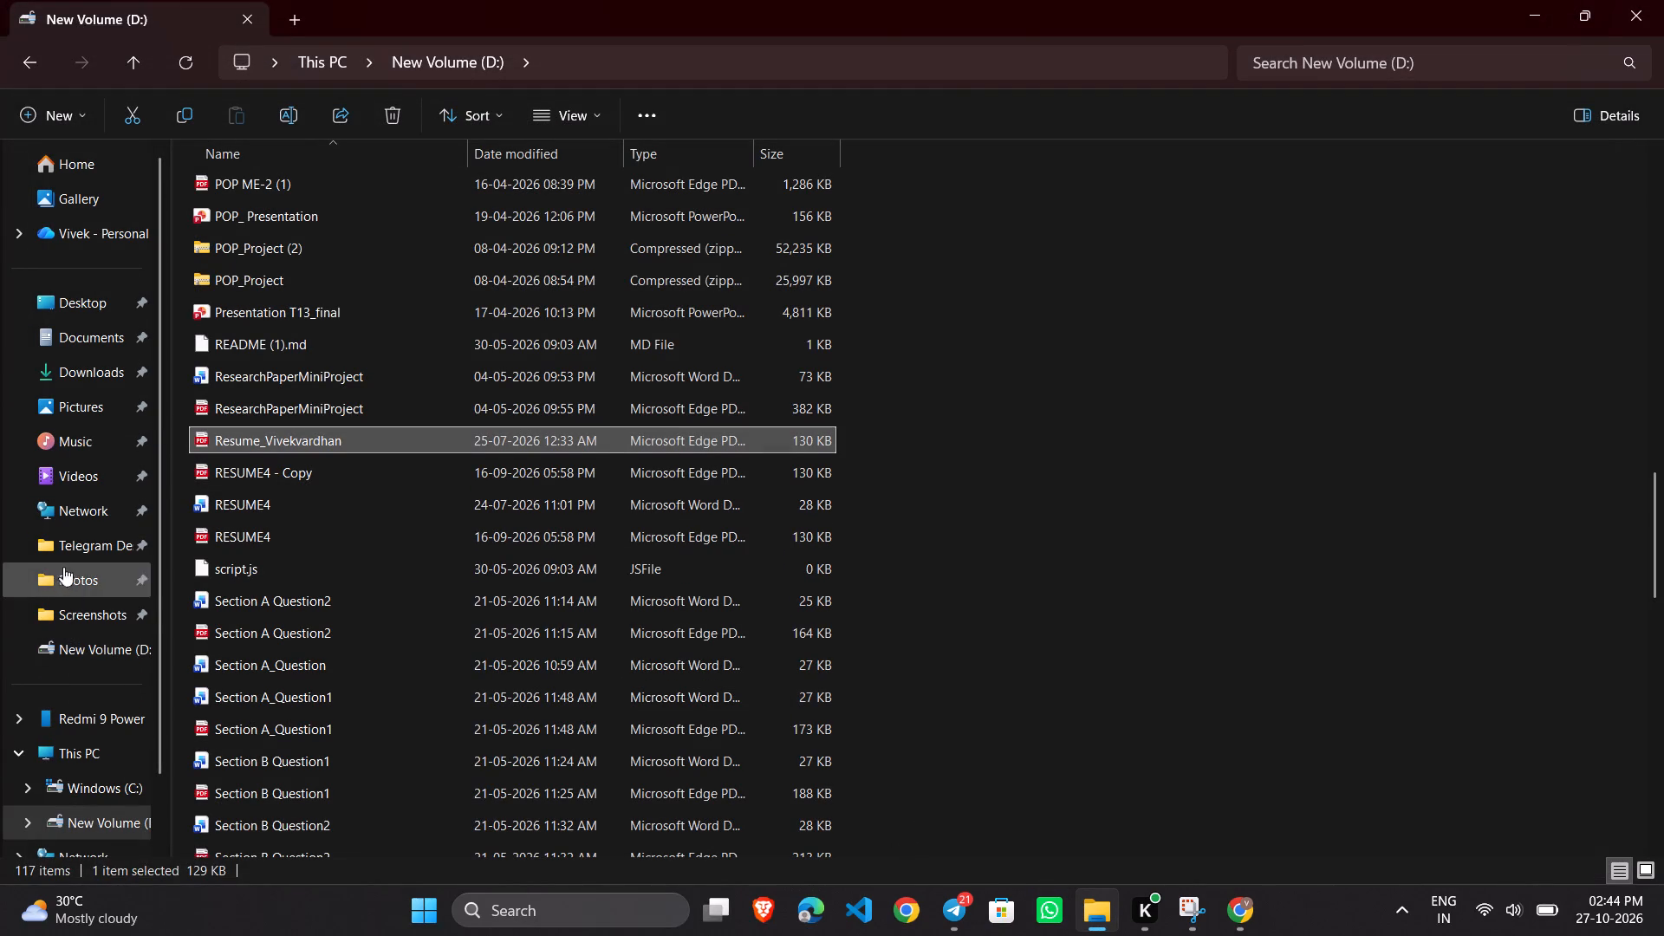
Look through the remaining files on New Volume (D:) and switch to the Windows (C:) drive.
scroll(456, 615, "down", 3)
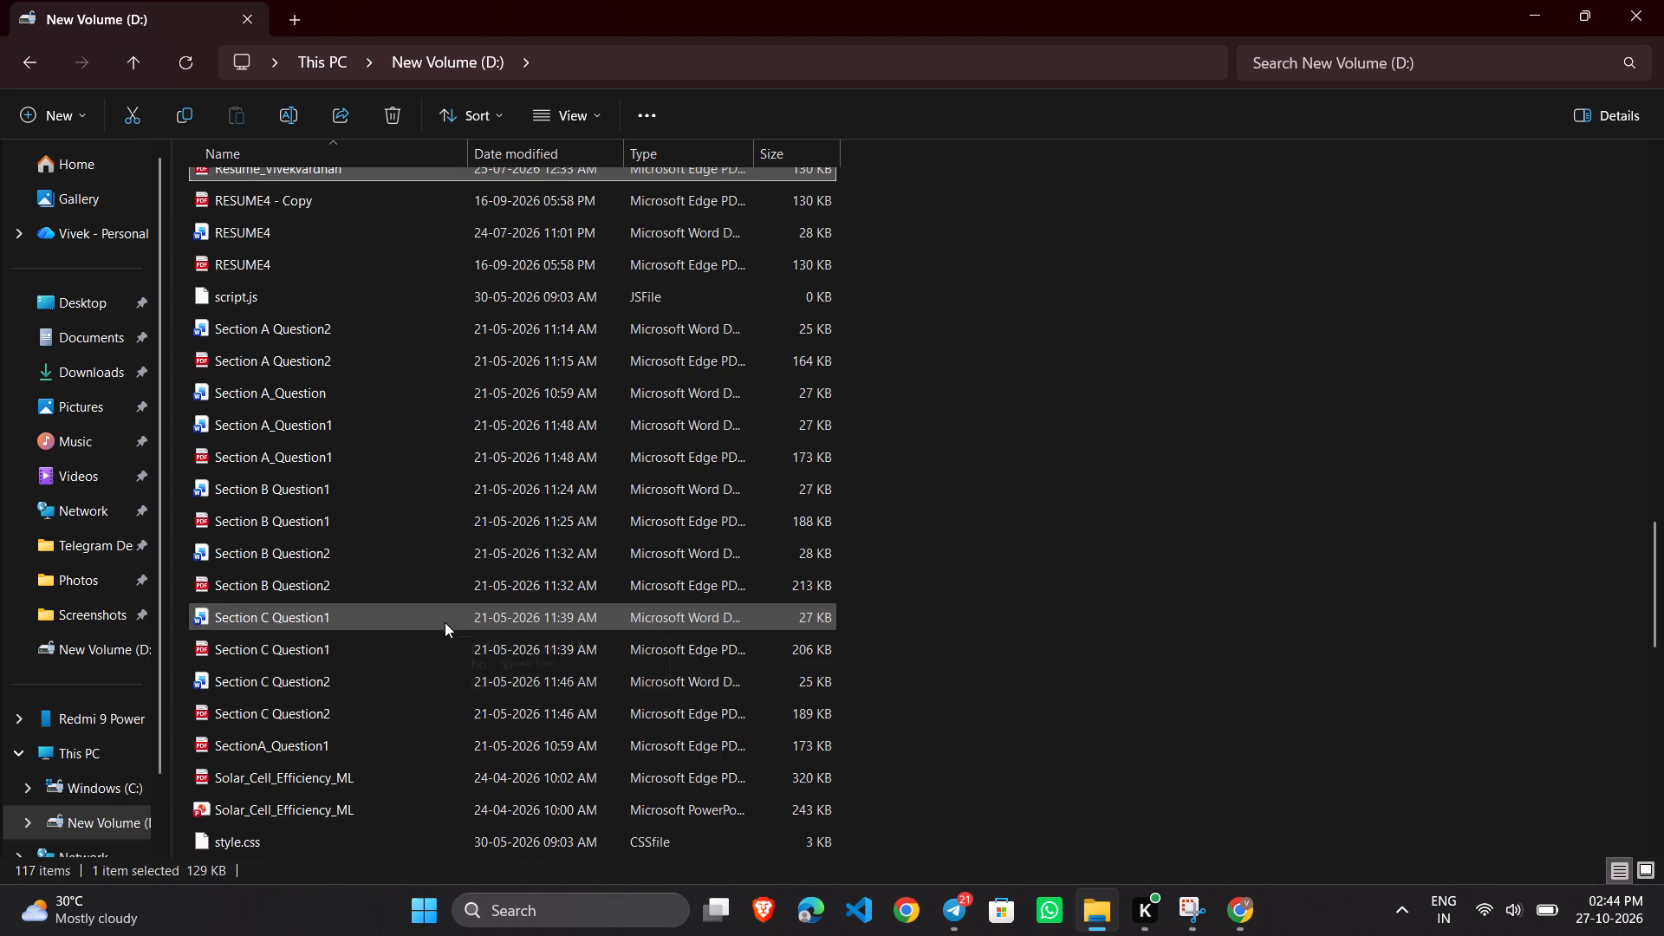
scroll(444, 622, "down", 4)
left_click(90, 801)
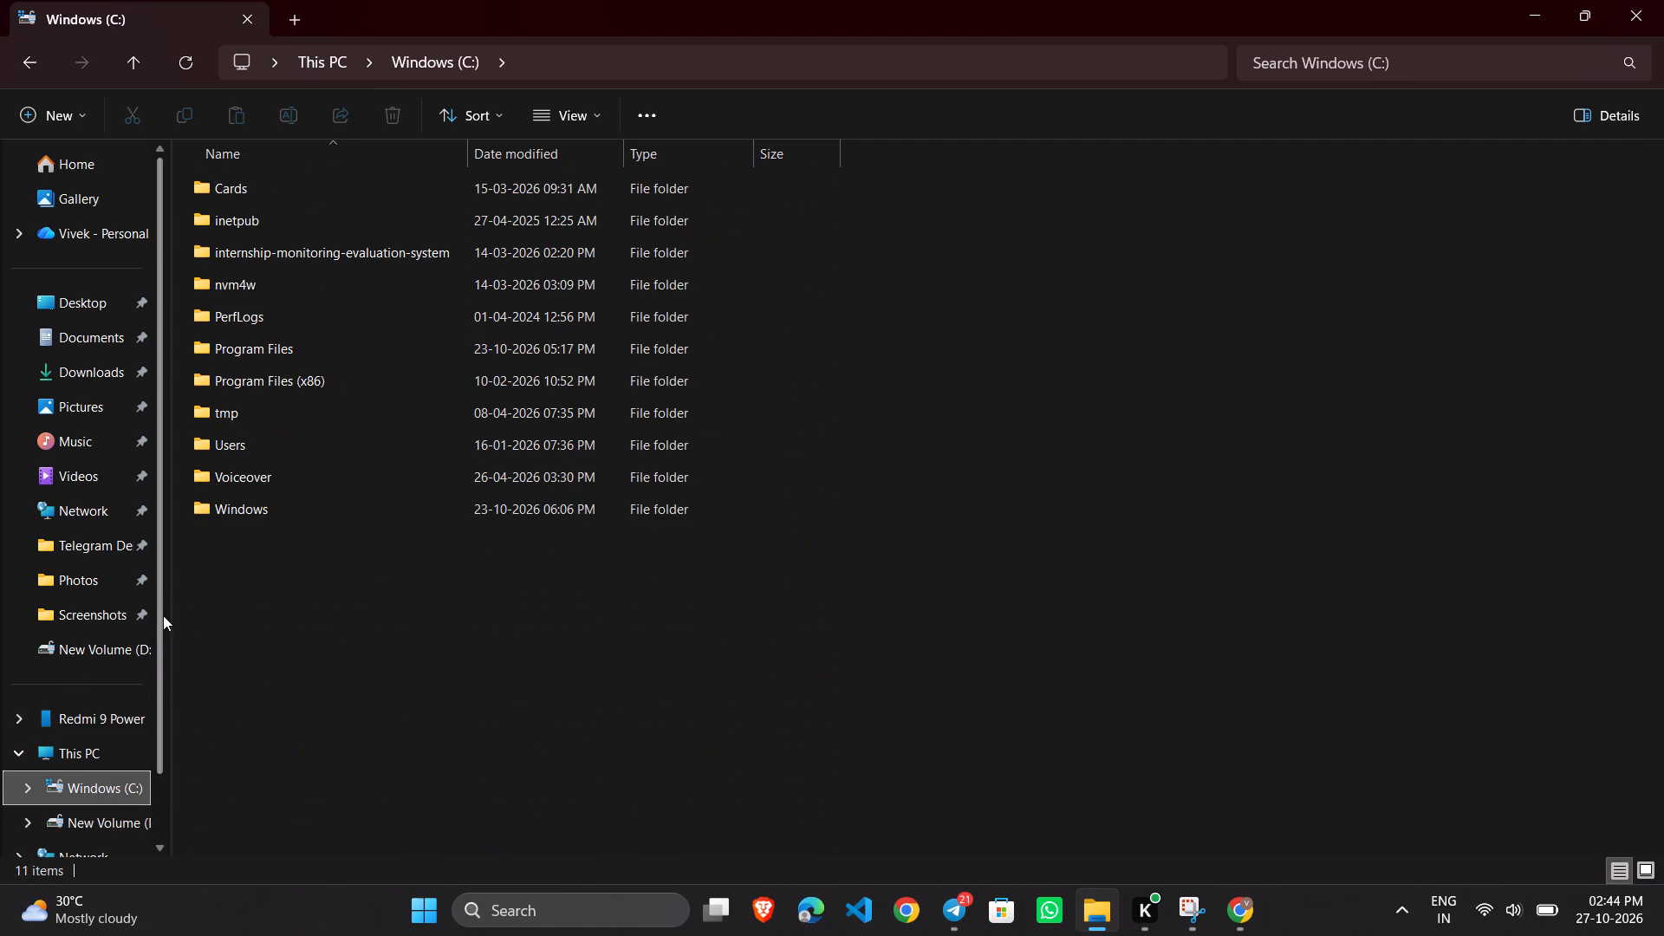
Go back to New Volume (D:) and look through its file list again.
scroll(93, 655, "down", 4)
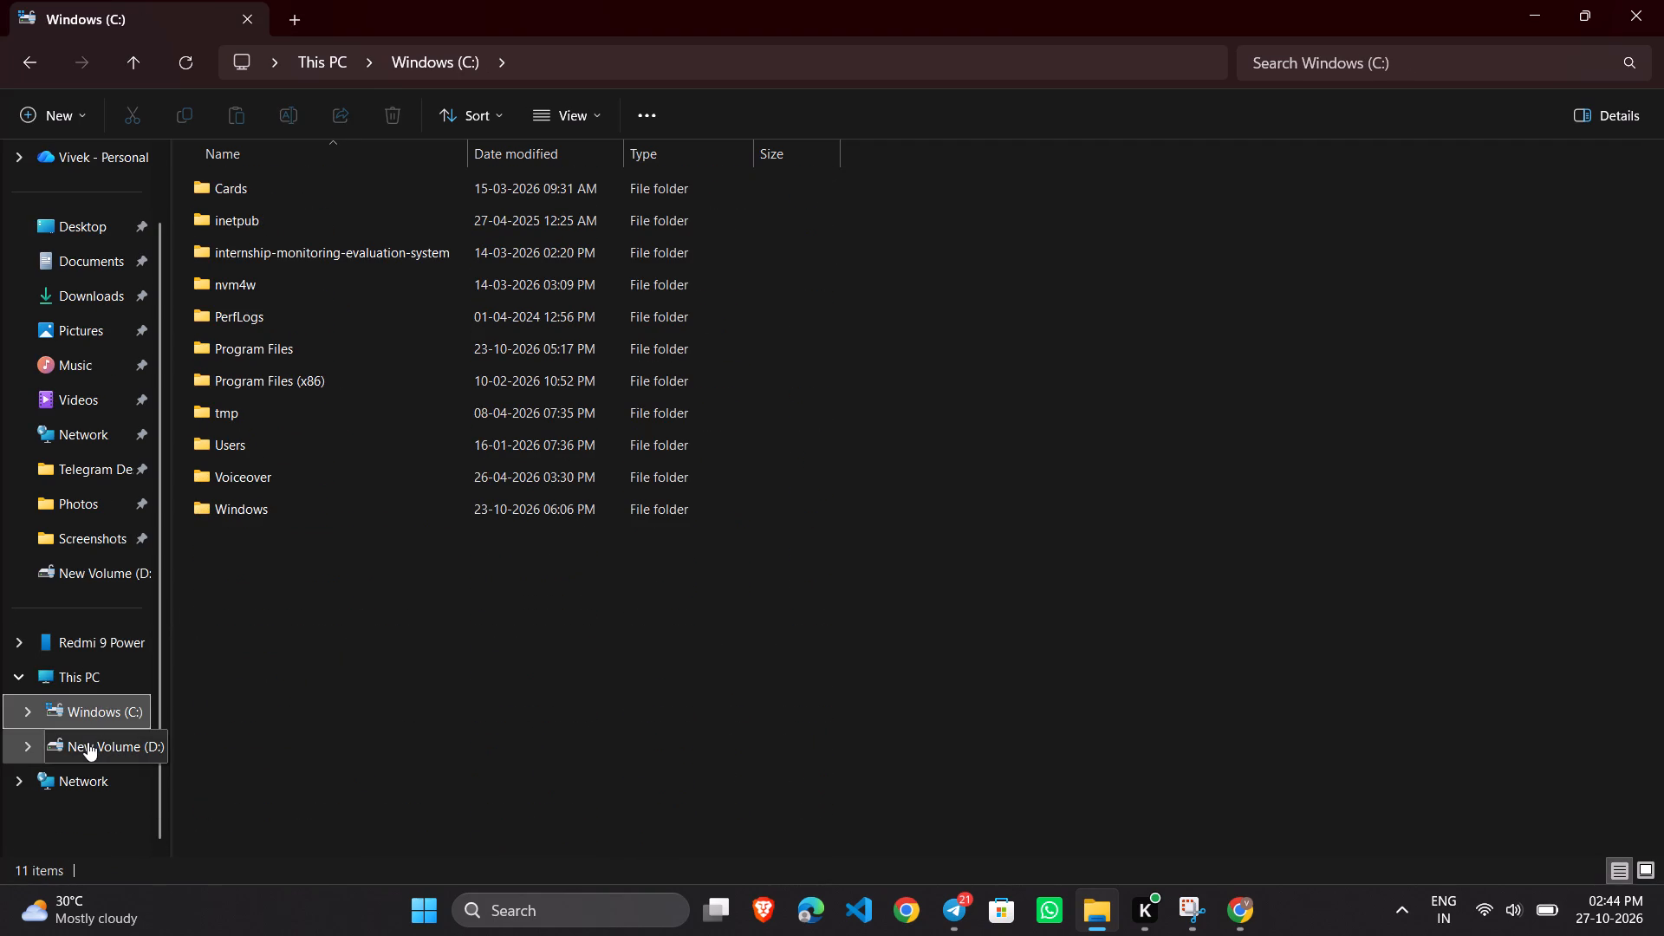
left_click(88, 742)
scroll(337, 670, "down", 20)
scroll(85, 556, "up", 2)
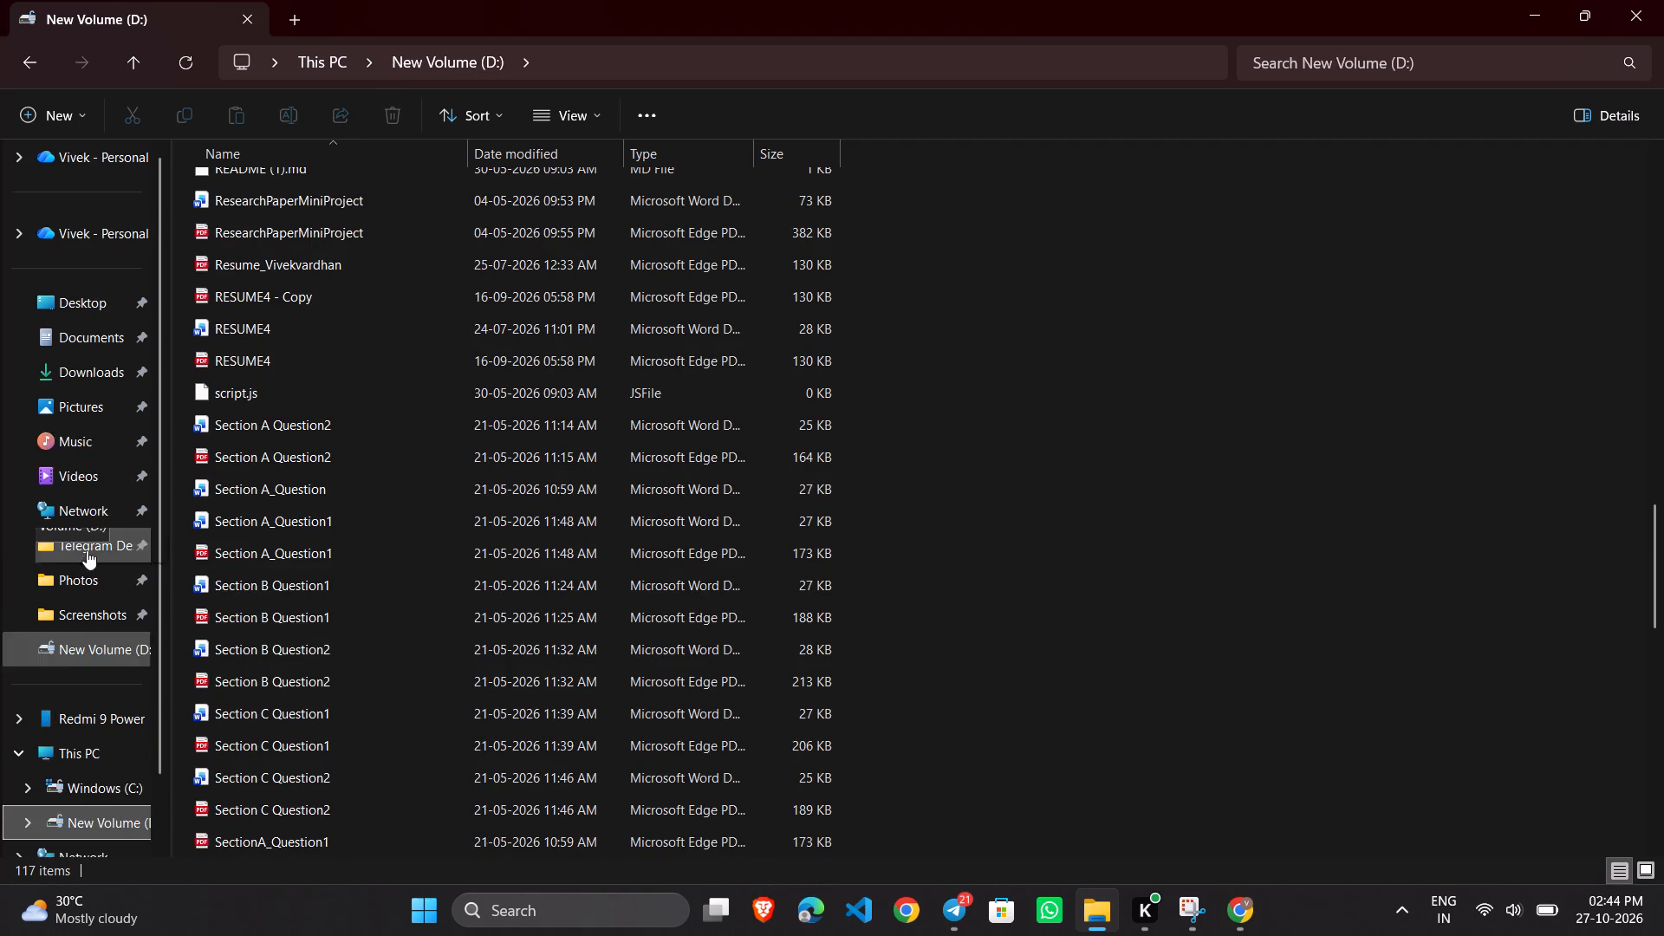
Look through the Documents folder for resume files and open the resume PDF listed just below UHV_Assignment_2.
left_click(78, 348)
scroll(480, 476, "down", 2)
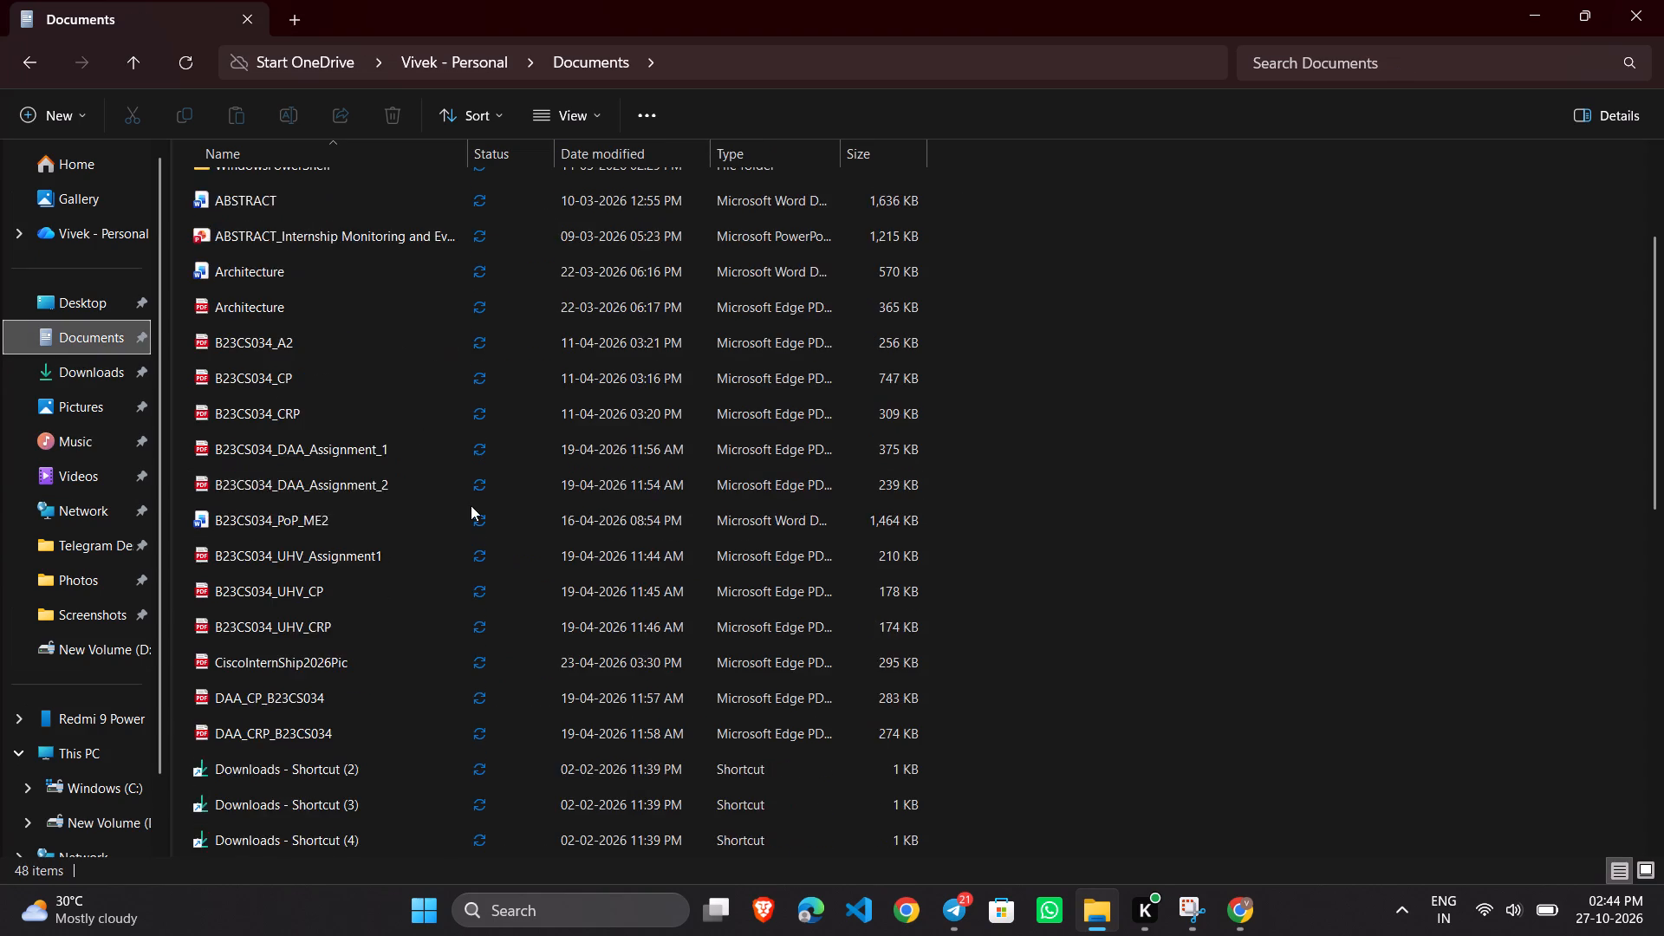
scroll(471, 505, "down", 8)
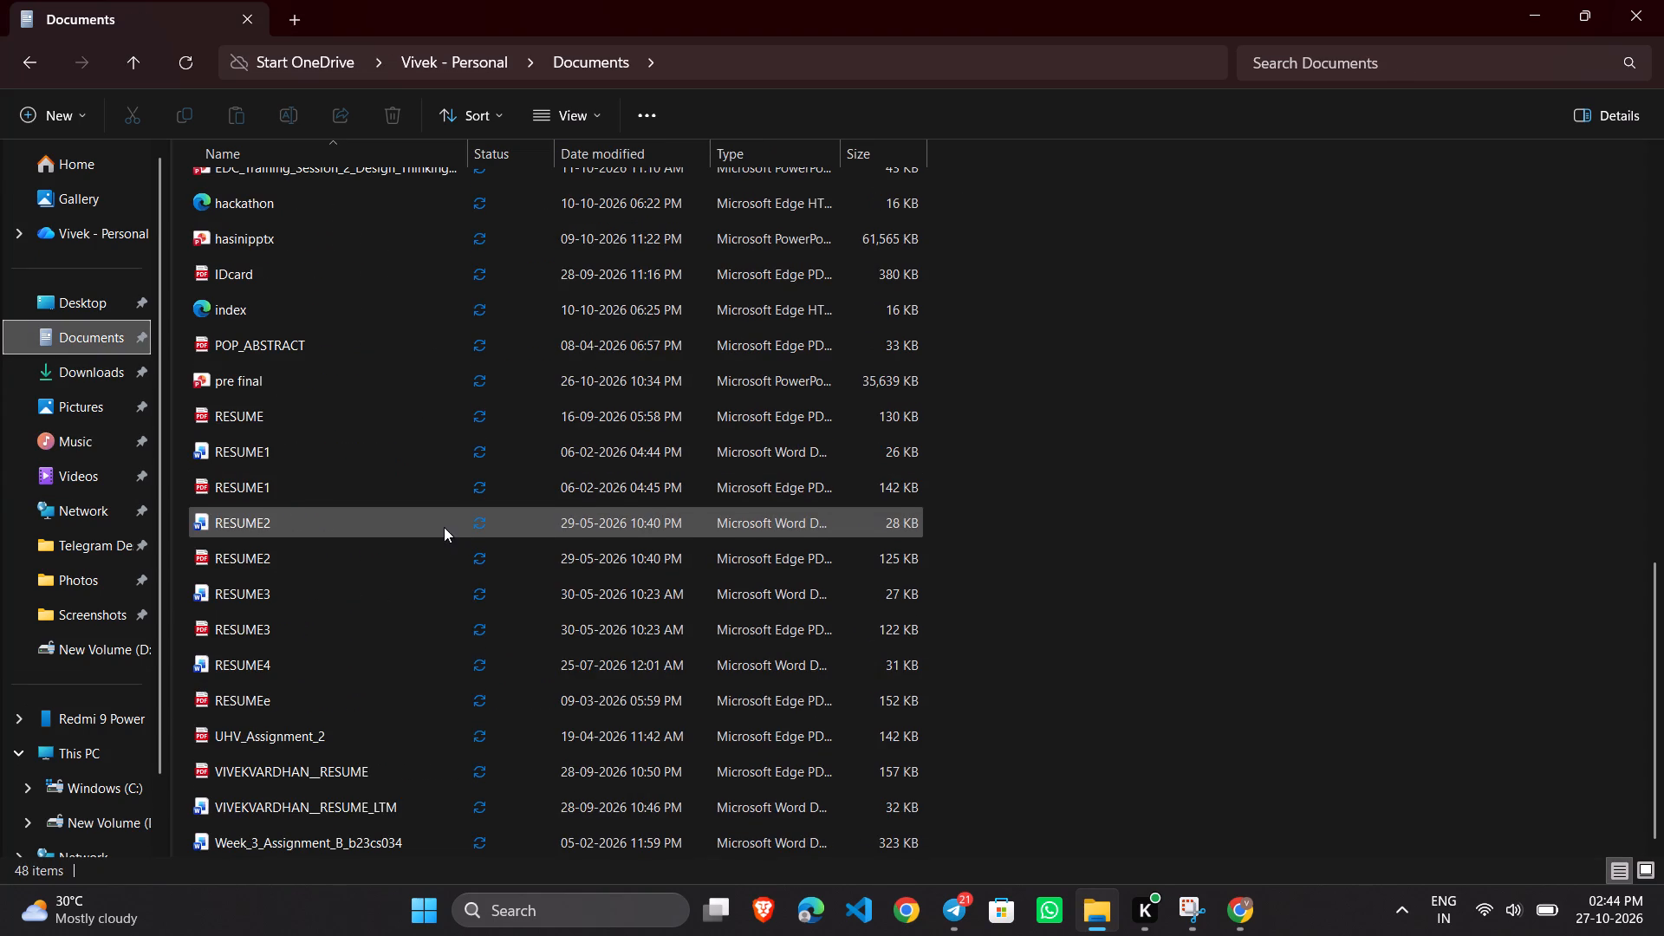
scroll(442, 527, "up", 6)
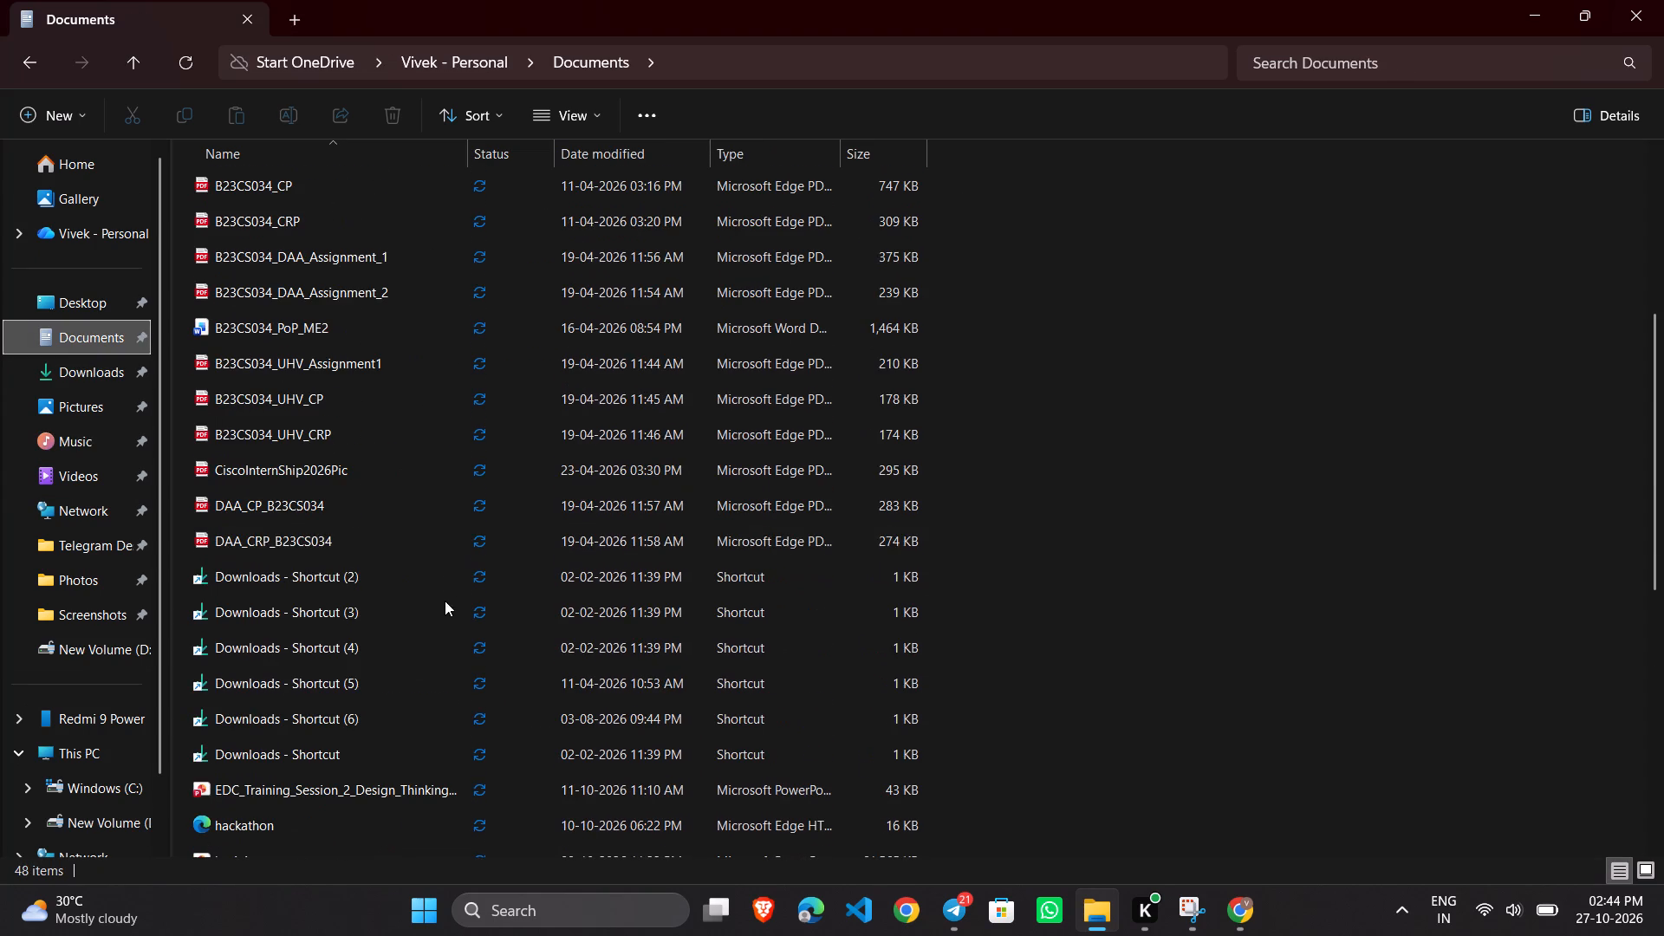
scroll(445, 605, "down", 7)
scroll(361, 681, "down", 2)
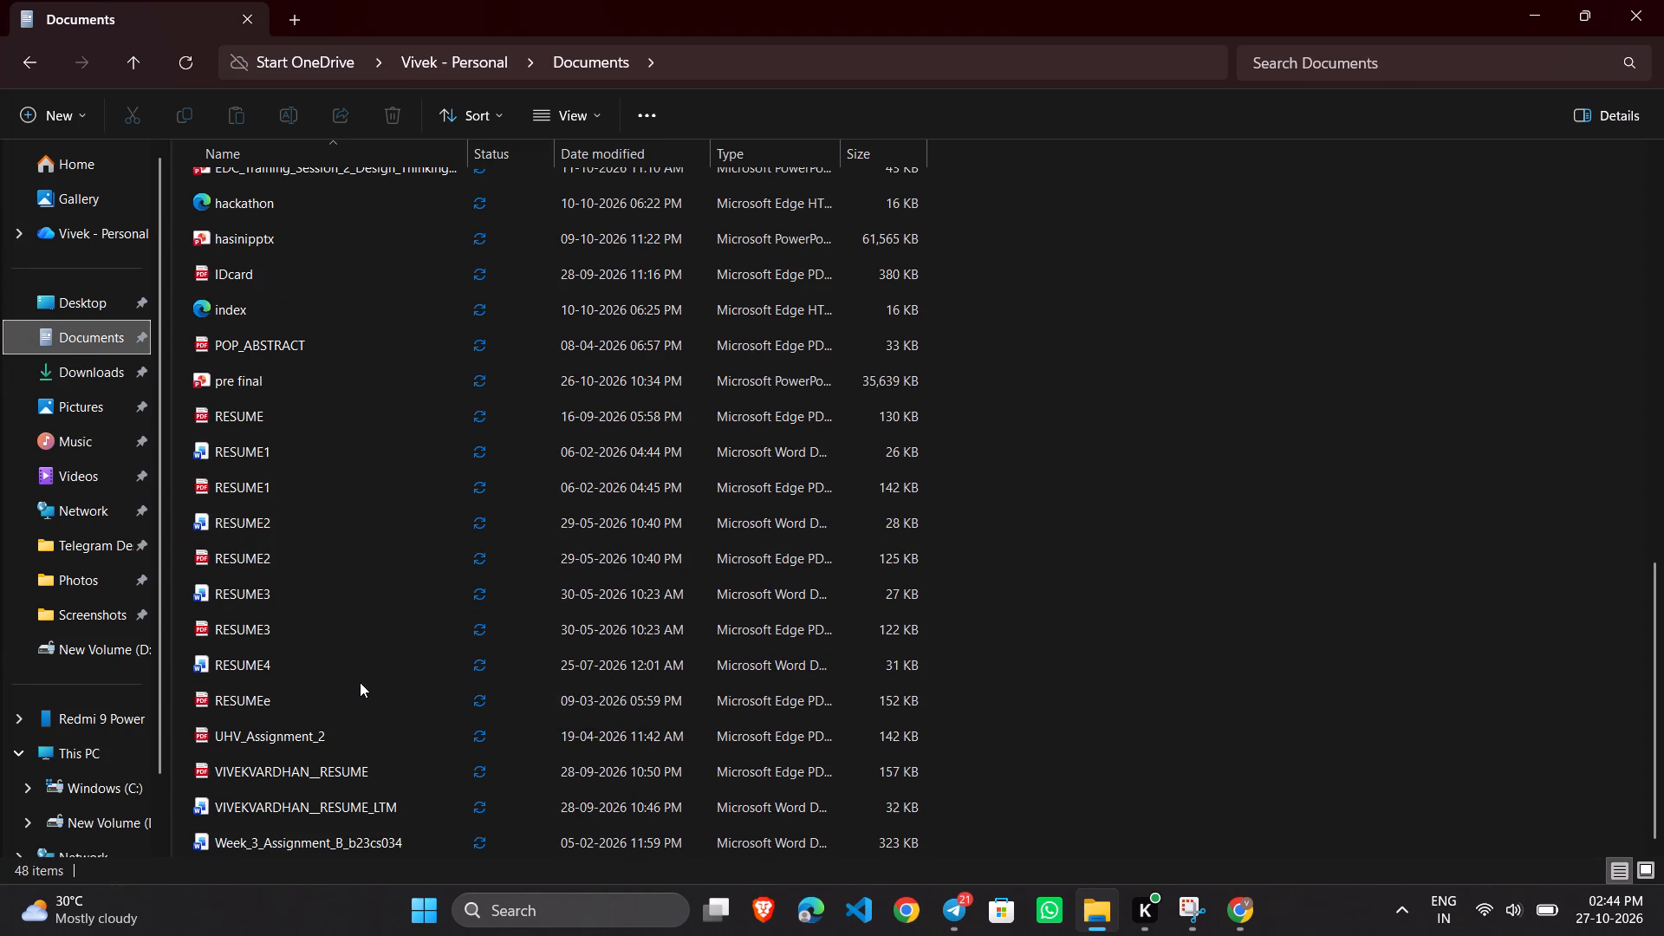
scroll(357, 679, "down", 3)
double_click(339, 783)
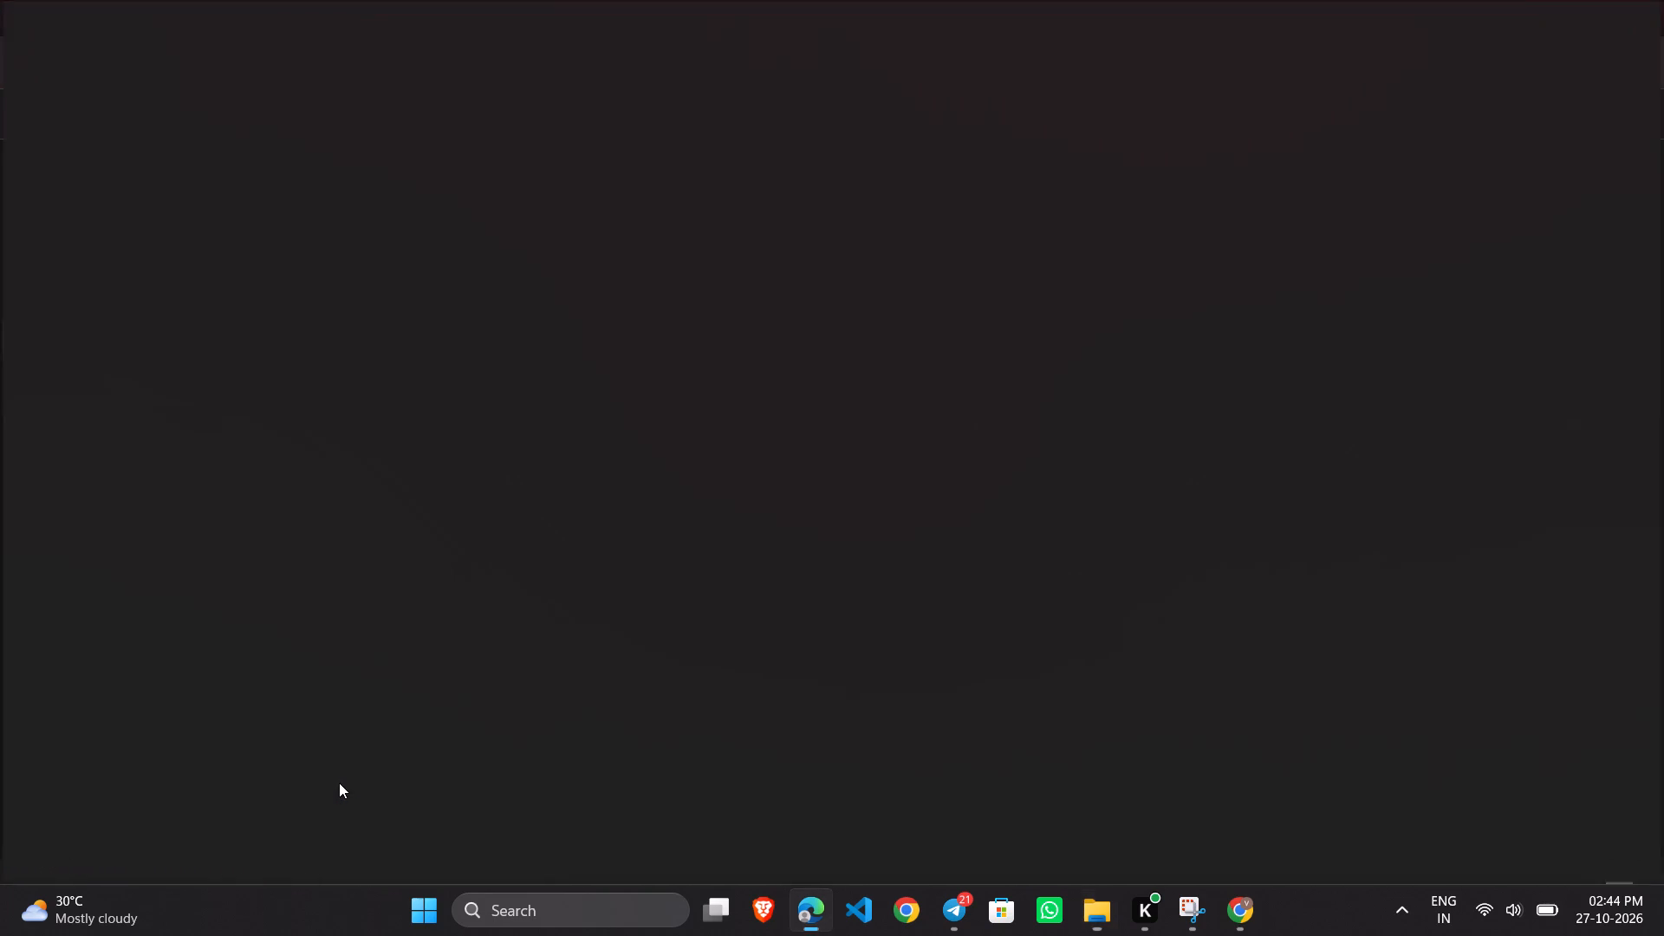
Read through the opened resume PDF, from the professional summary and education to the projects, virtual experience and certifications.
scroll(699, 590, "down", 2)
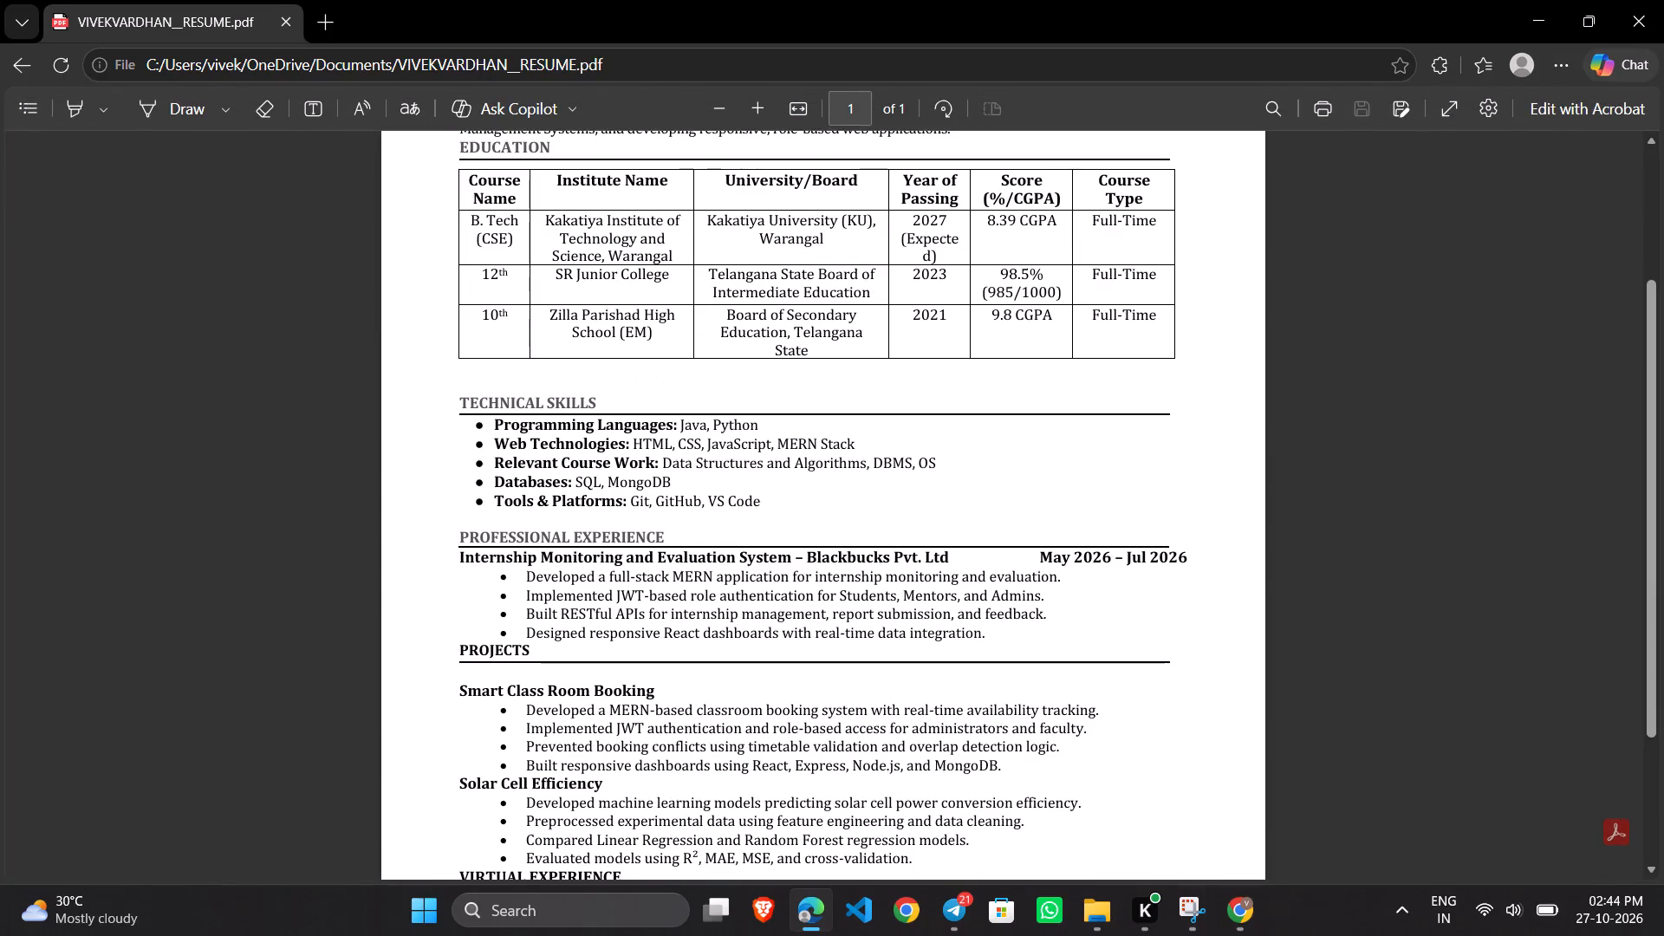
scroll(682, 632, "up", 2)
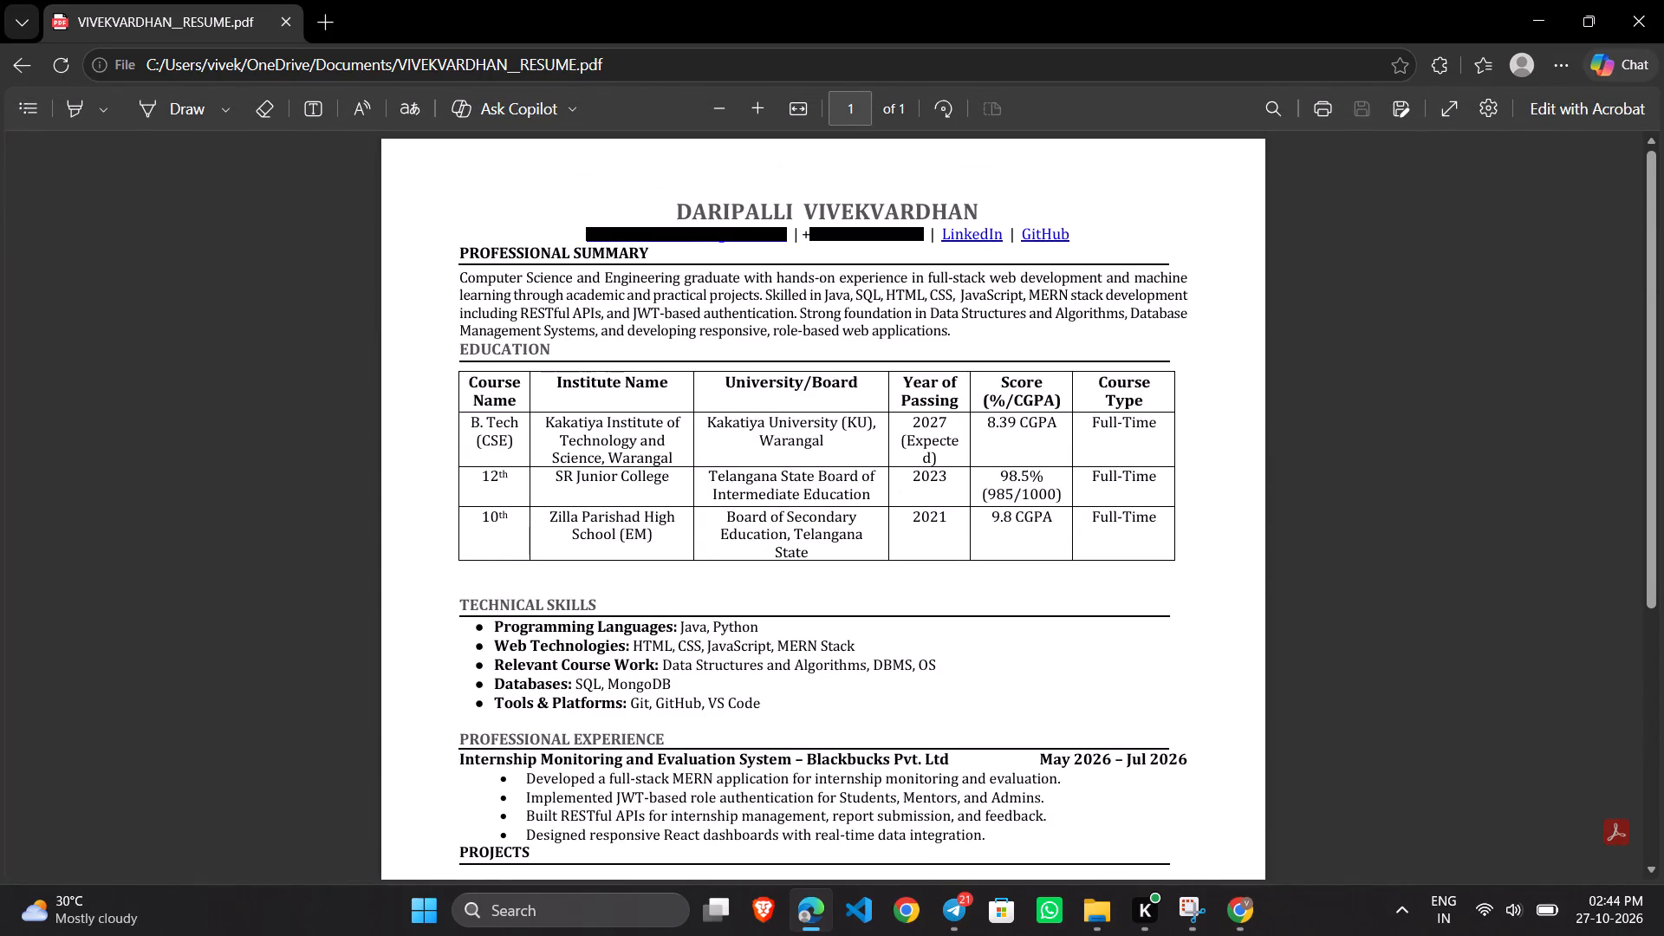
scroll(679, 639, "down", 5)
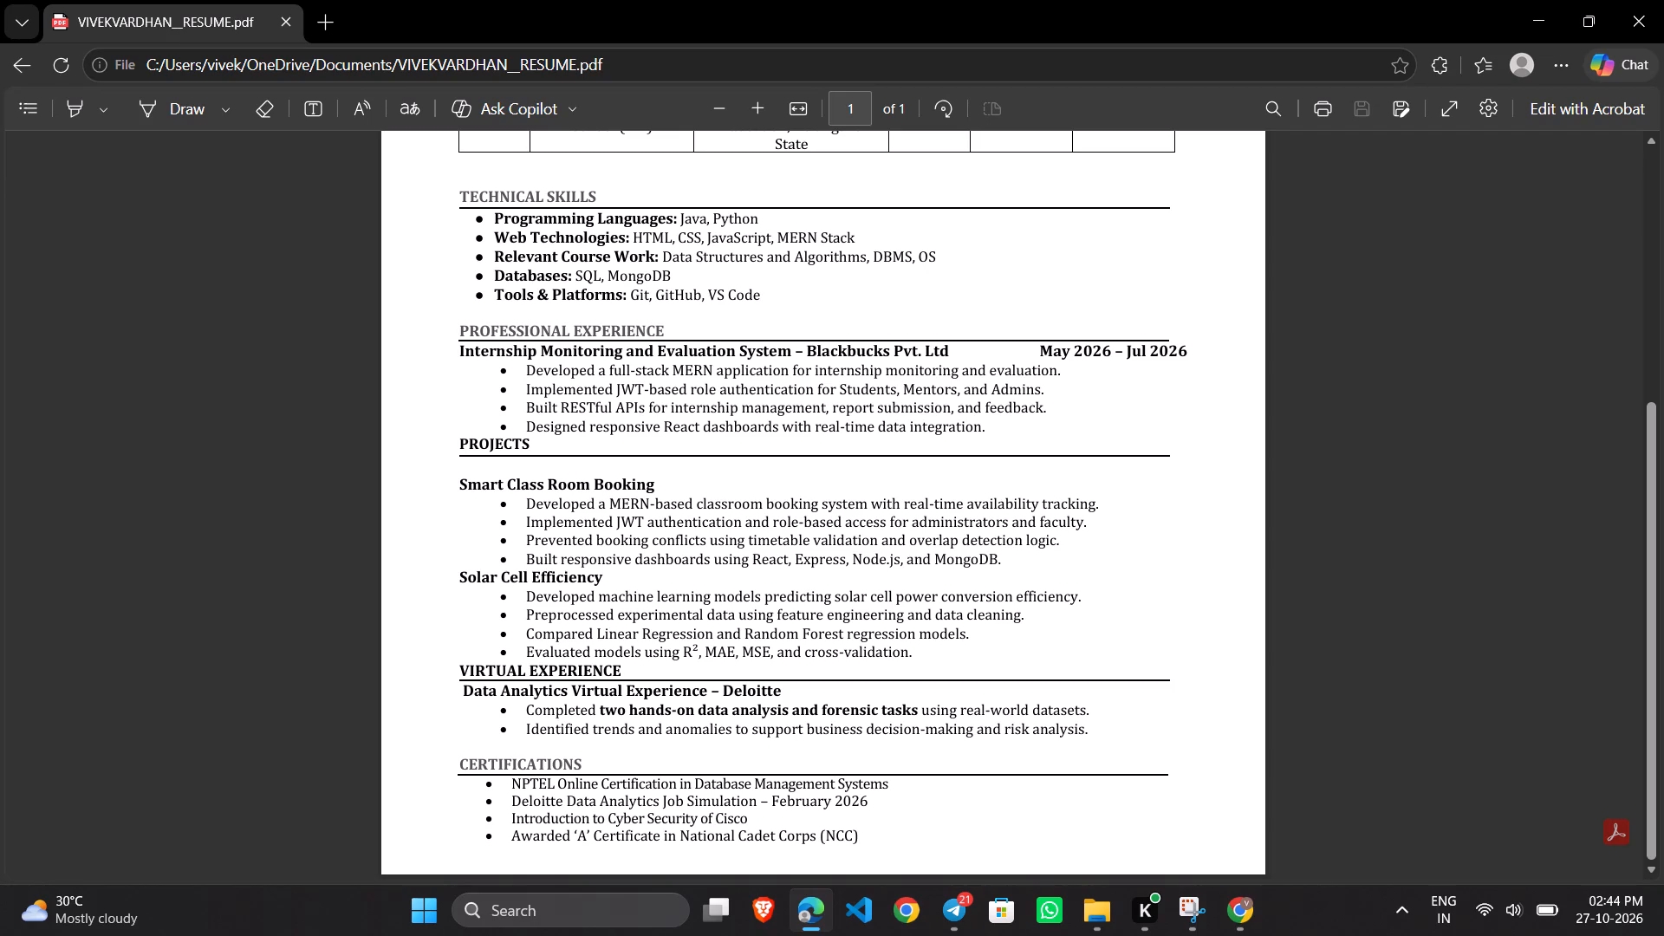
scroll(647, 609, "up", 1)
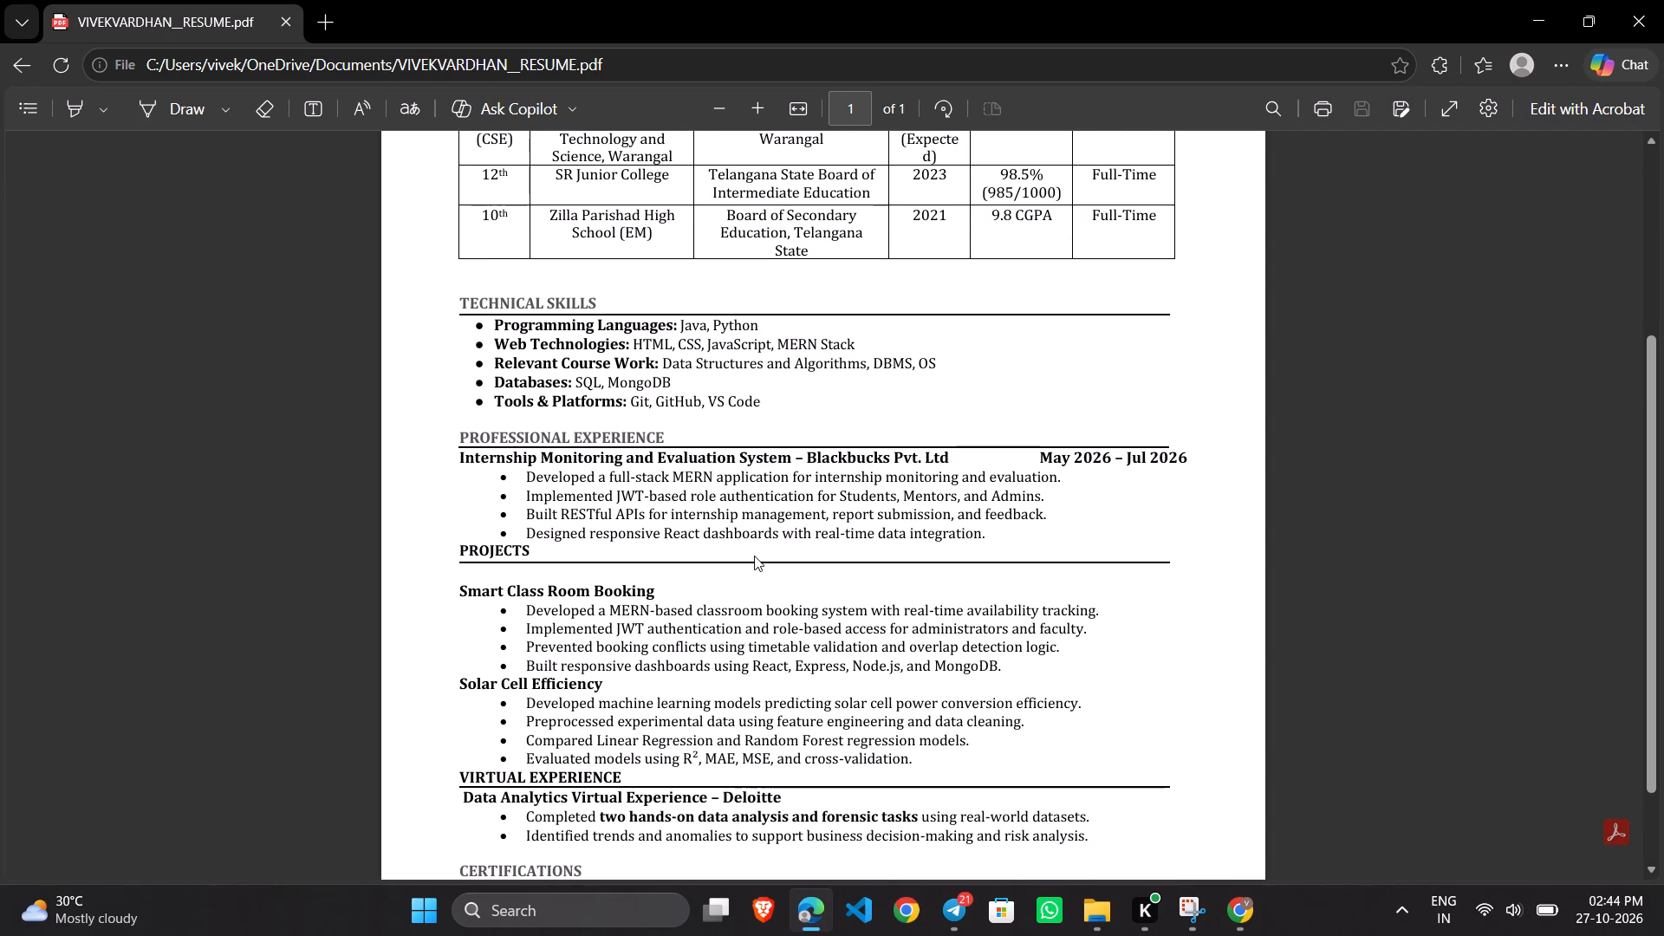
scroll(754, 556, "up", 2)
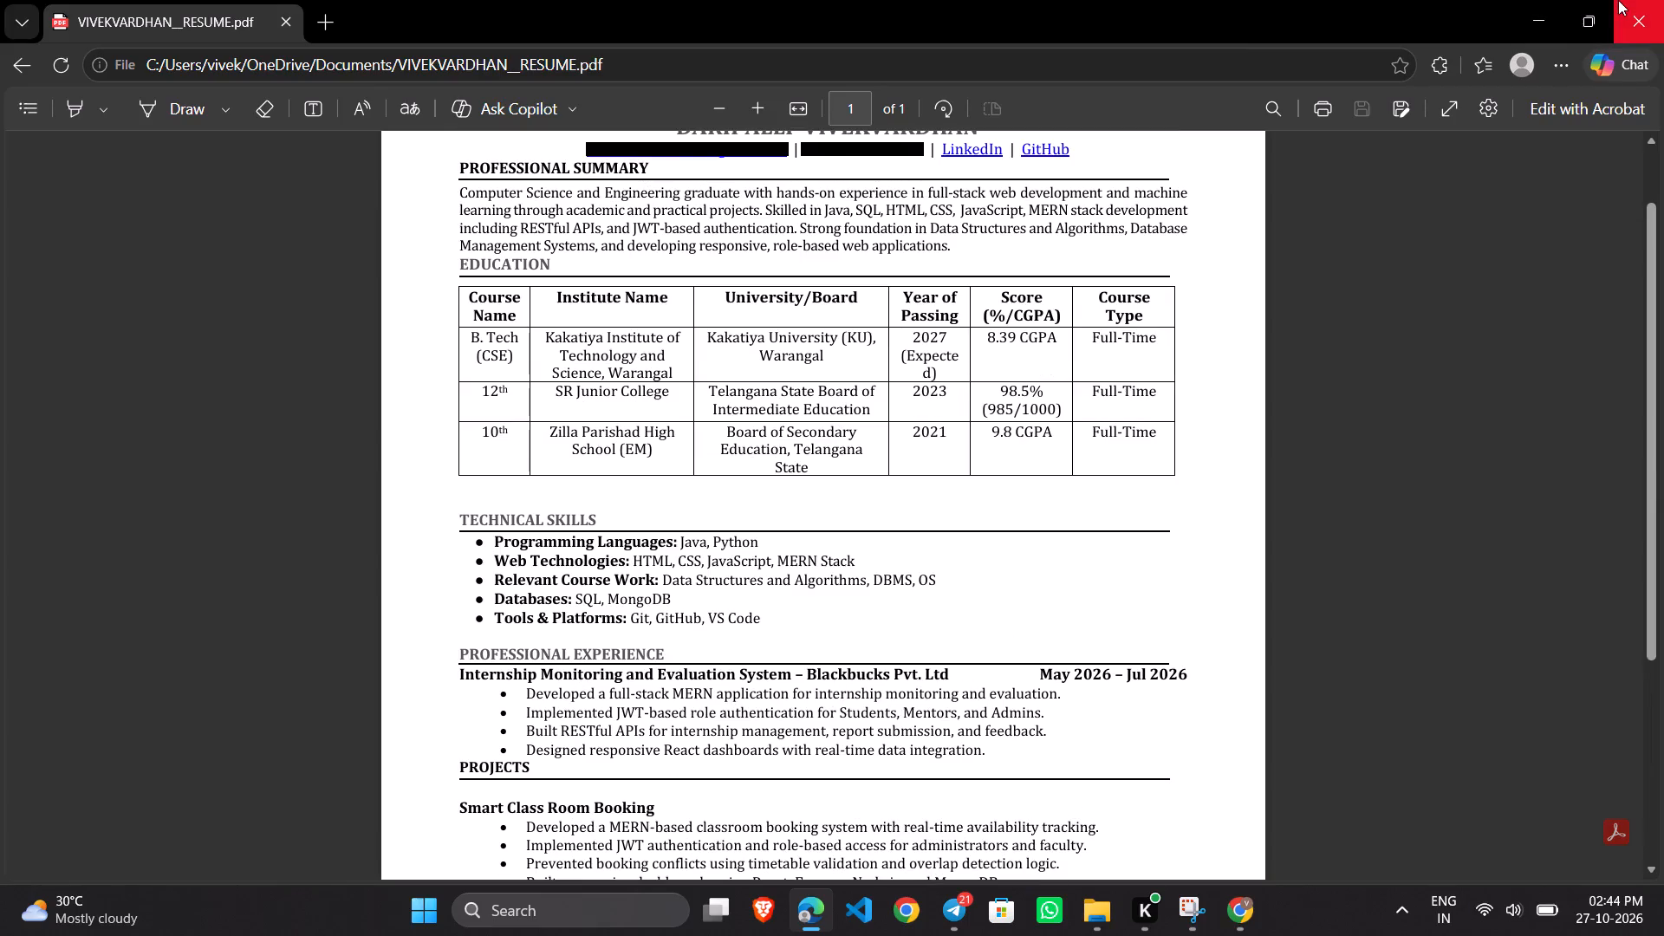
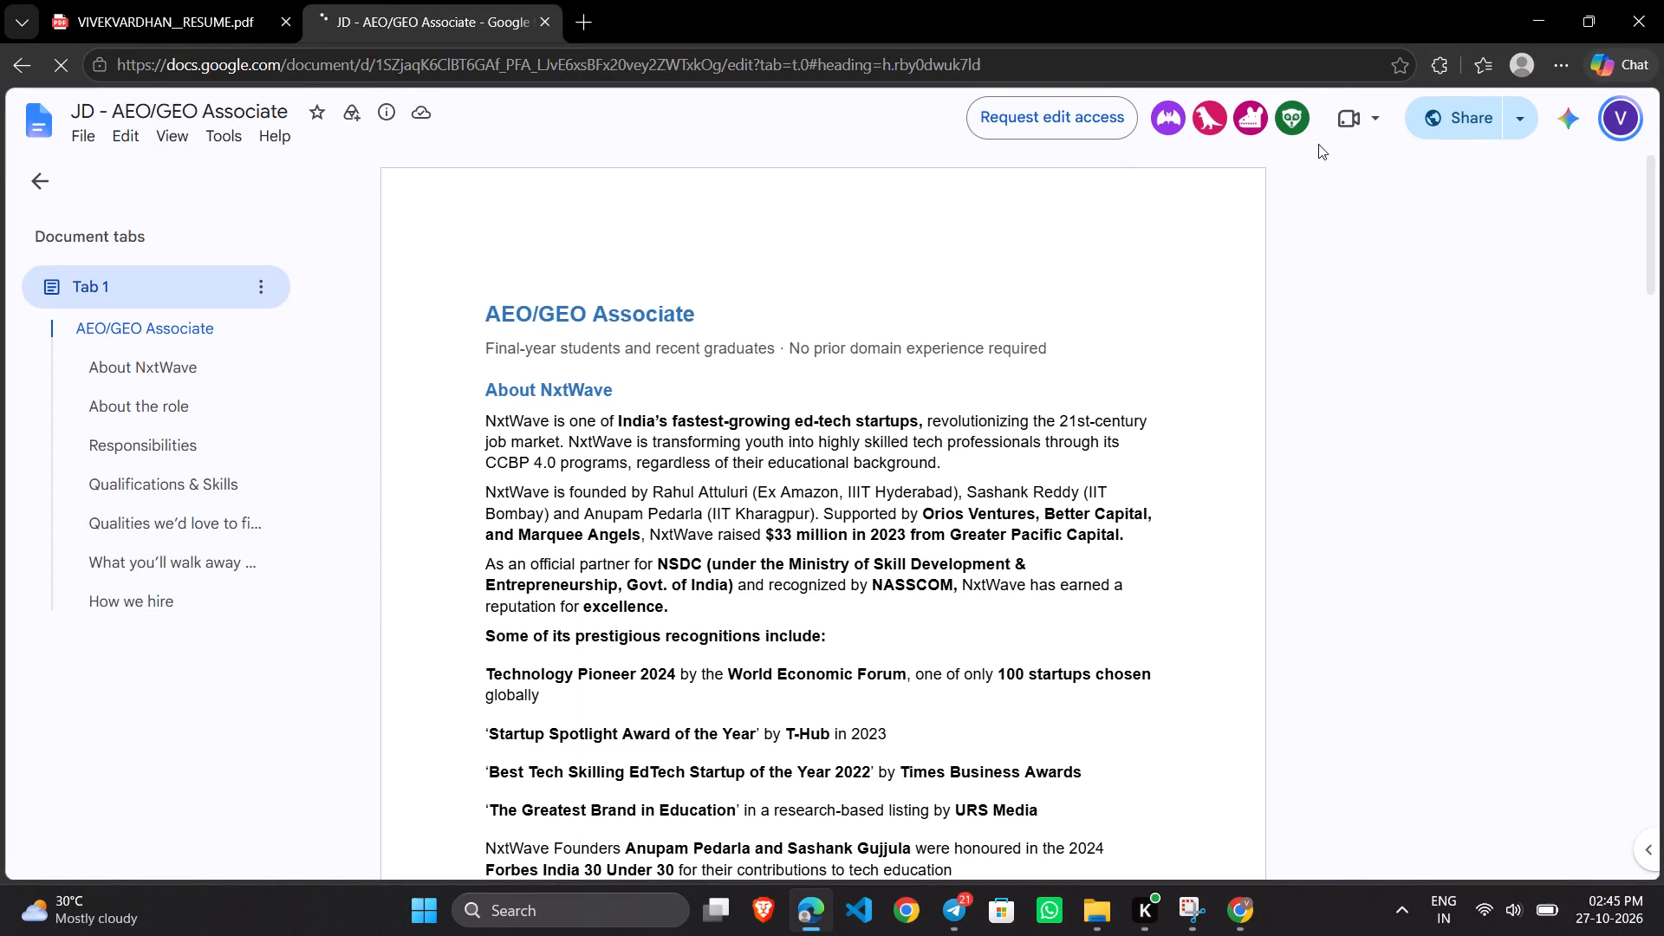
Open the sharing options for the JD - AEO/GEO Associate document.
left_click(1480, 129)
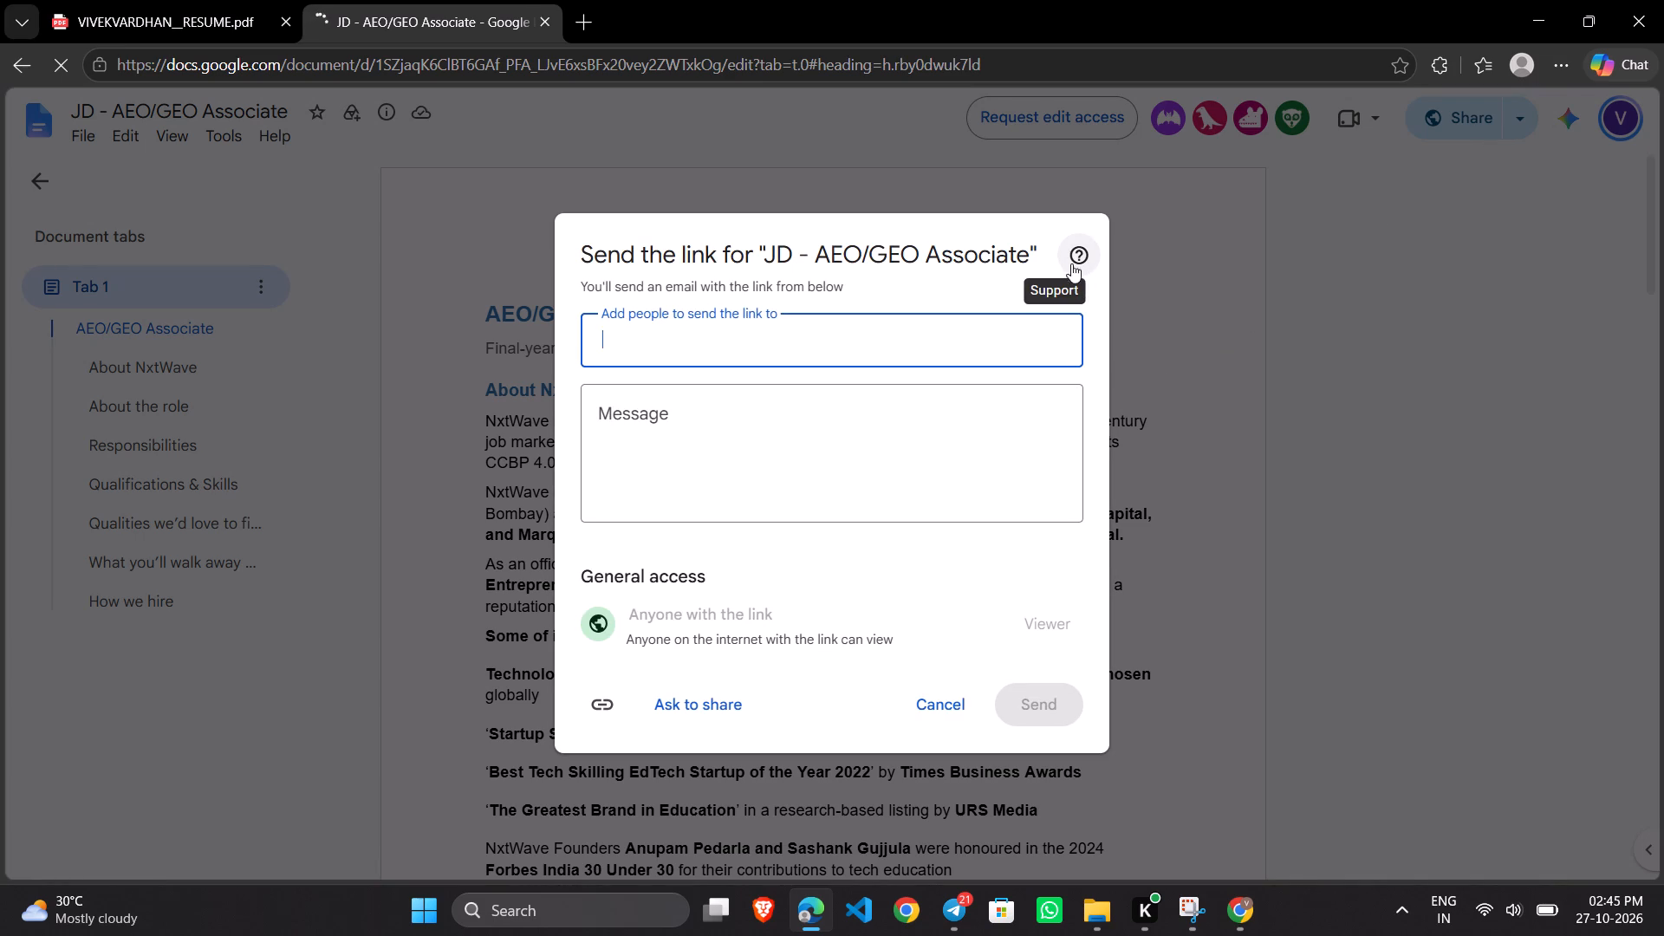
Close the sharing options without sending and skim the job description to its hiring section and back to Responsibilities.
left_click(1256, 502)
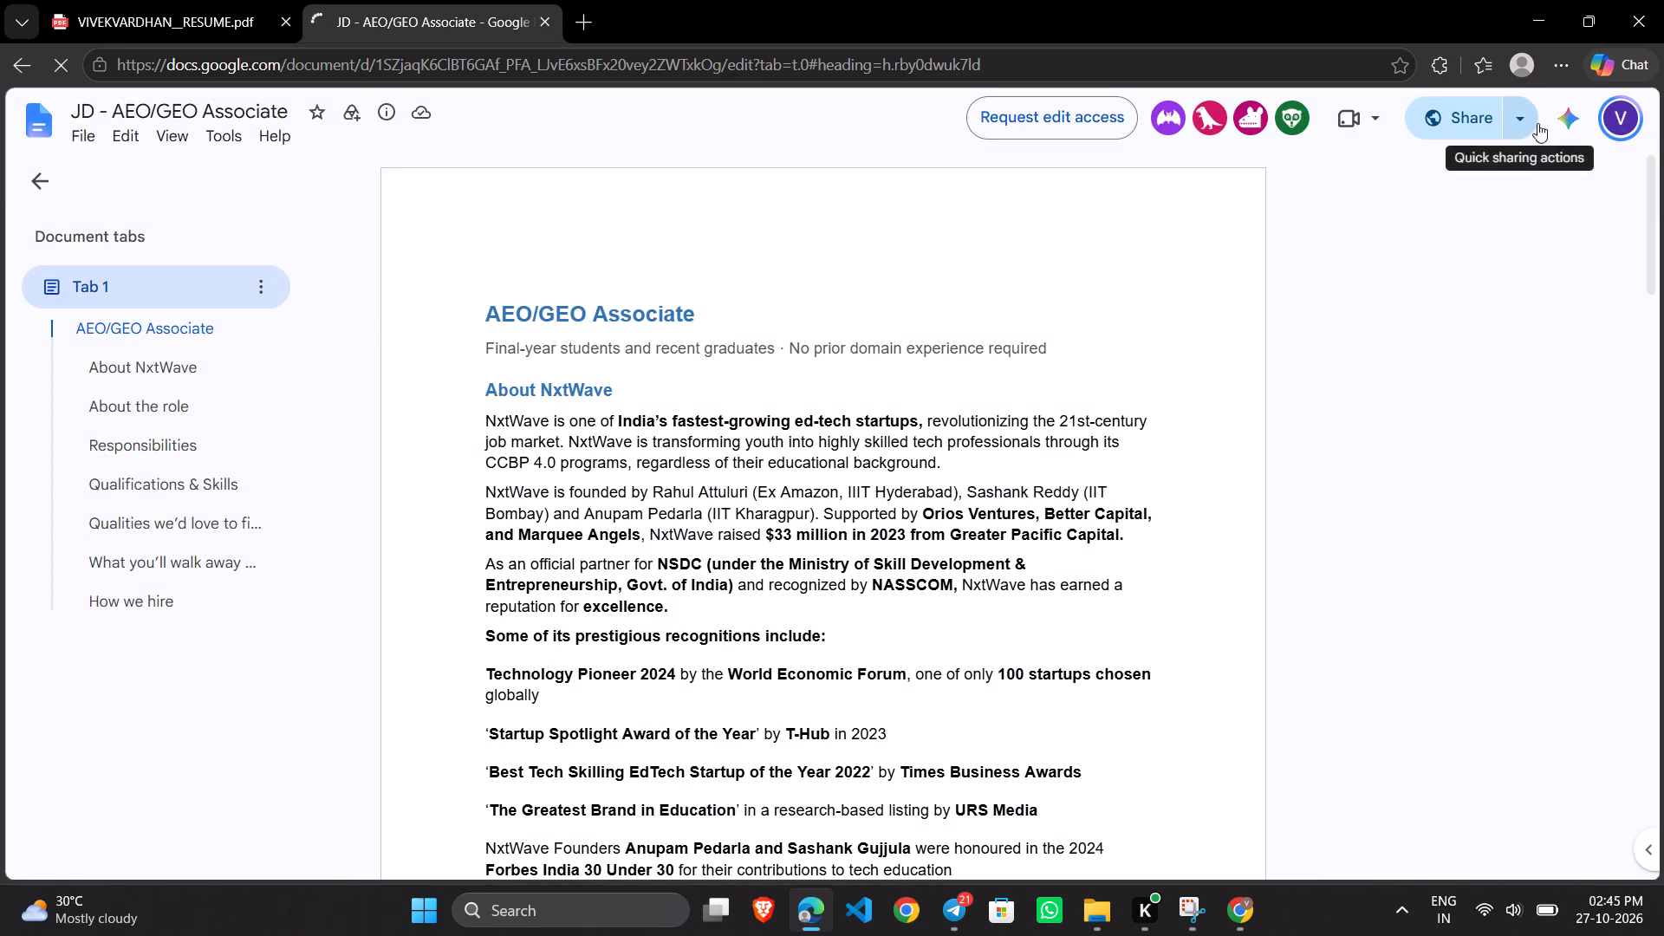
scroll(732, 611, "down", 20)
scroll(732, 611, "down", 6)
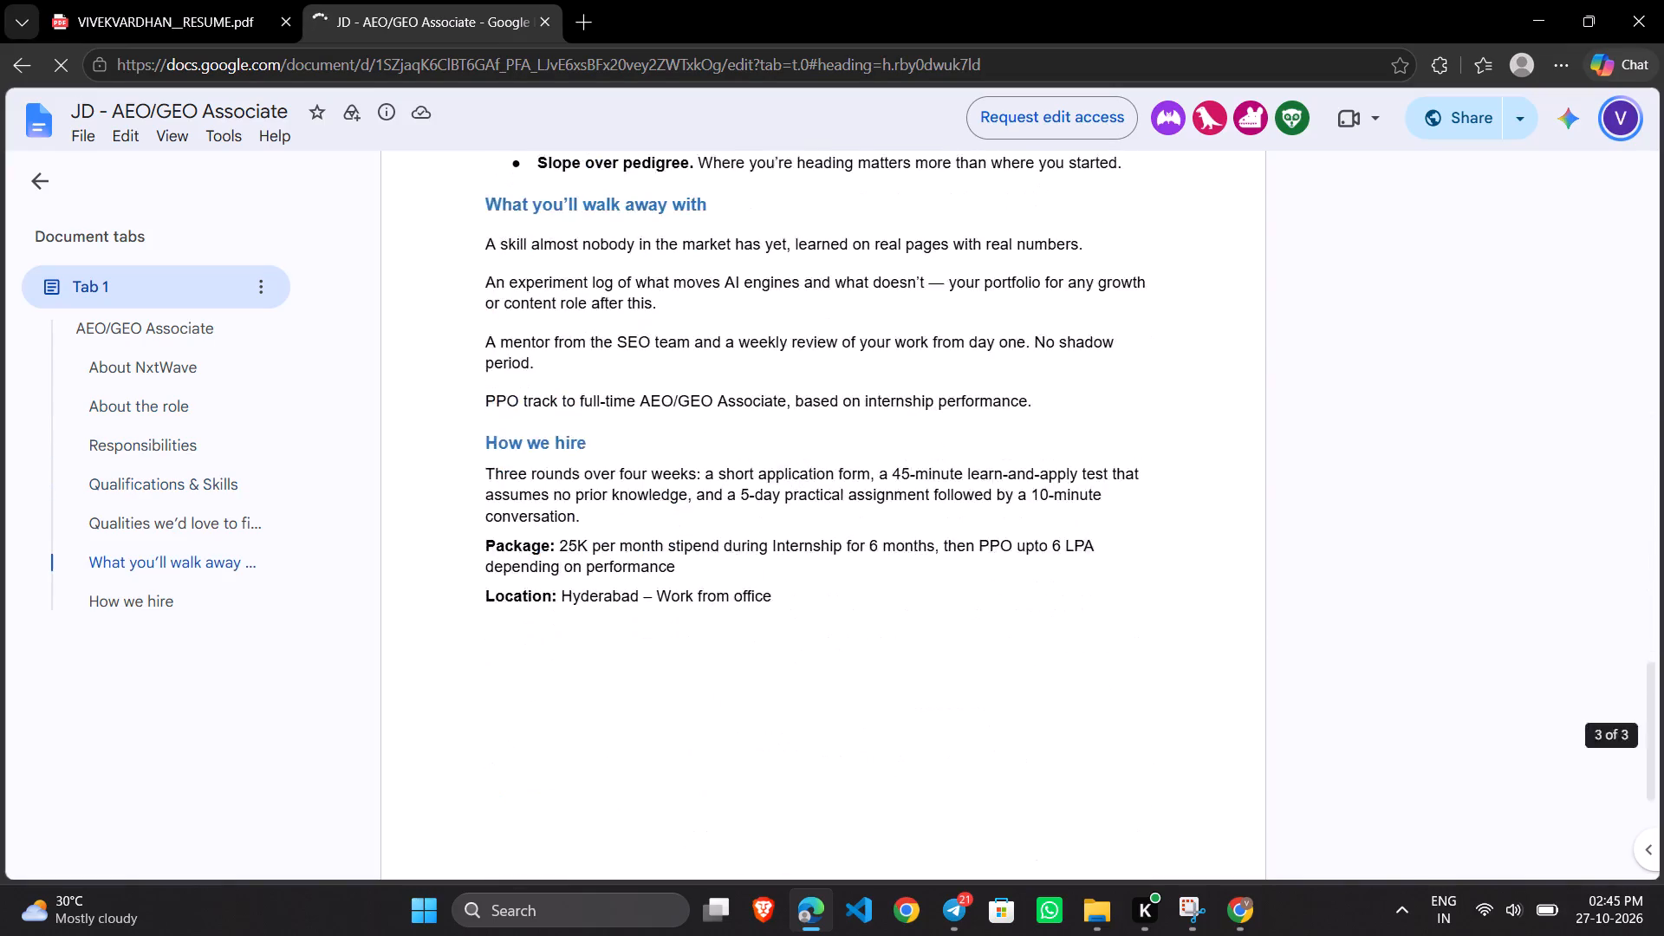
scroll(738, 653, "down", 8)
scroll(734, 662, "up", 18)
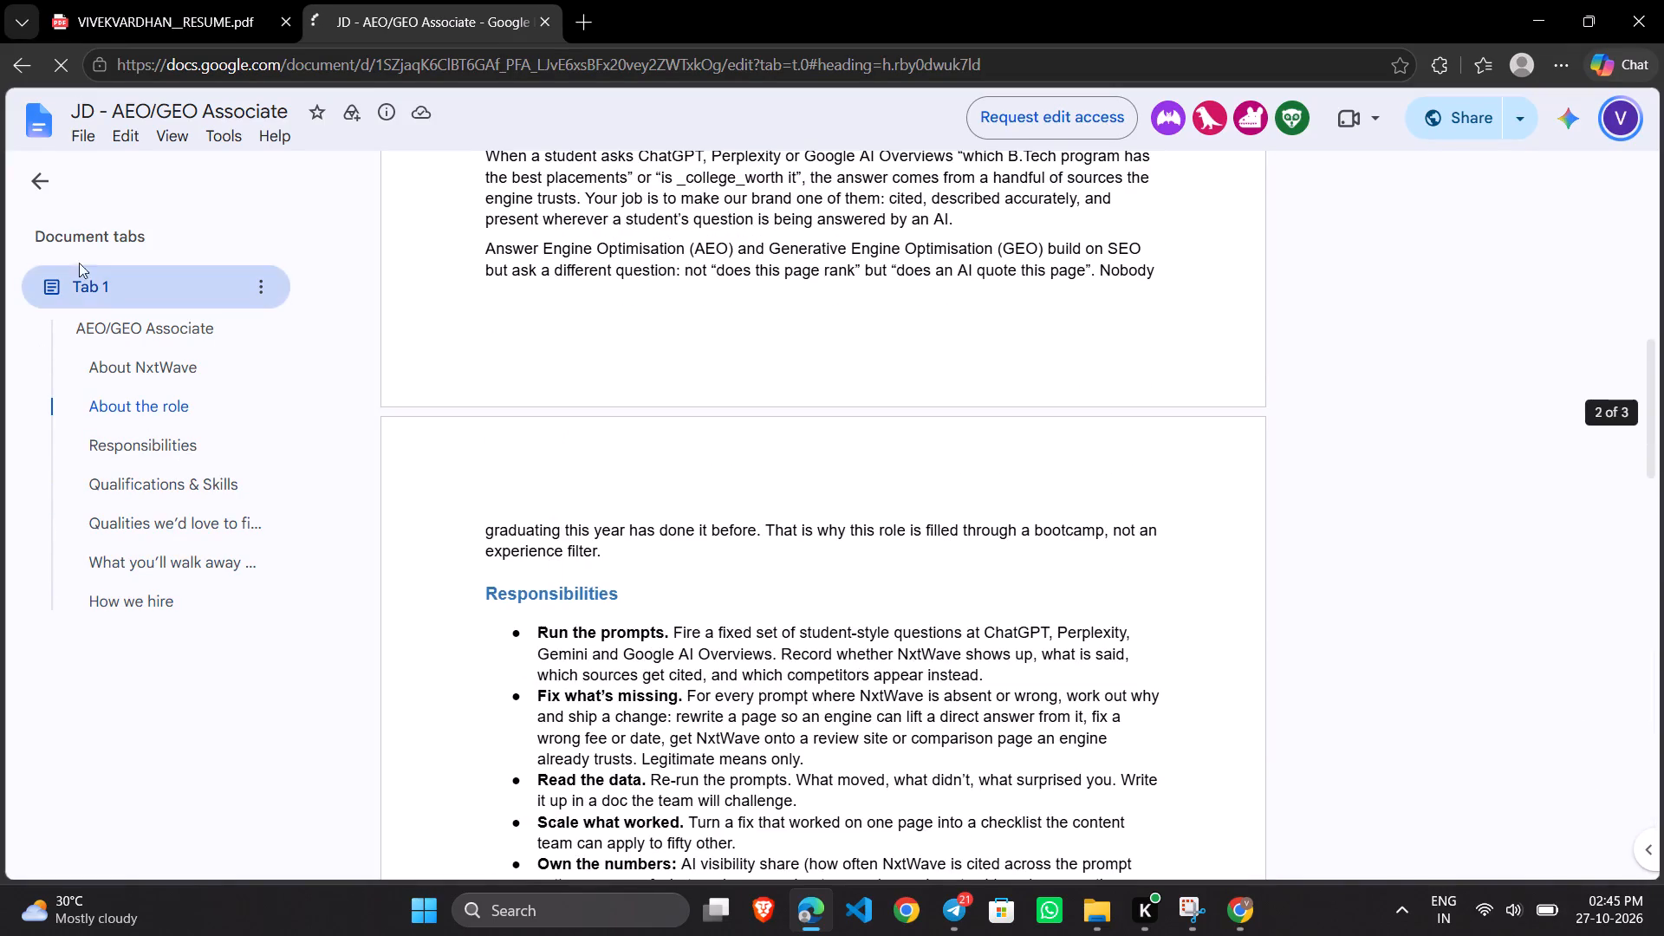
right_click(703, 329)
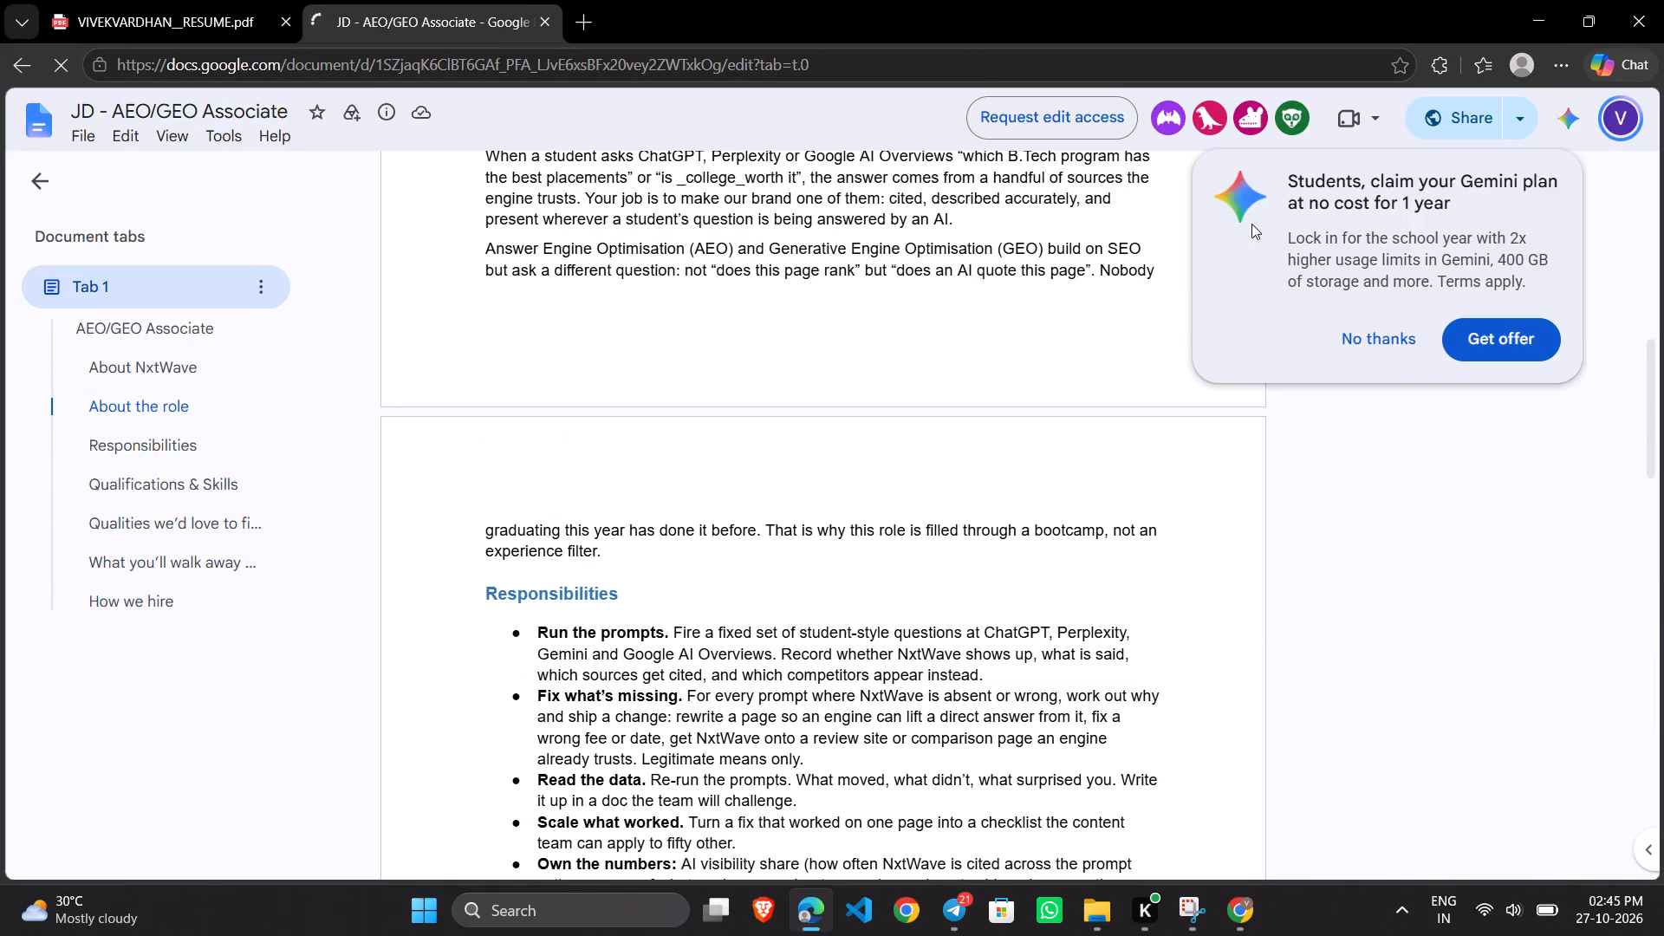
Decline the Gemini student offer.
left_click(1372, 333)
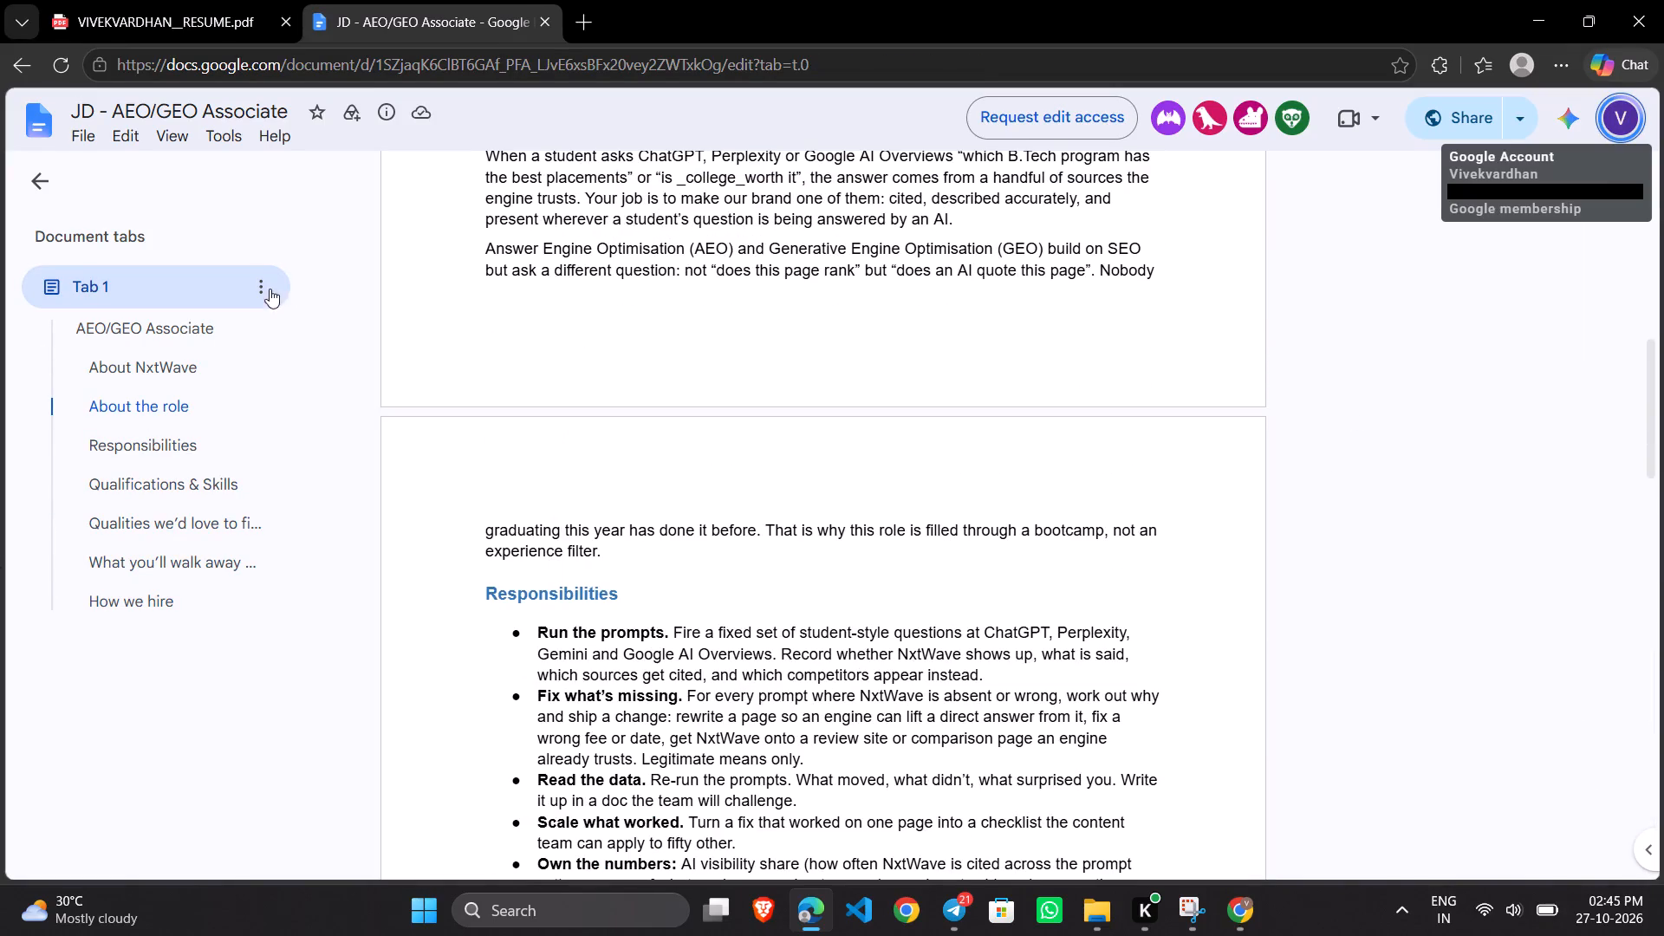
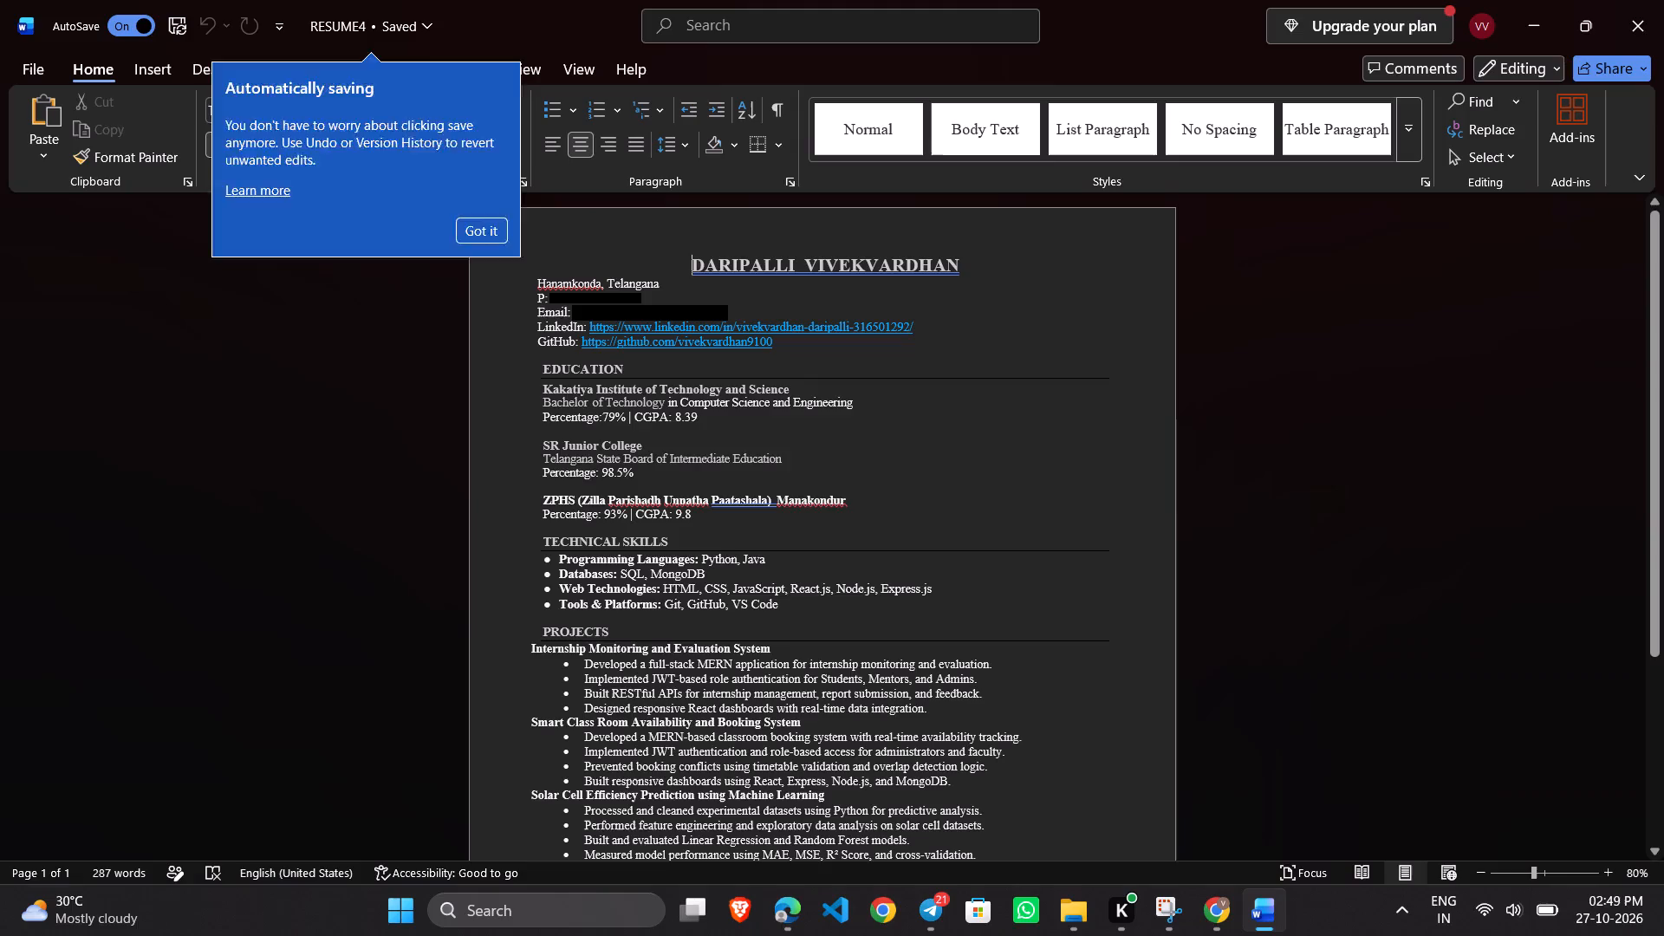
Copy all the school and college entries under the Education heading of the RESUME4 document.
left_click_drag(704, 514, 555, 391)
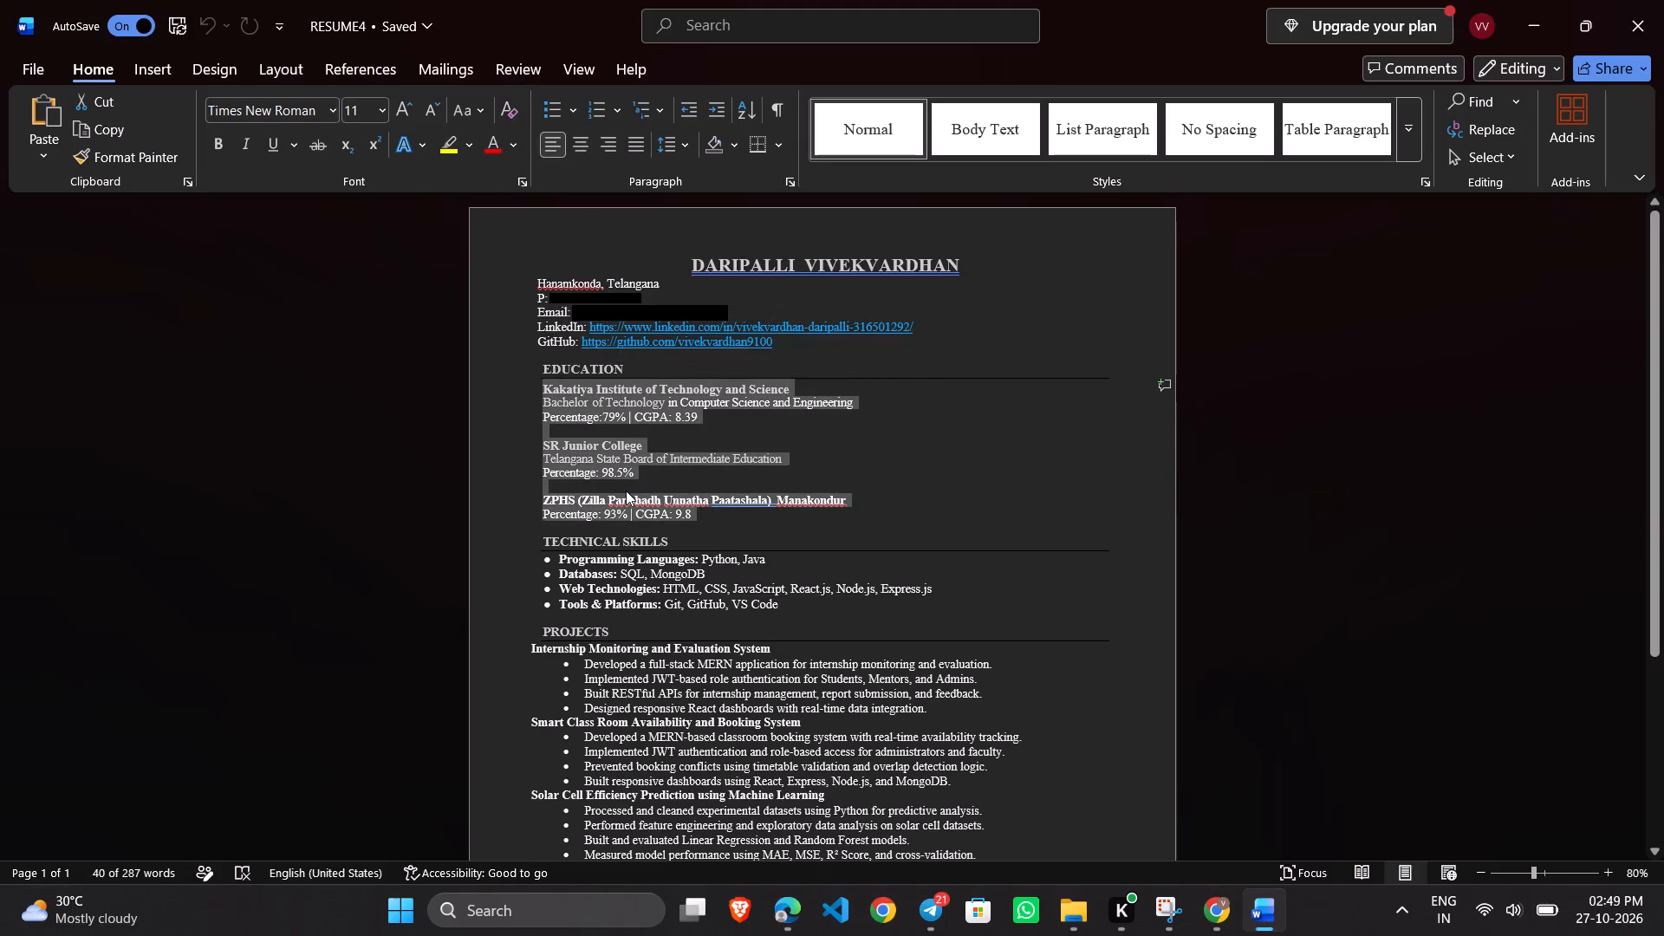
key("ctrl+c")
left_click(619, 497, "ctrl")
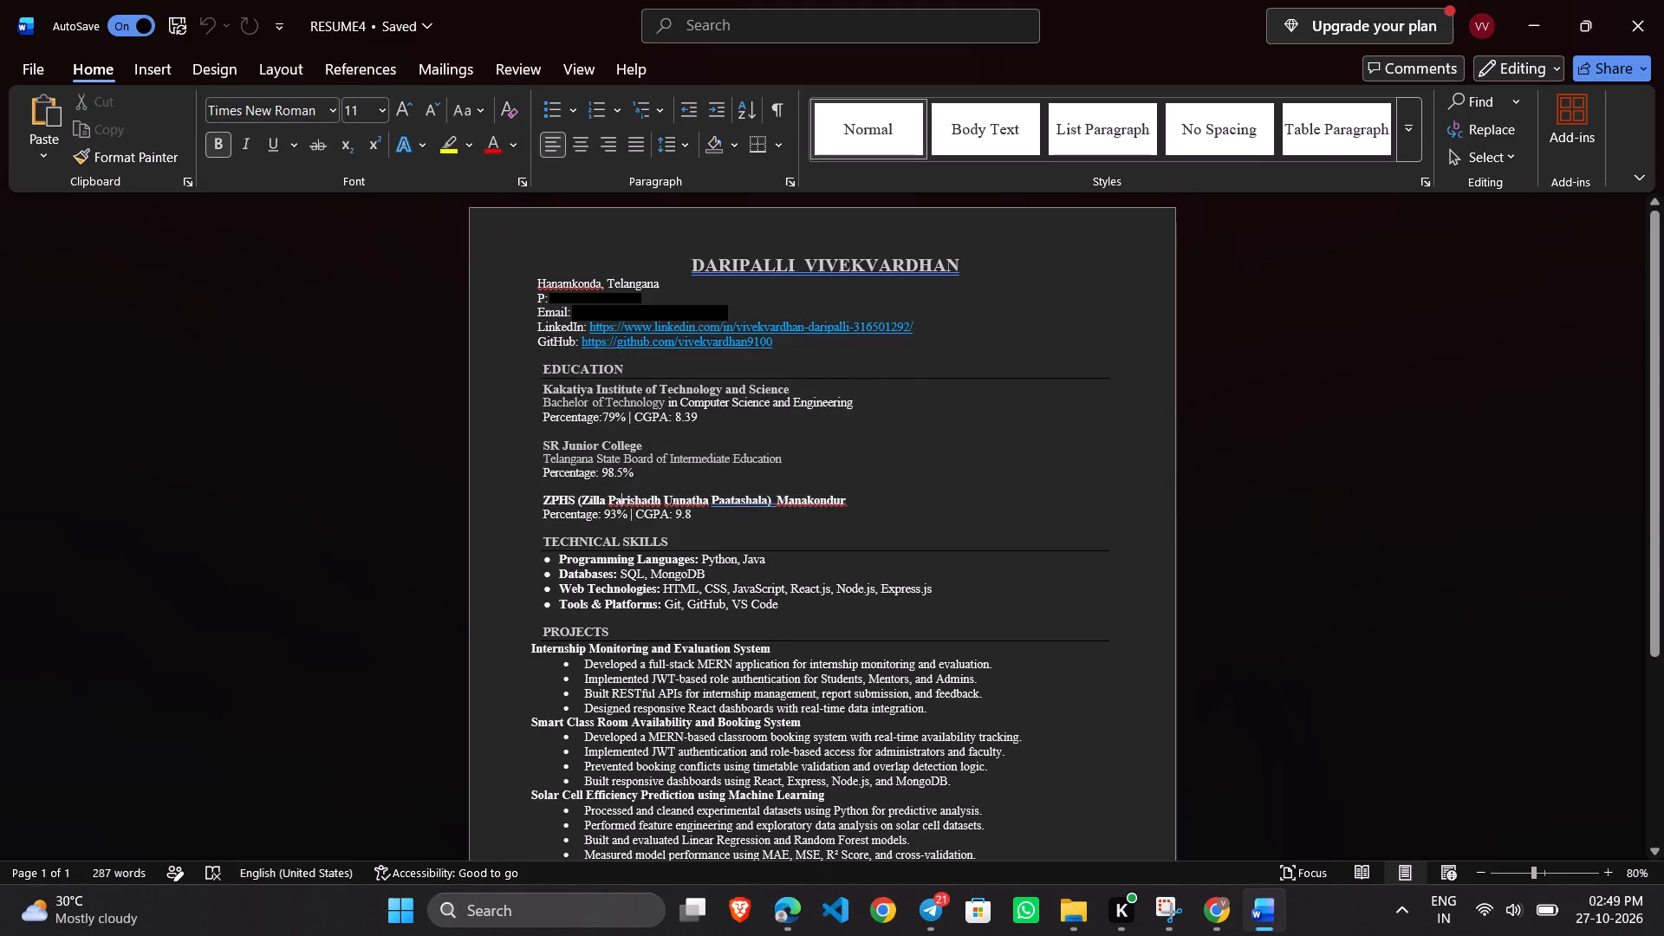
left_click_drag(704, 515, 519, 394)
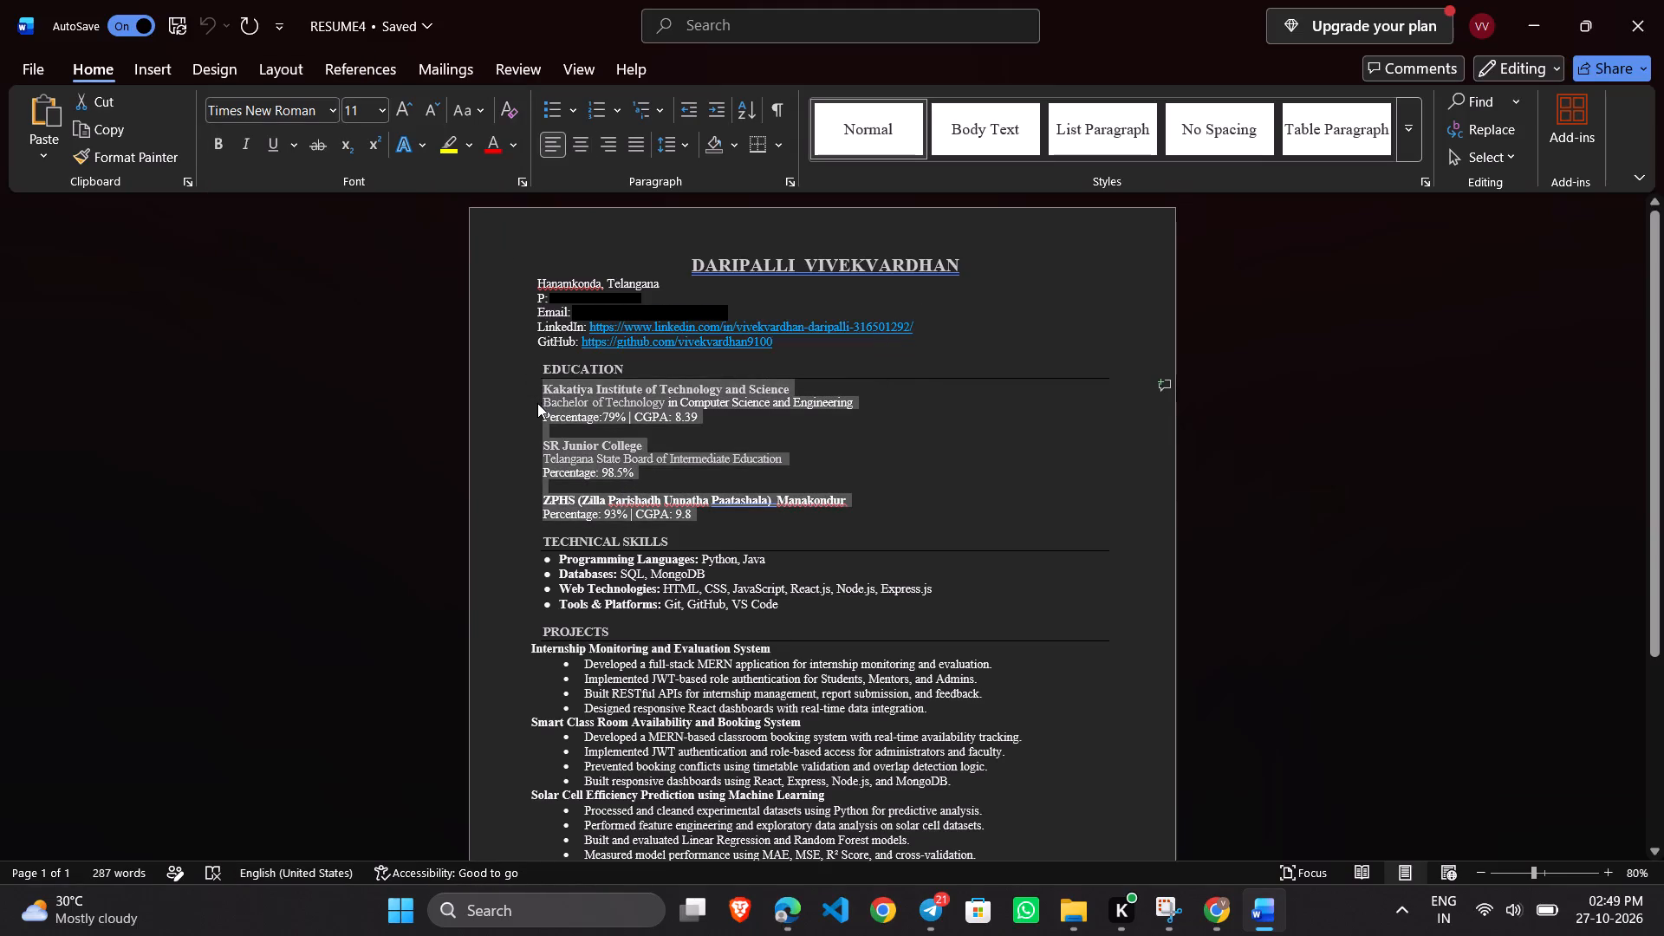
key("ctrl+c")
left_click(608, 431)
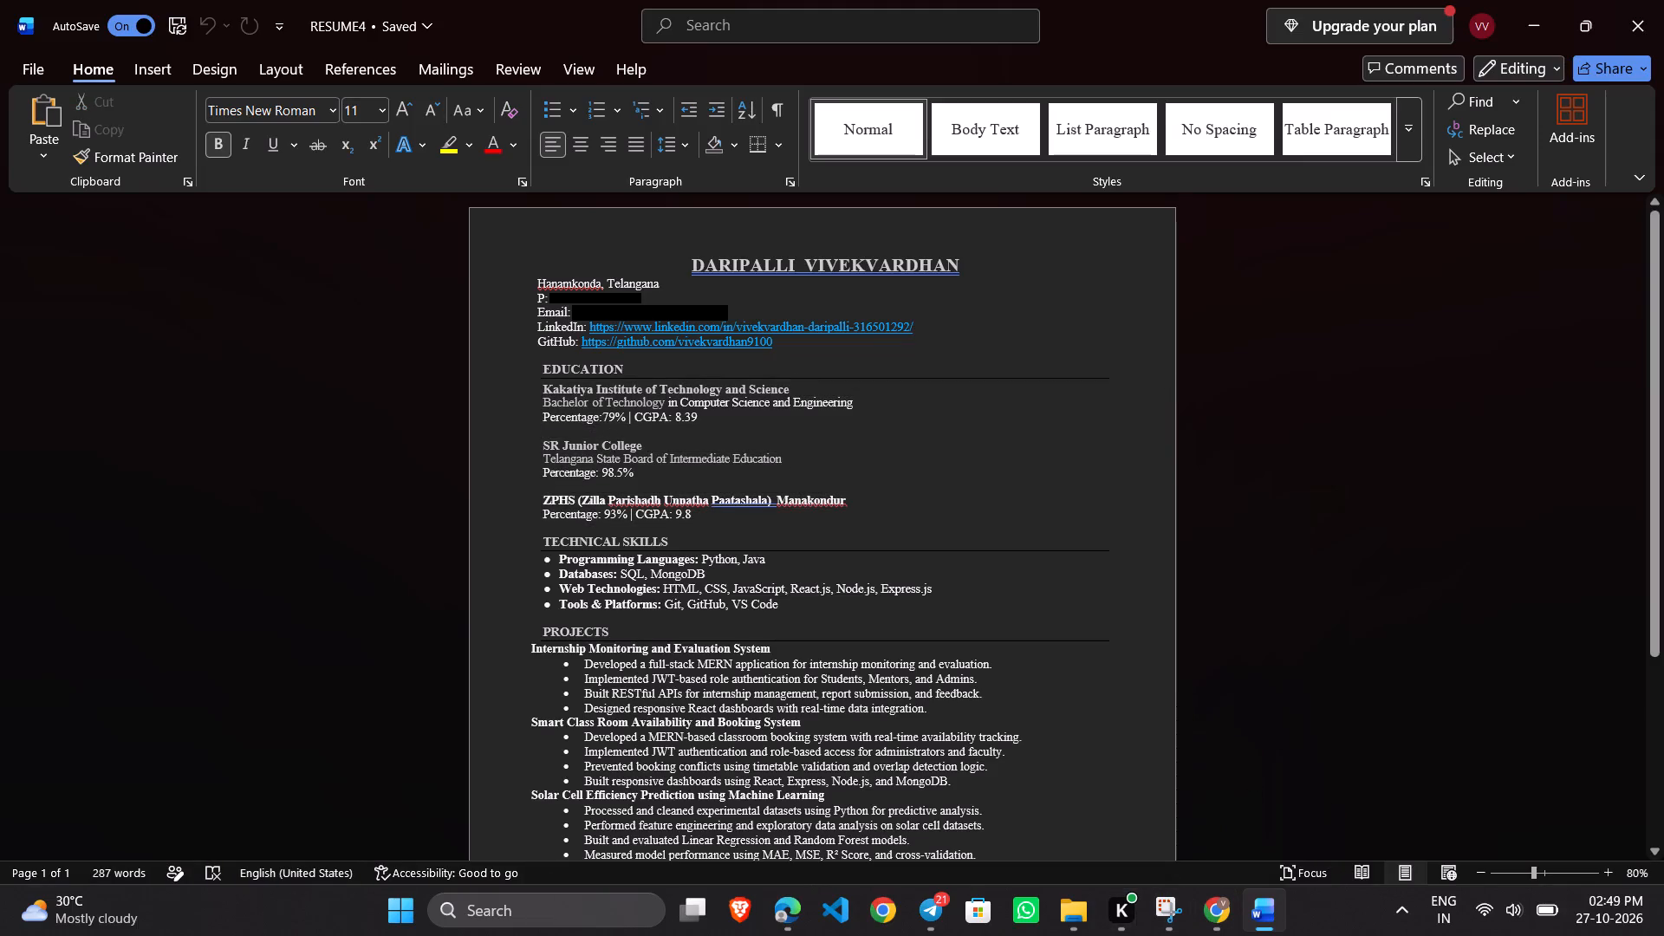
Close the RESUME4 document and open the Word resume whose name ends in RESUME_LTM from the Documents folder.
scroll(756, 574, "down", 10)
left_click(1663, 0)
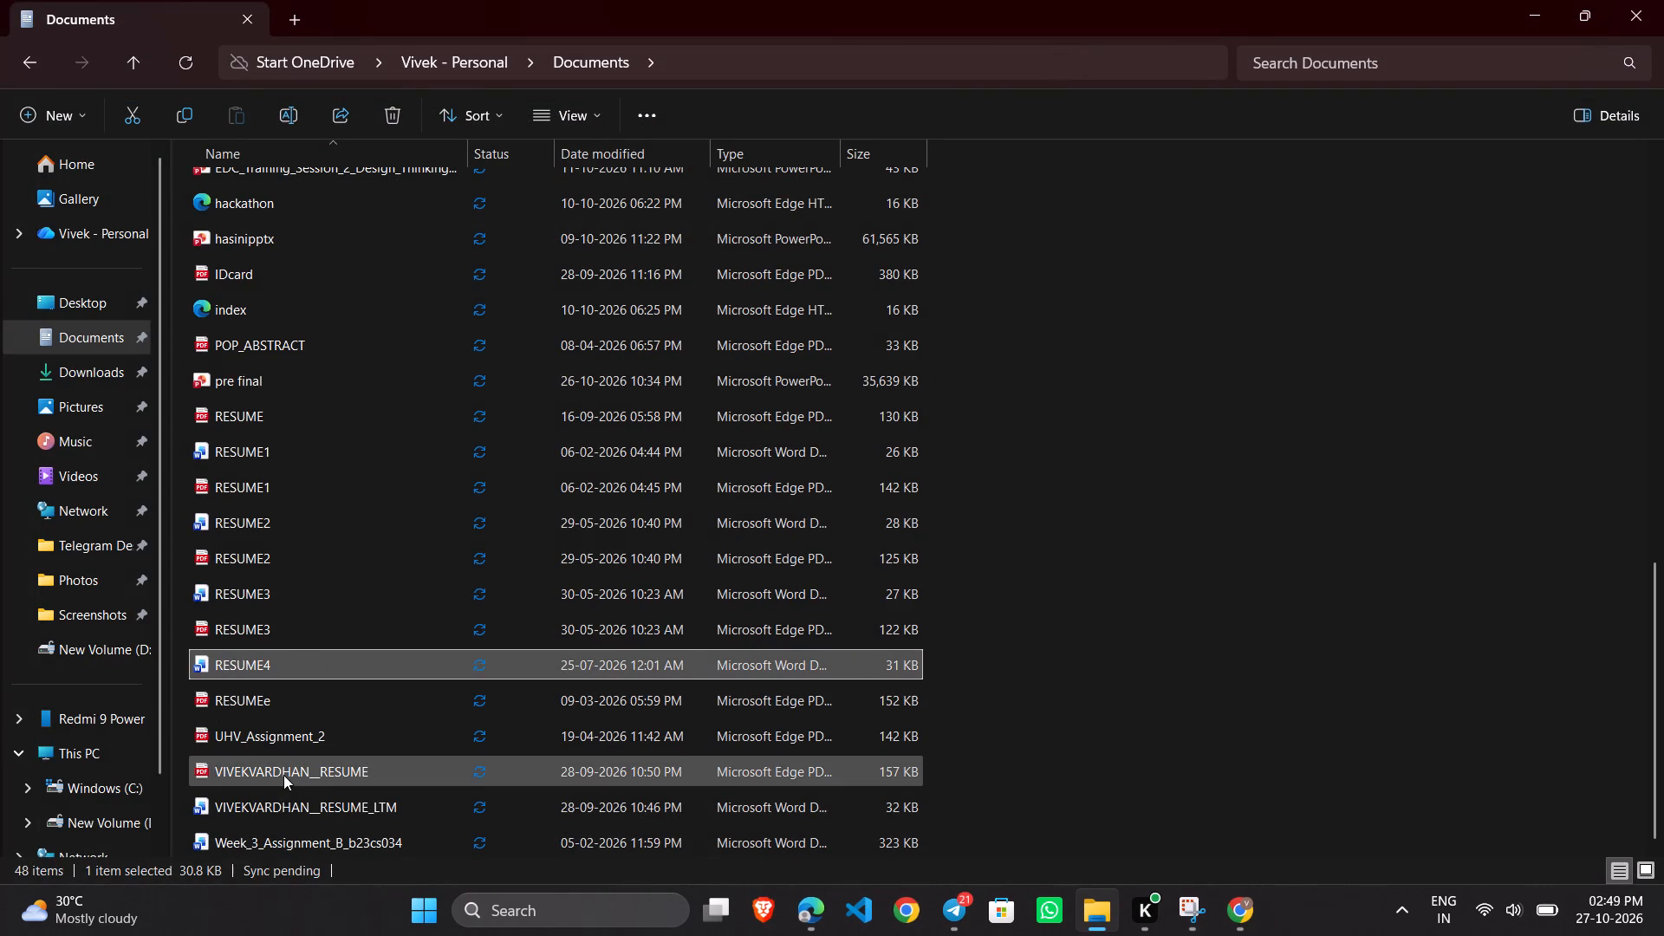
double_click(284, 809)
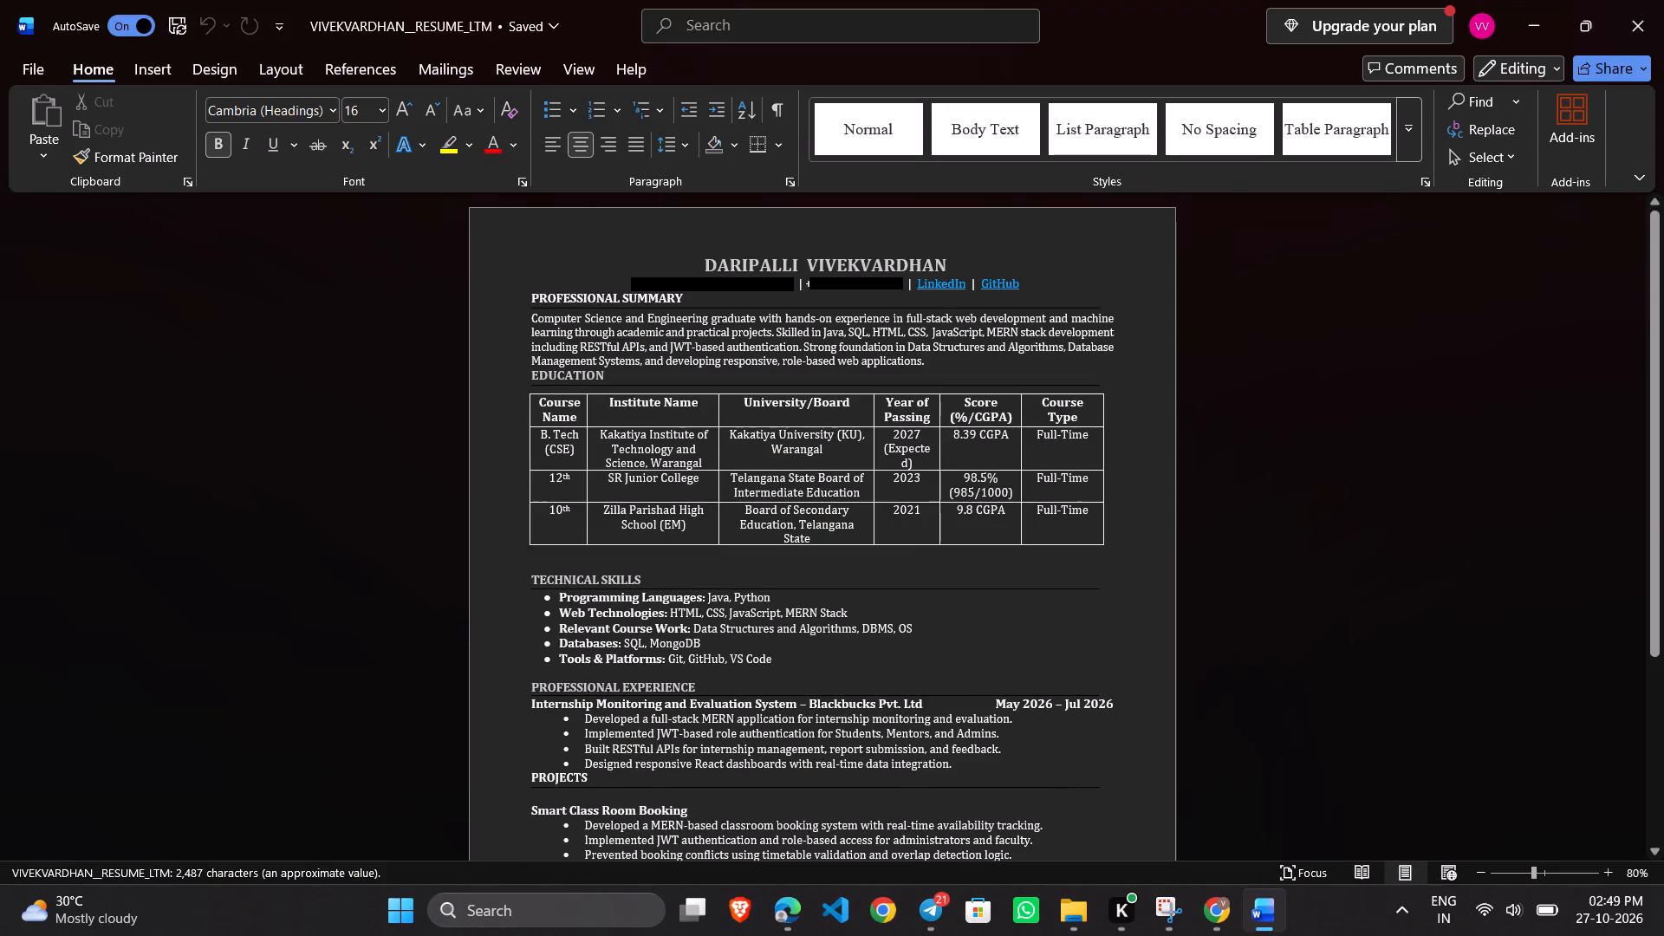
Look through the resume from the certifications back up to the education section, dismissing the gaming hub notification.
scroll(790, 640, "down", 12)
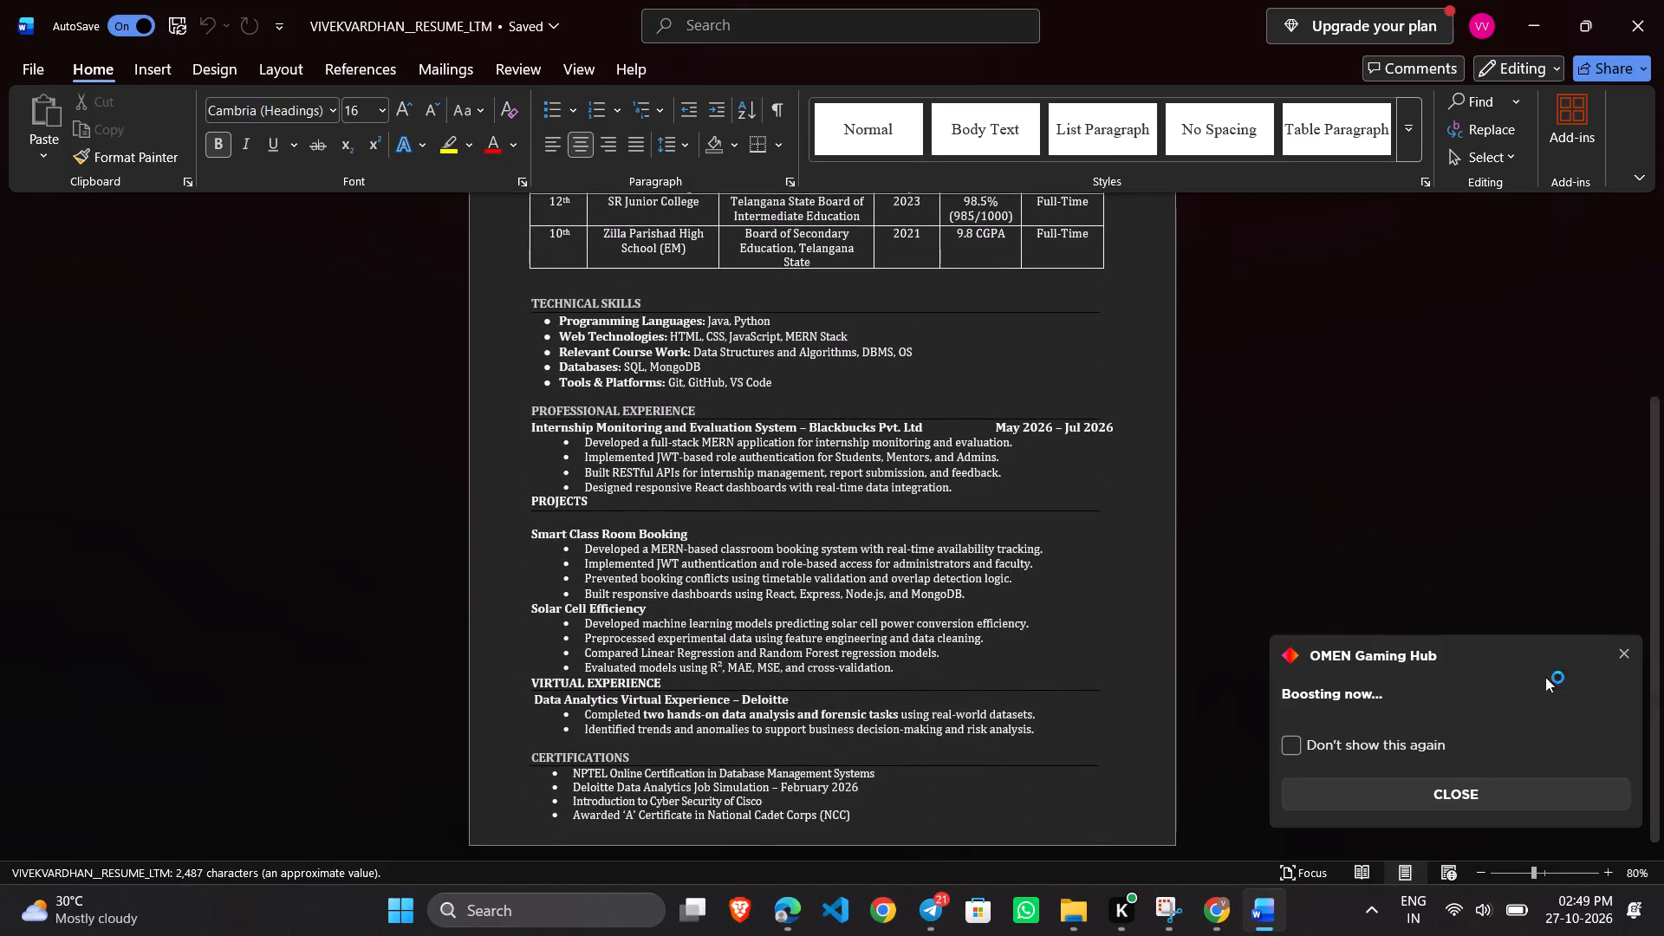
left_click(1628, 654)
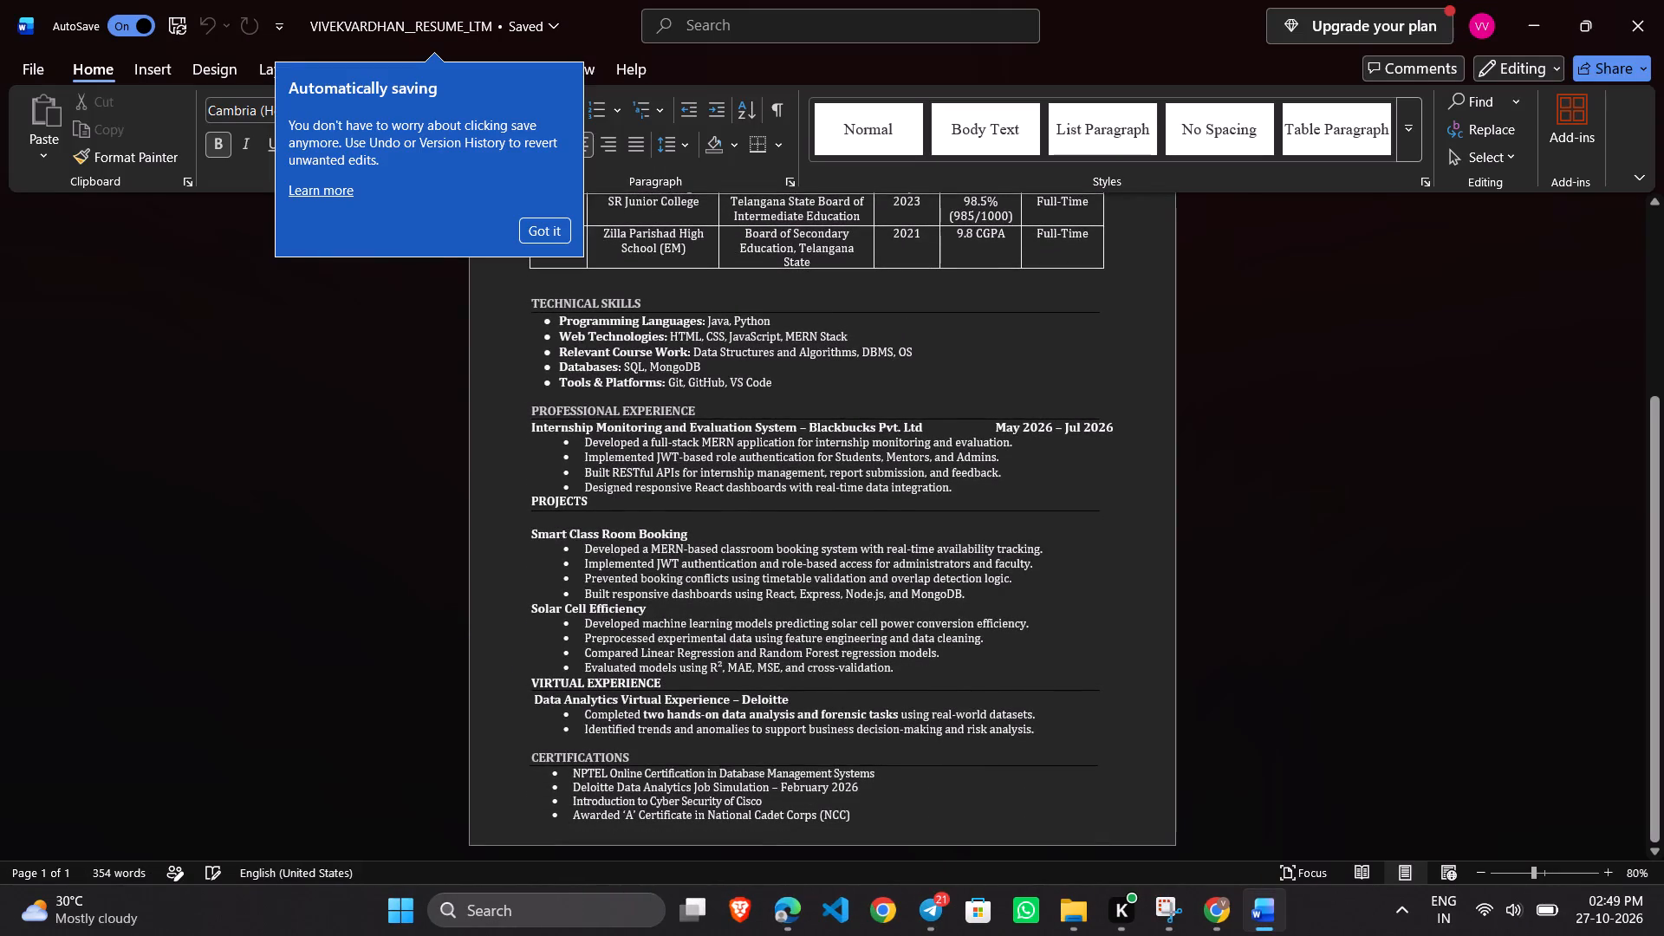
left_click(324, 362)
scroll(909, 436, "up", 2)
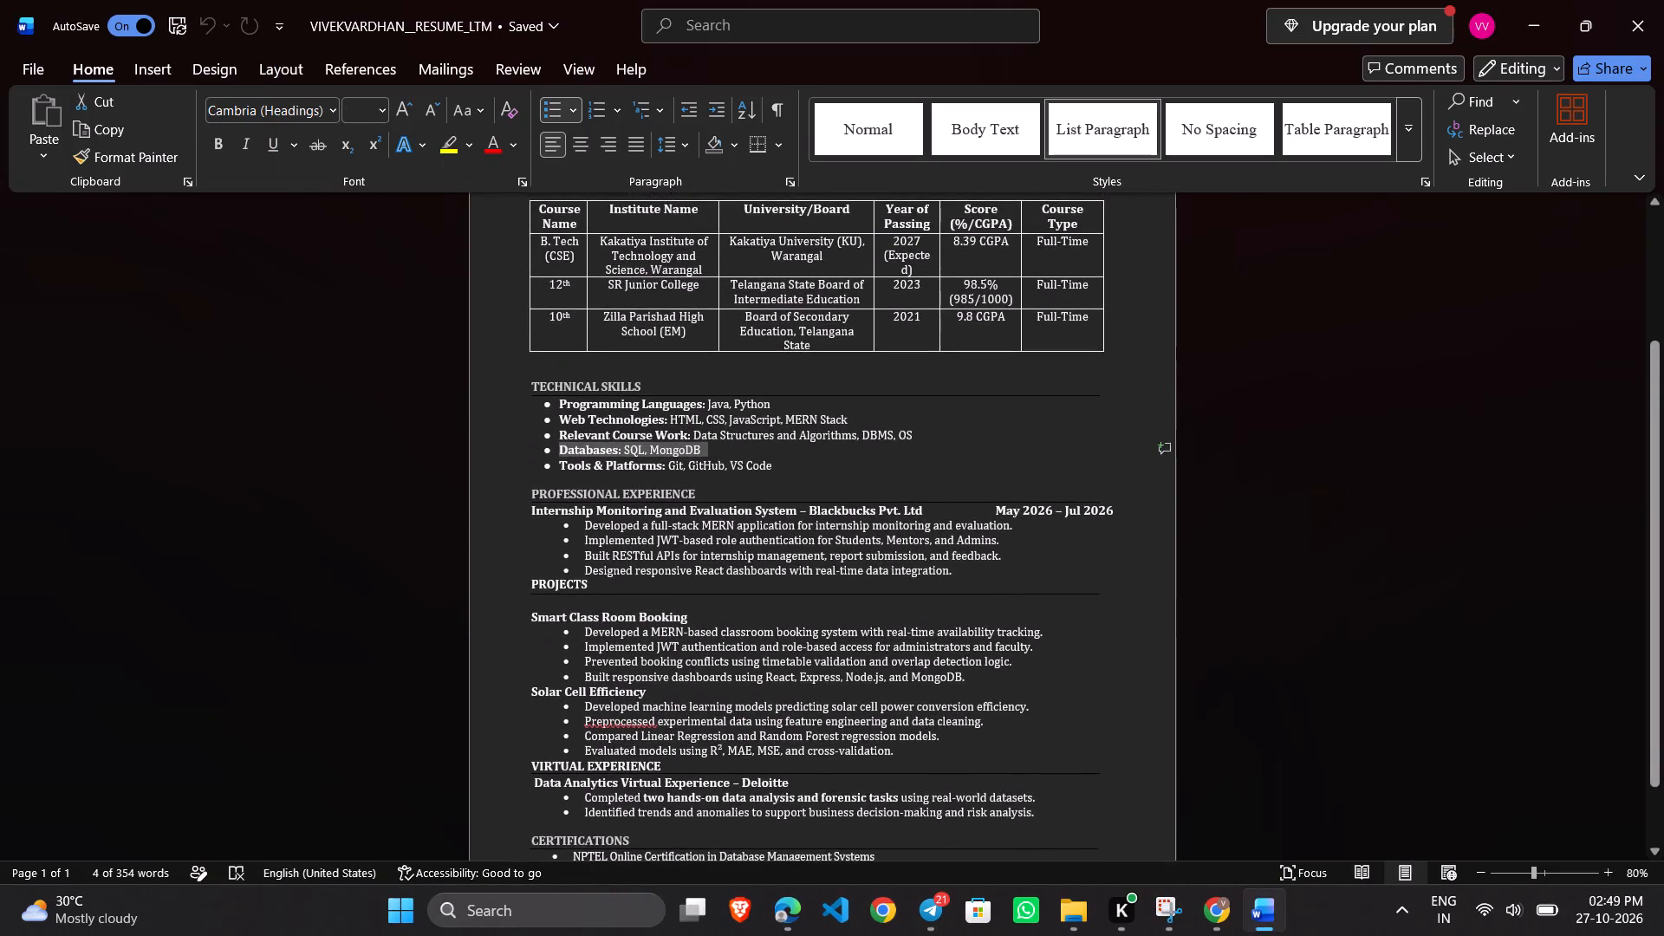
scroll(775, 472, "up", 1)
left_click(792, 505)
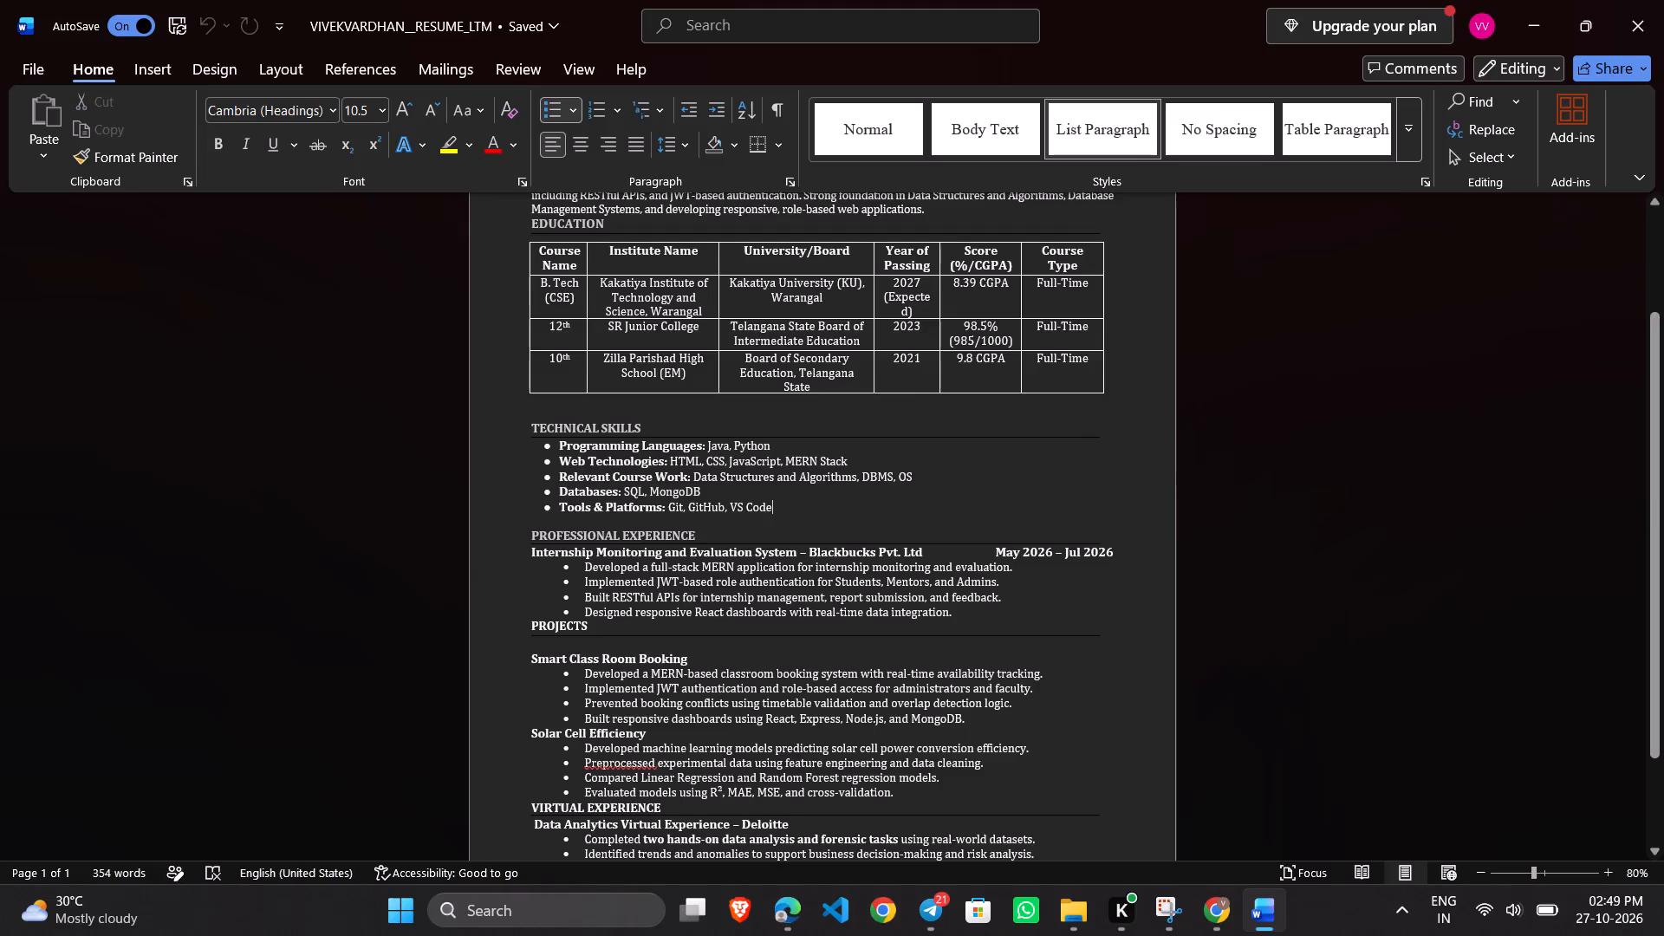
scroll(873, 506, "up", 4)
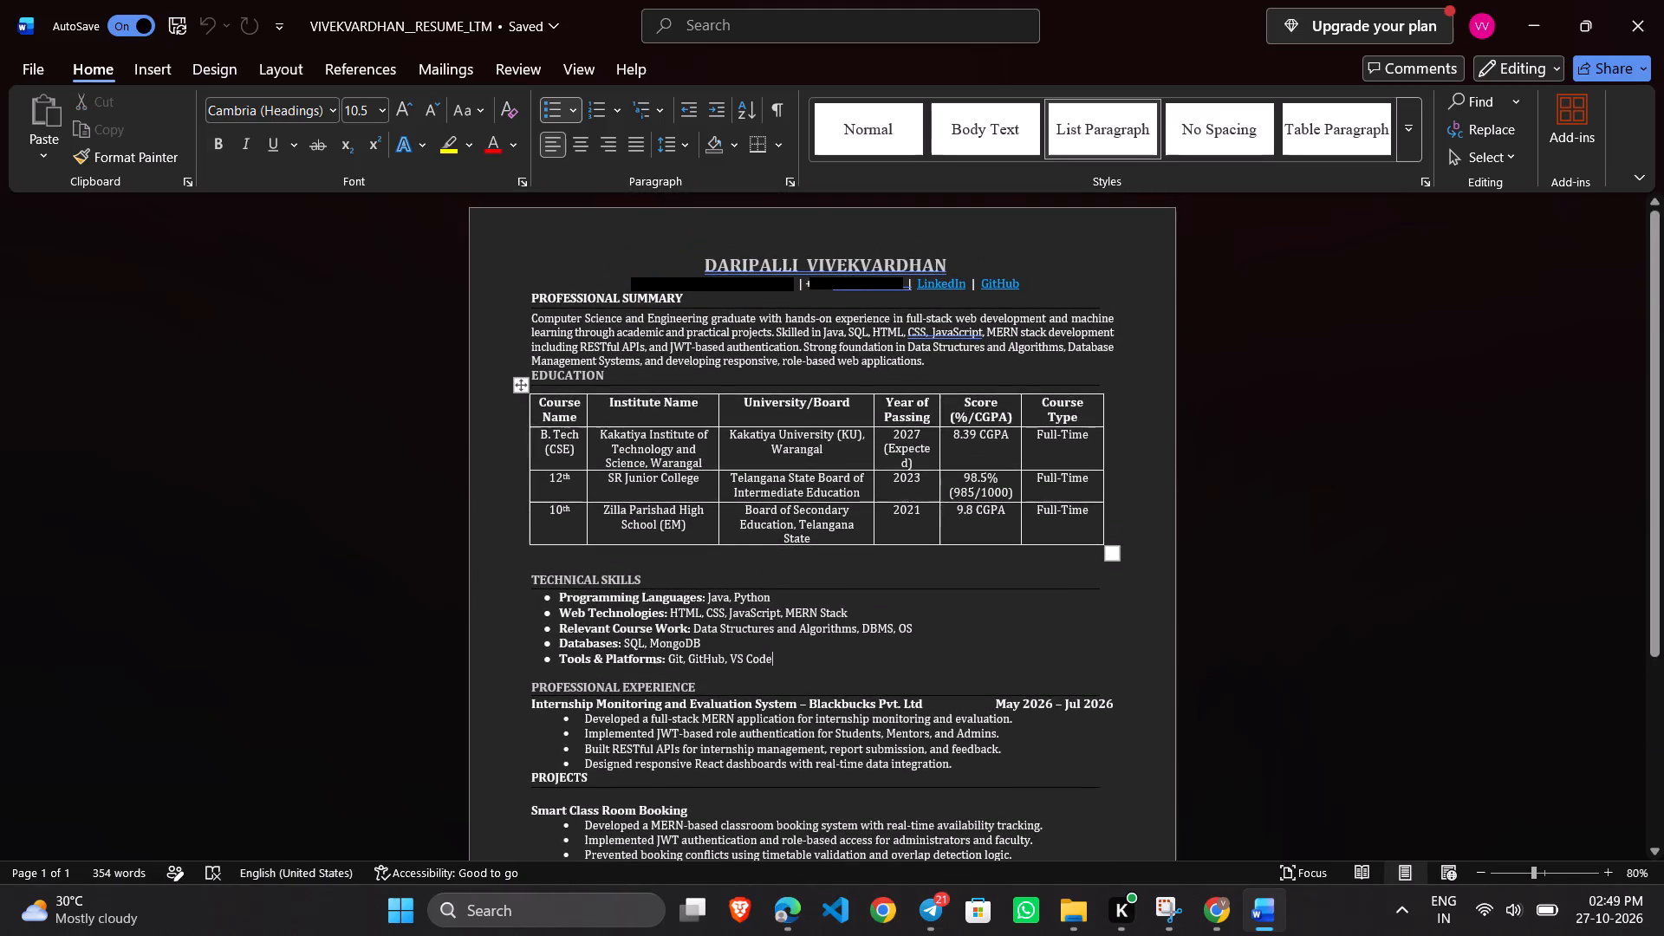
Delete the table under Education and try to paste the entries copied from RESUME4 in its place.
left_click_drag(1136, 548, 503, 408)
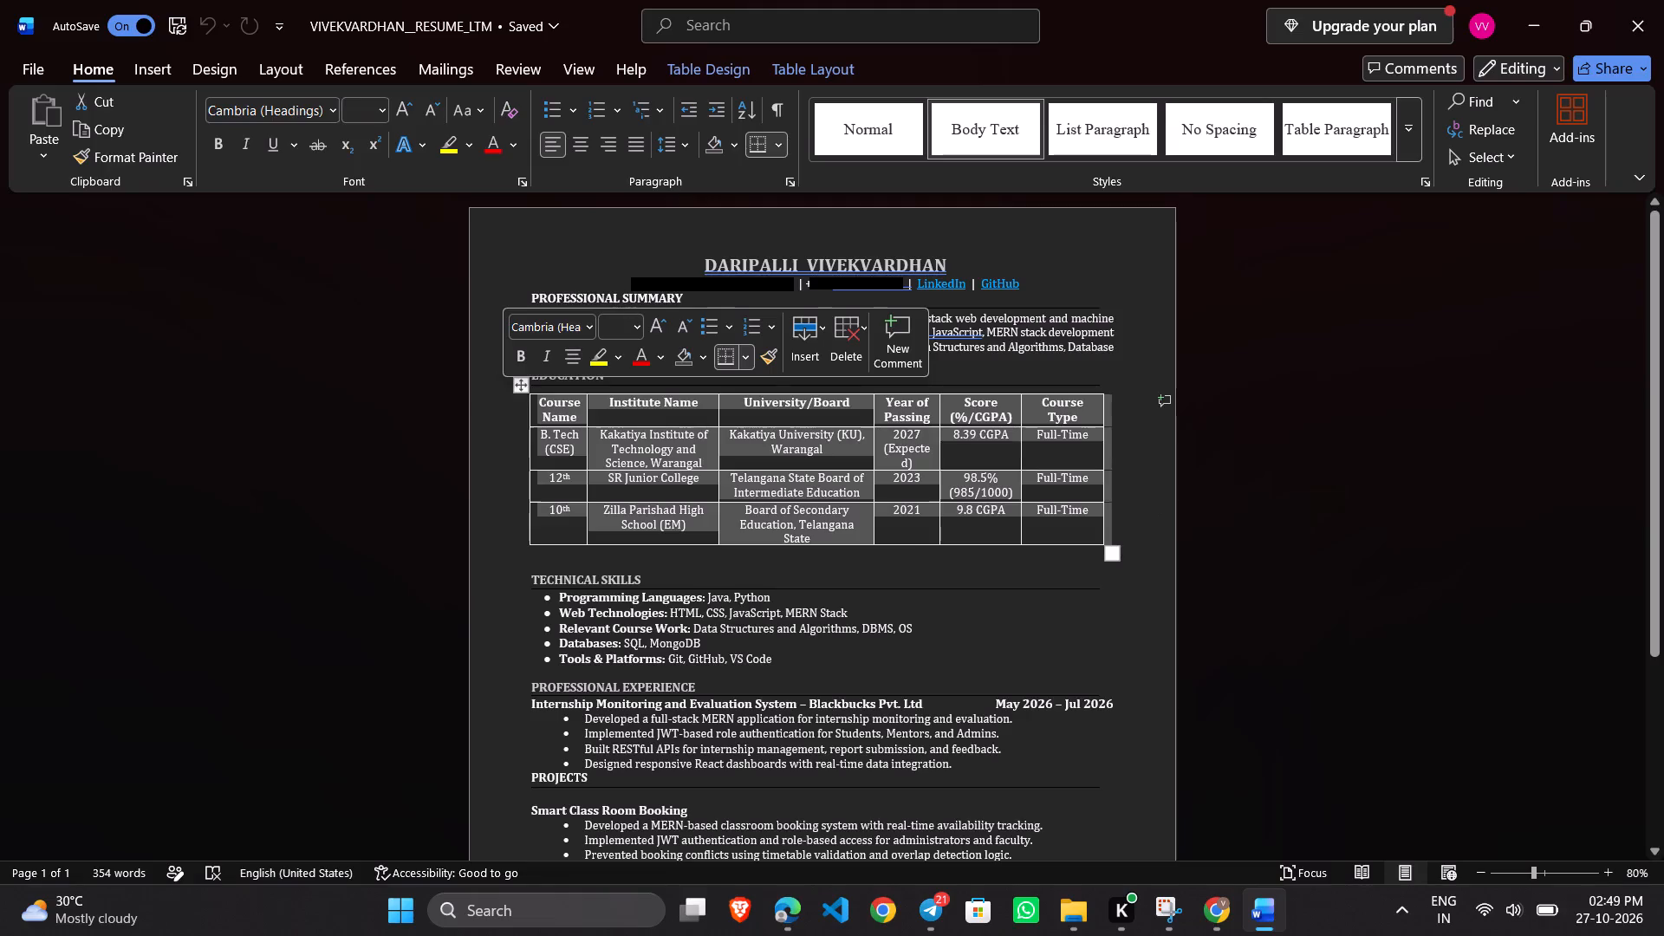
key("BackSpace")
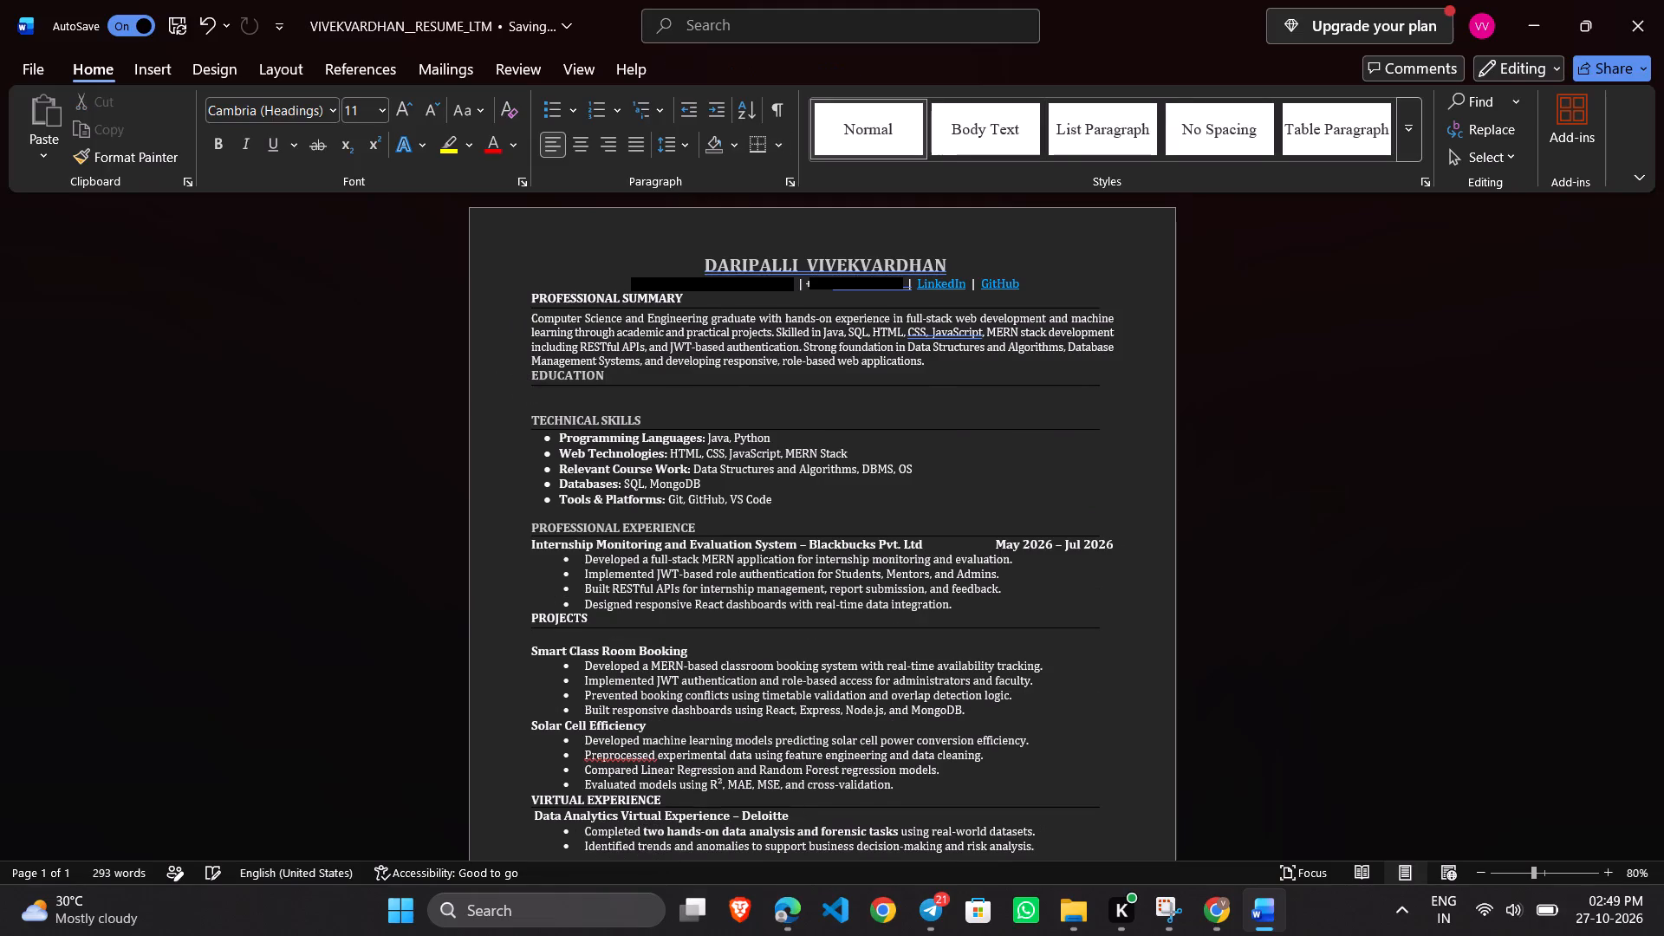
key("ctrl+v")
key("ctrl+v")
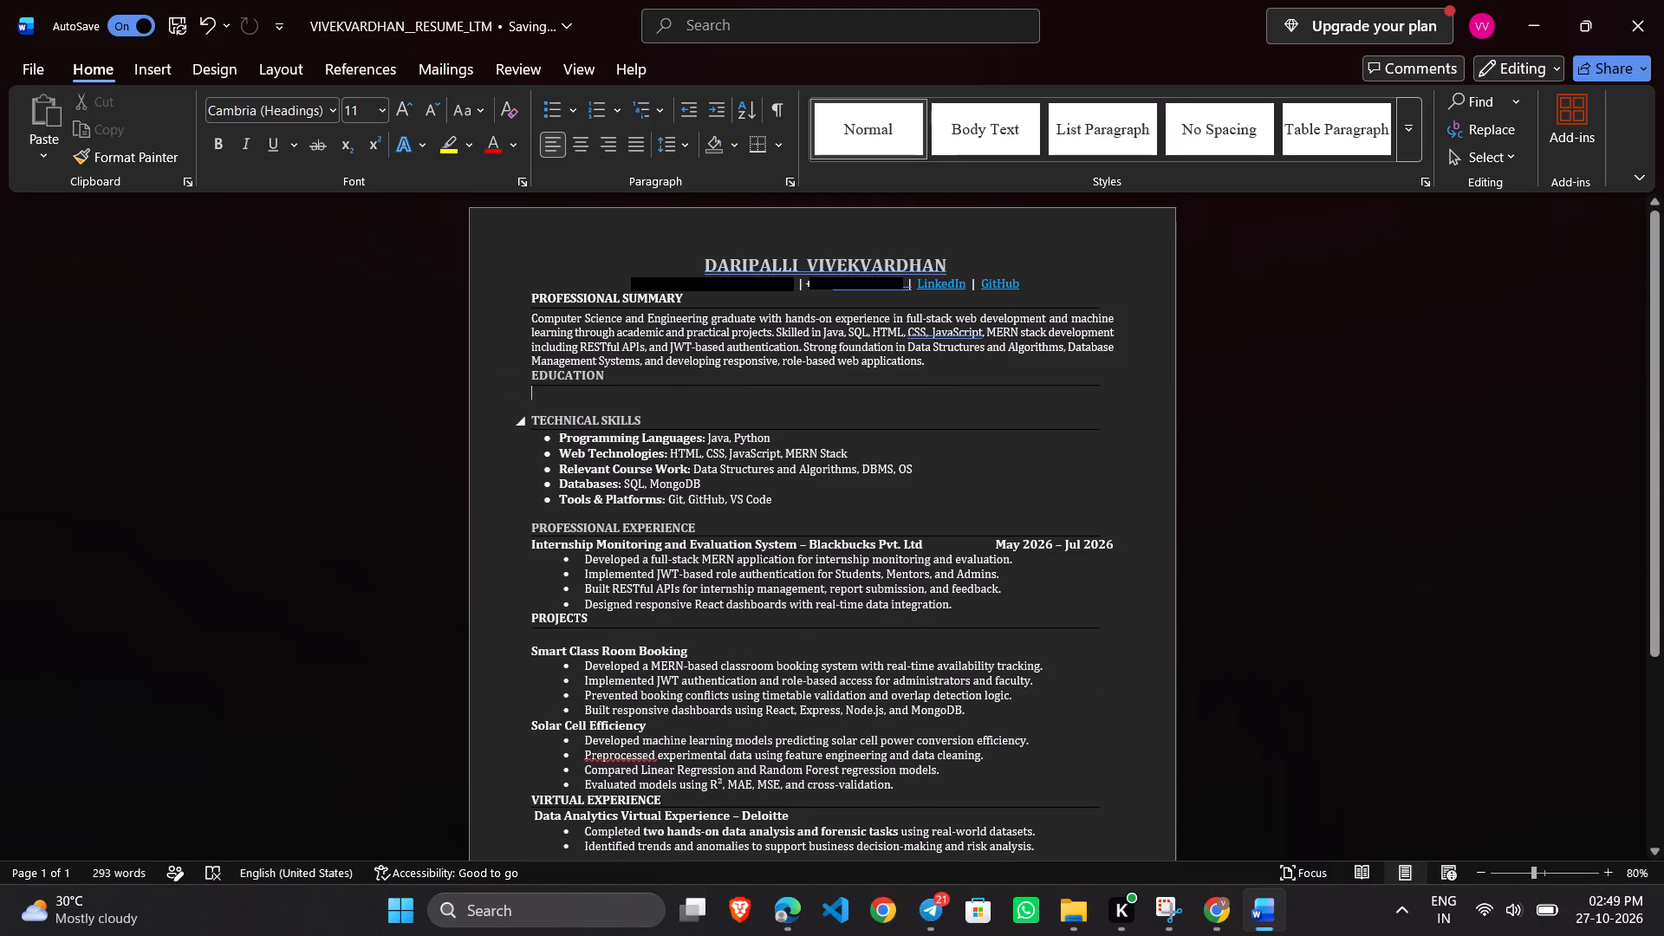
left_click(548, 400)
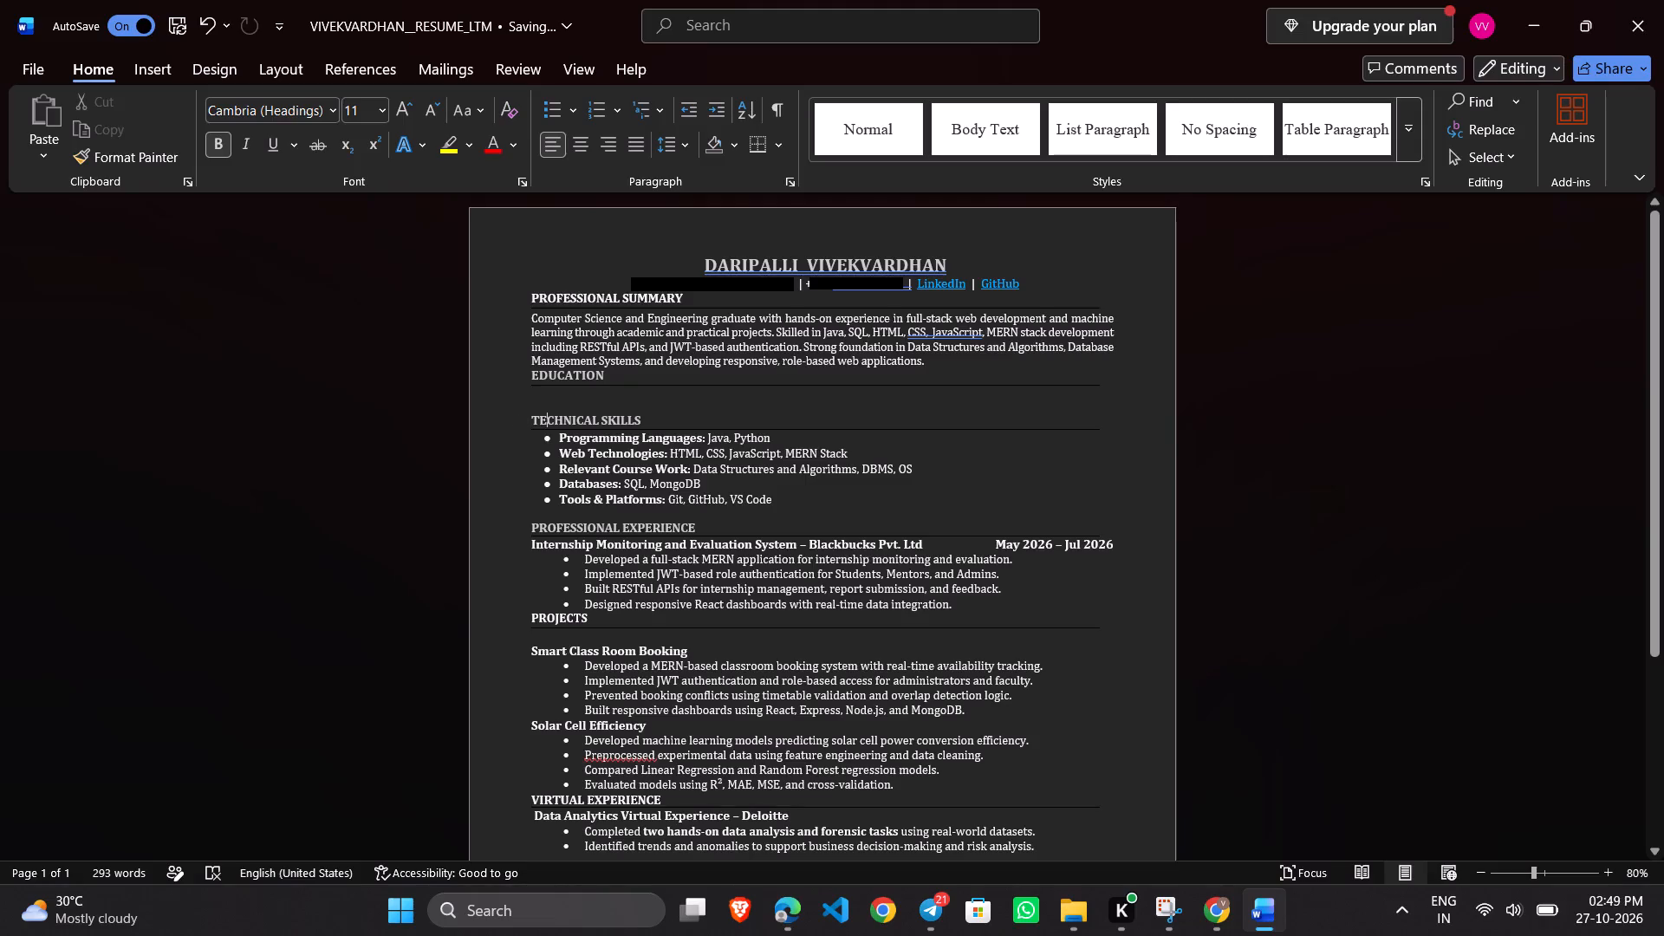
left_click(589, 392)
key("ctrl+v")
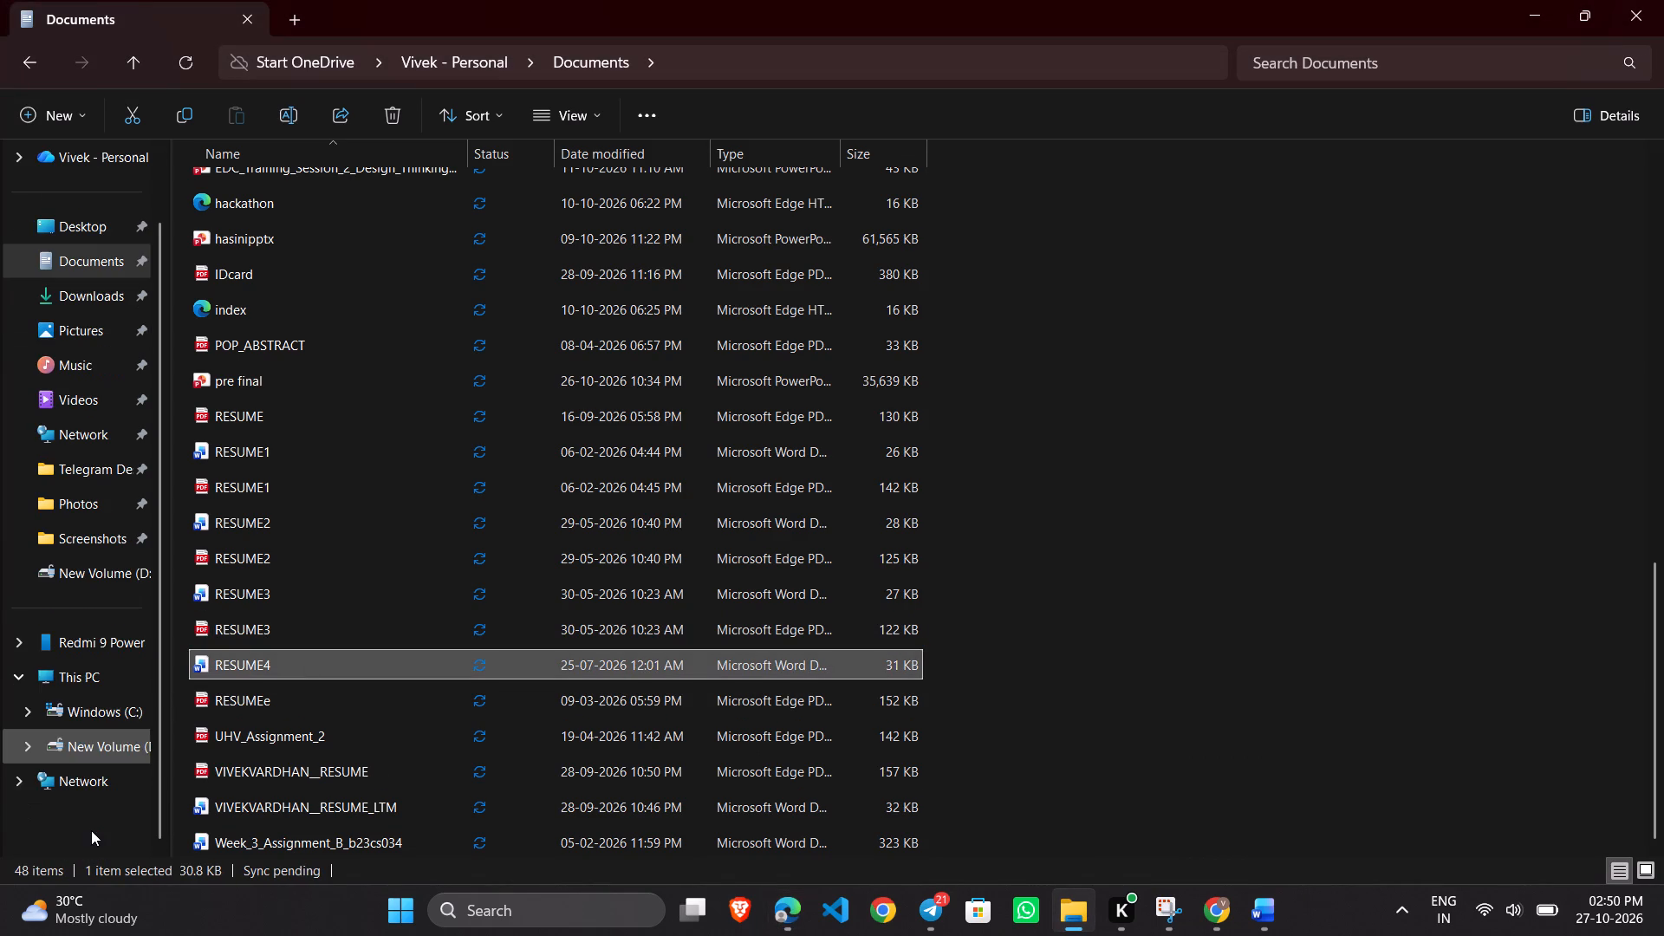
left_click(88, 750)
scroll(492, 648, "down", 10)
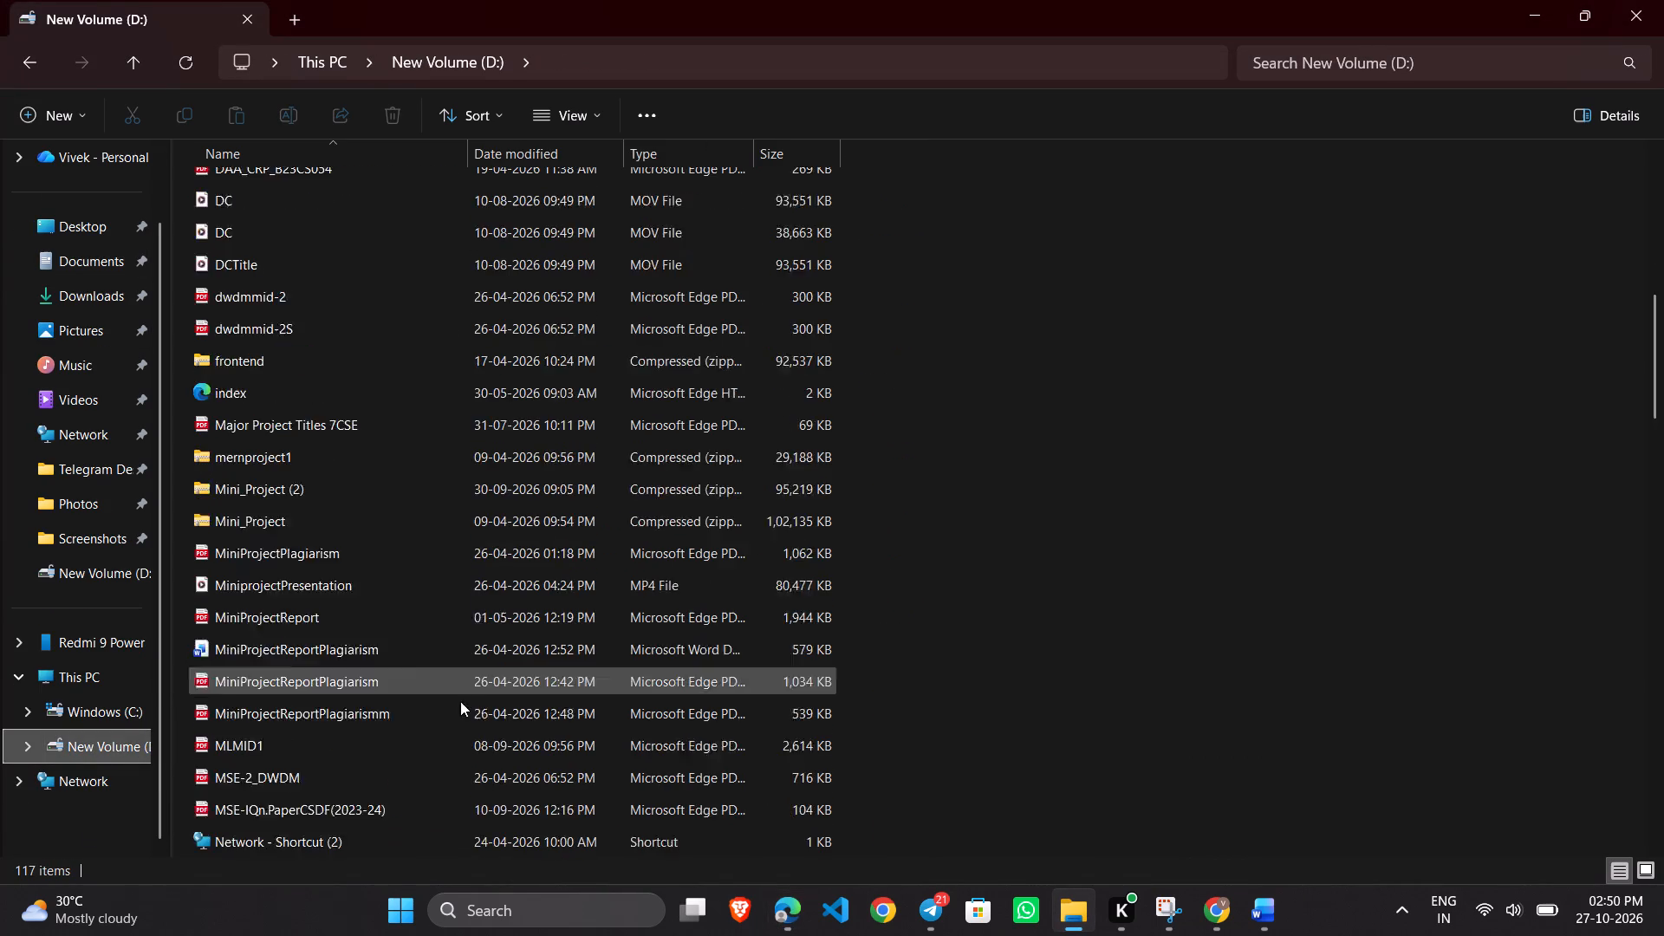
scroll(460, 701, "down", 7)
scroll(328, 798, "down", 20)
scroll(328, 798, "down", 5)
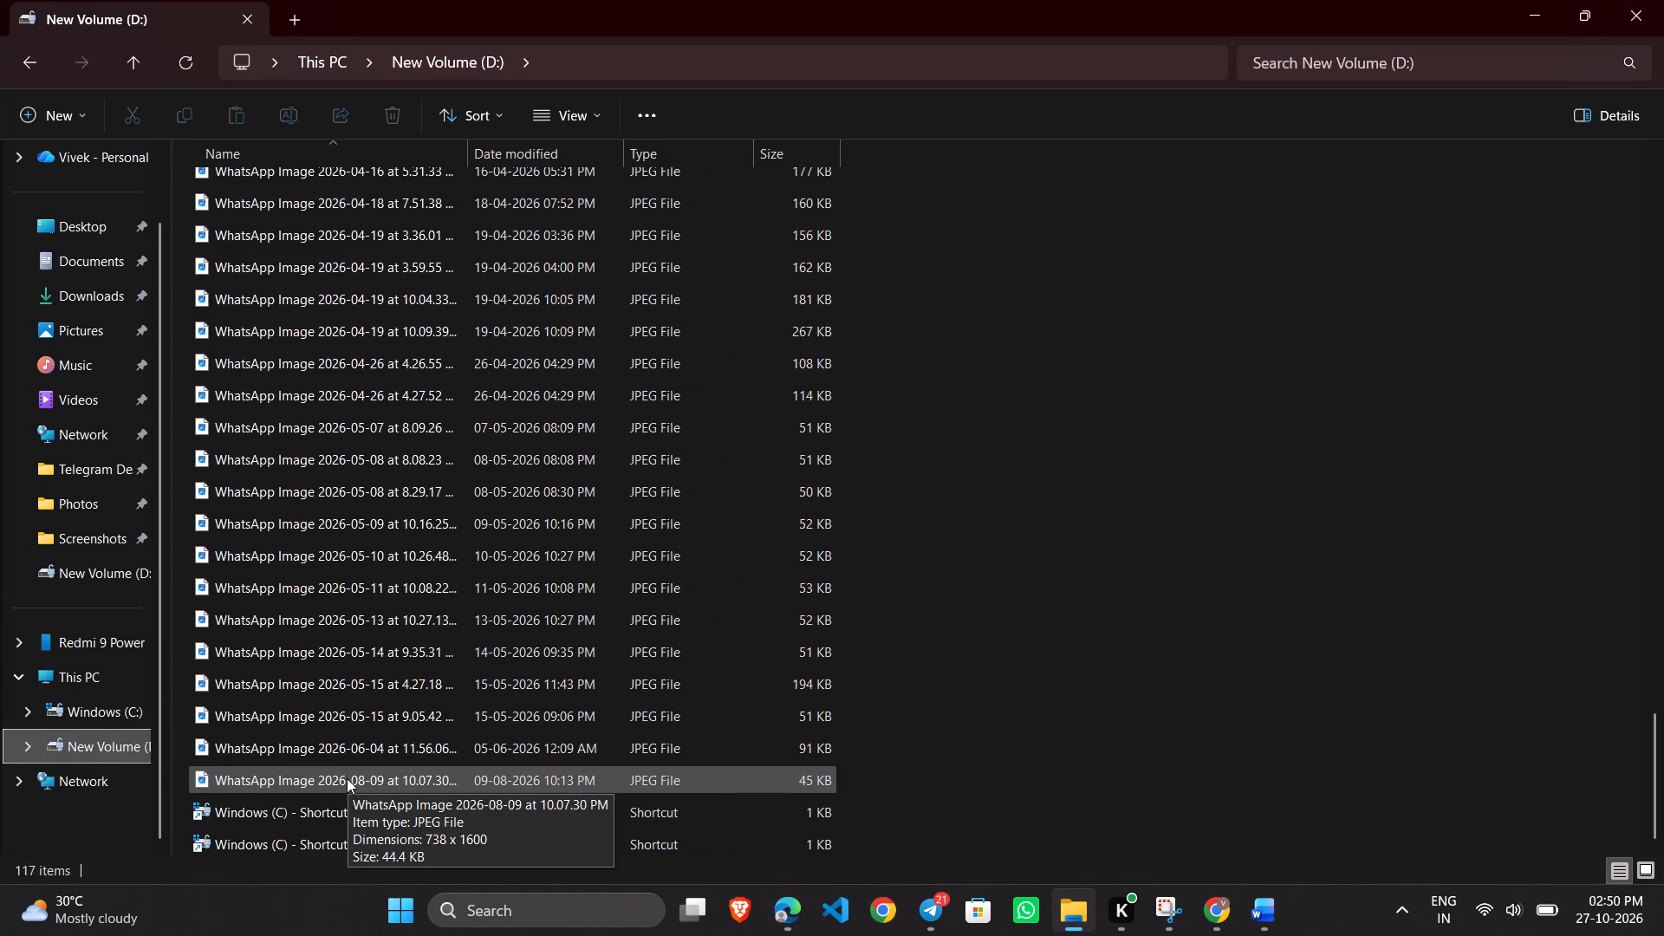
scroll(347, 778, "down", 2)
scroll(347, 778, "up", 7)
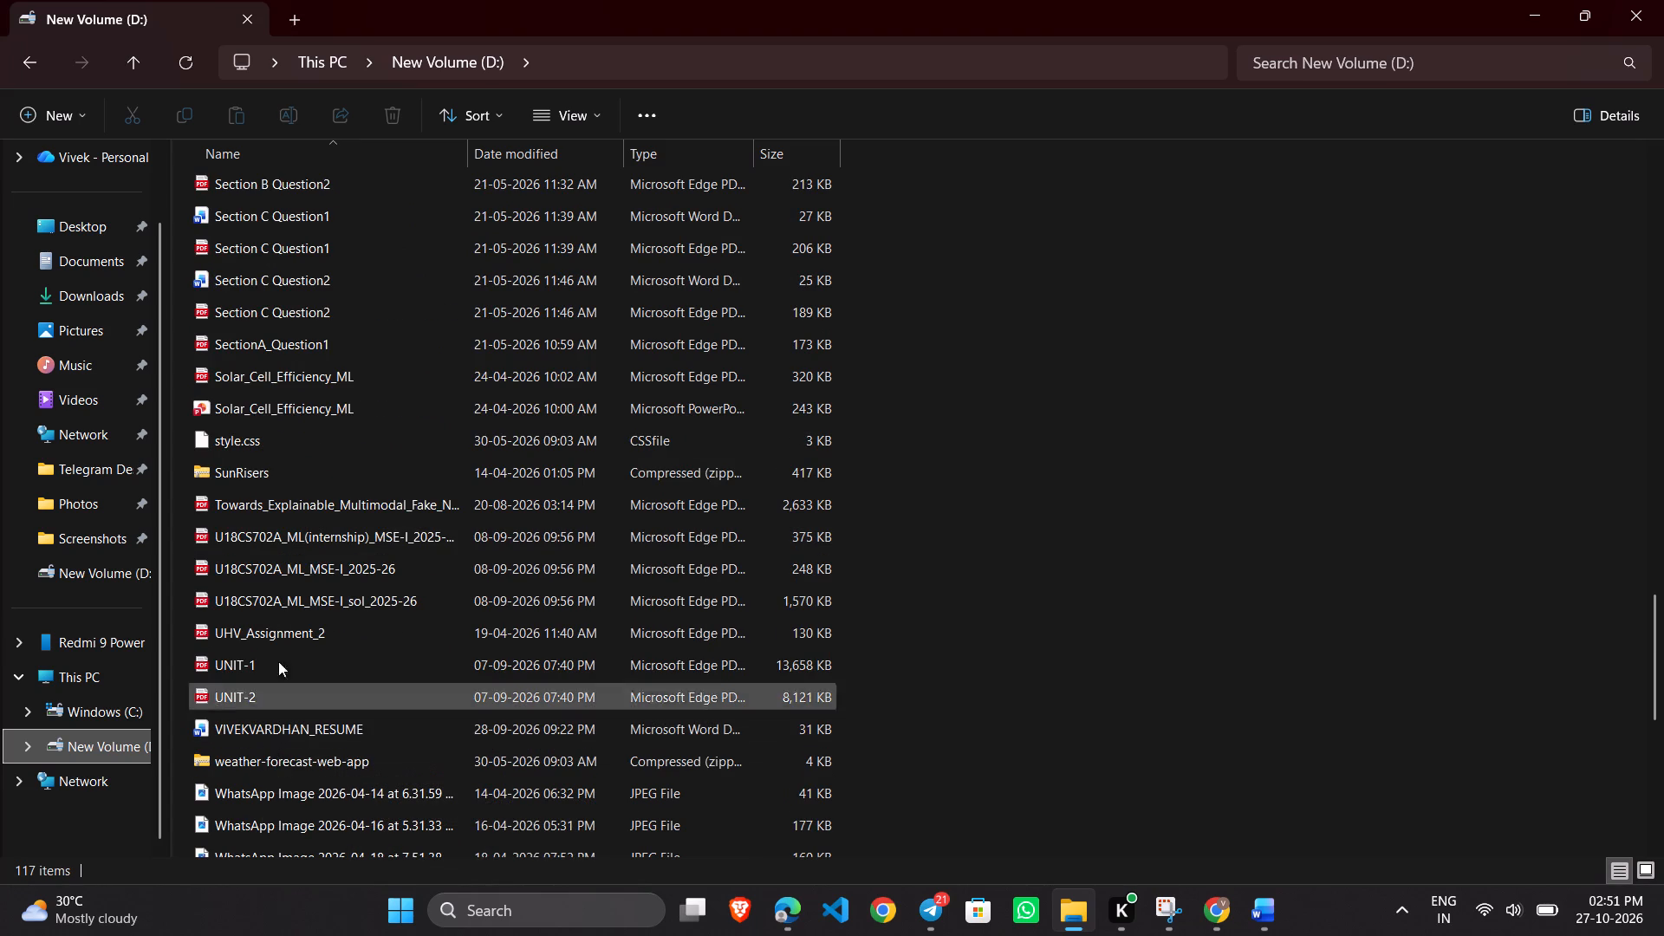
double_click(309, 731)
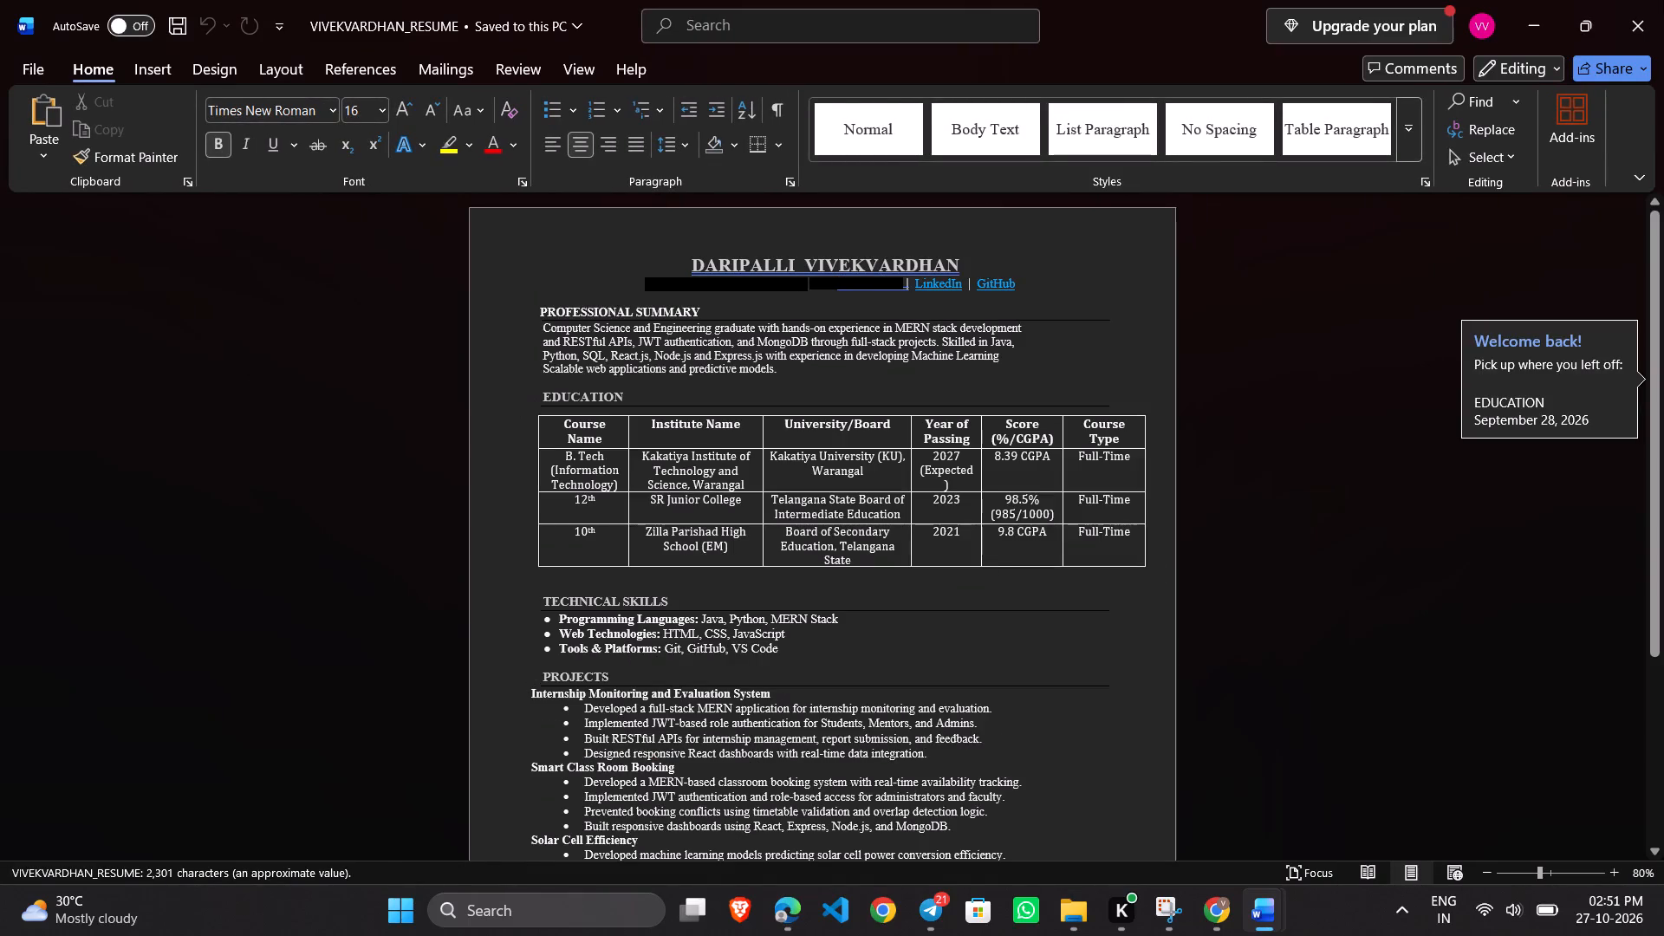
left_click(1663, 0)
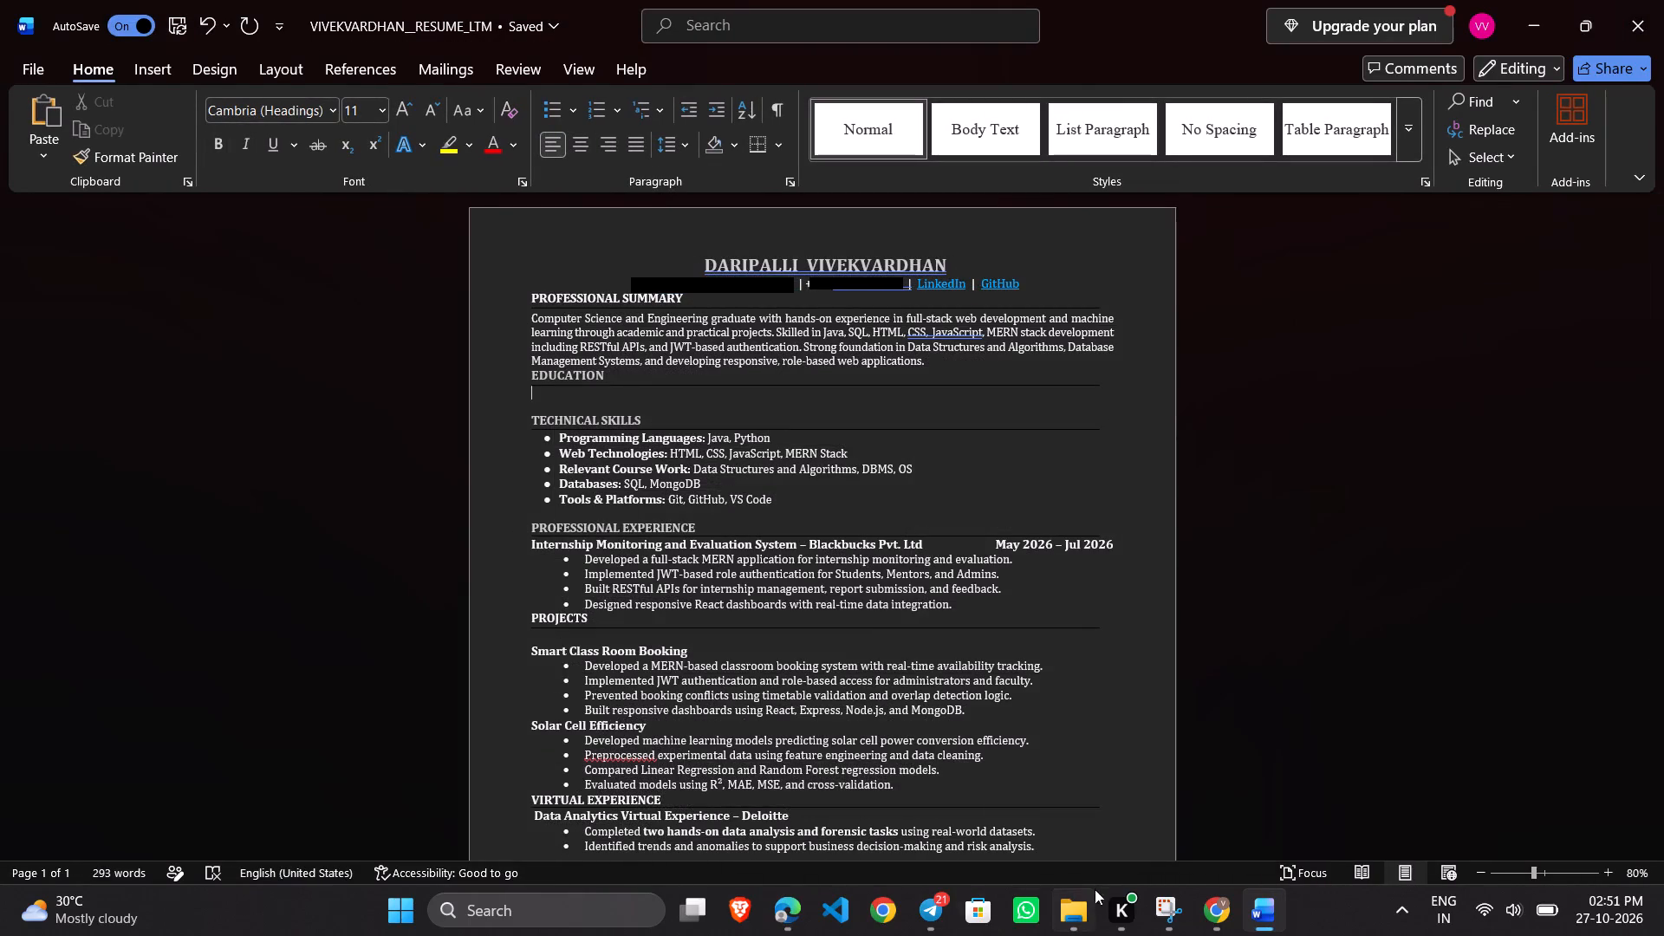
Return to New Volume (D:) in File Explorer and open the RESUME4 PDF to view its education section.
left_click(1074, 904)
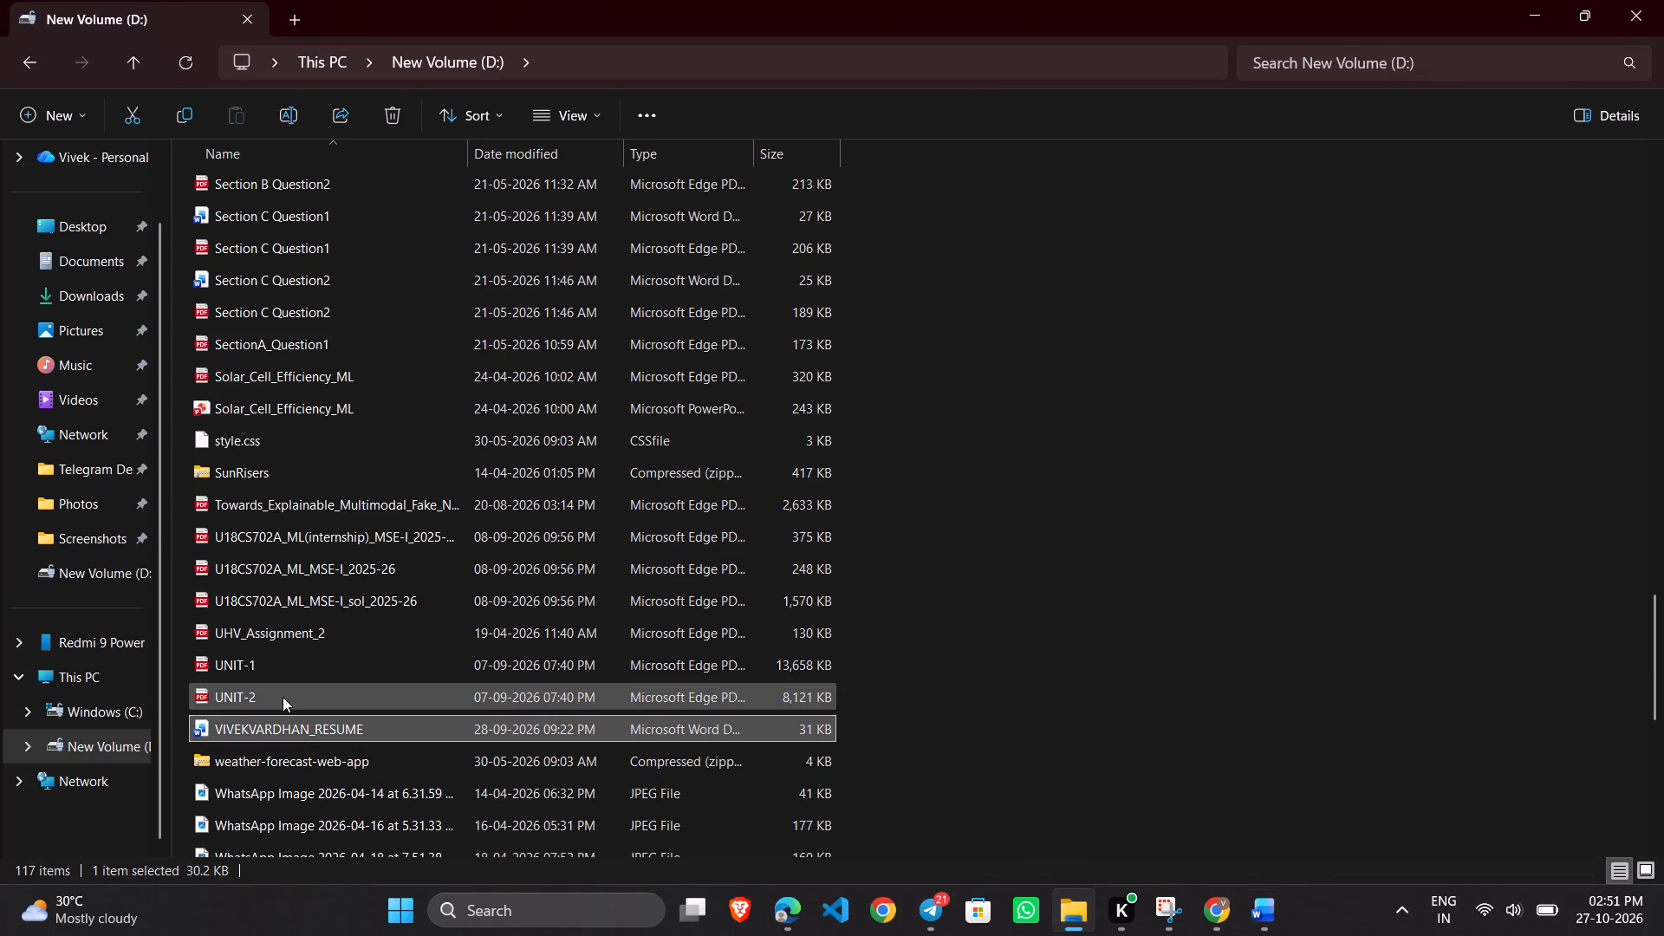
scroll(269, 679, "up", 8)
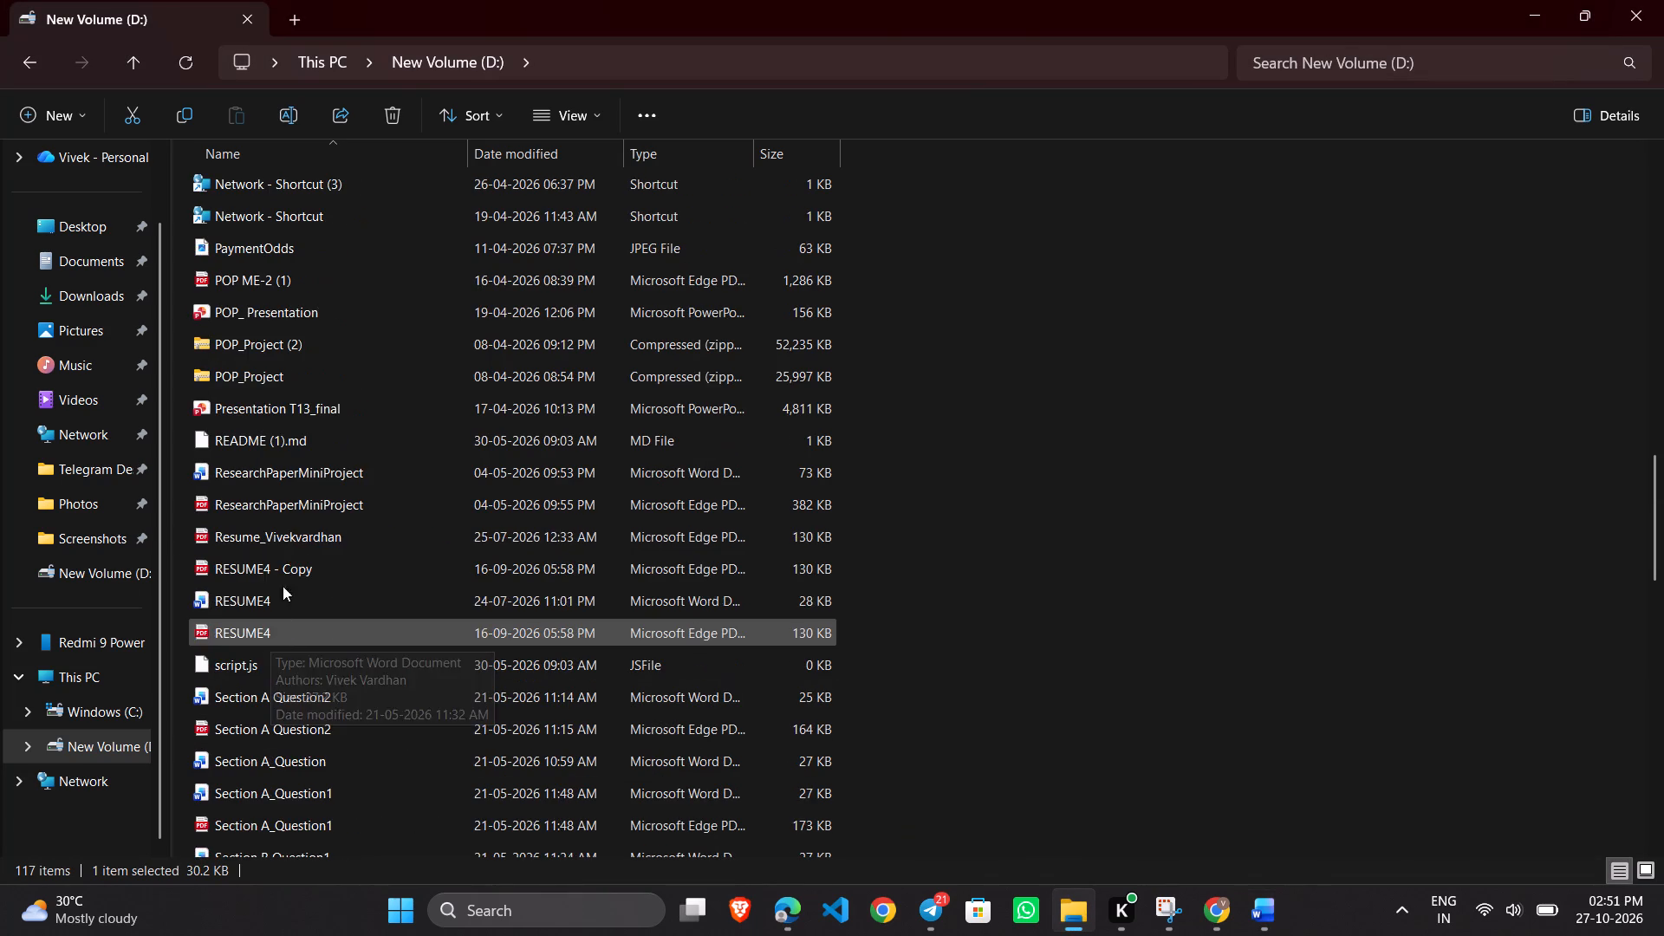
double_click(273, 628)
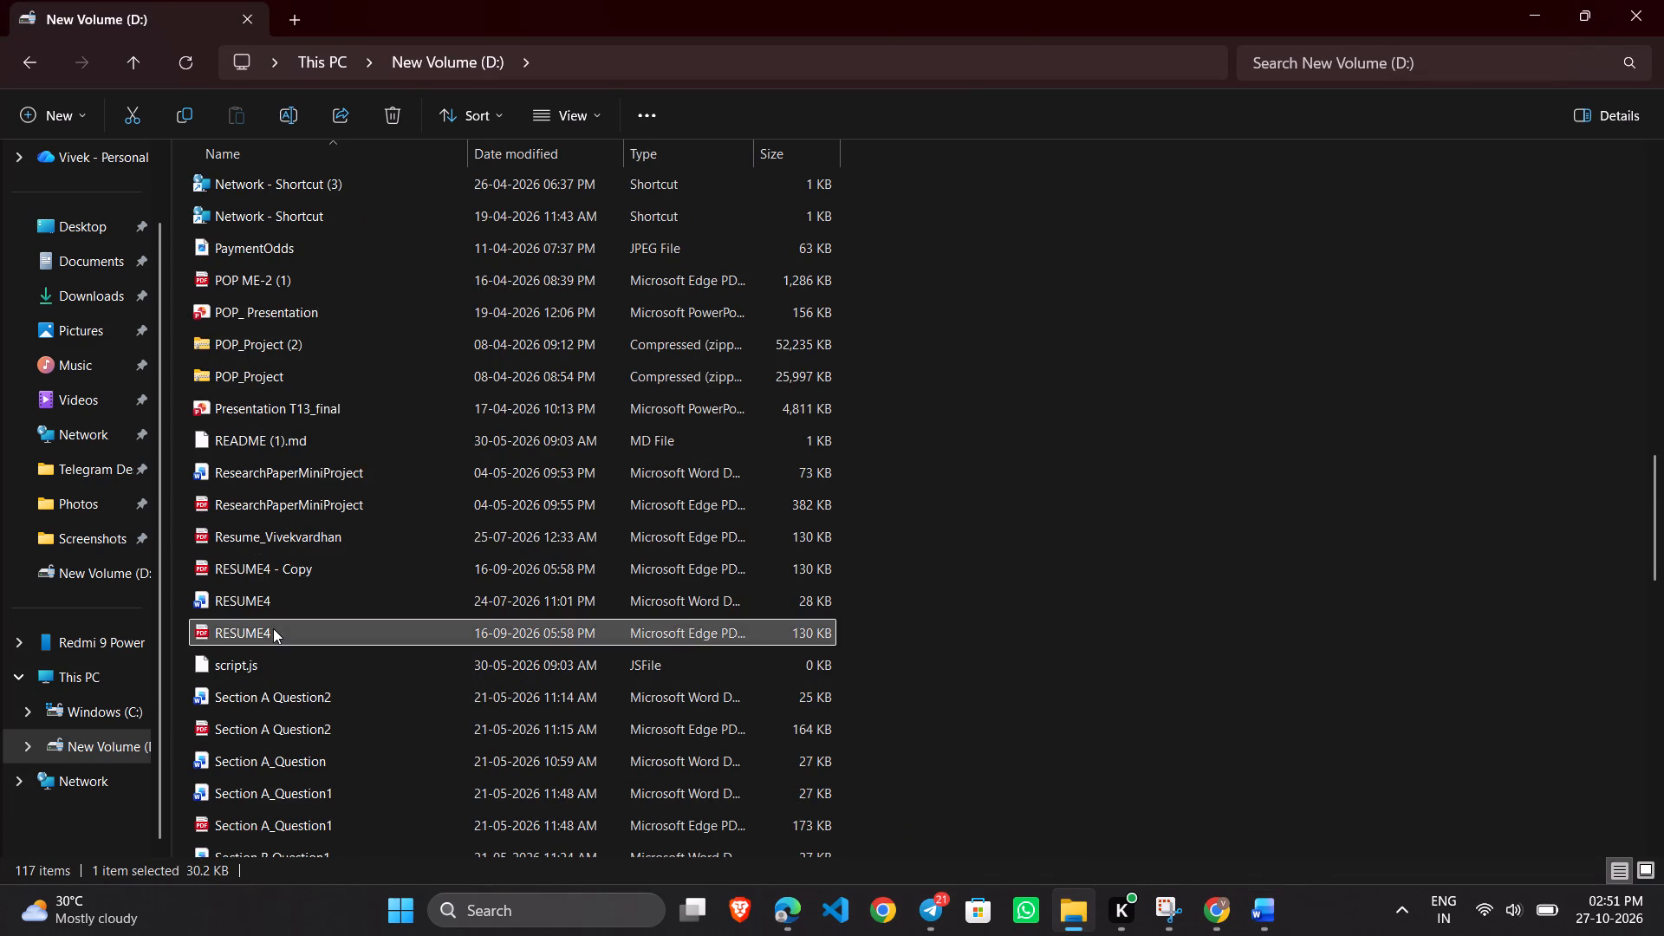
scroll(594, 605, "up", 7)
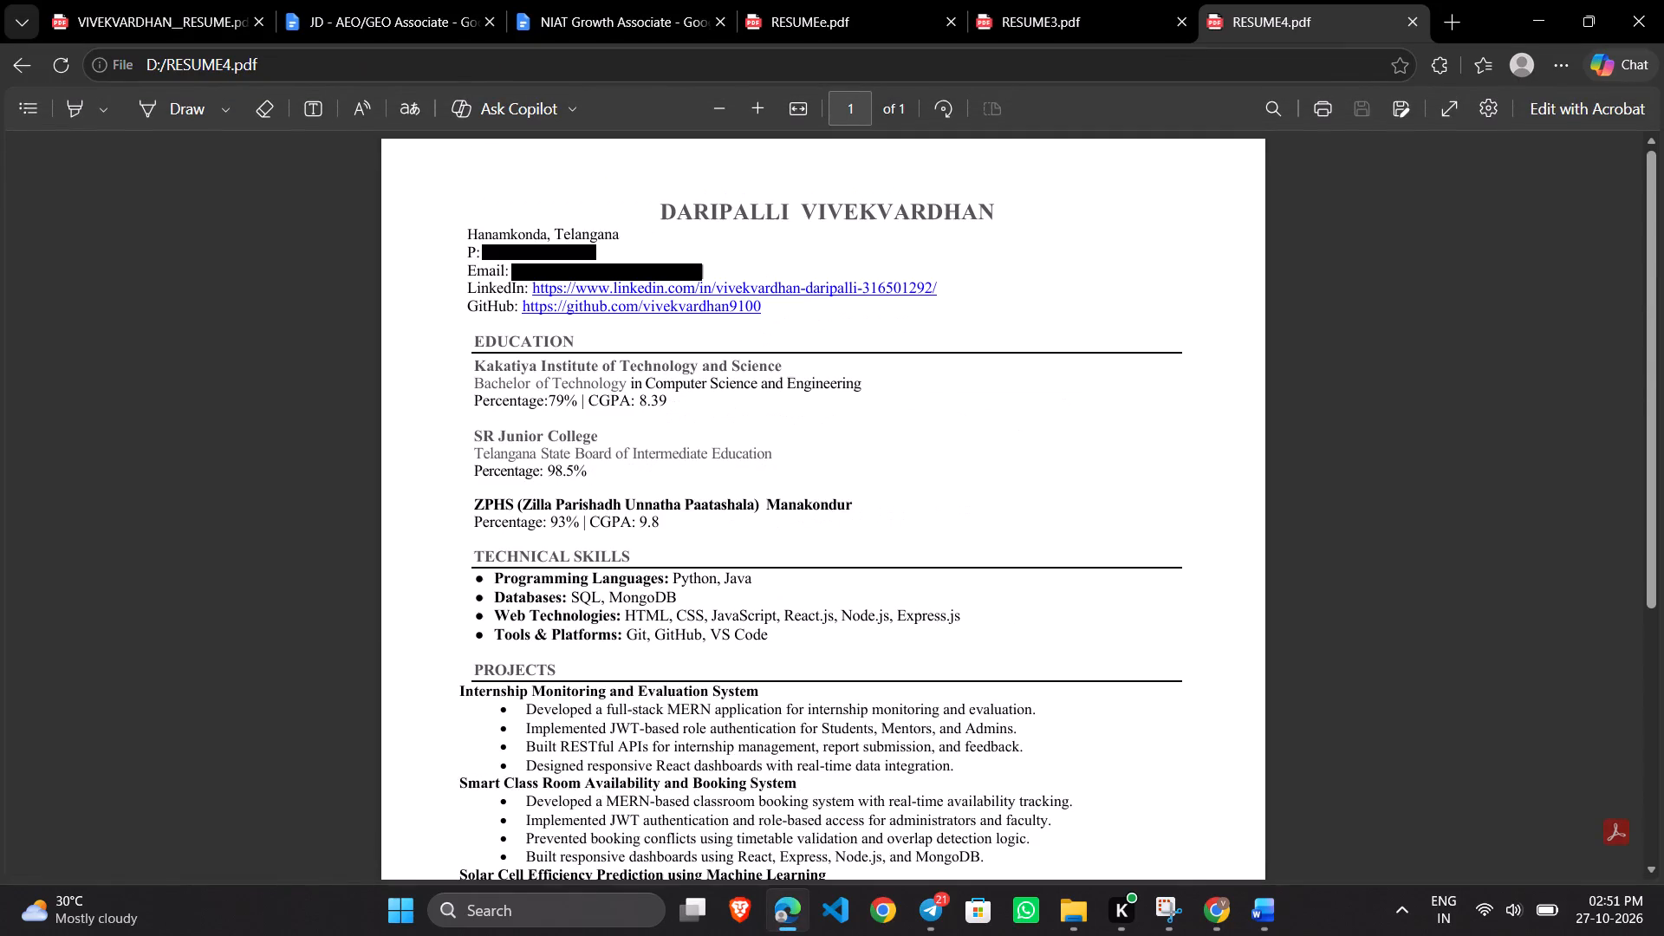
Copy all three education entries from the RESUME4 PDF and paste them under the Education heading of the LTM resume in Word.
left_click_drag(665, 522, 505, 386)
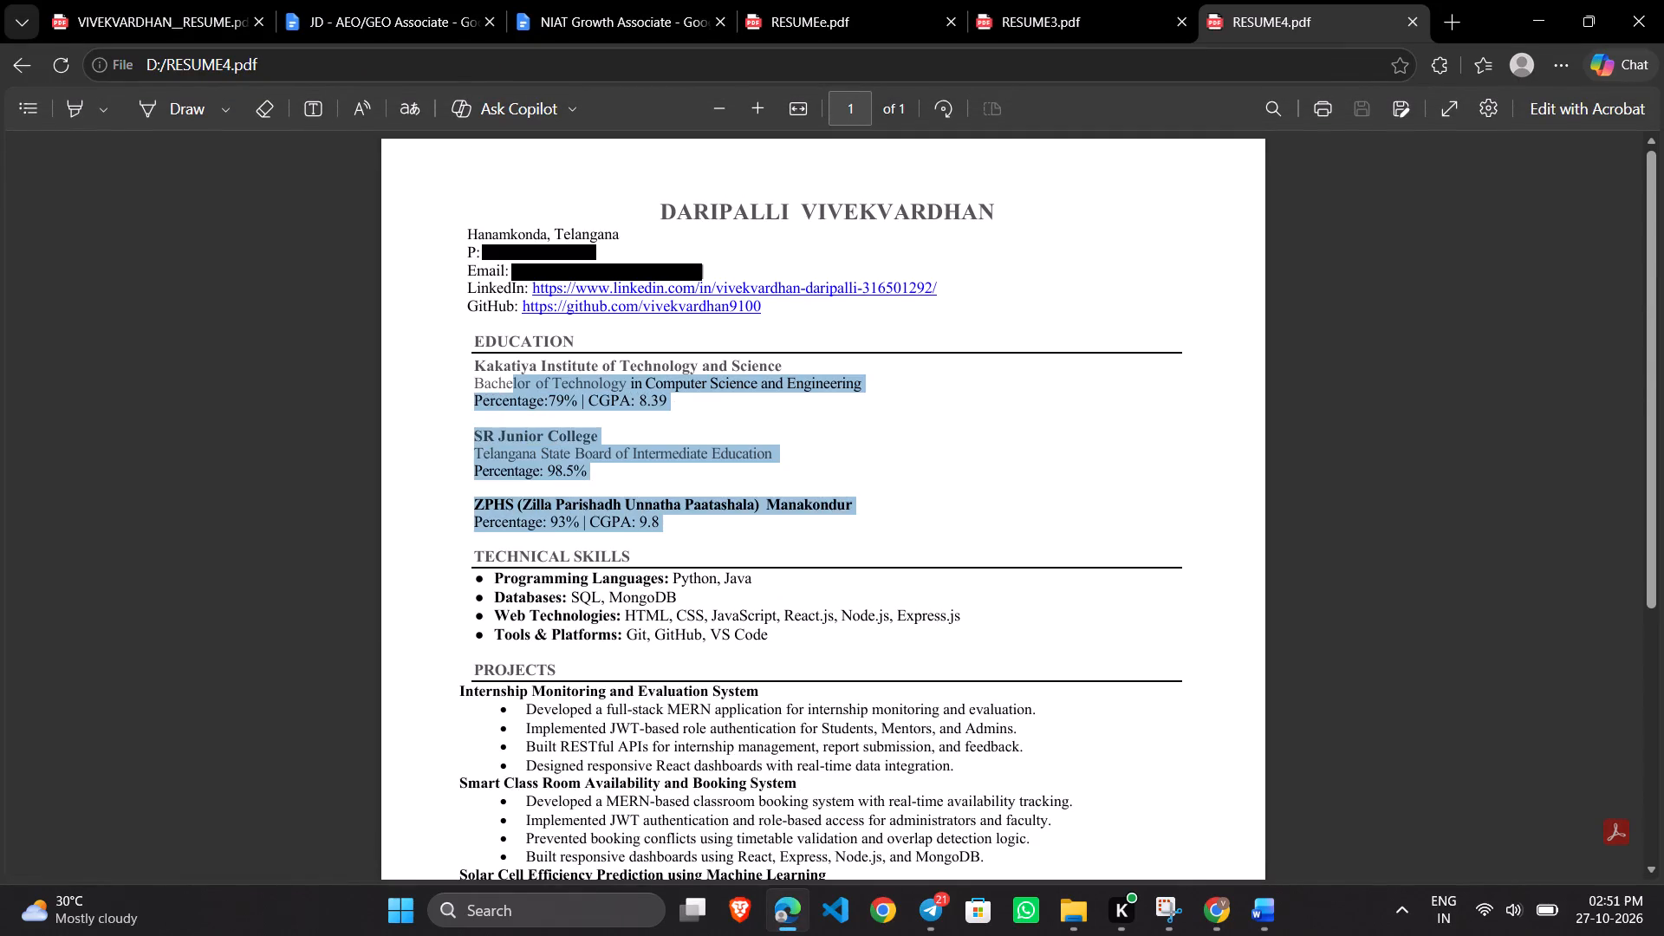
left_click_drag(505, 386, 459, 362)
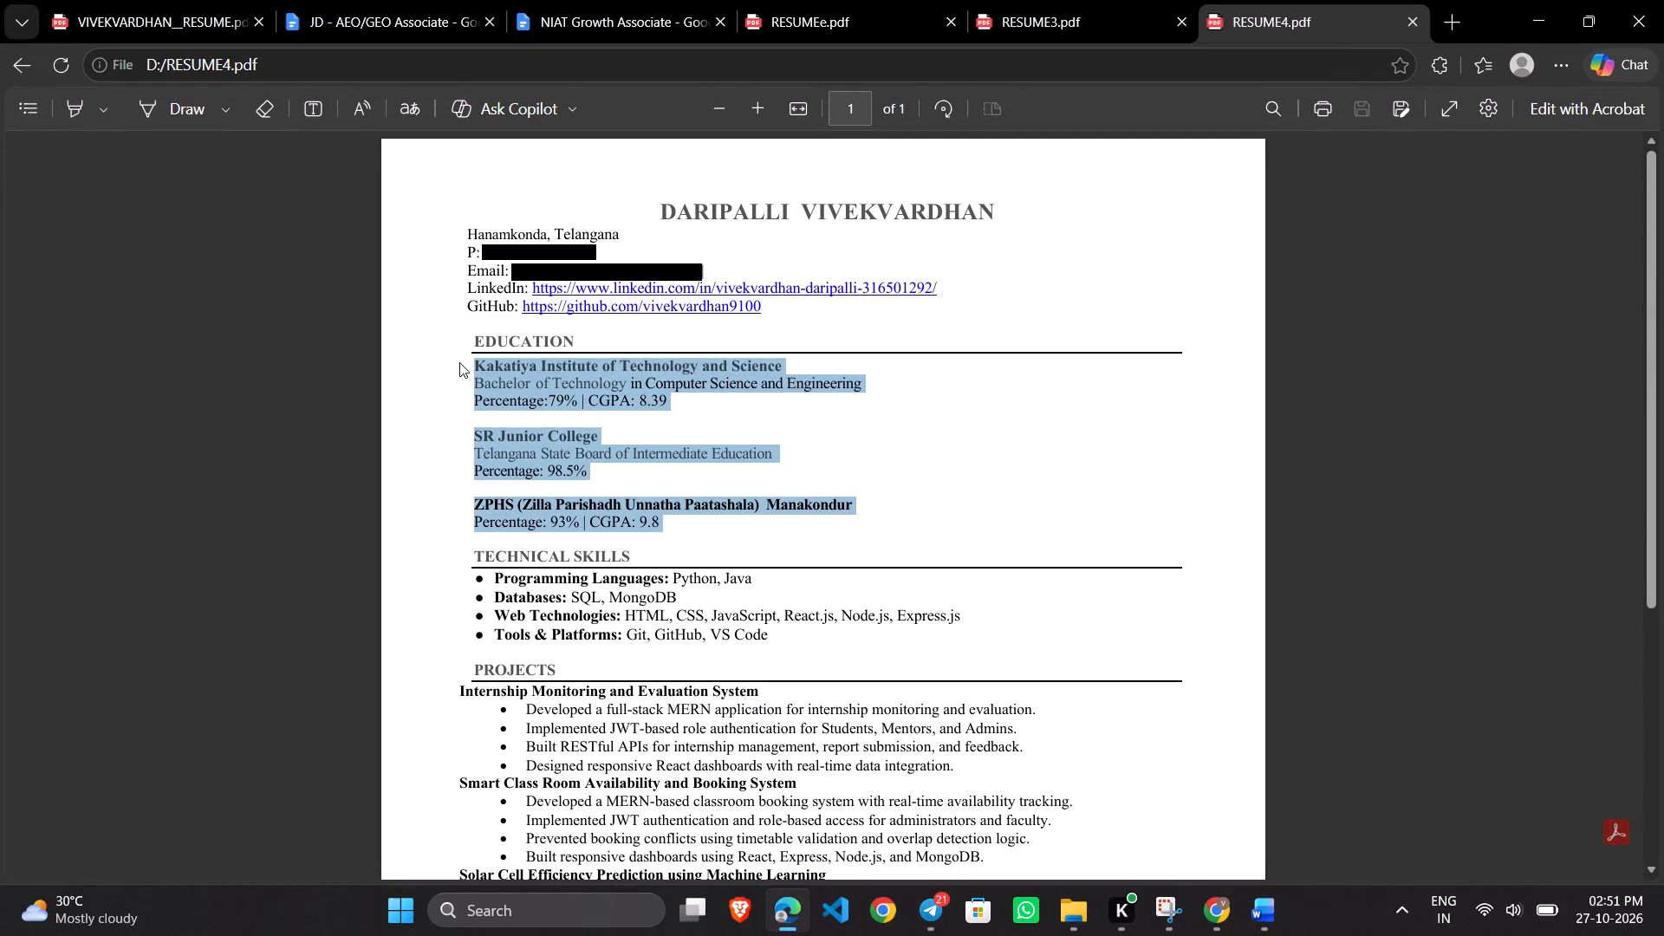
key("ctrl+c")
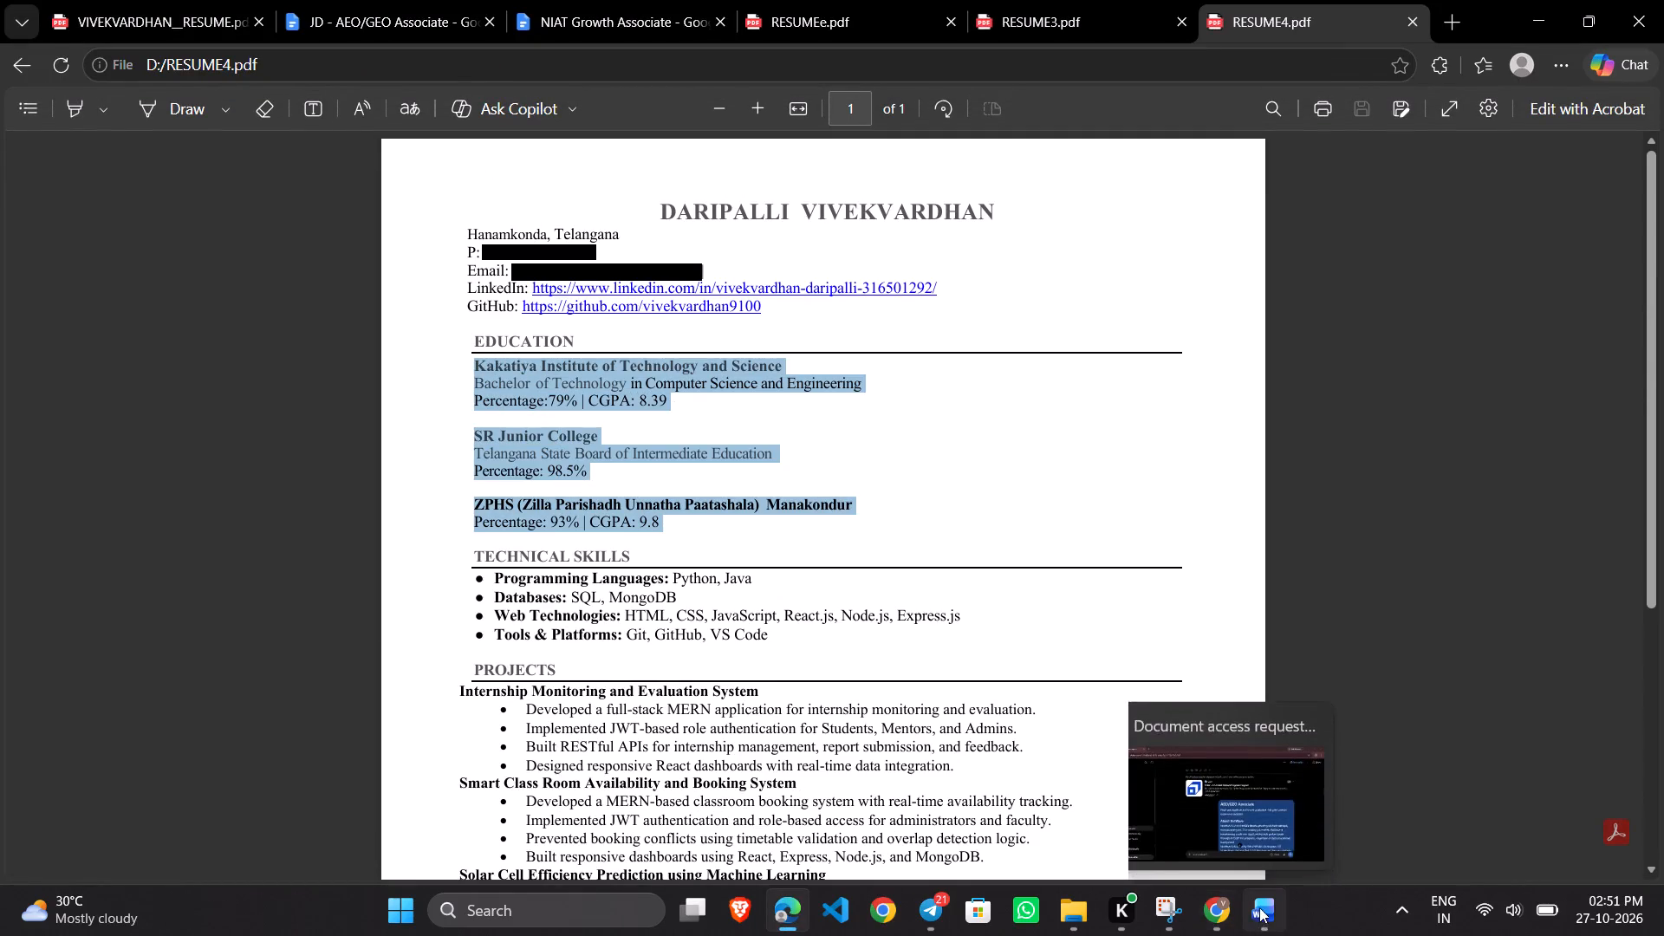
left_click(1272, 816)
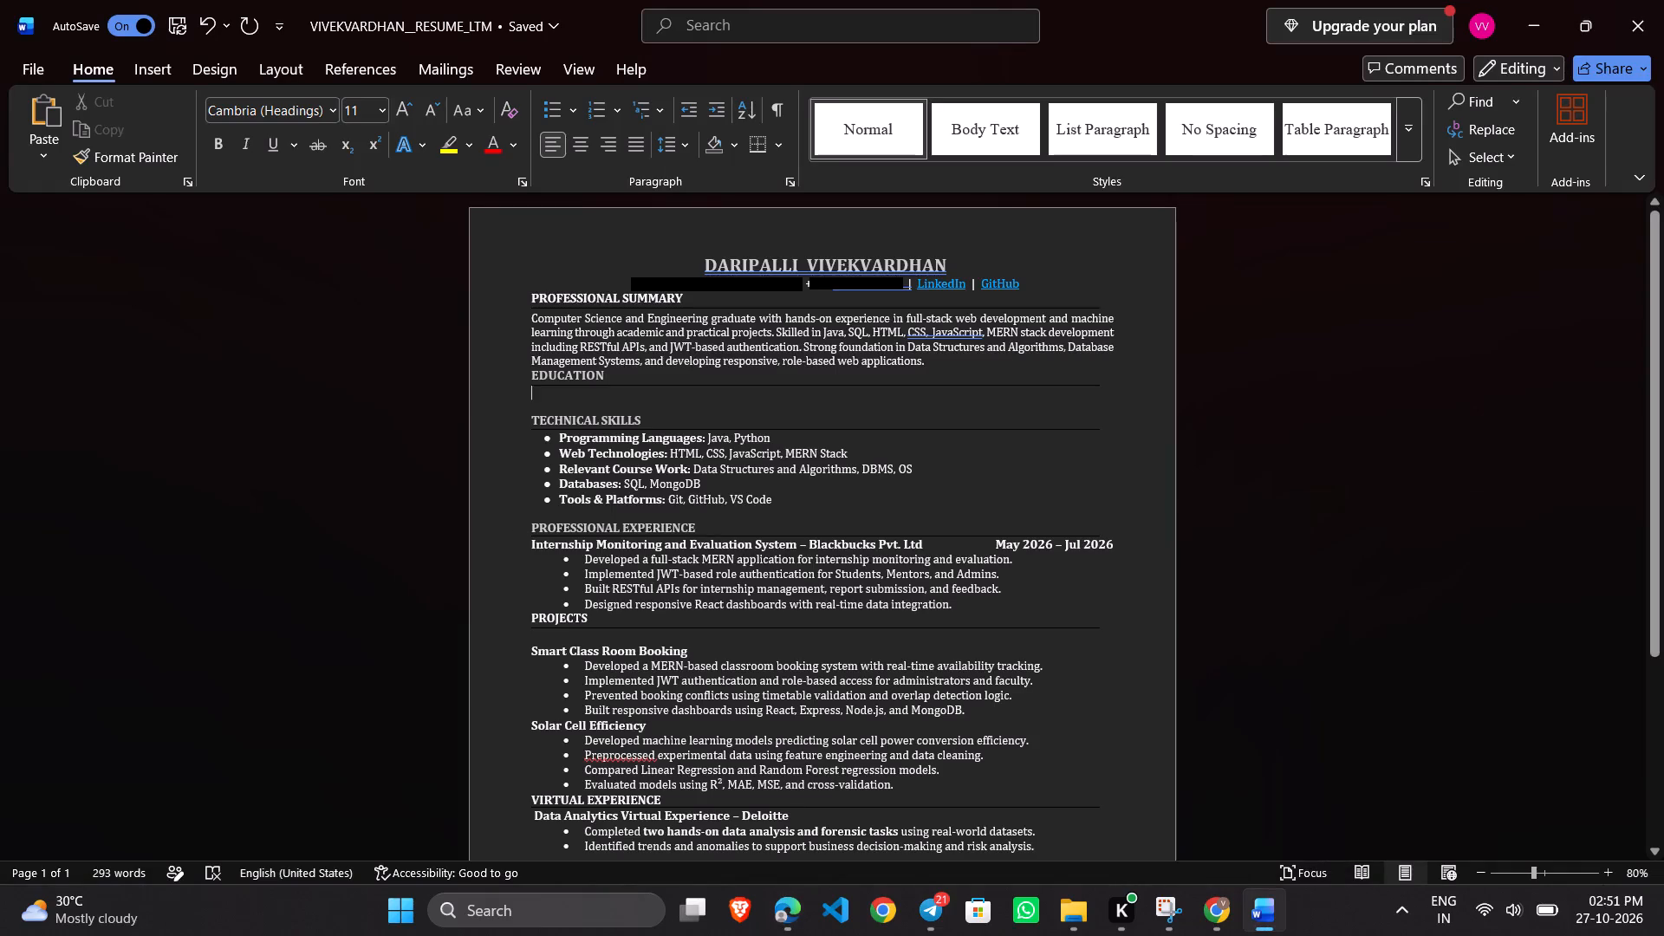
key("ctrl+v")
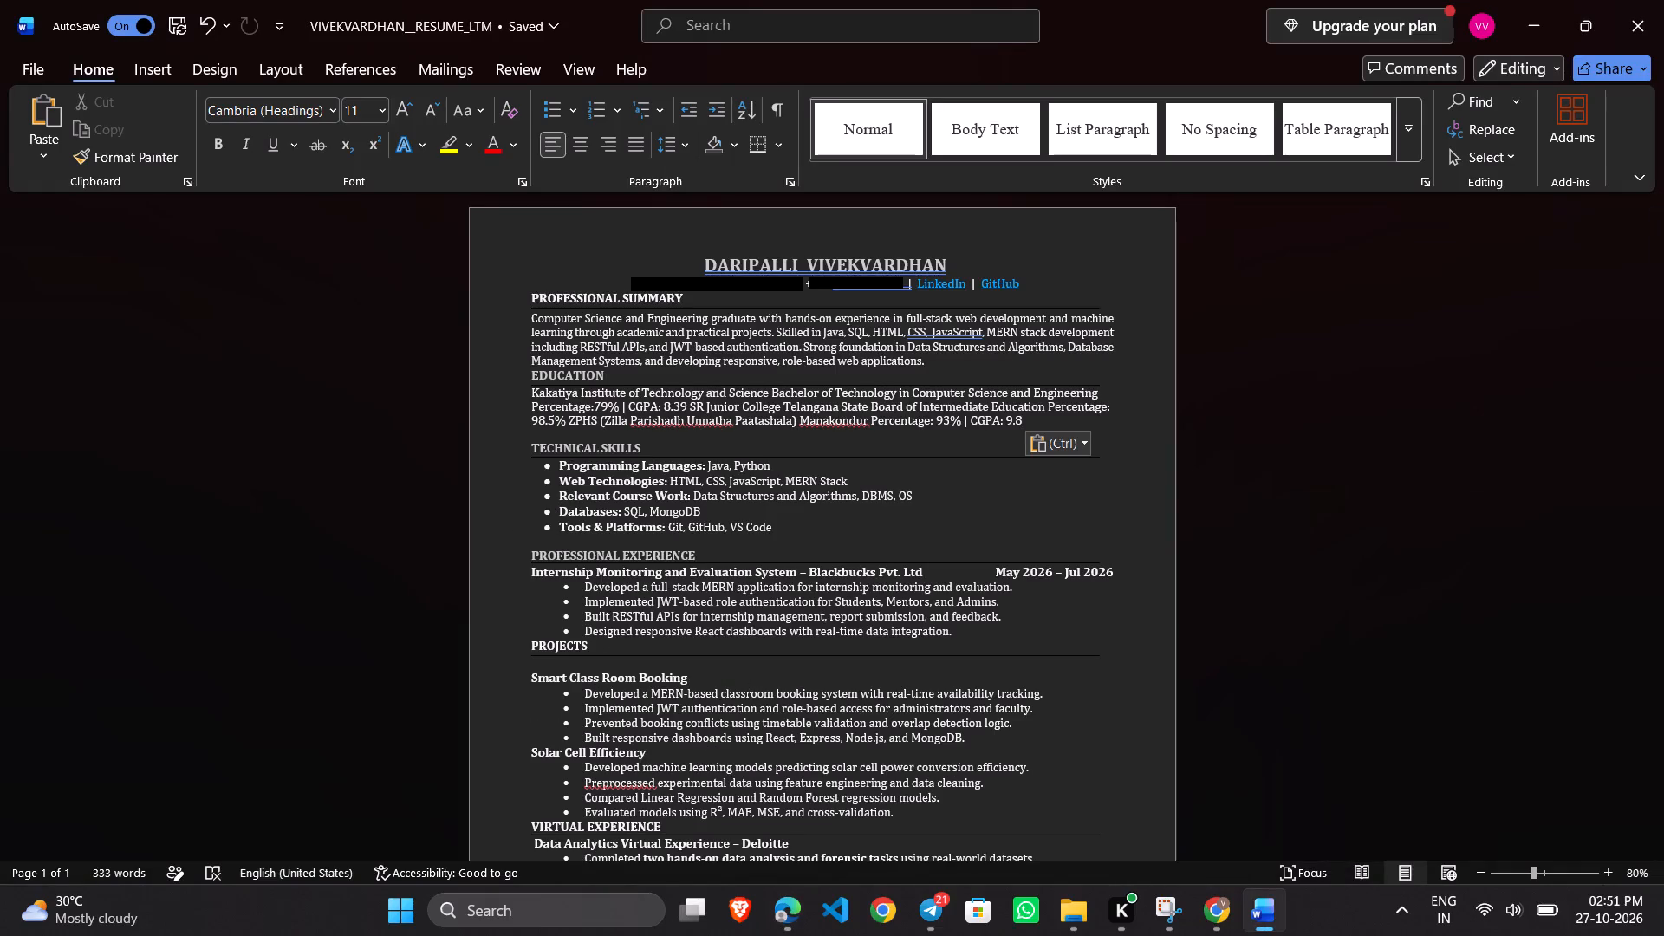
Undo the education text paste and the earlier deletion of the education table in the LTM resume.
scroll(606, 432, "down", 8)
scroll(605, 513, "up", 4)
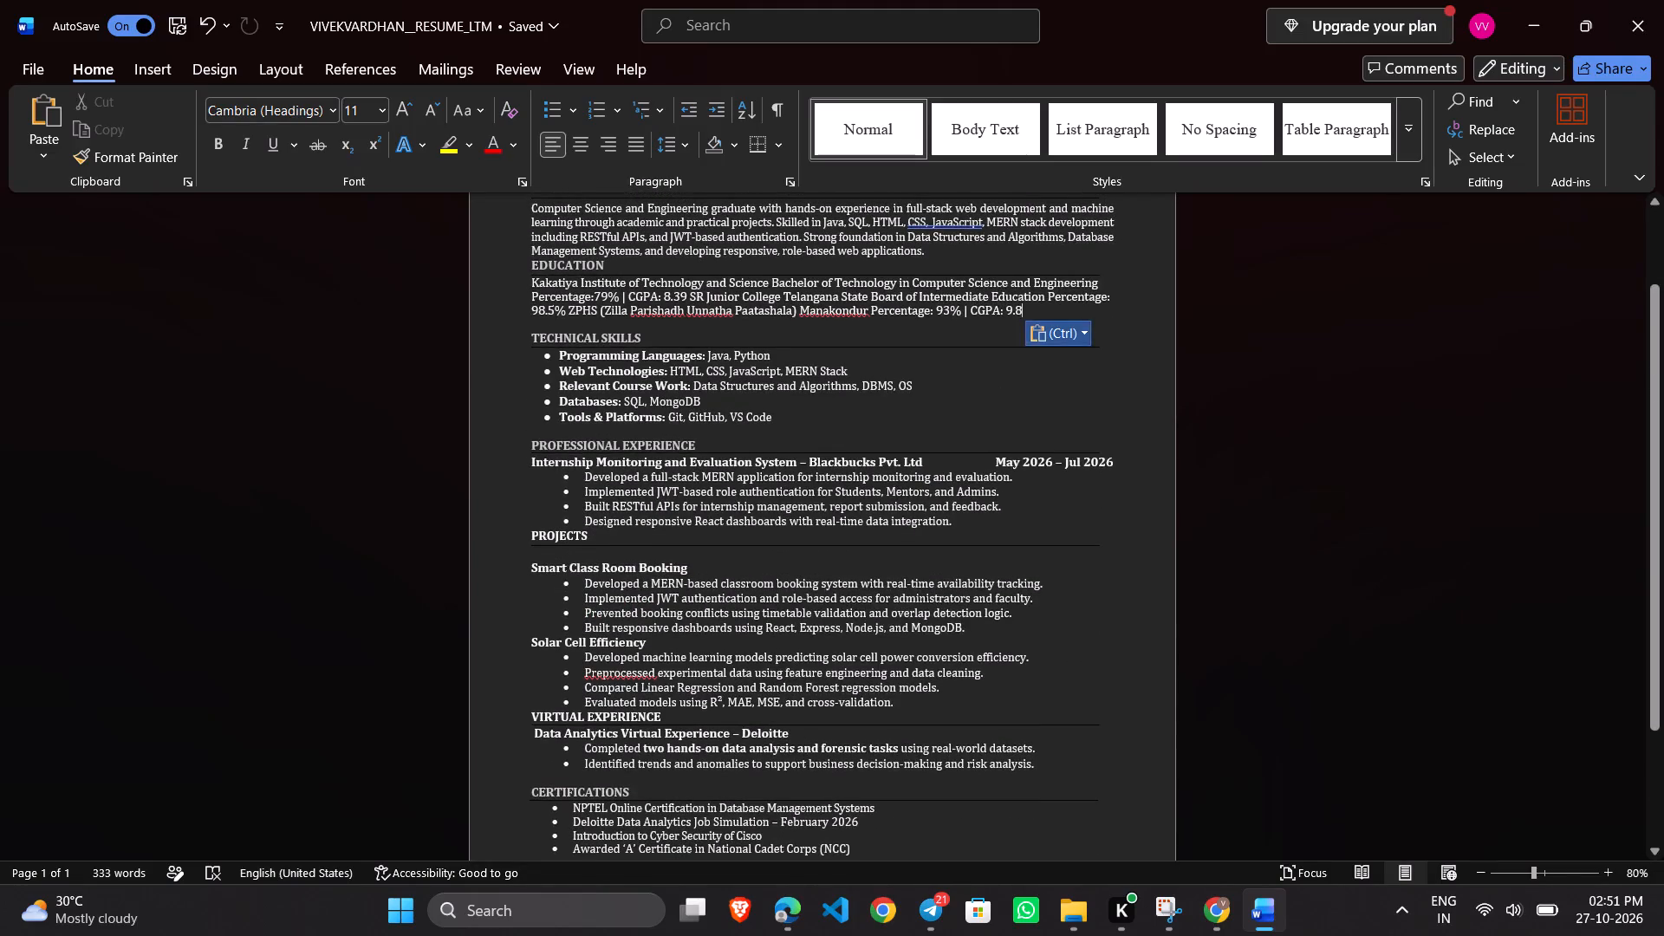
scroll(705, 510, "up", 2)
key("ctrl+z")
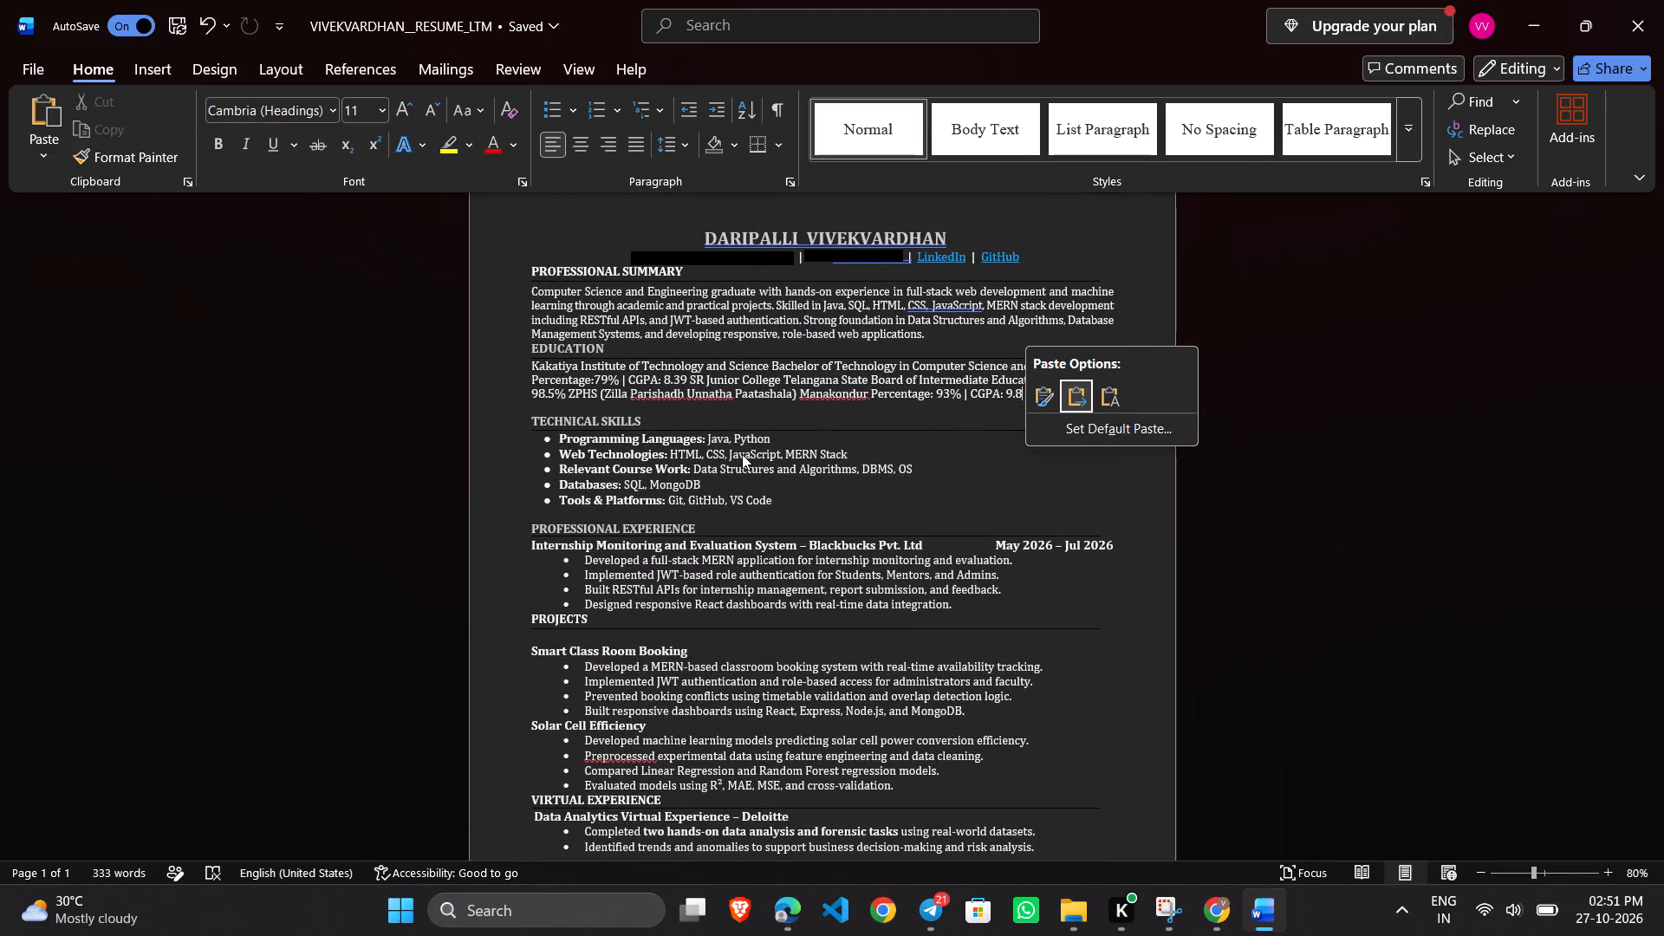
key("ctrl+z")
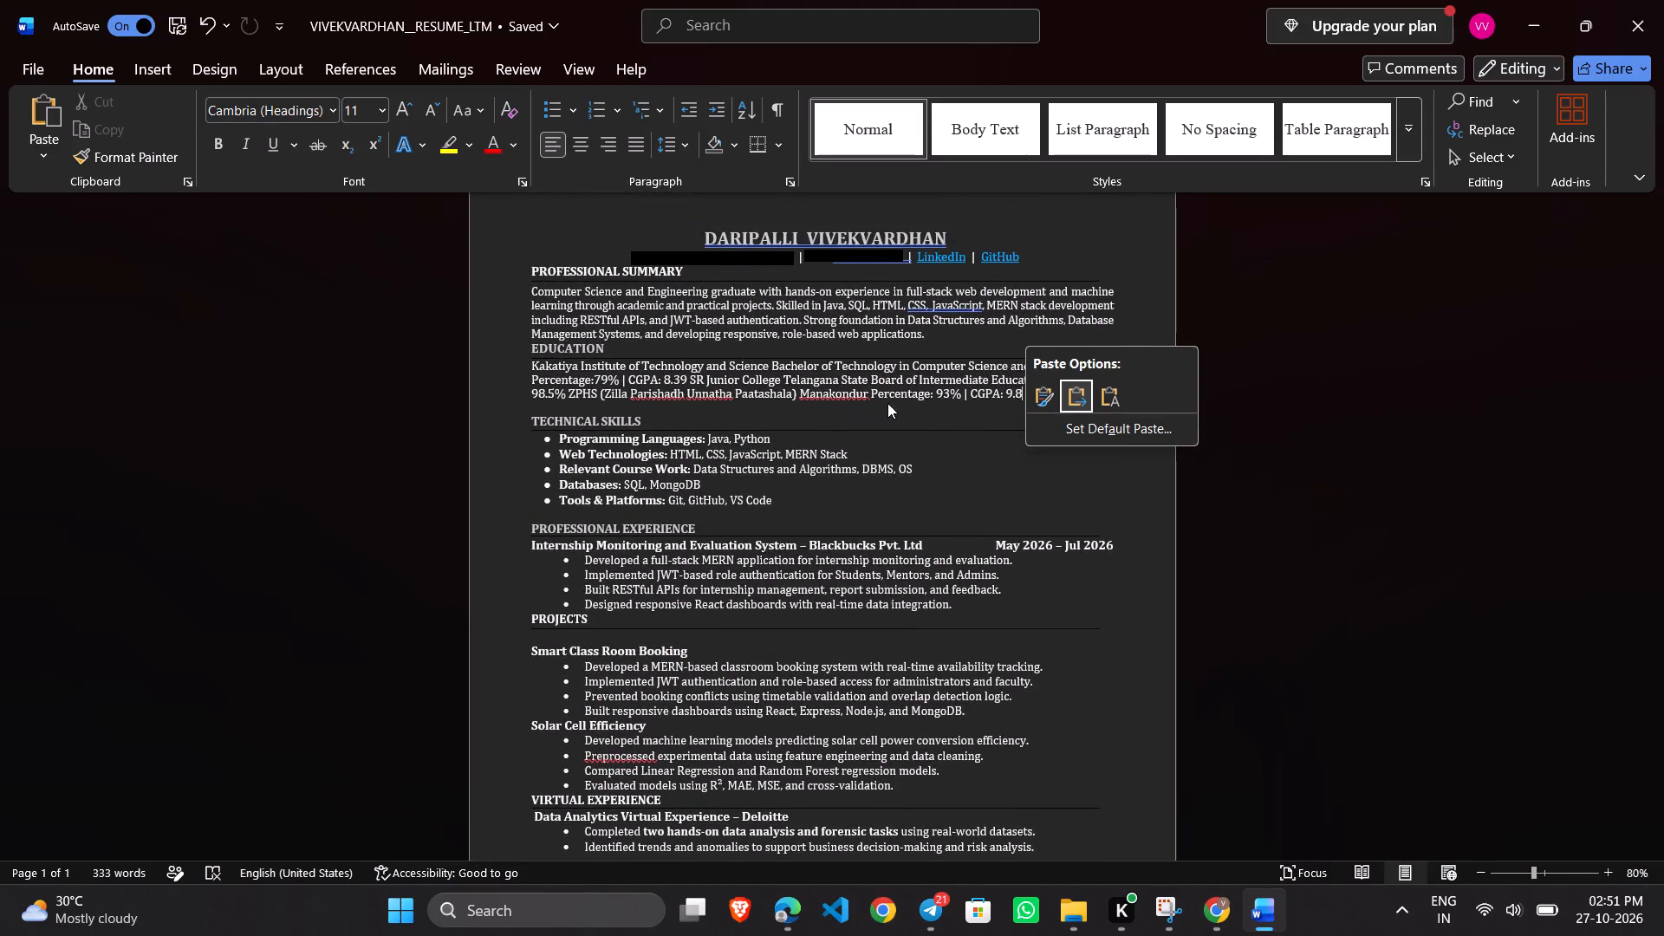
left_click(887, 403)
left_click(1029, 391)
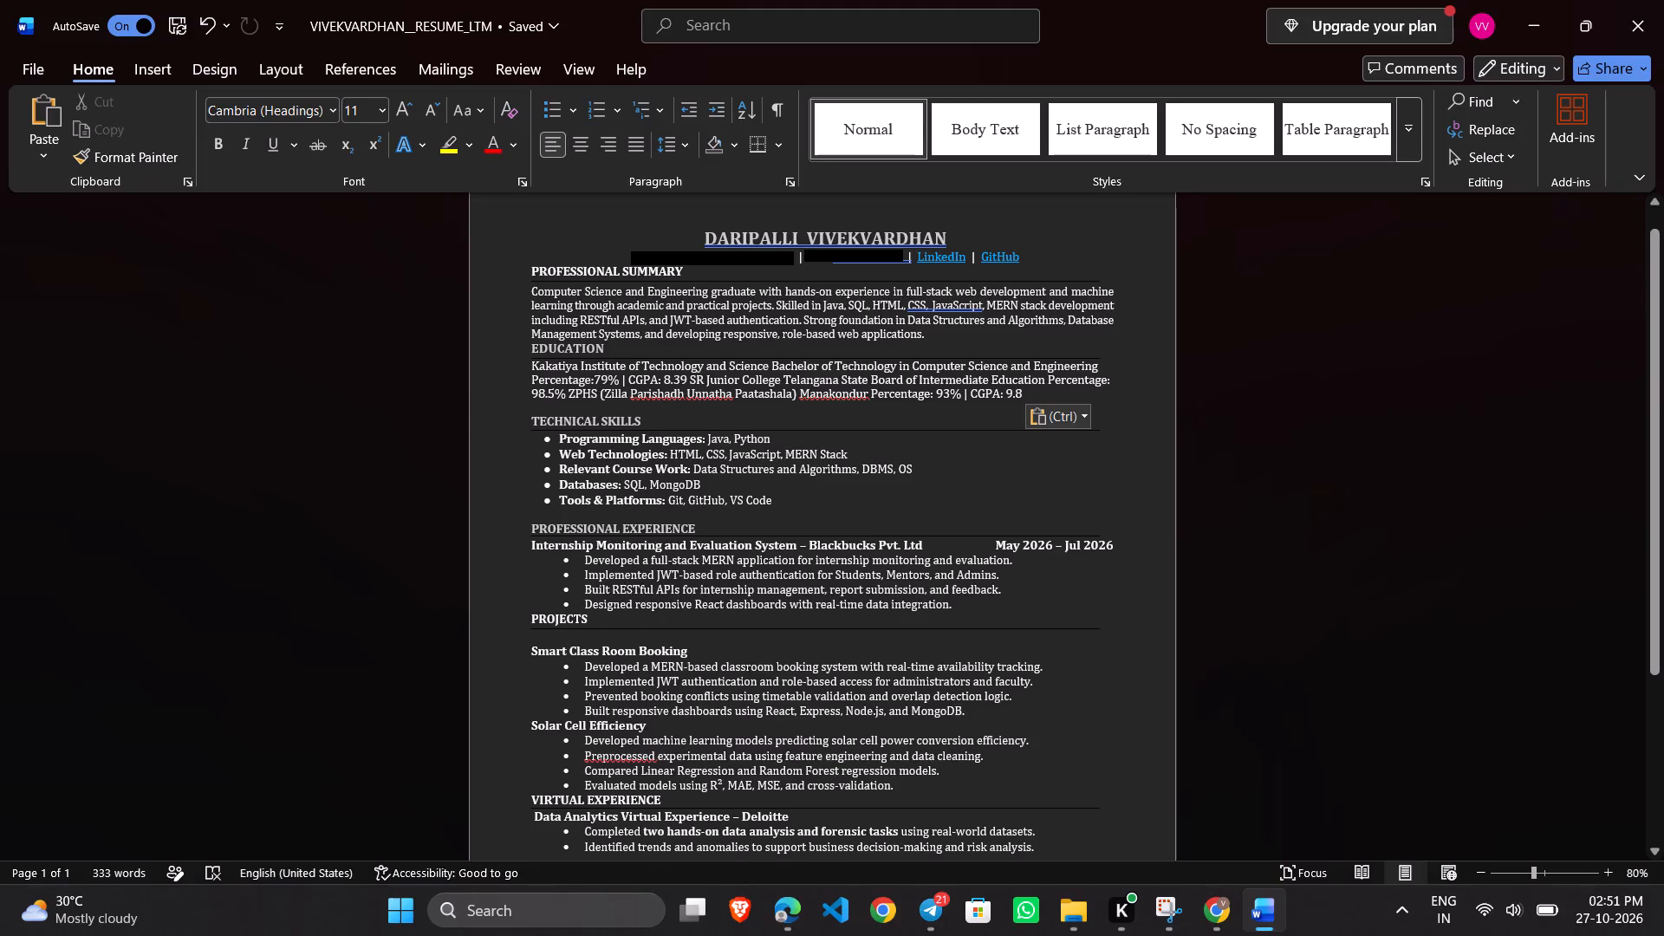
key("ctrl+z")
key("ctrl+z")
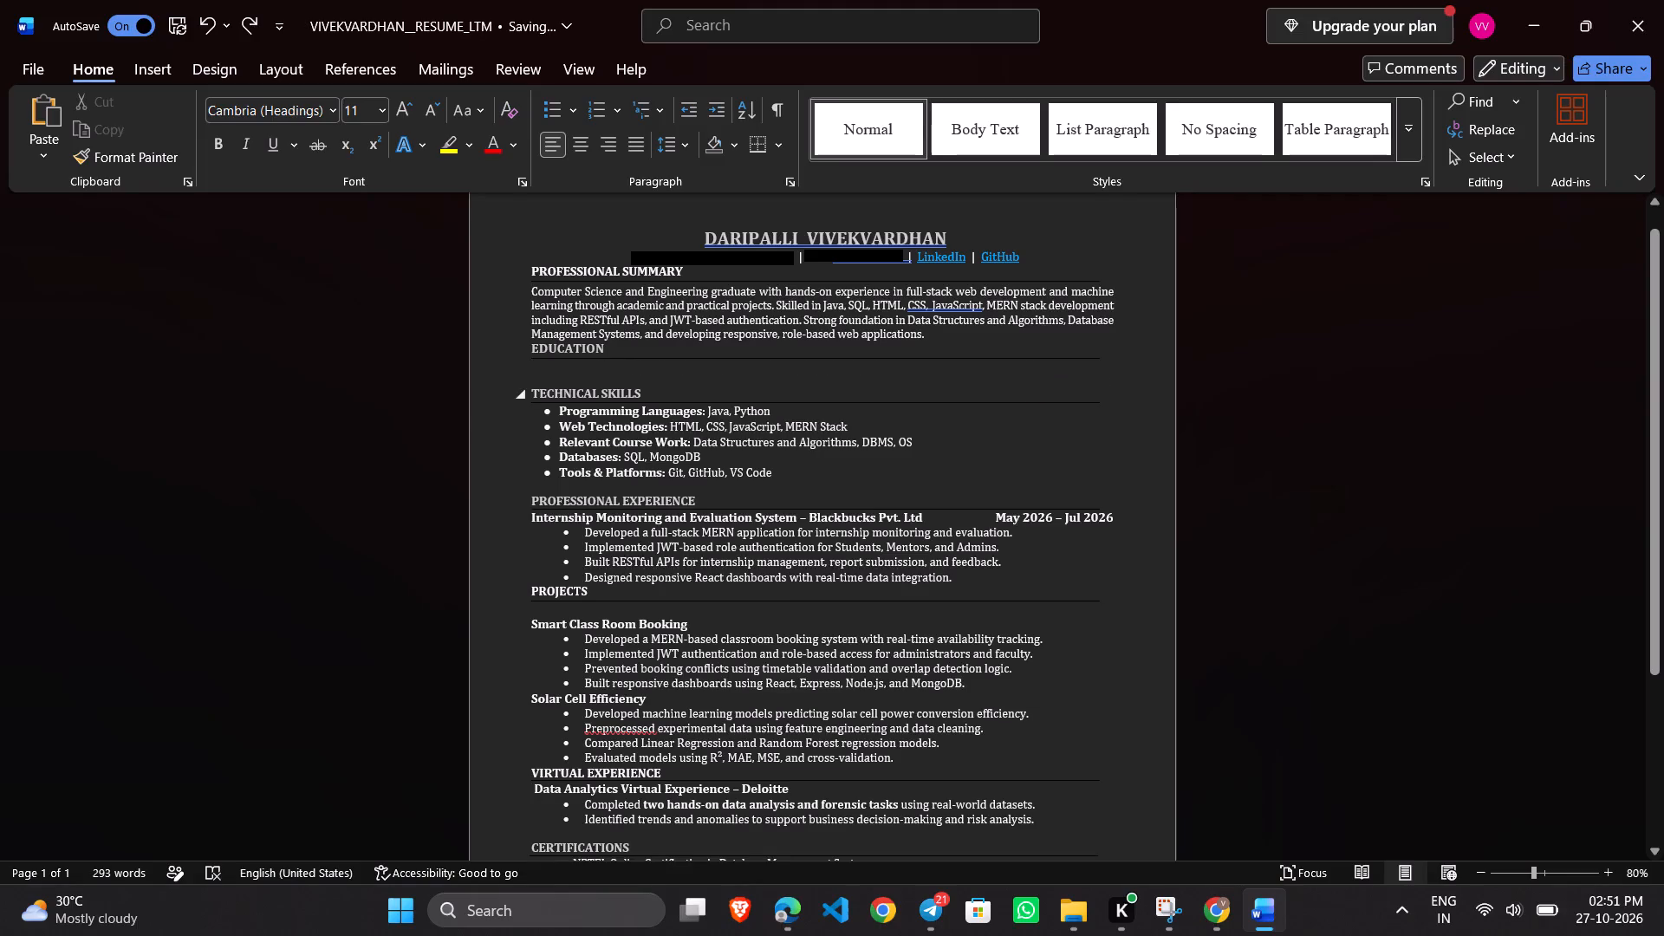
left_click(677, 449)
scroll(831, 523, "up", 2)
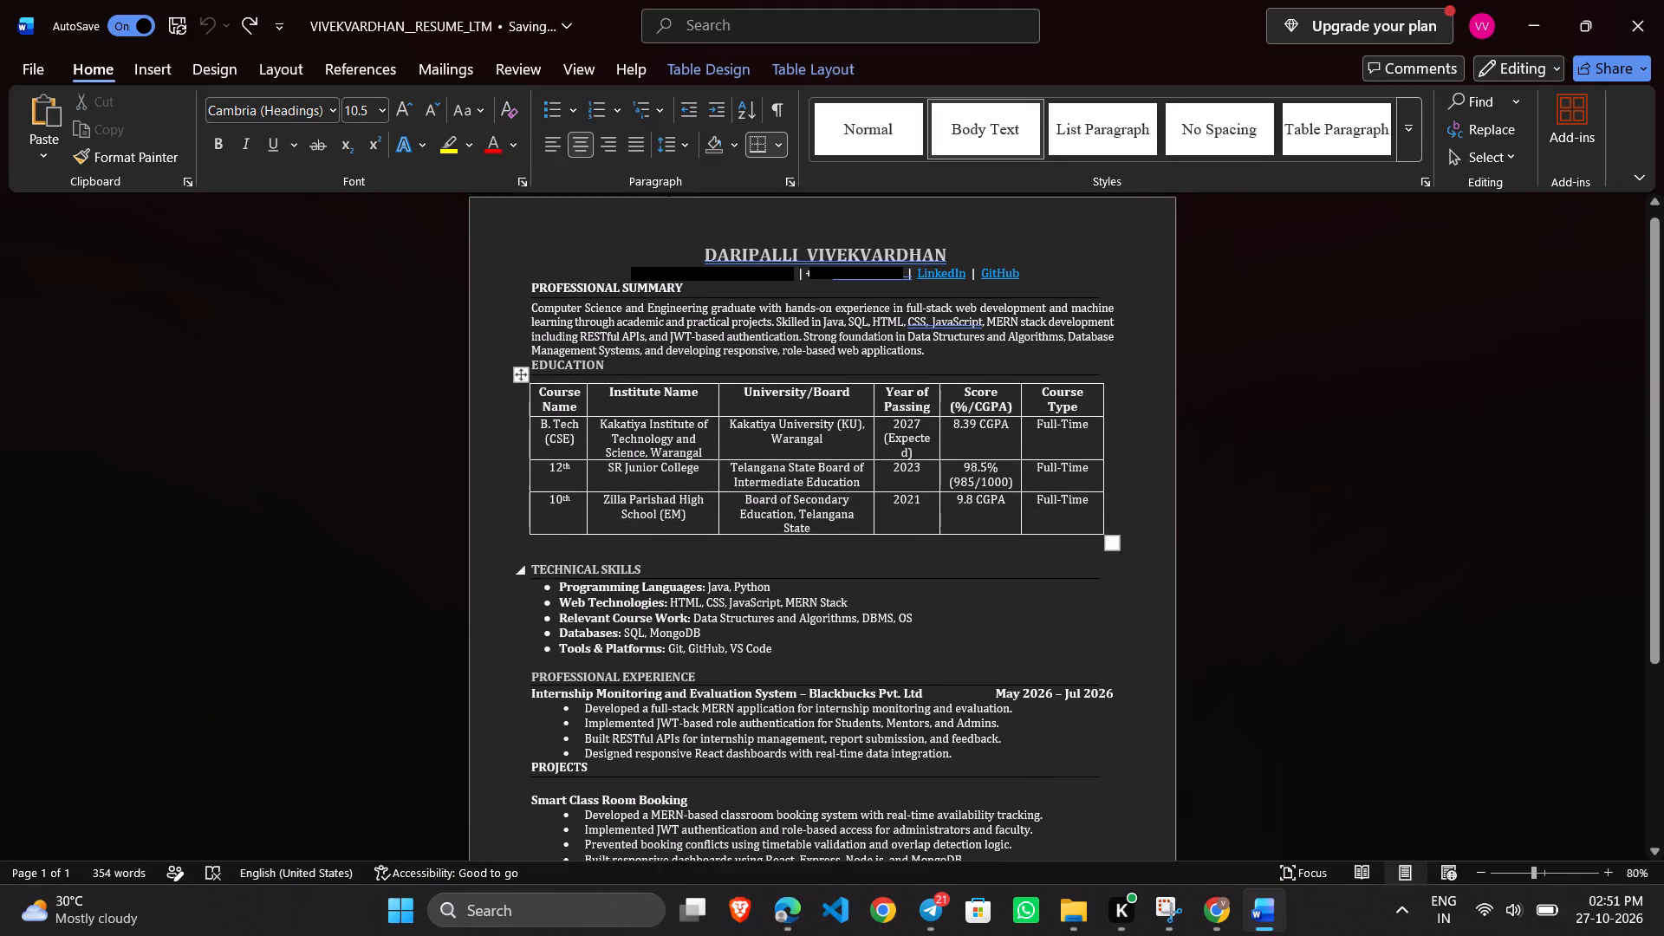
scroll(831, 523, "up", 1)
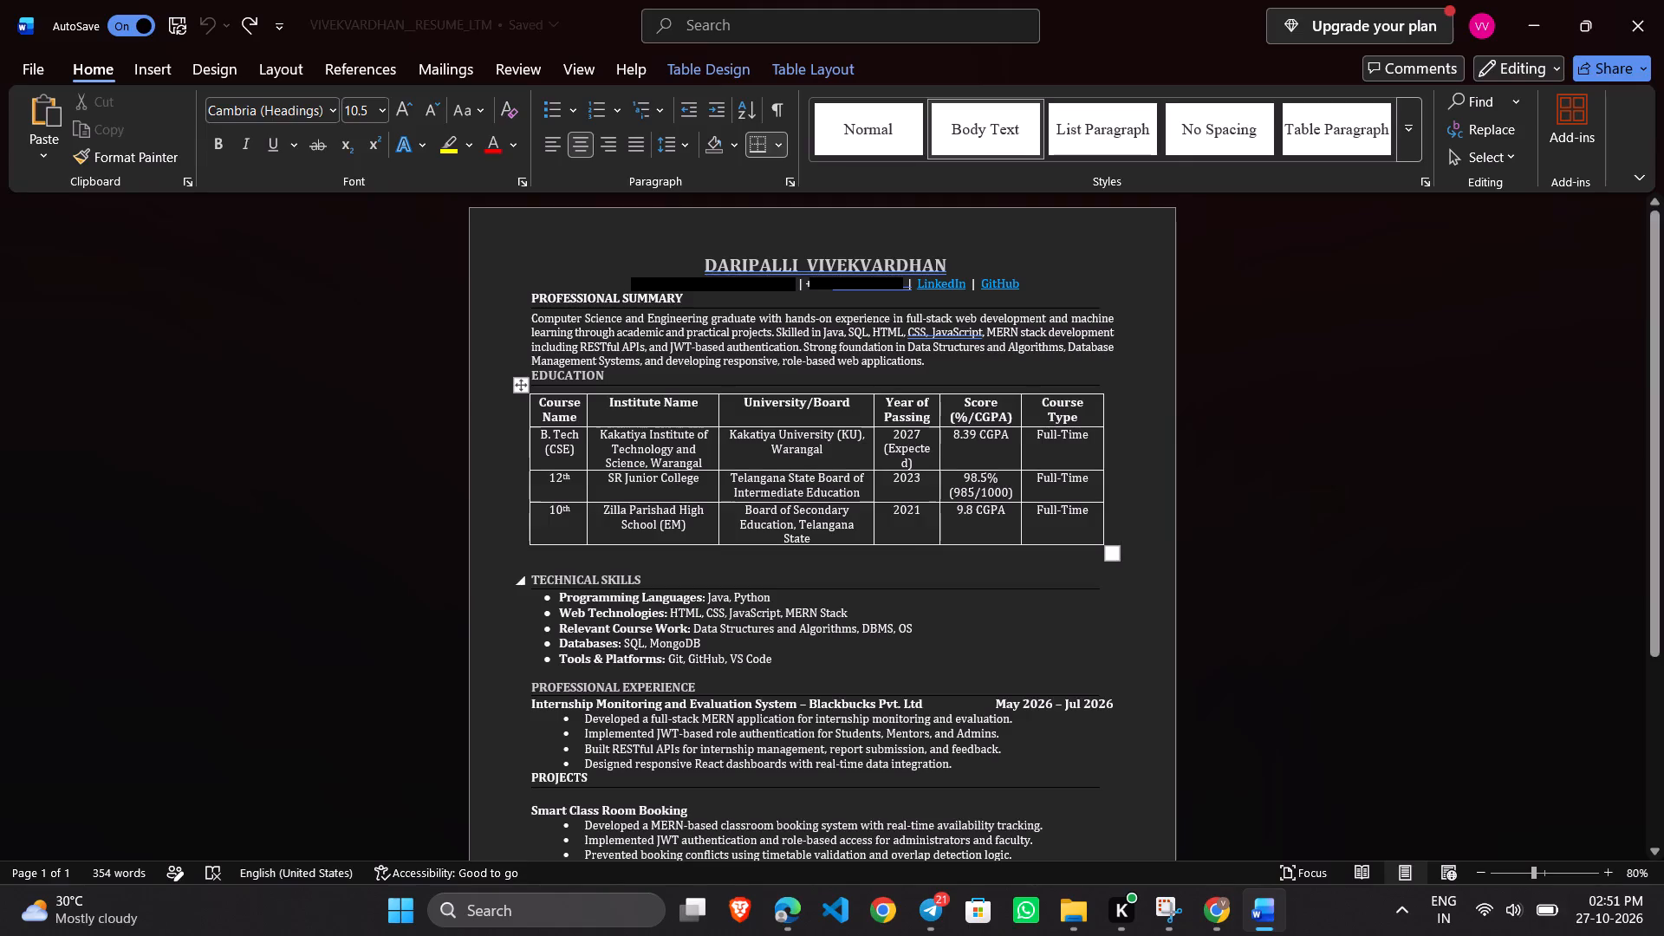
Look over the rest of the LTM resume and delete the whole education table under the Education heading.
scroll(598, 586, "down", 6)
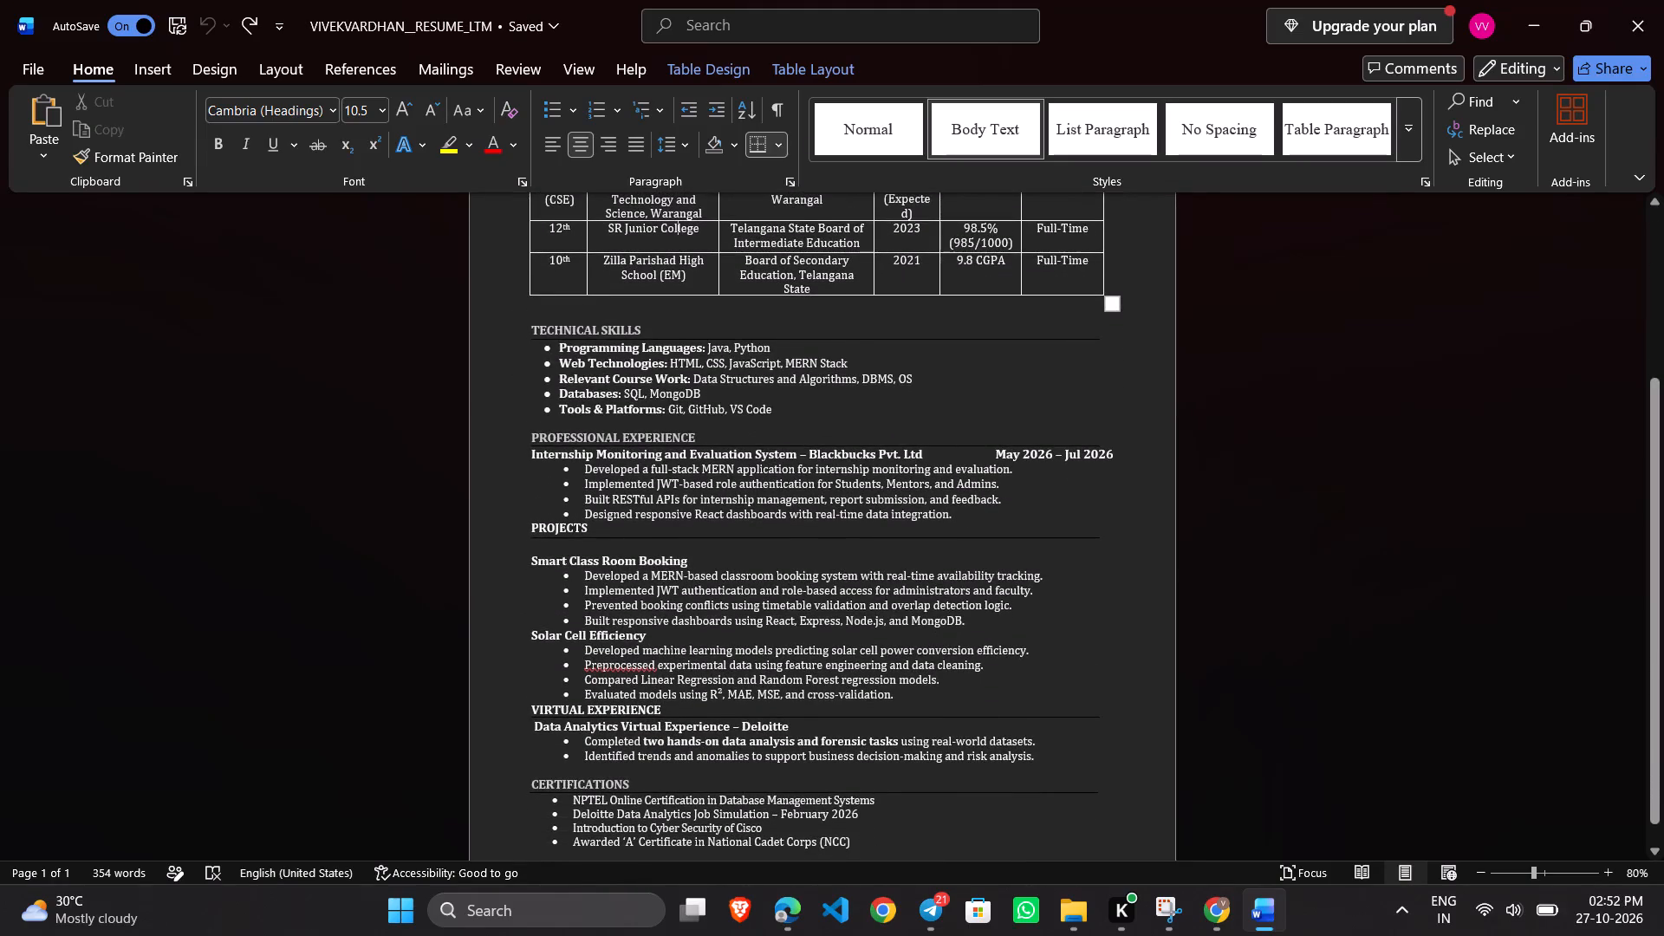
scroll(653, 607, "down", 2)
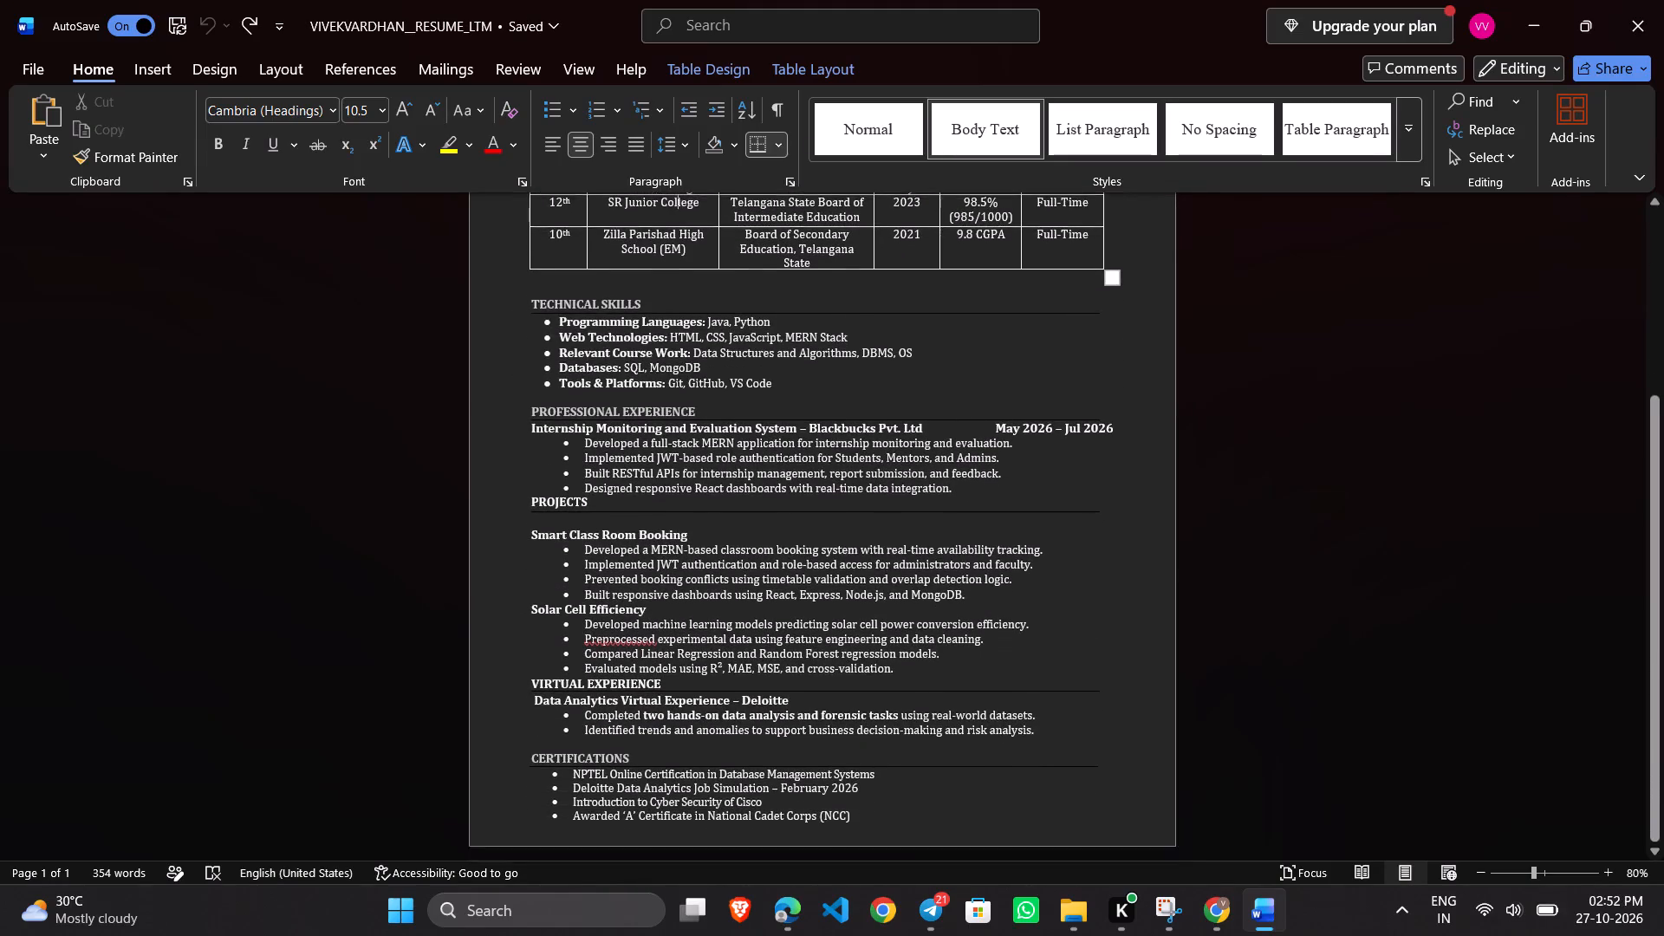
scroll(618, 536, "up", 4)
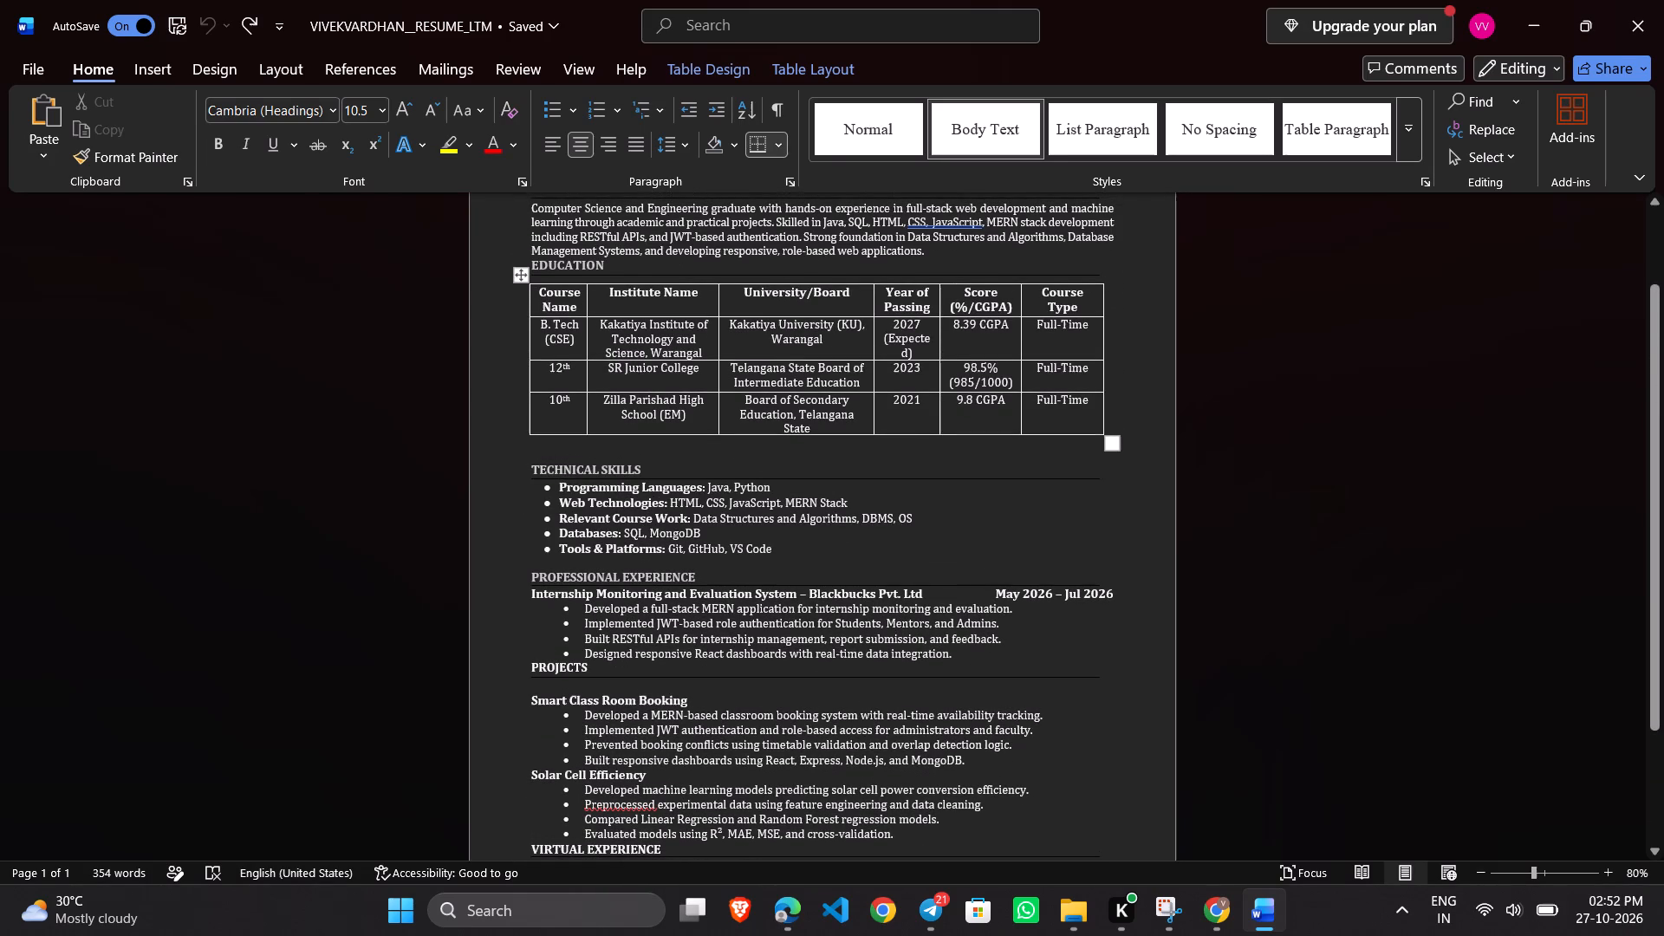
left_click_drag(1111, 430, 494, 307)
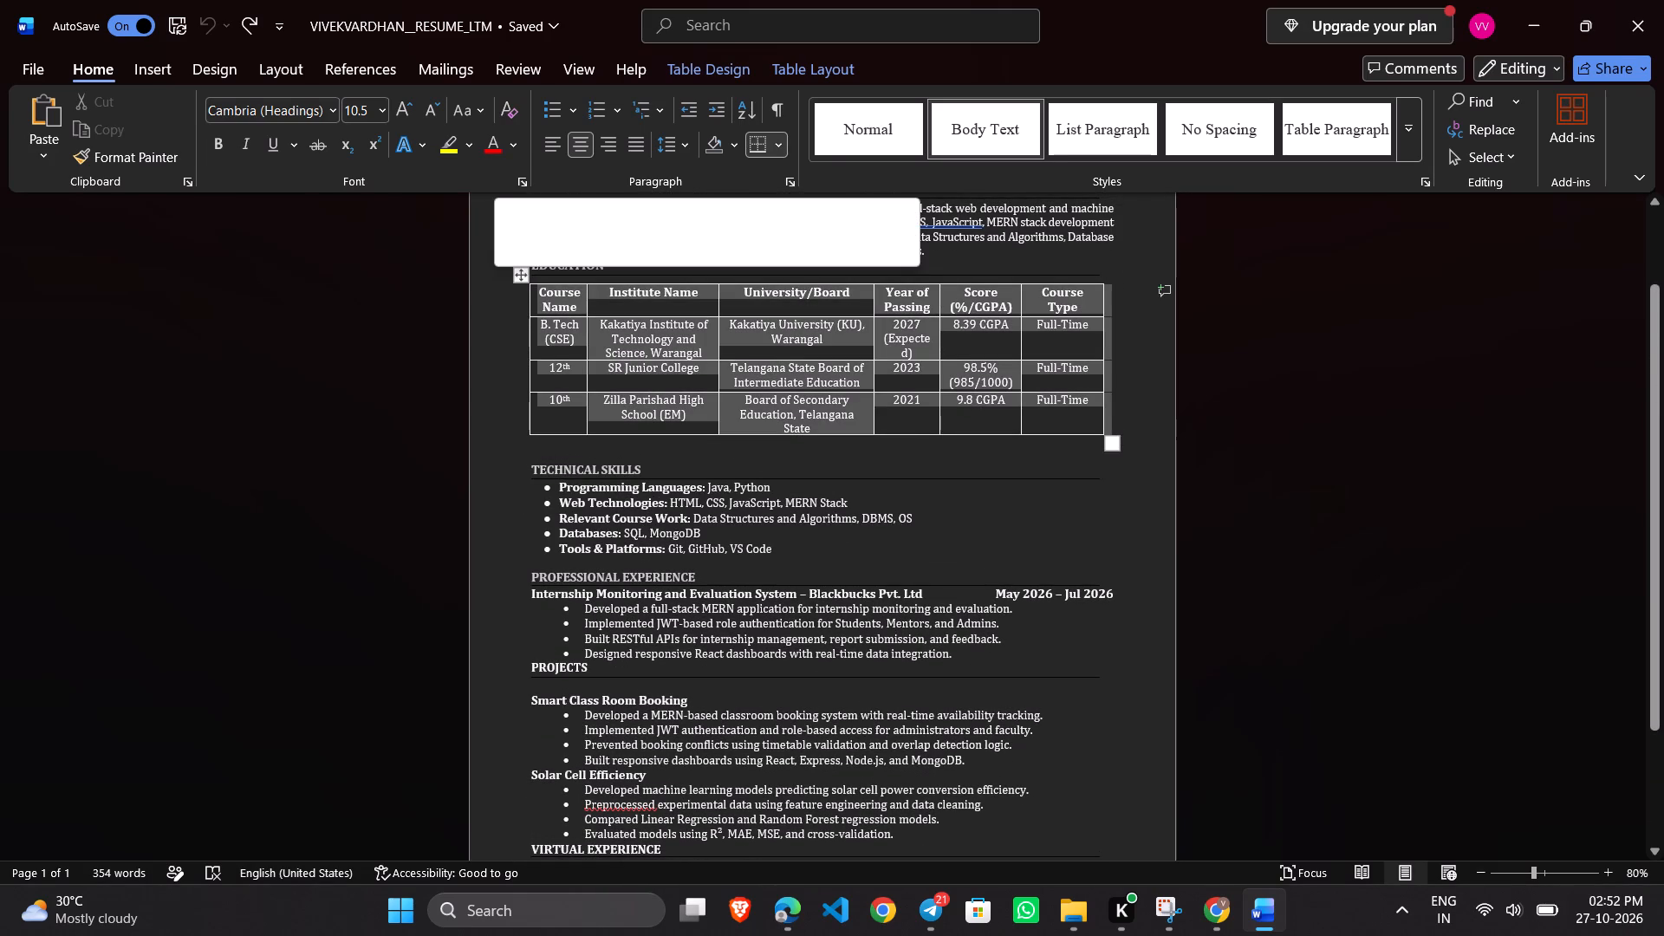
key("BackSpace")
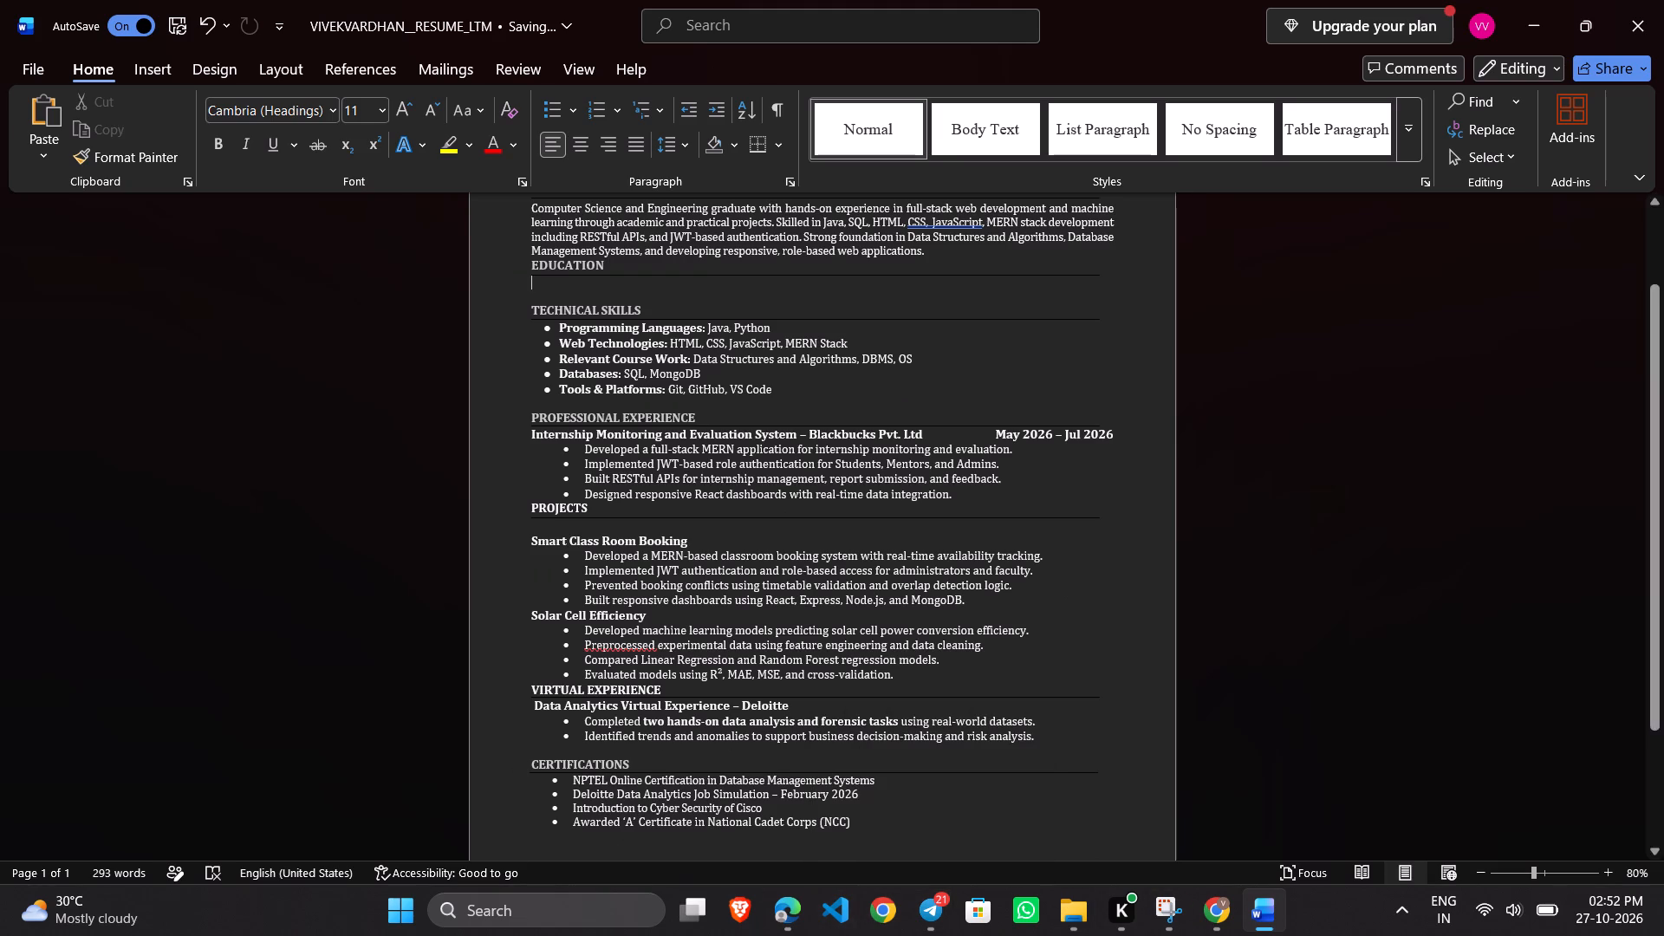
Consult the RESUME4 PDF and enter "Kakatiya Institute of technology and Science" as the first line under the Word resume's Education heading.
left_click(786, 900)
left_click(689, 640)
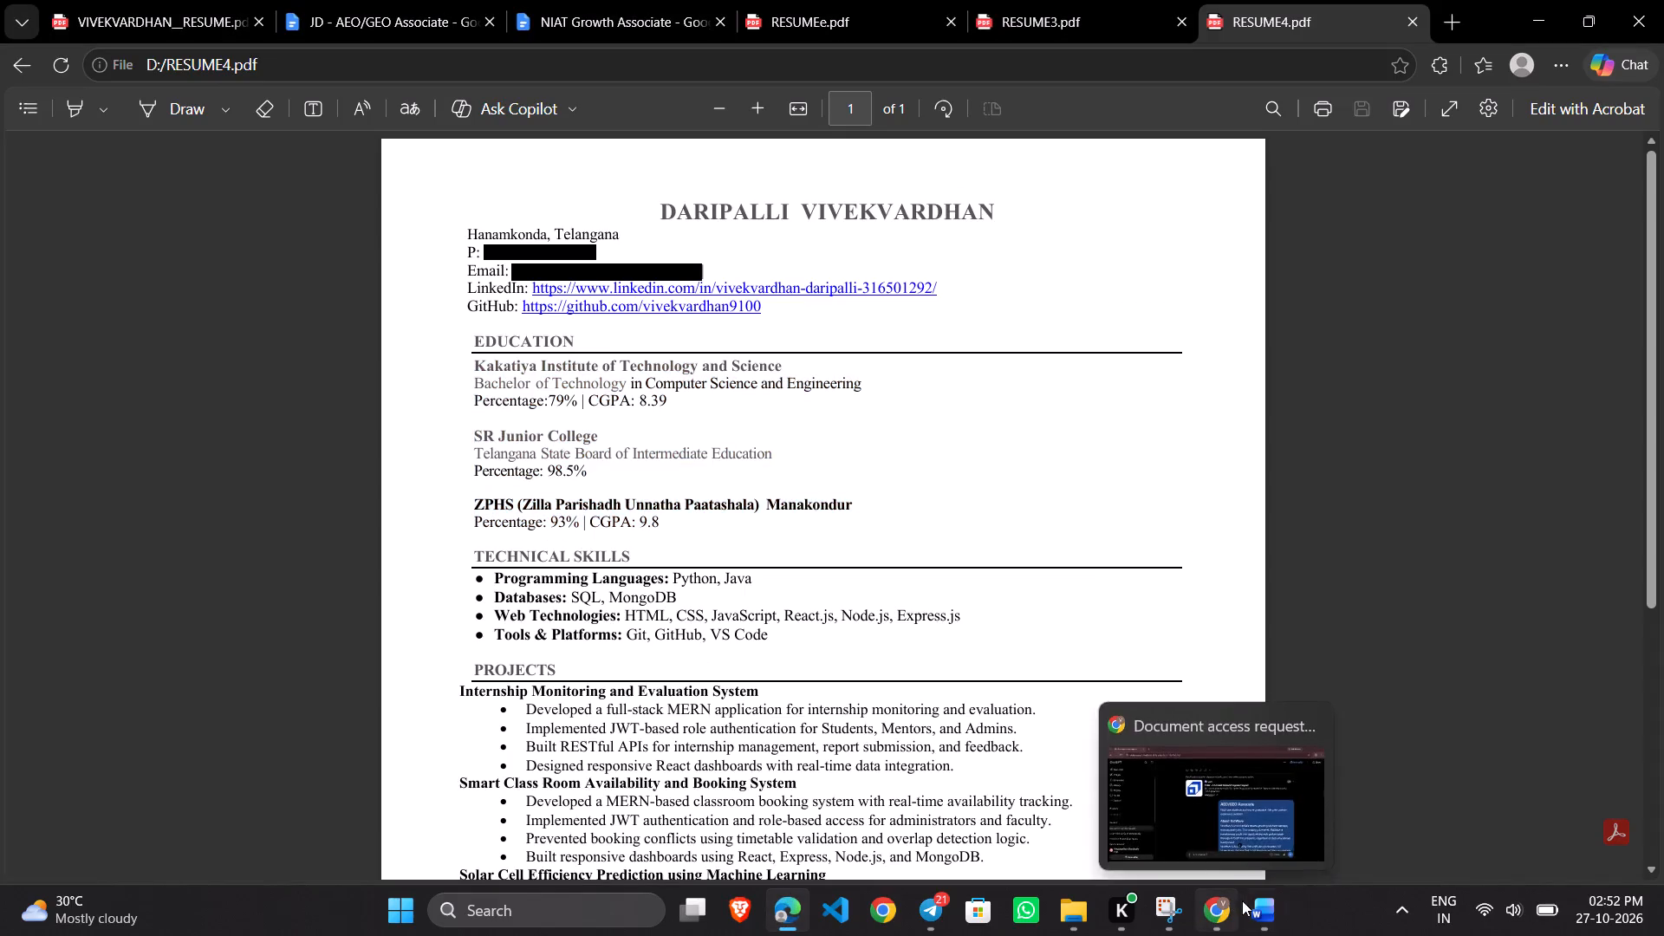
left_click(1269, 793)
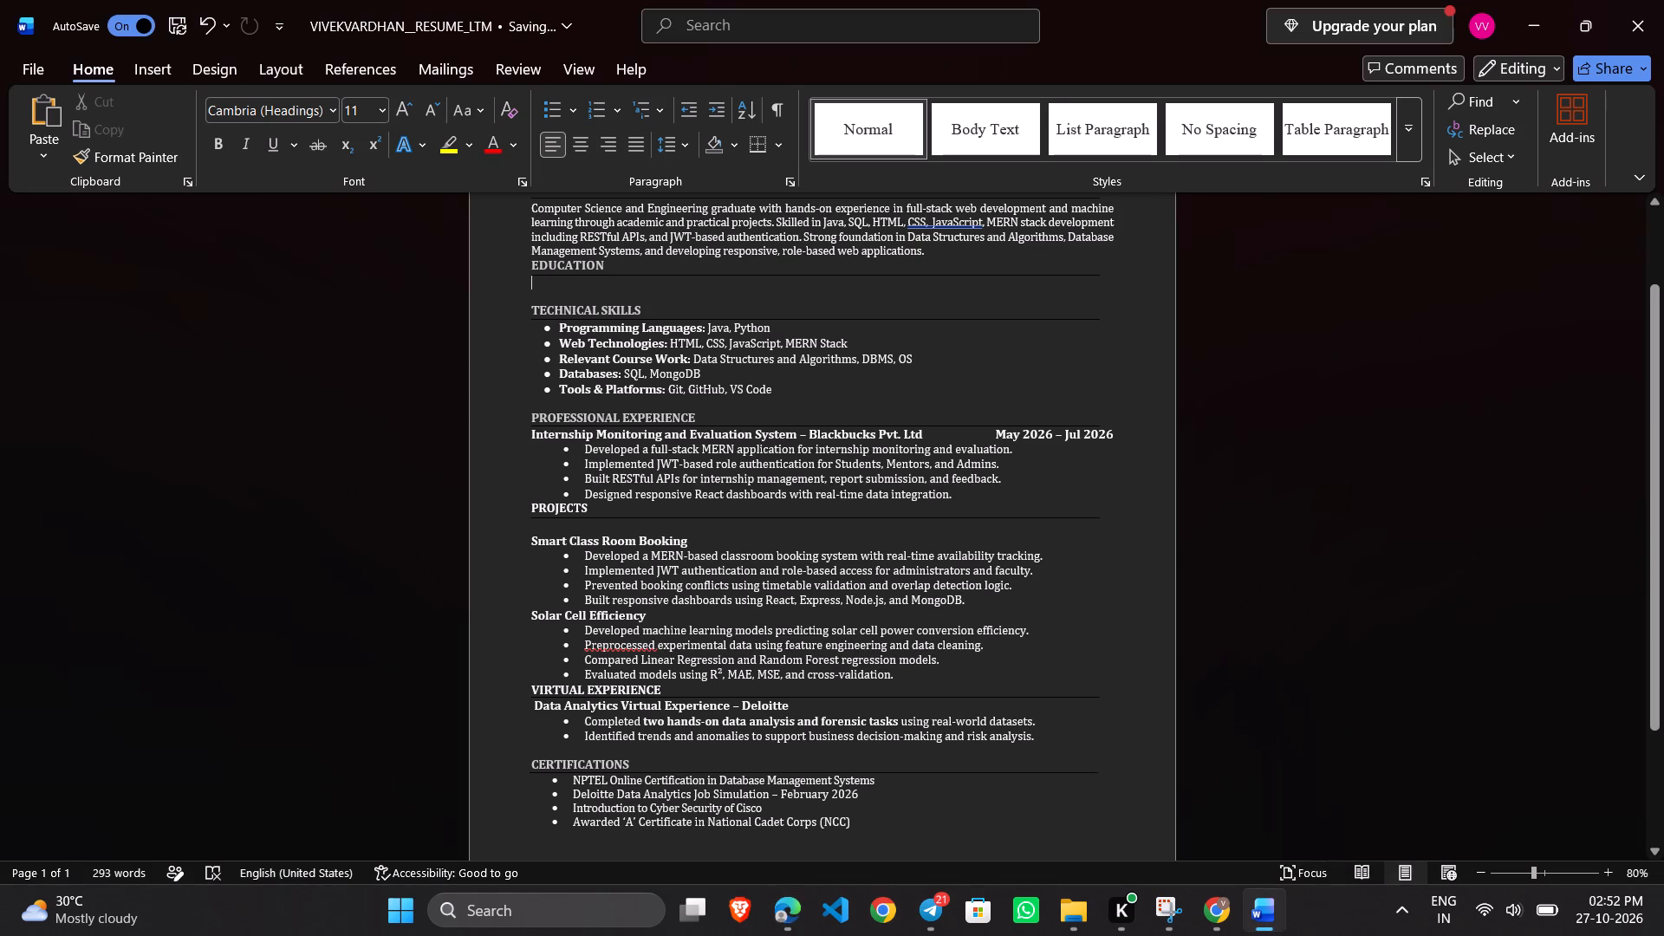
key("shift+k")
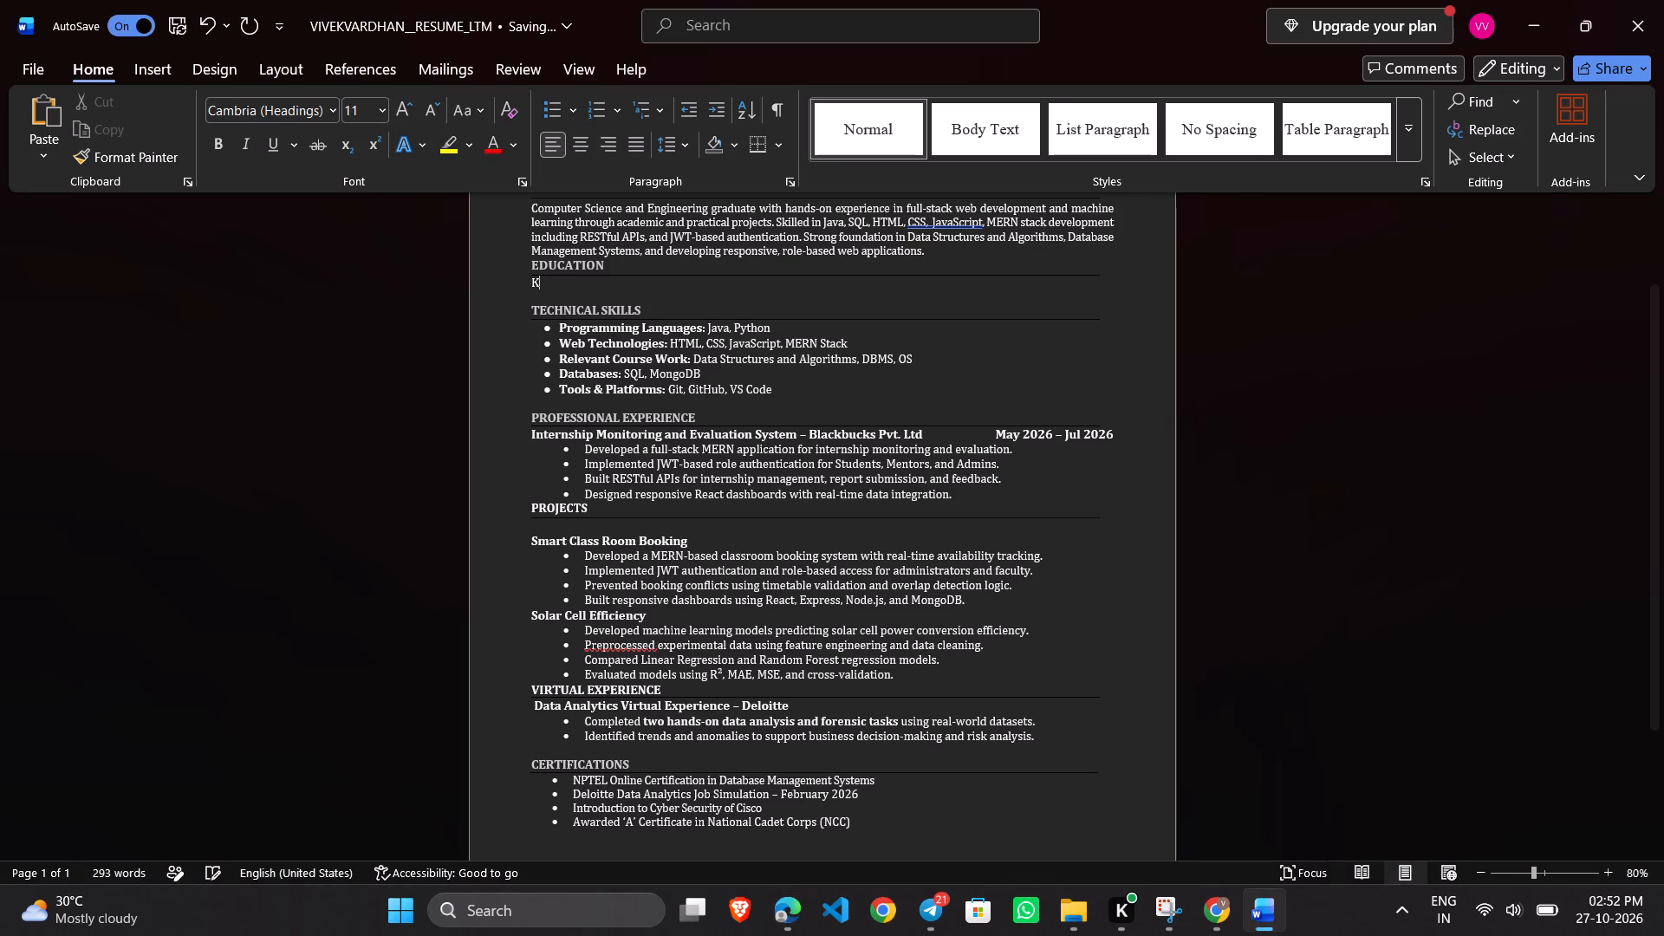
key("a")
type("ka")
type("tiya")
key("space")
key("alt+Tab")
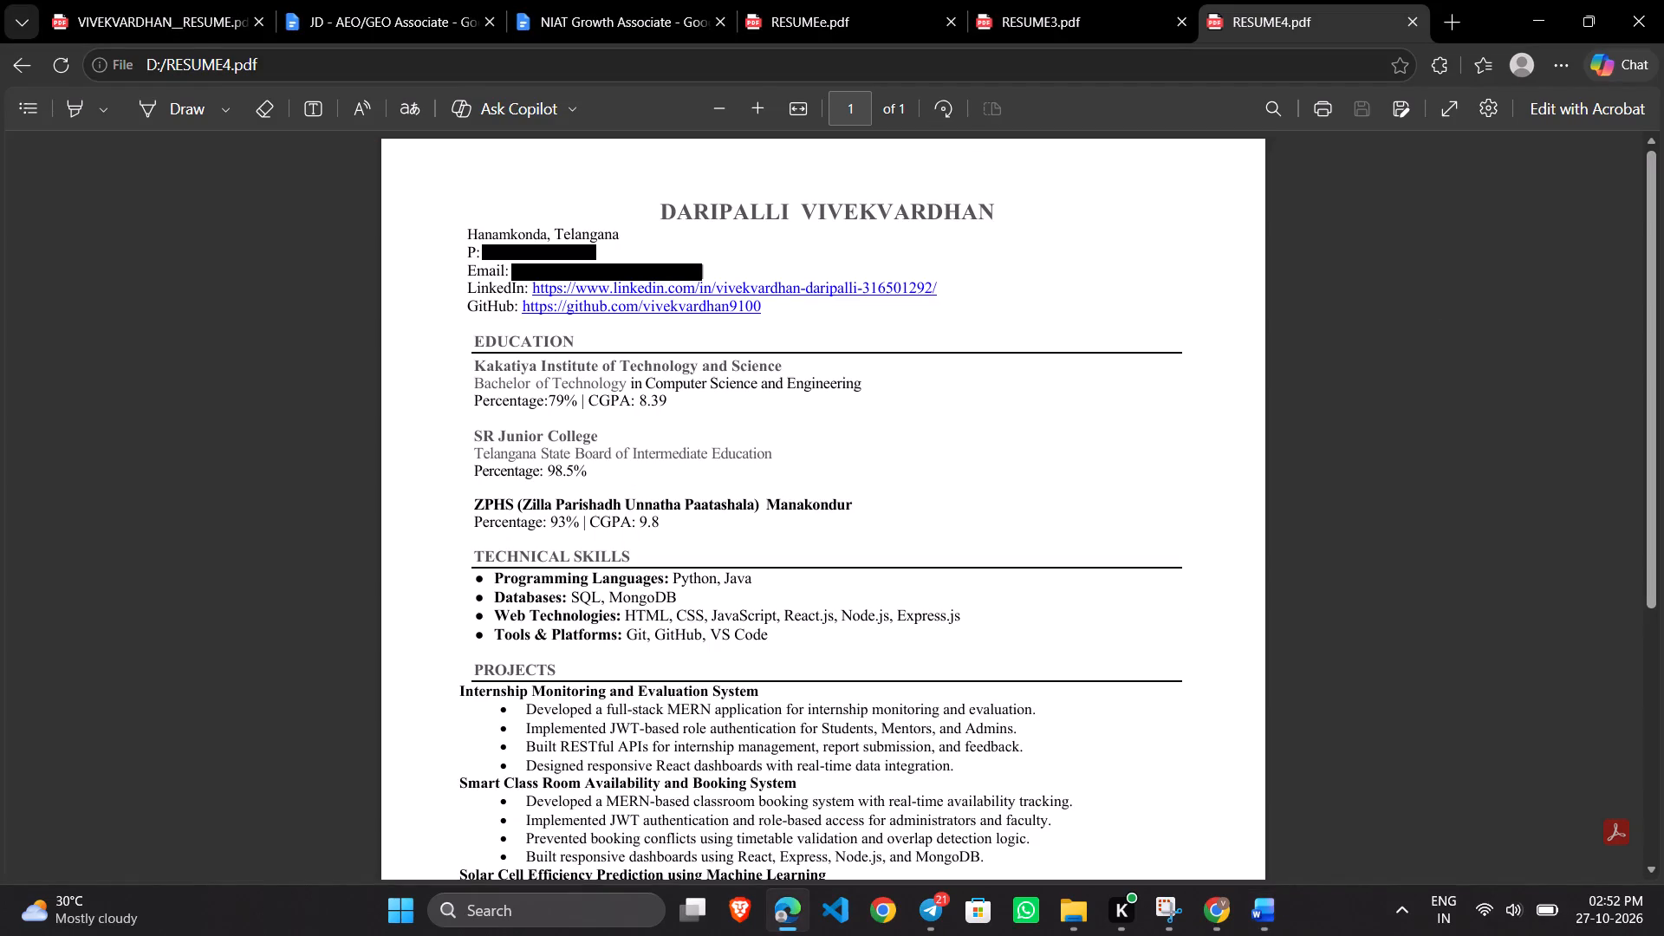
key("alt+Tab")
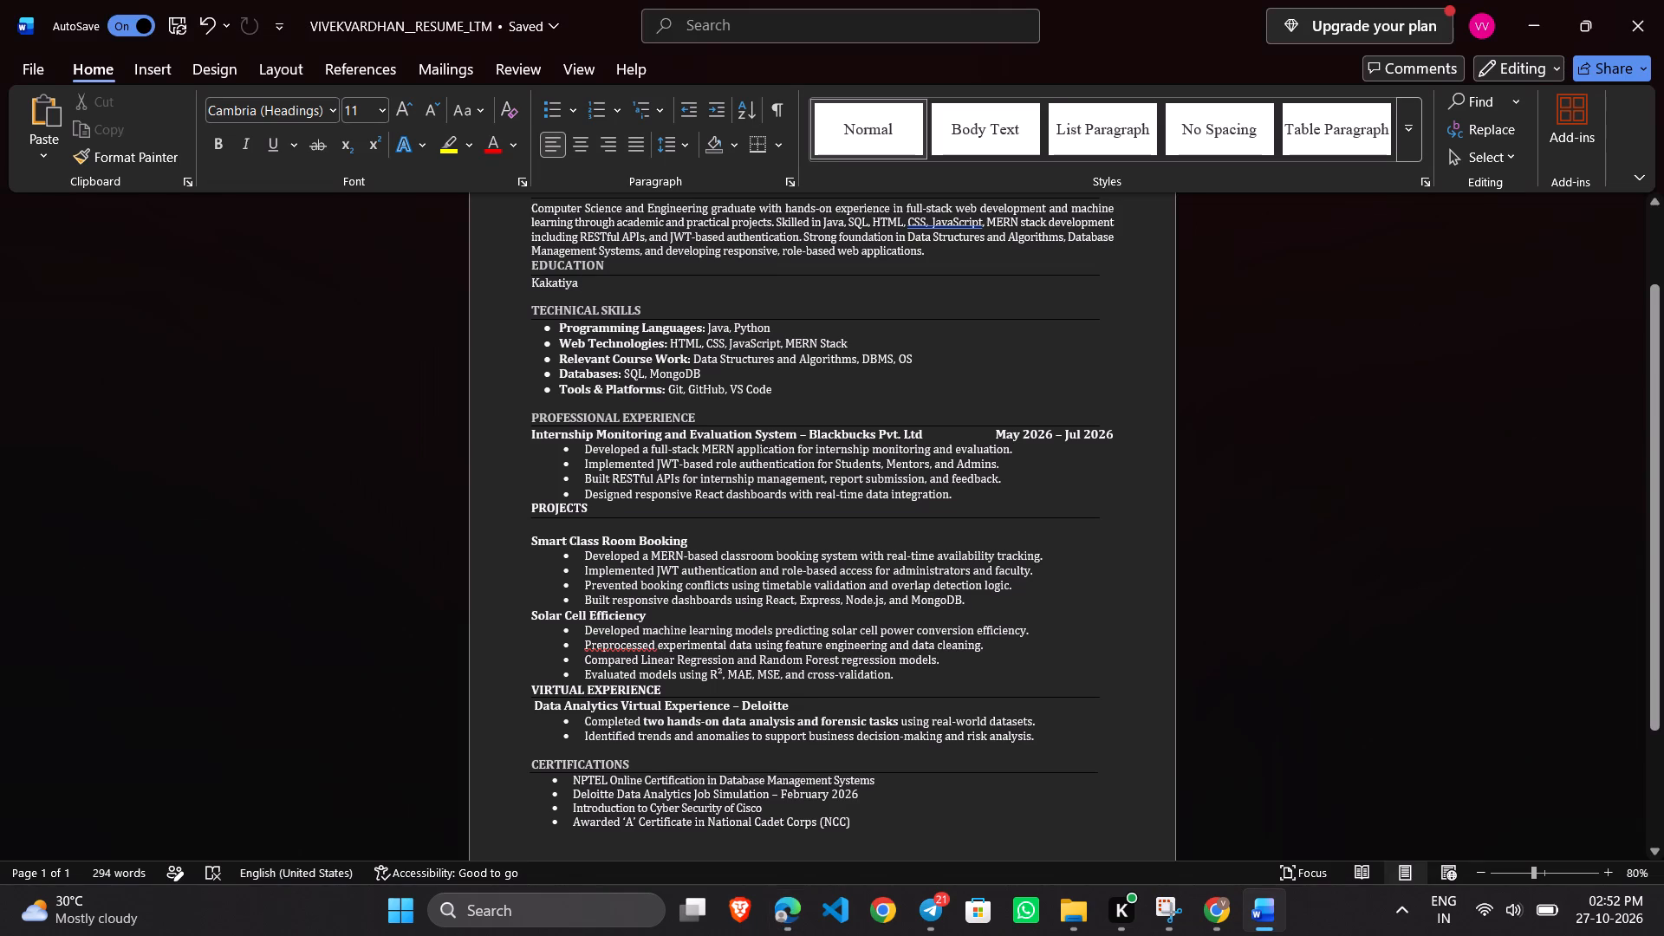
key("shift+i")
type("nst")
type("itute of te")
type("ch")
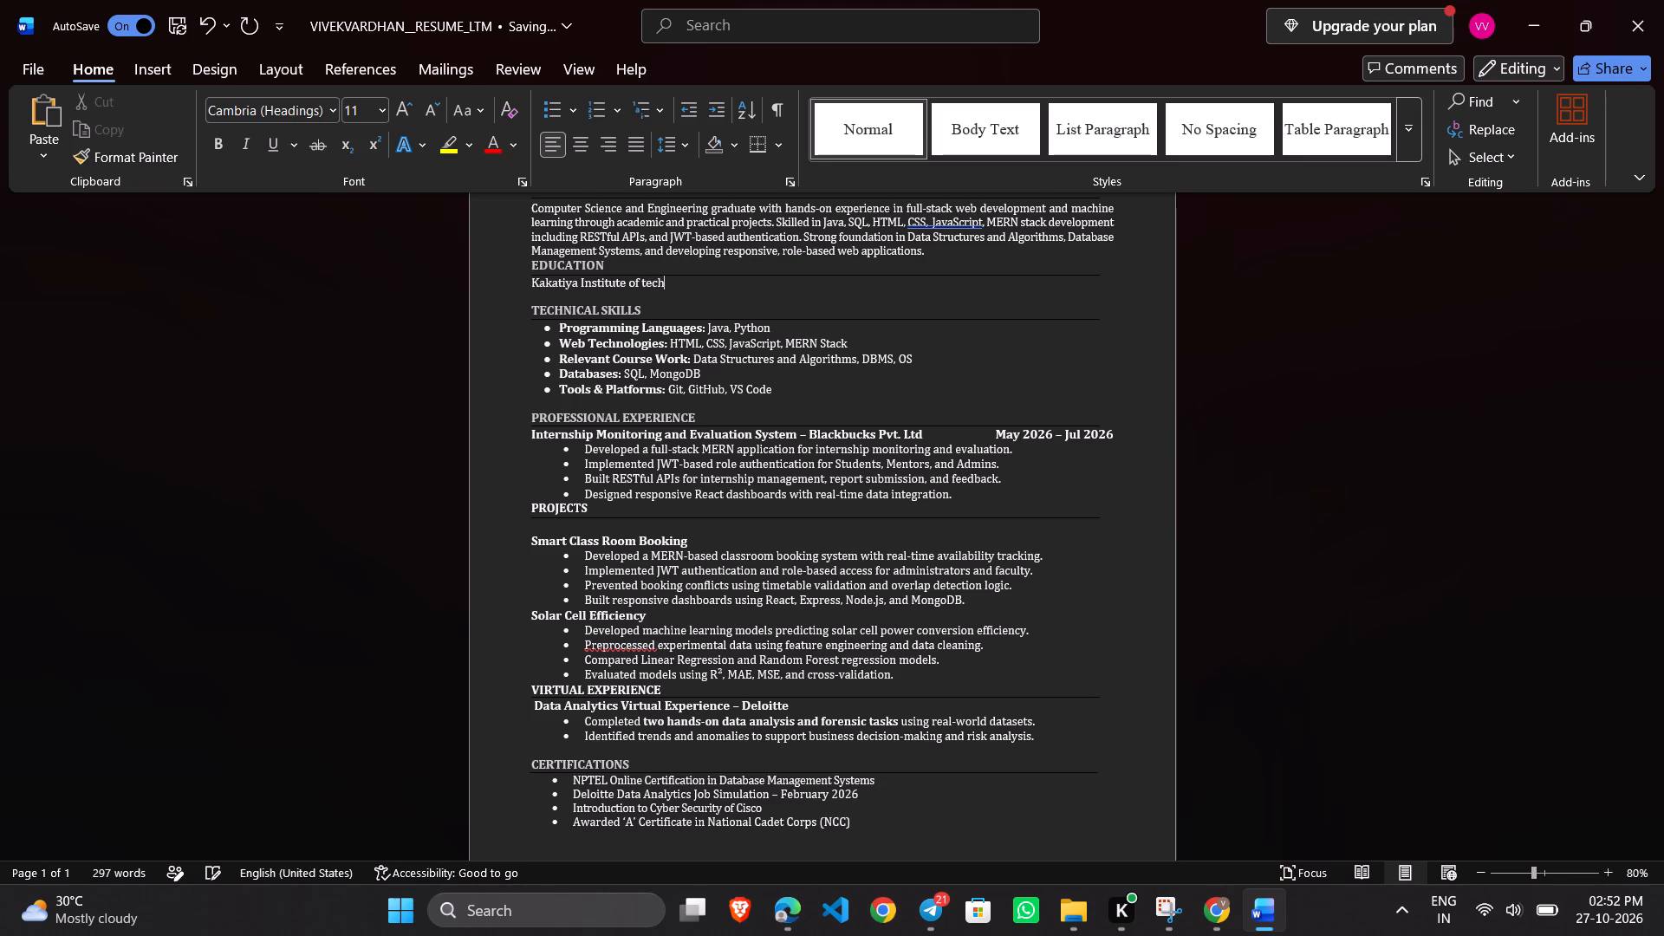
type("nology and")
key("space")
type("Science")
key("Return")
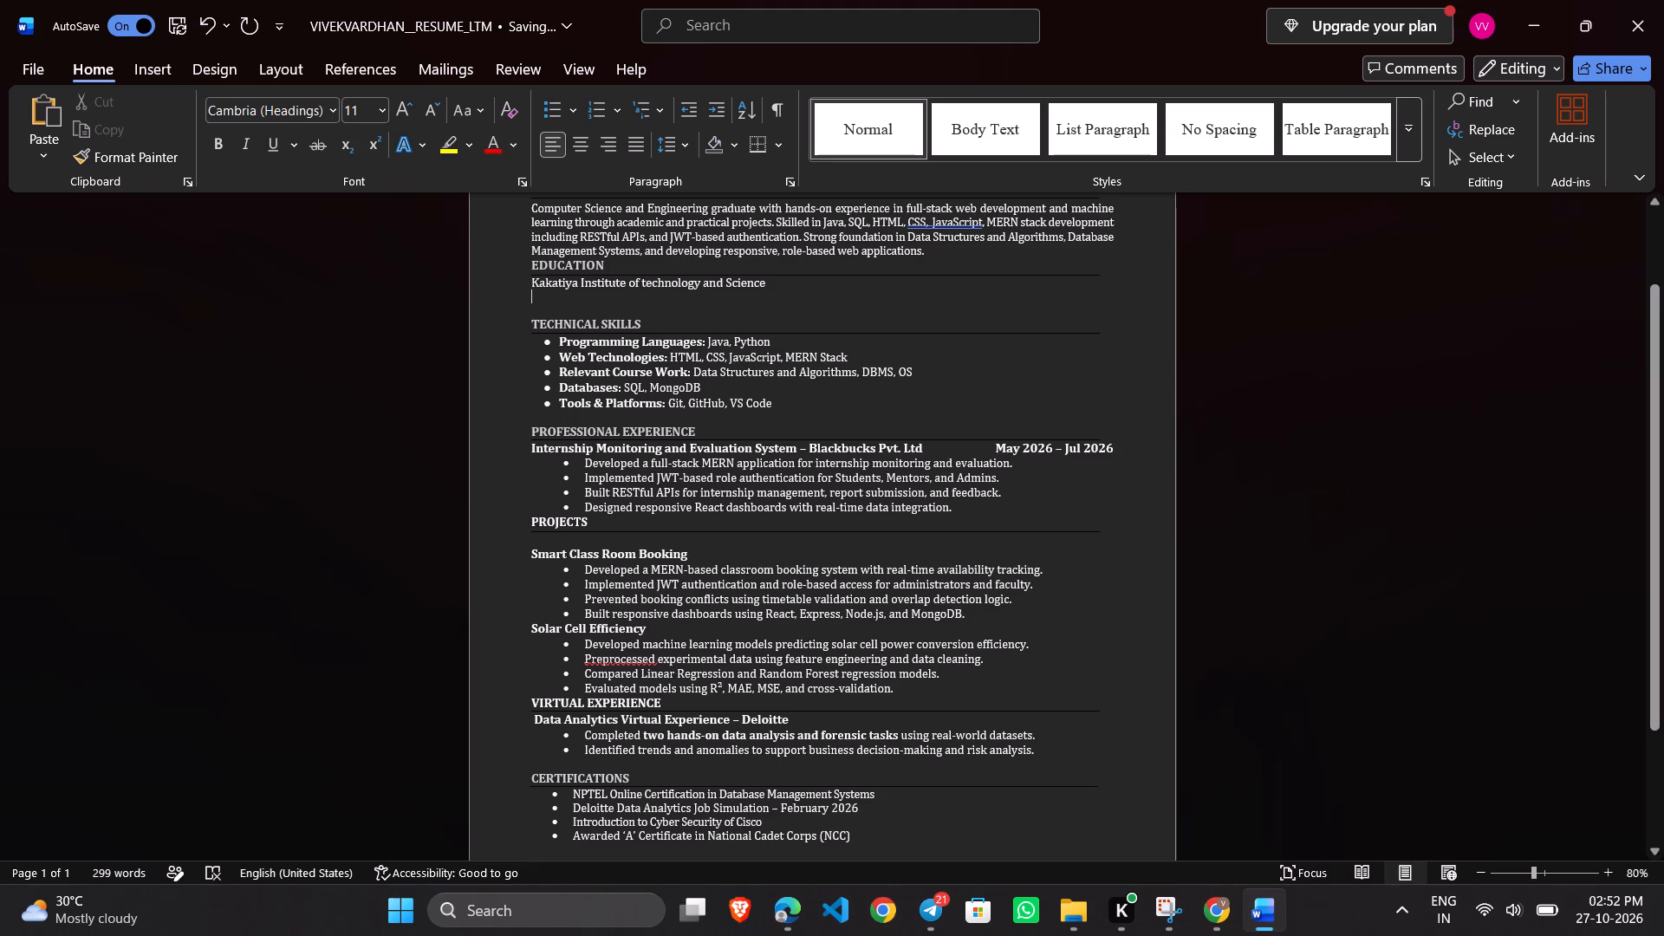
Make the Kakatiya Institute line under Education bold.
left_click_drag(783, 285, 522, 284)
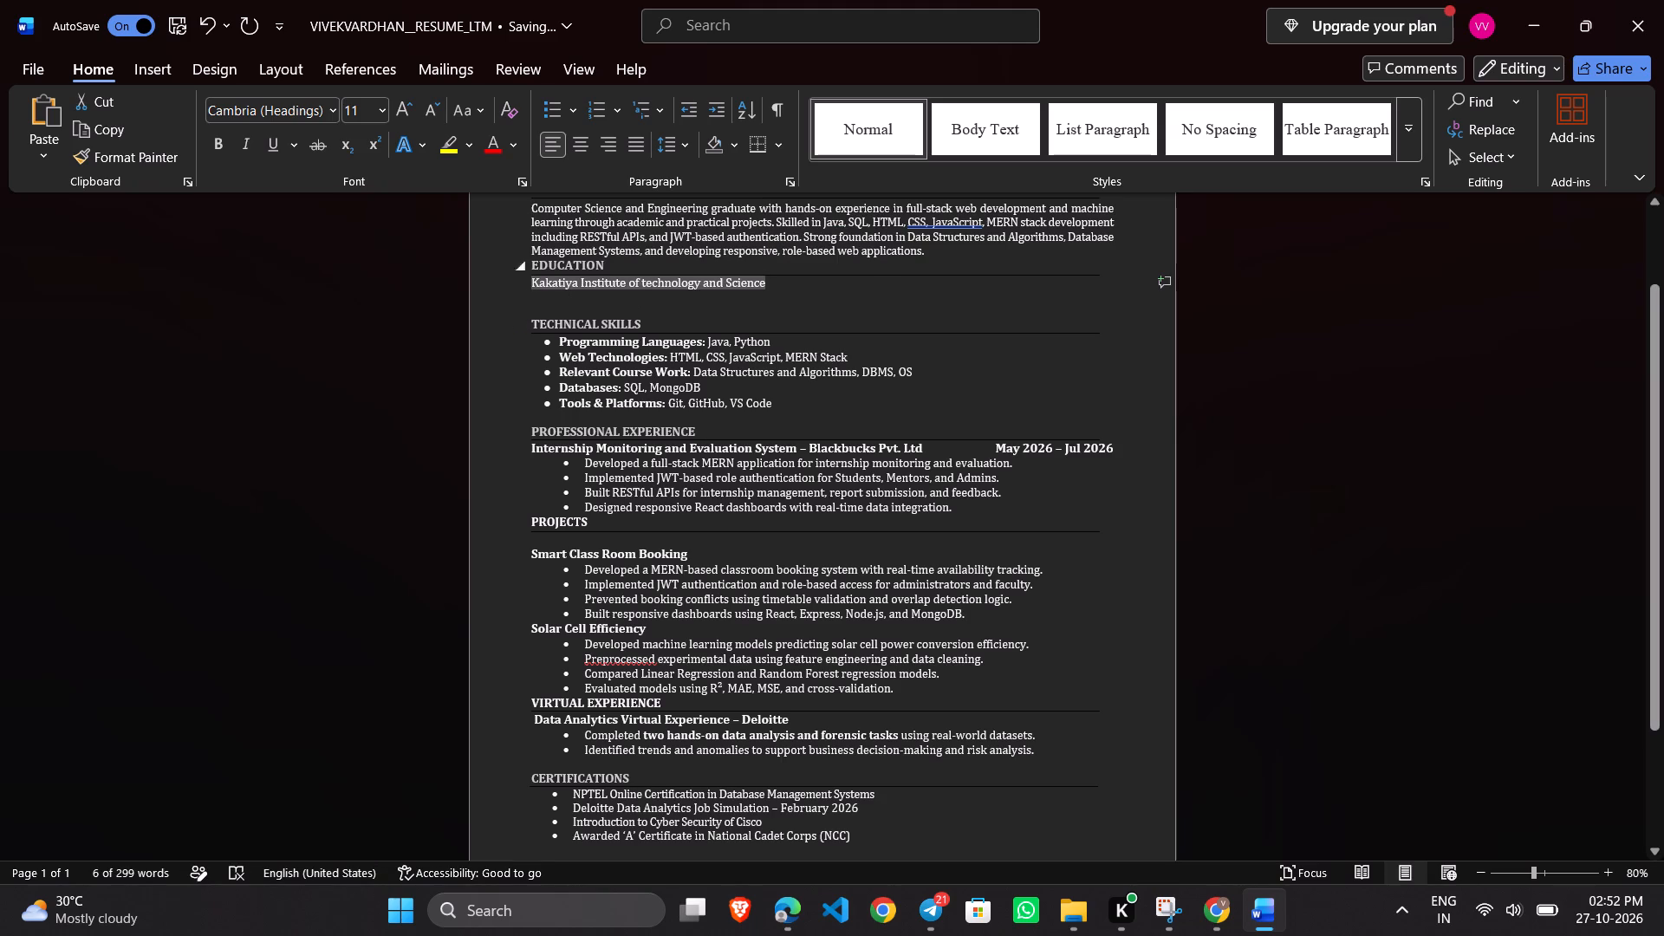
left_click(218, 142)
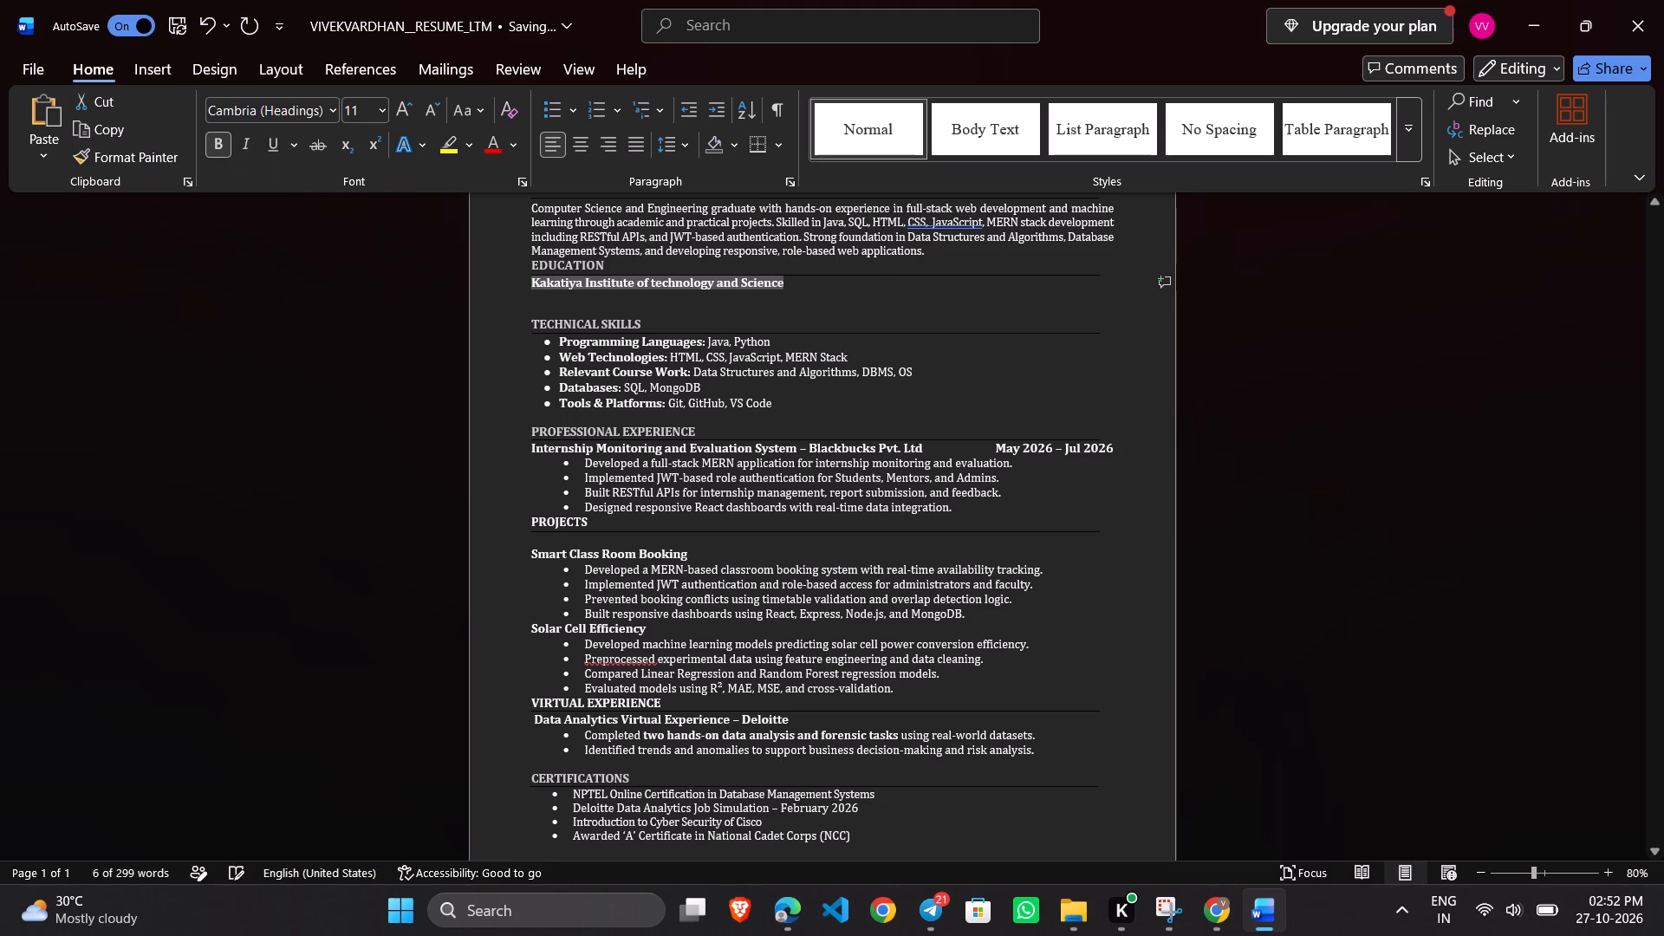
left_click(796, 282)
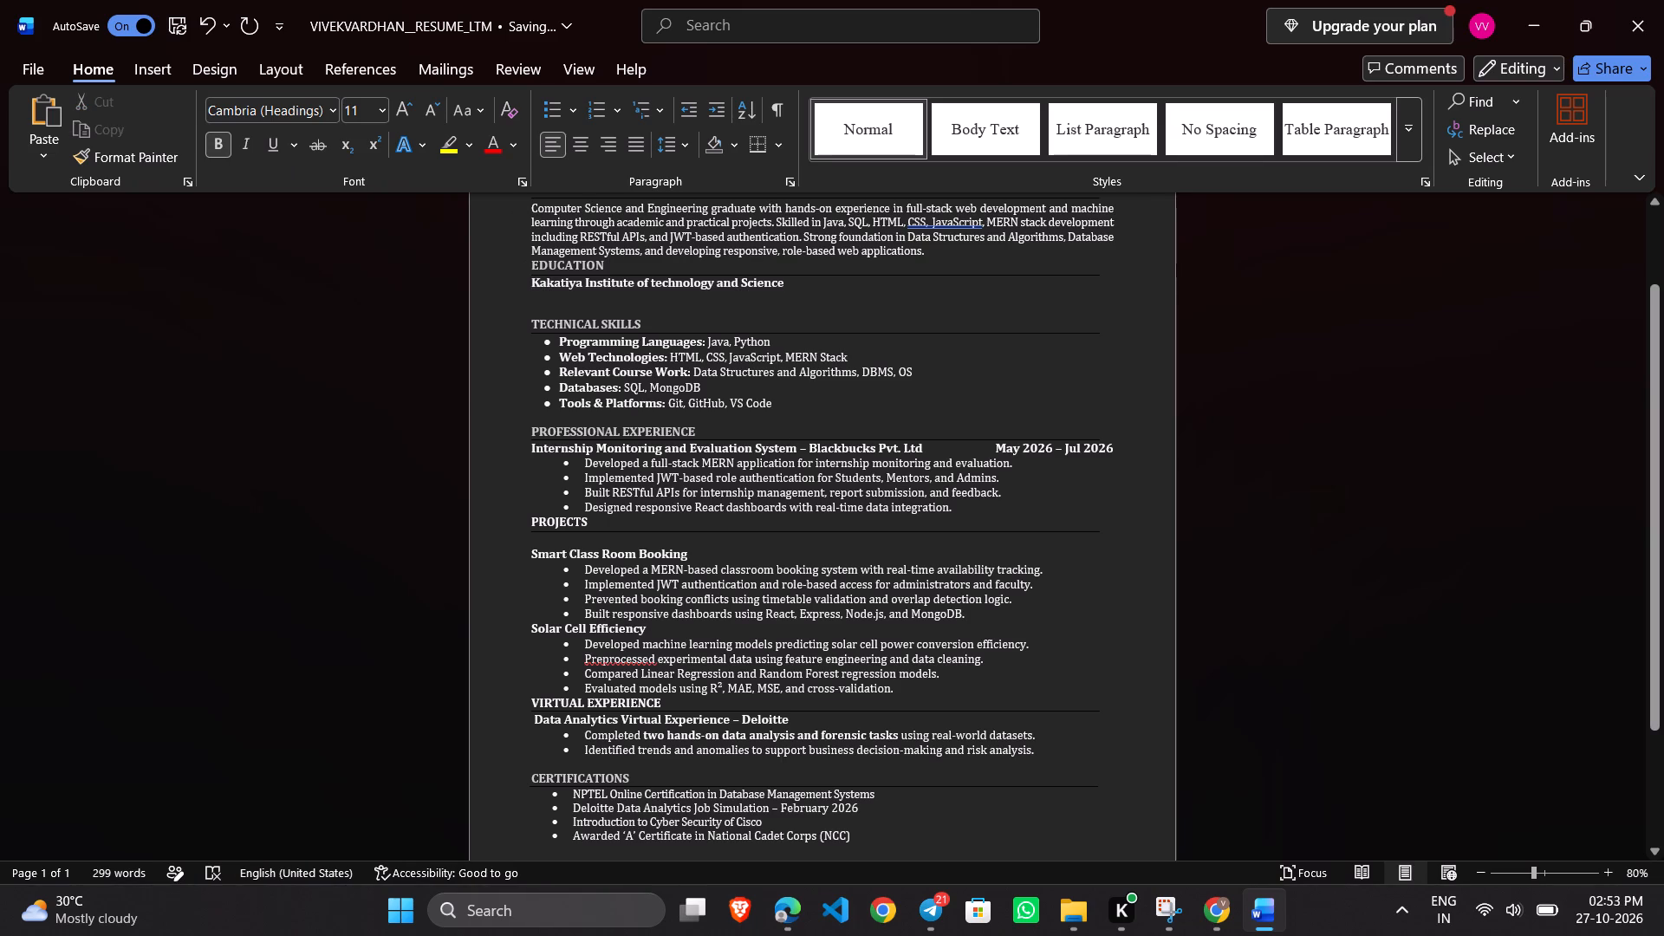
Below the institute name, enter the degree line "Bachelor of Technology in Computer Science and Engineer", checking the wording against the RESUME4 PDF.
left_click(543, 296)
key("alt+Tab")
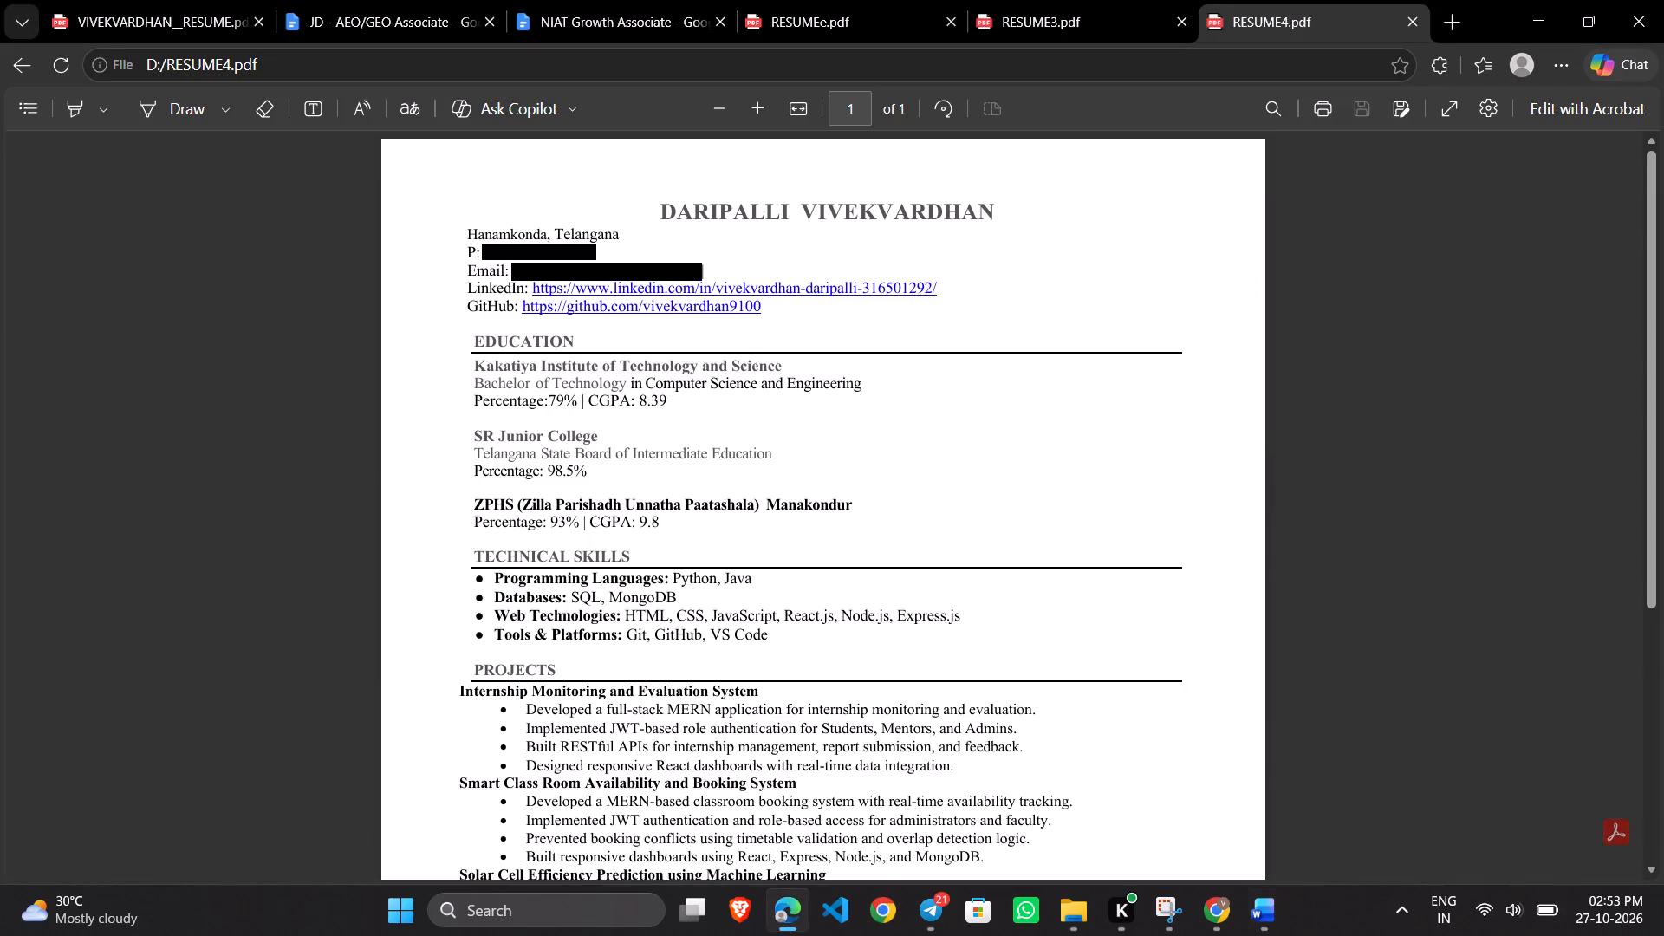
key("alt+Tab")
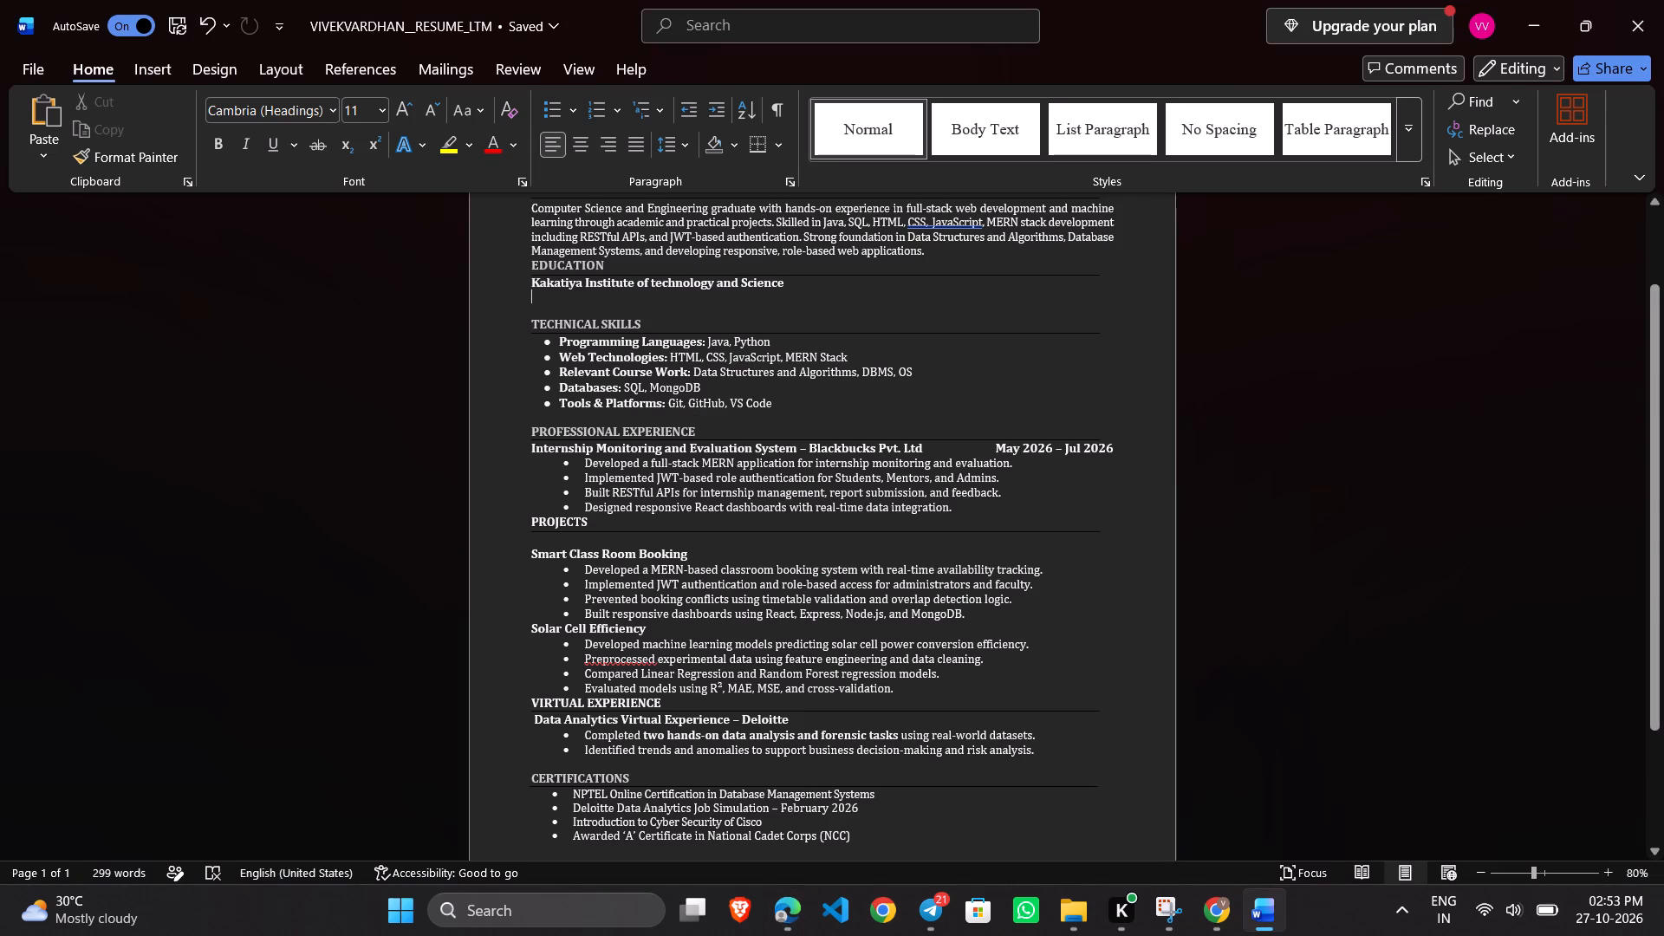
key("shift+b")
type("ac")
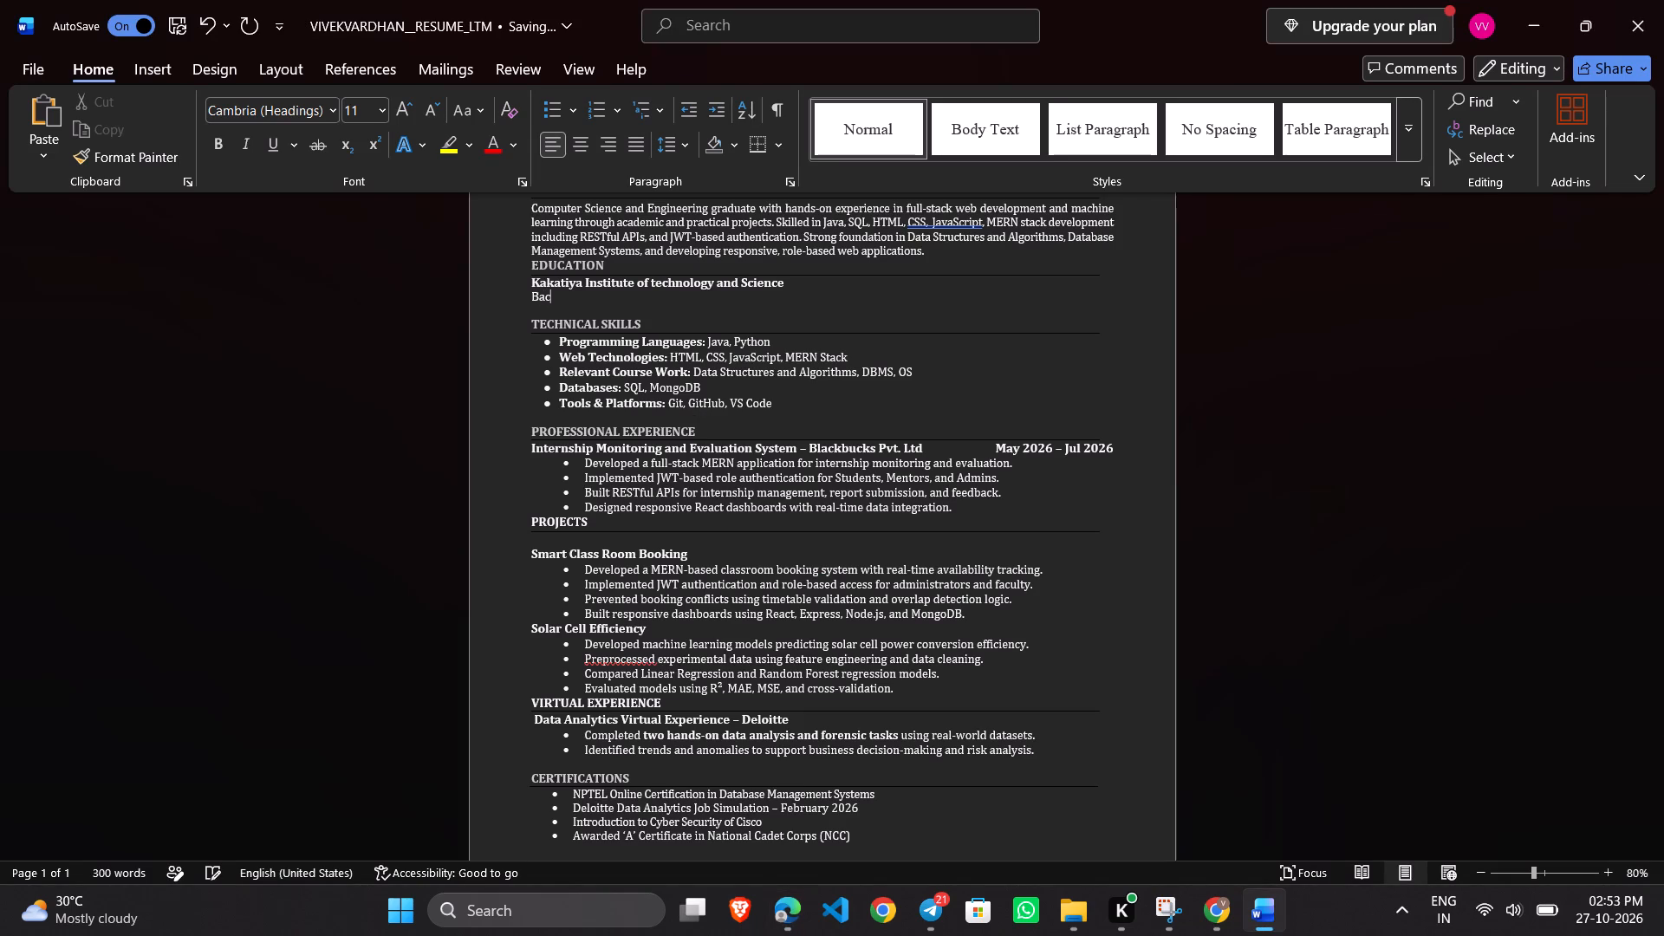
type("helor of")
key("space")
key("alt+Tab")
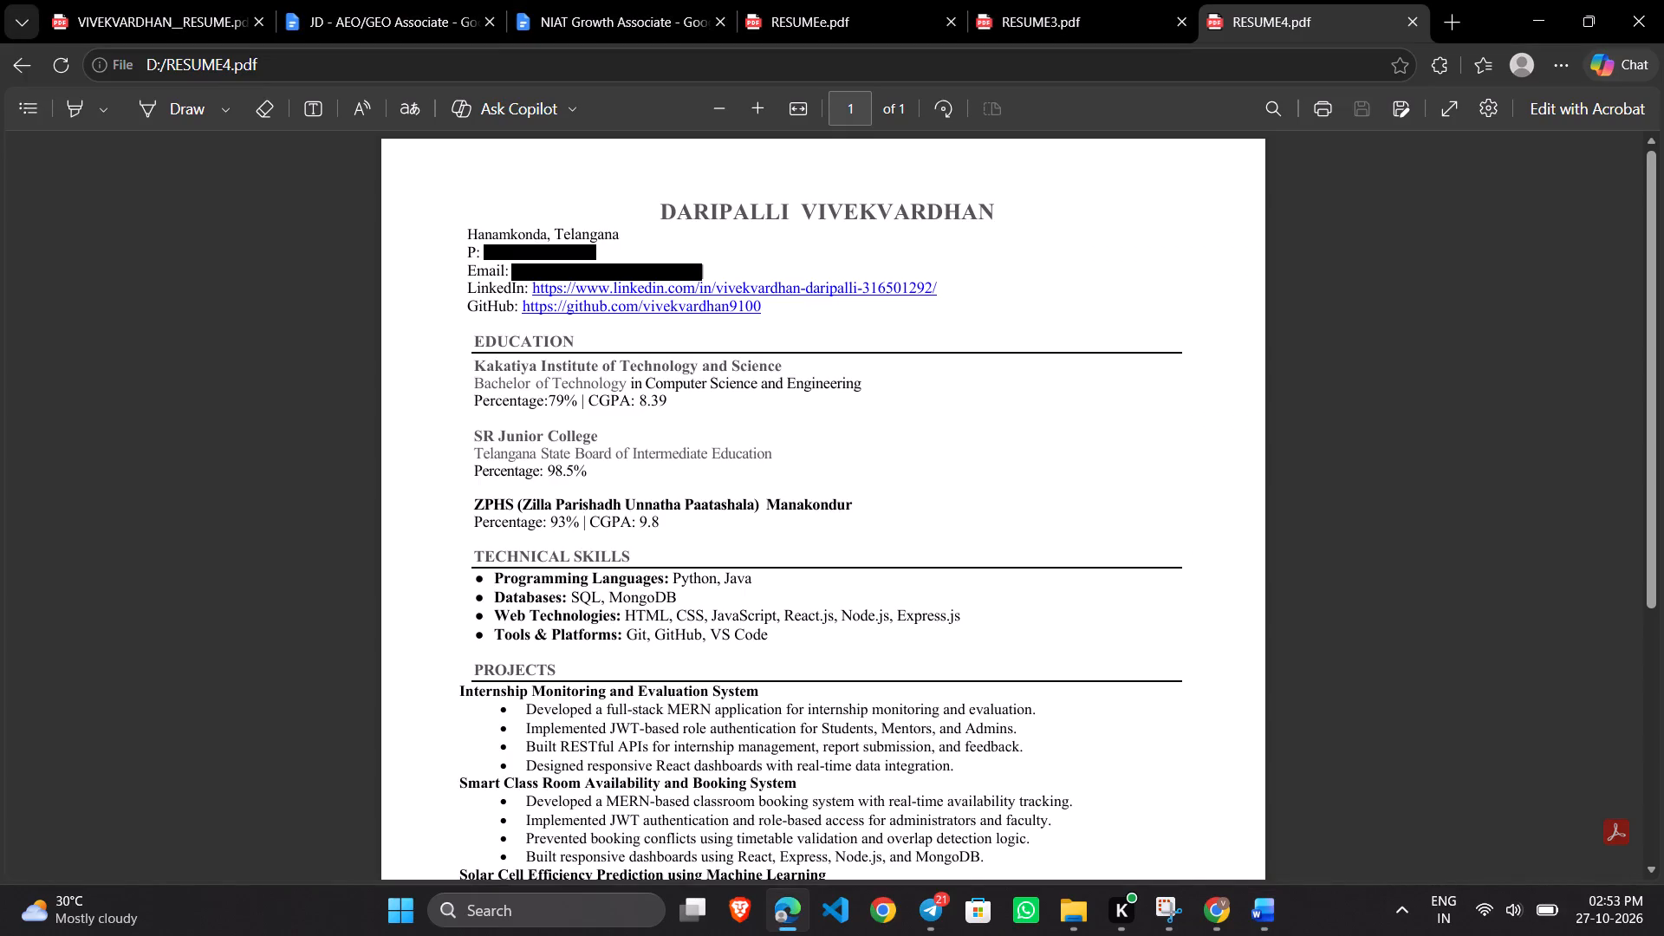
key("alt+Tab")
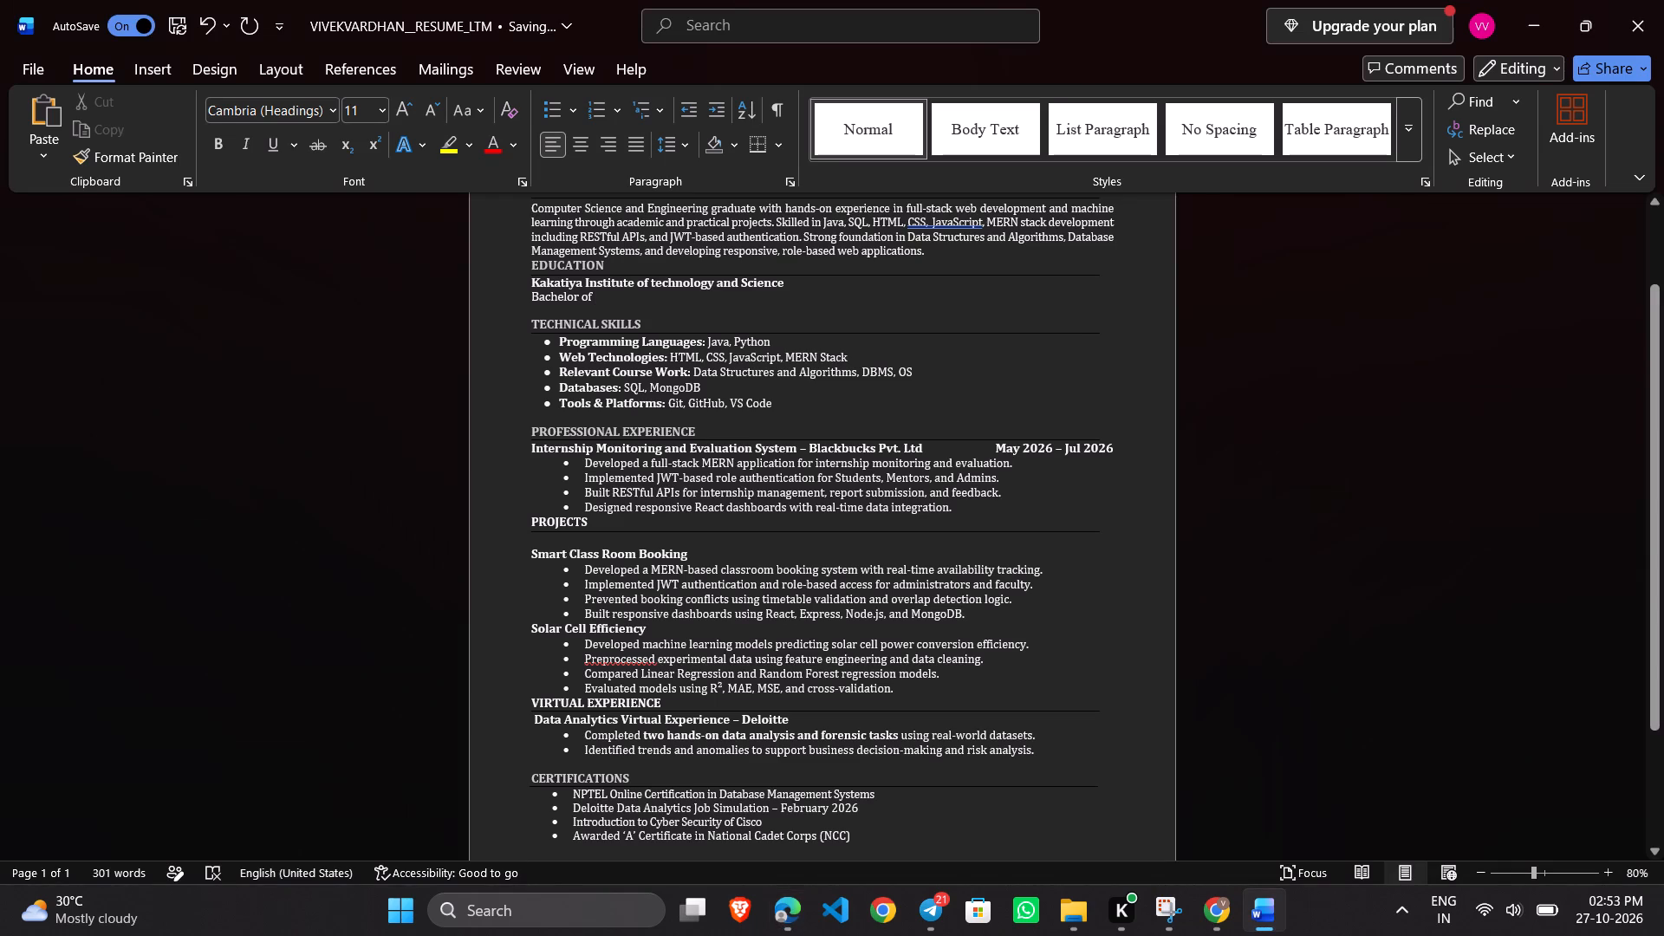
key("shift+t")
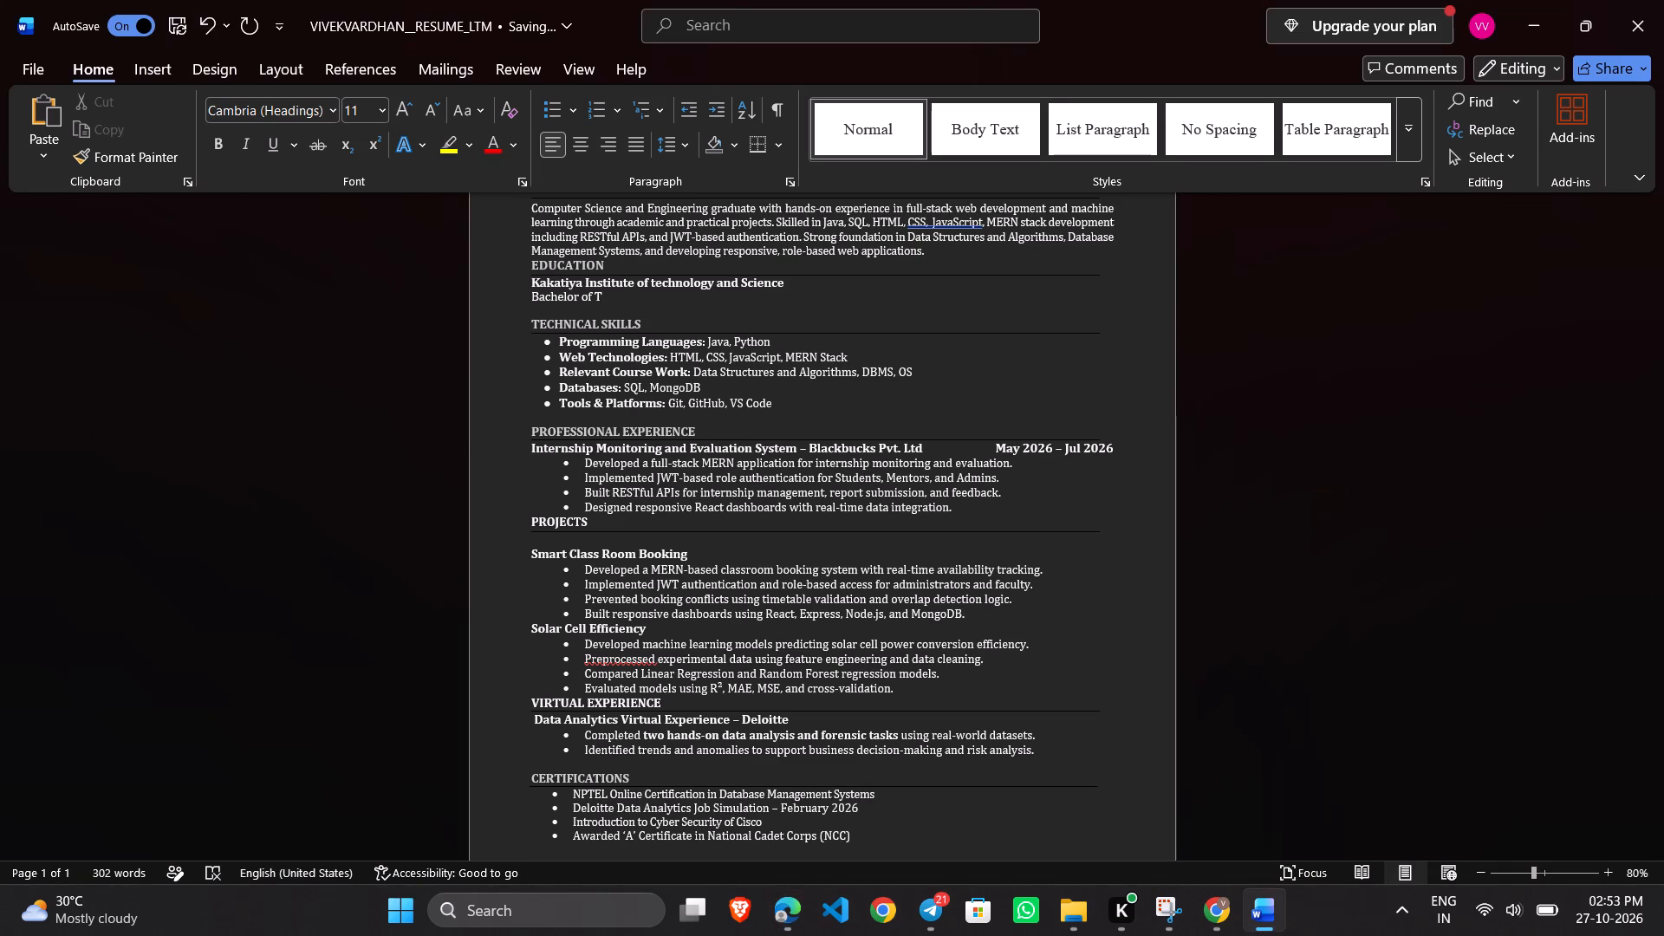
key("BackSpace")
key("BackSpace")
key("space")
key("shift+t")
type("echnology a")
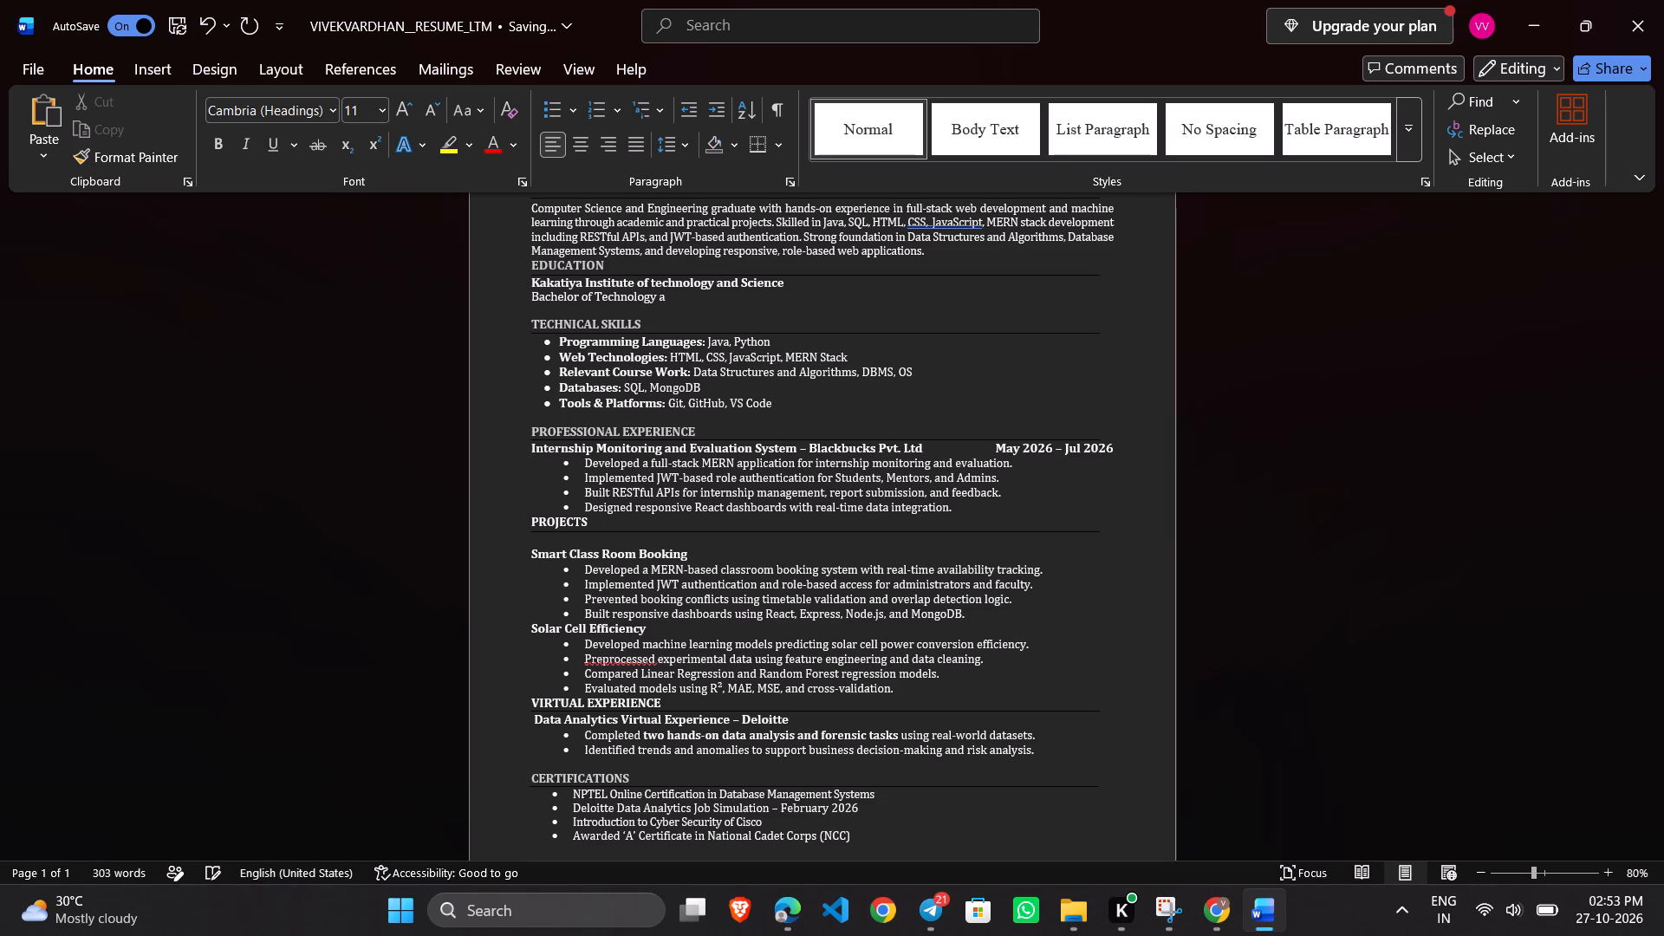
key("BackSpace")
type("in Compu")
type("ter Sci")
type("ence")
key("alt+Tab")
key("alt+Tab")
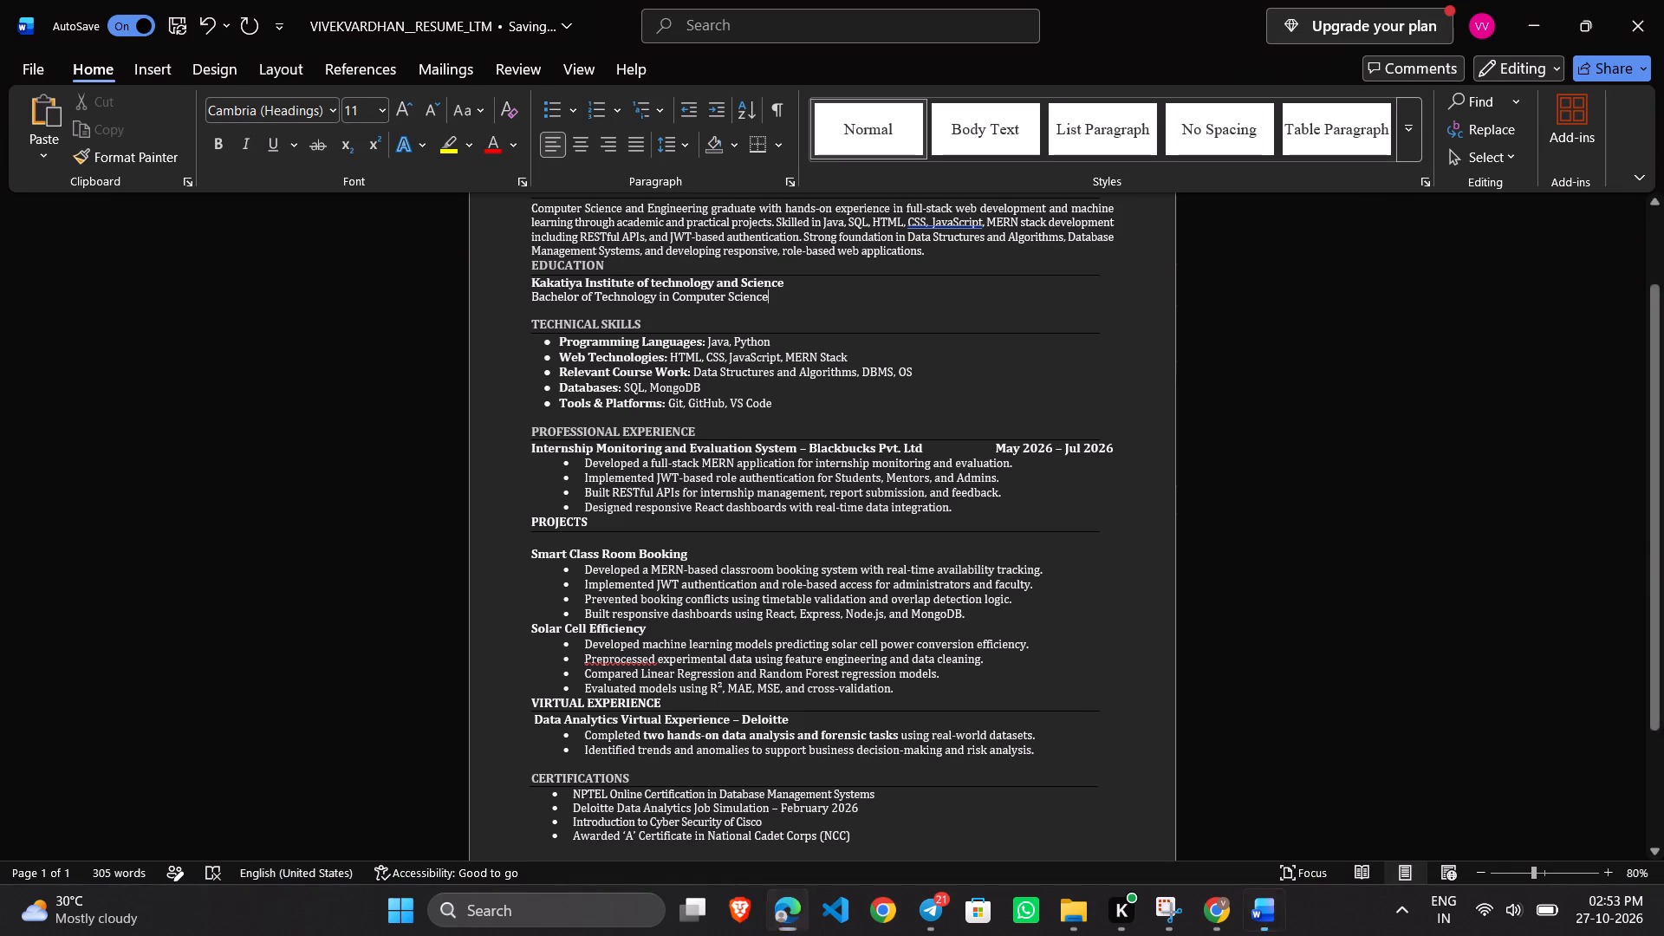
key("space")
type("and En")
type("gineer")
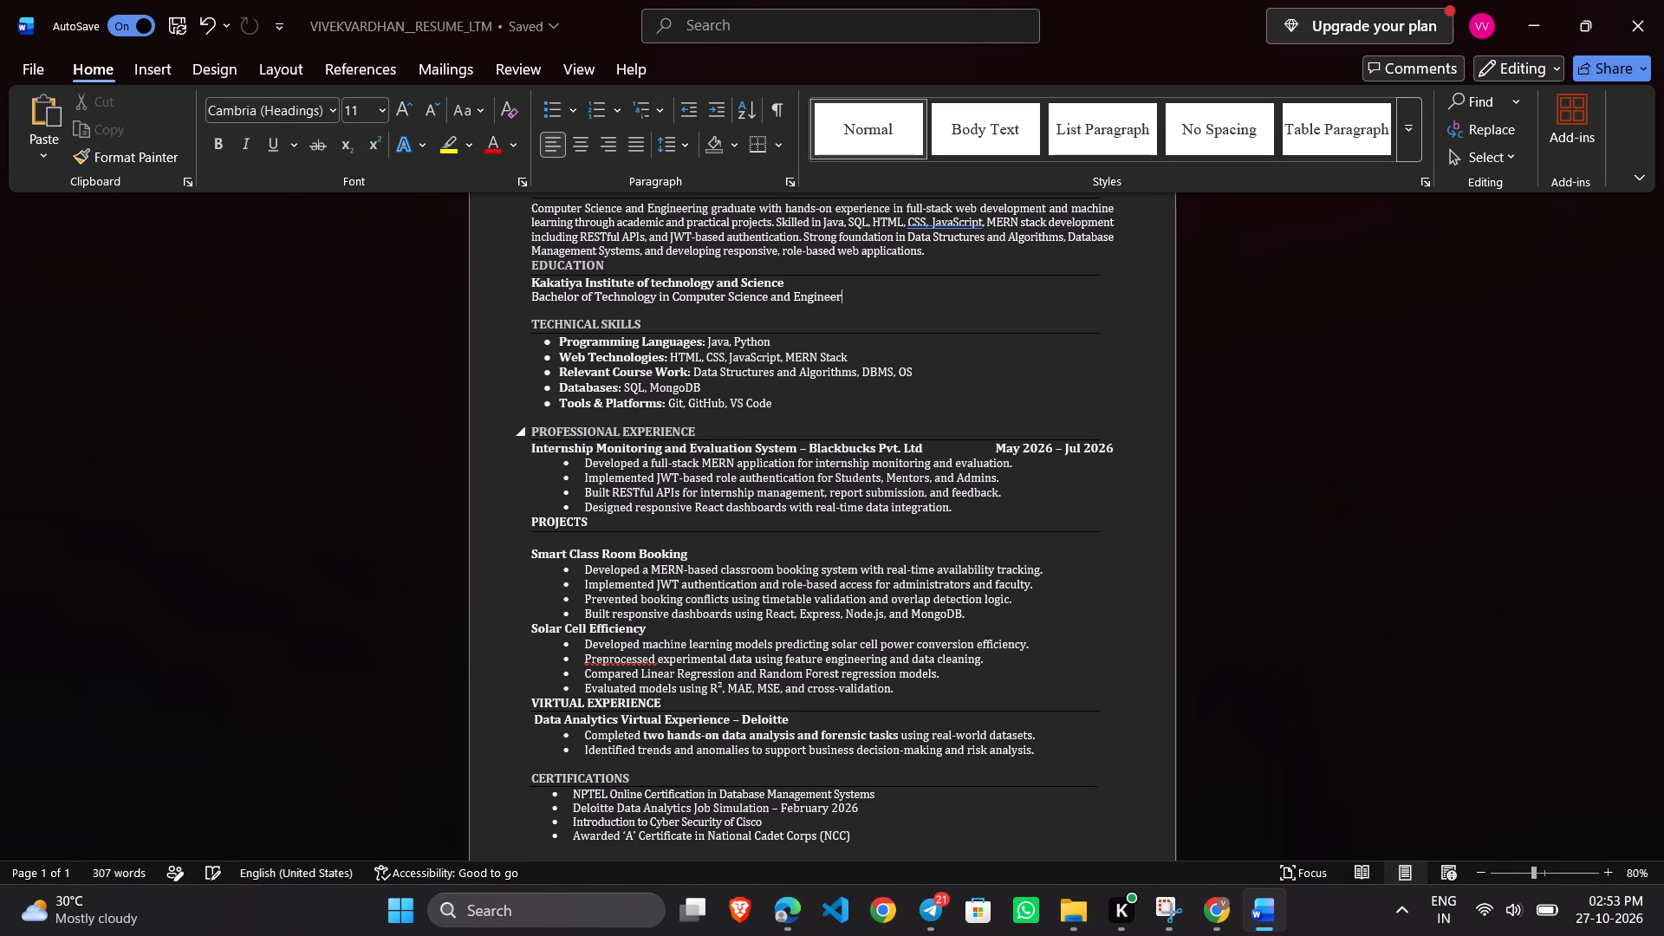
Below the degree line in the Word resume, add a new line reading "Percentage: 79%", checking it against the RESUME4 PDF.
key("alt+Tab")
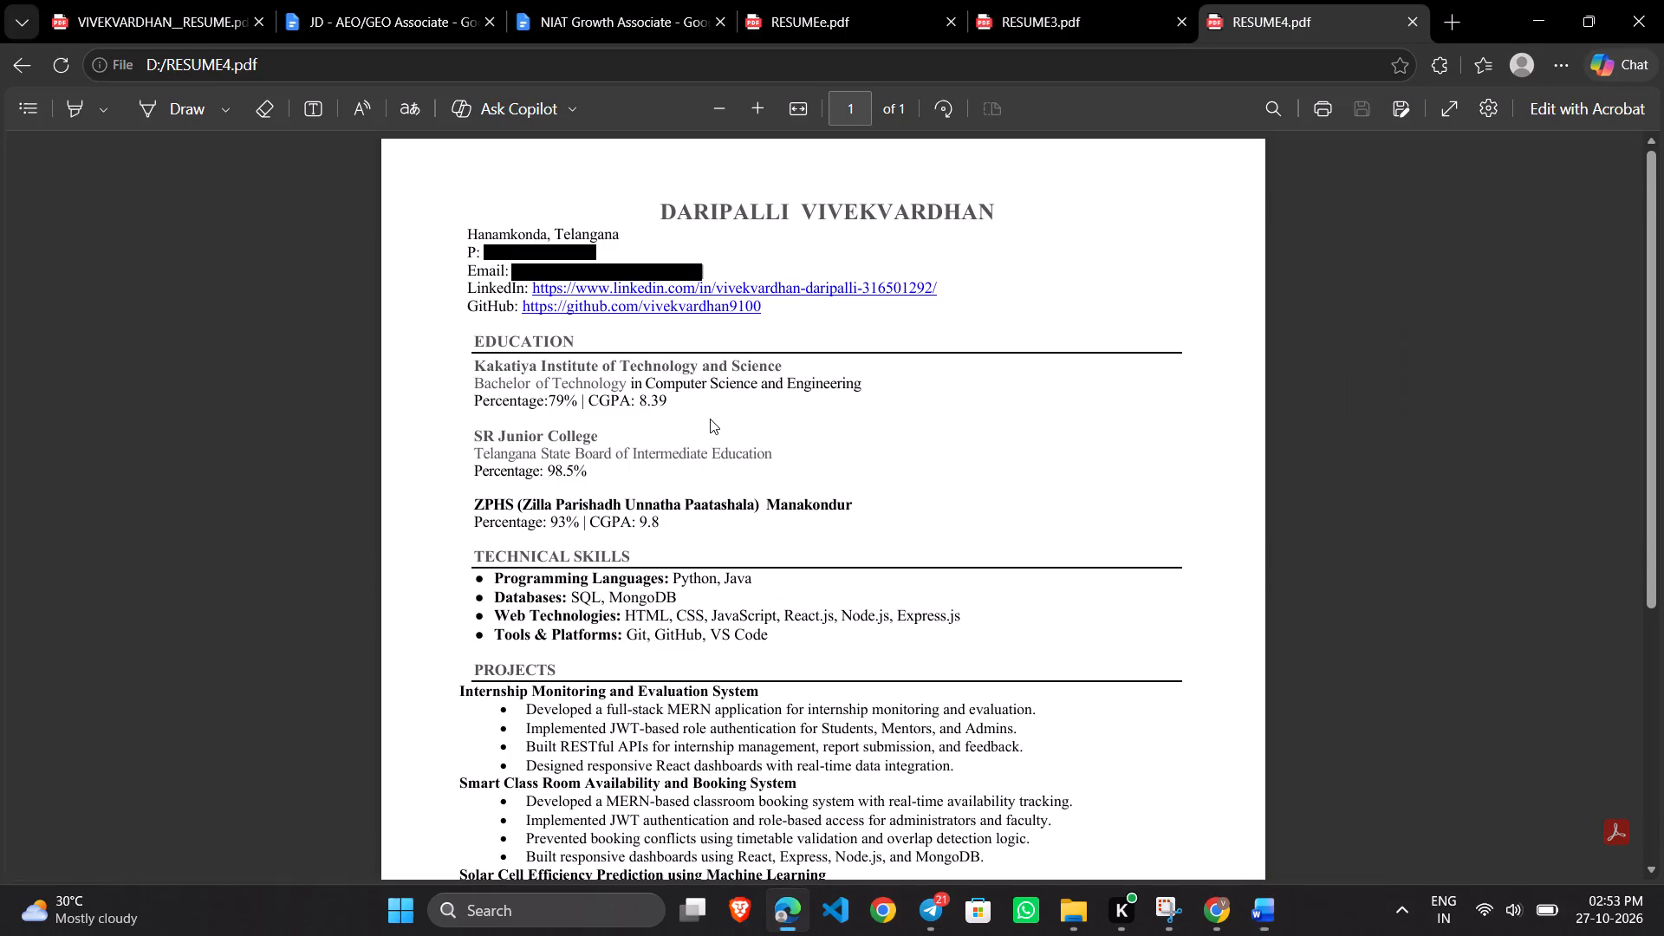
key("alt+Tab")
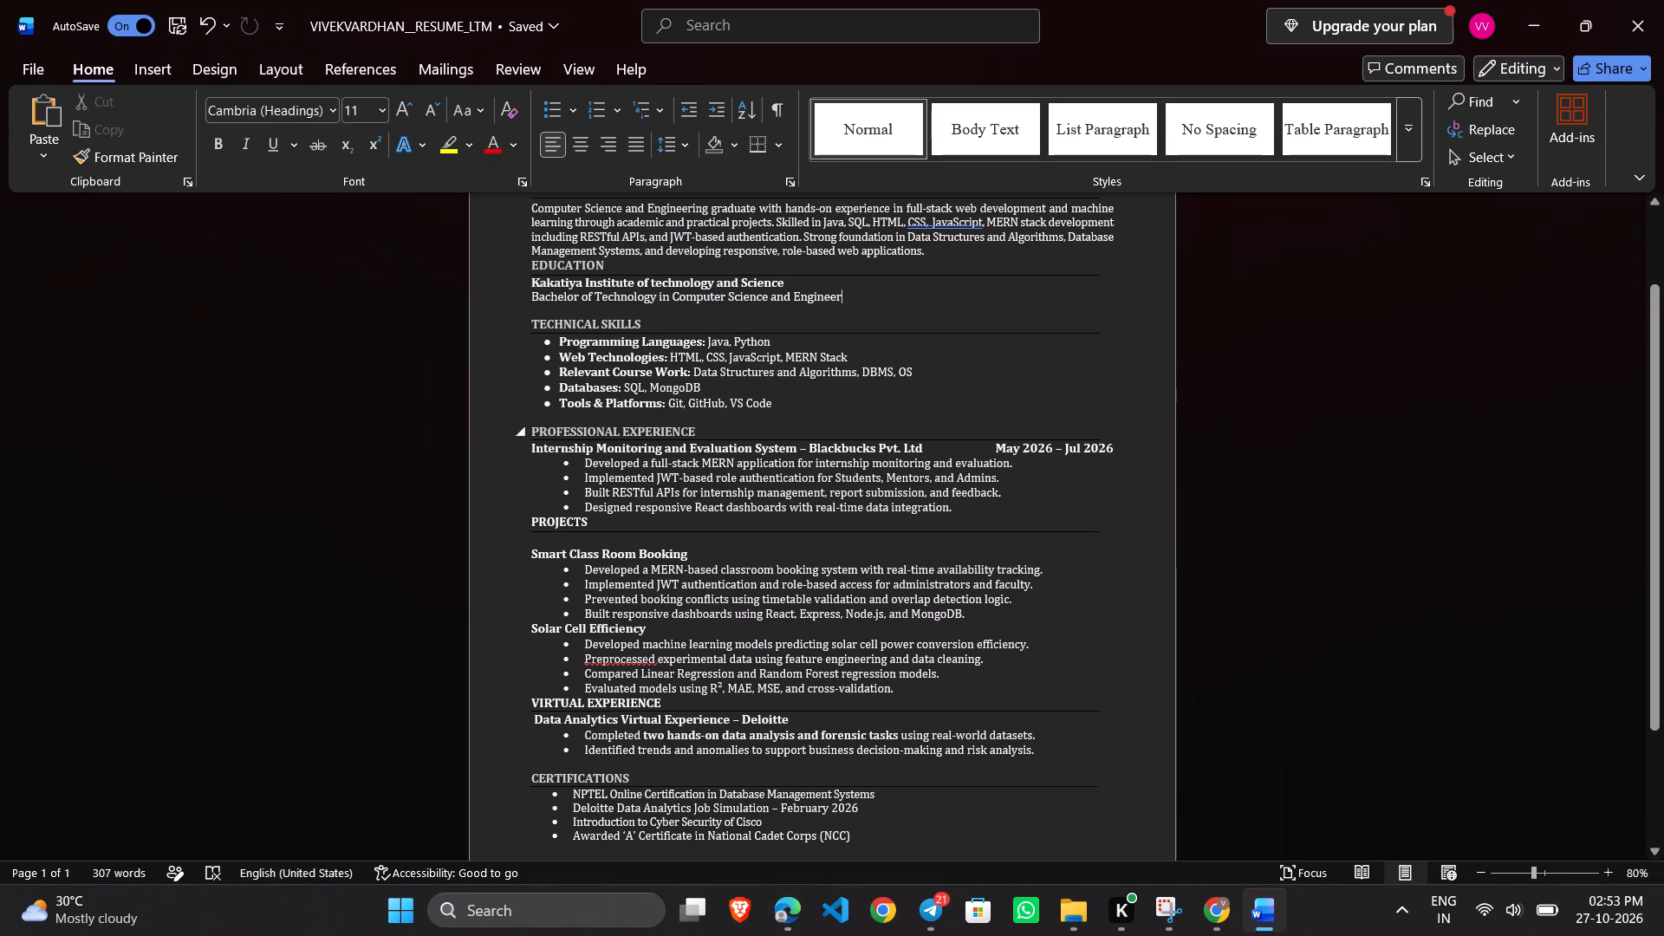
key("Return")
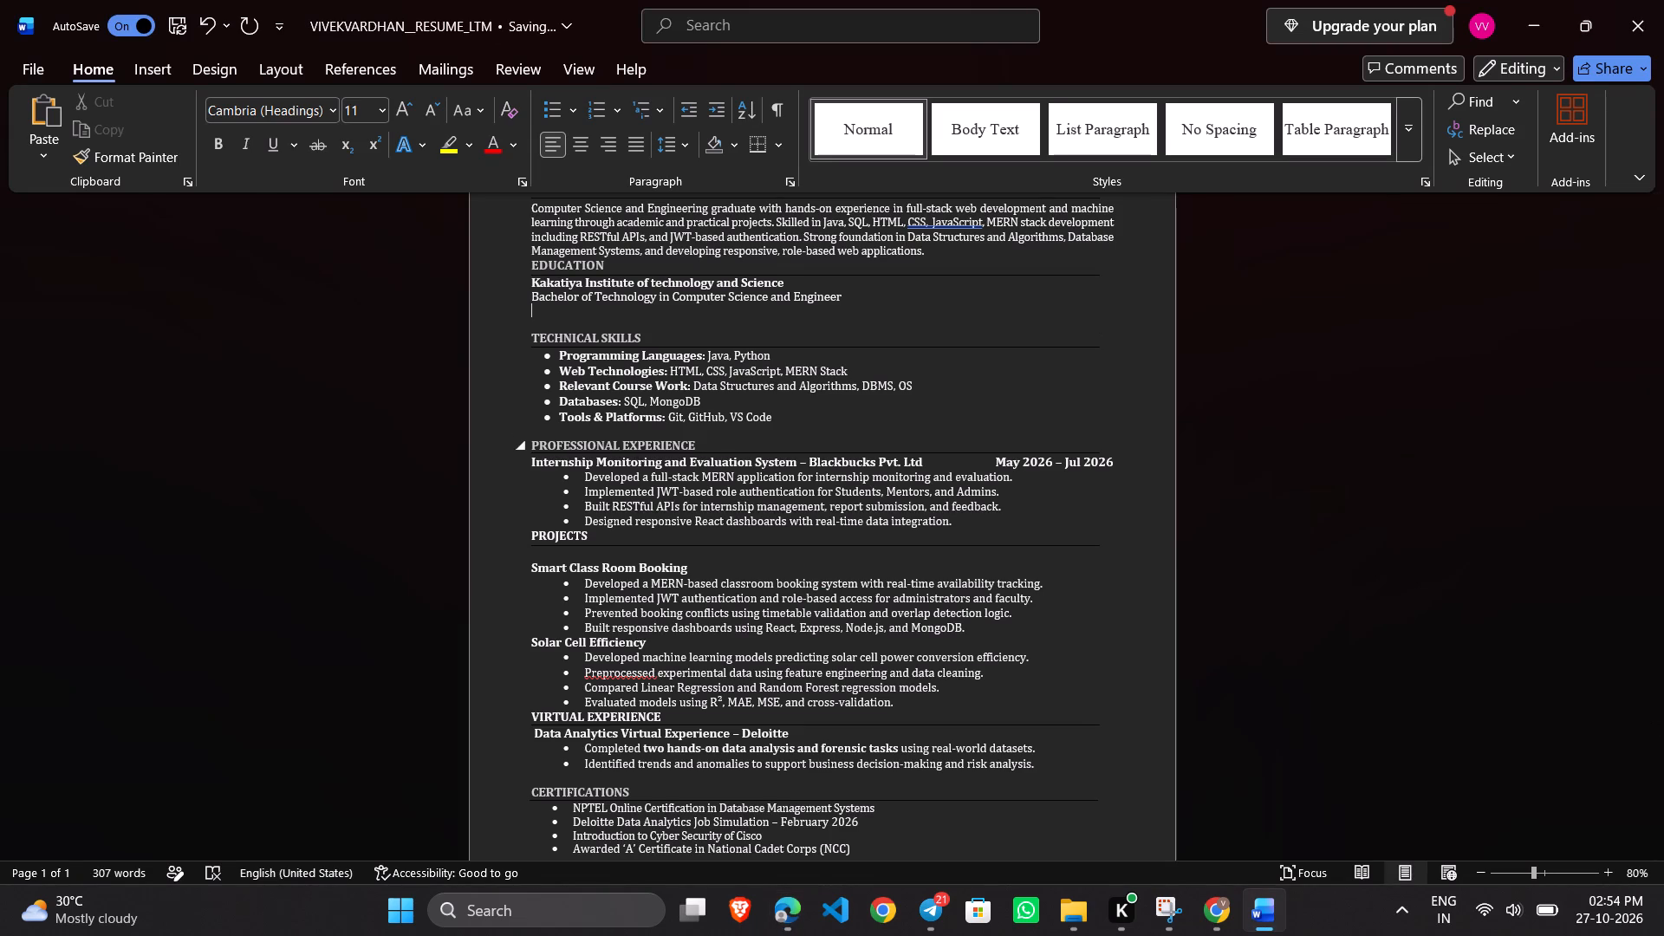
key("shift+p")
type("ercen")
type("tage")
key("alt+Tab")
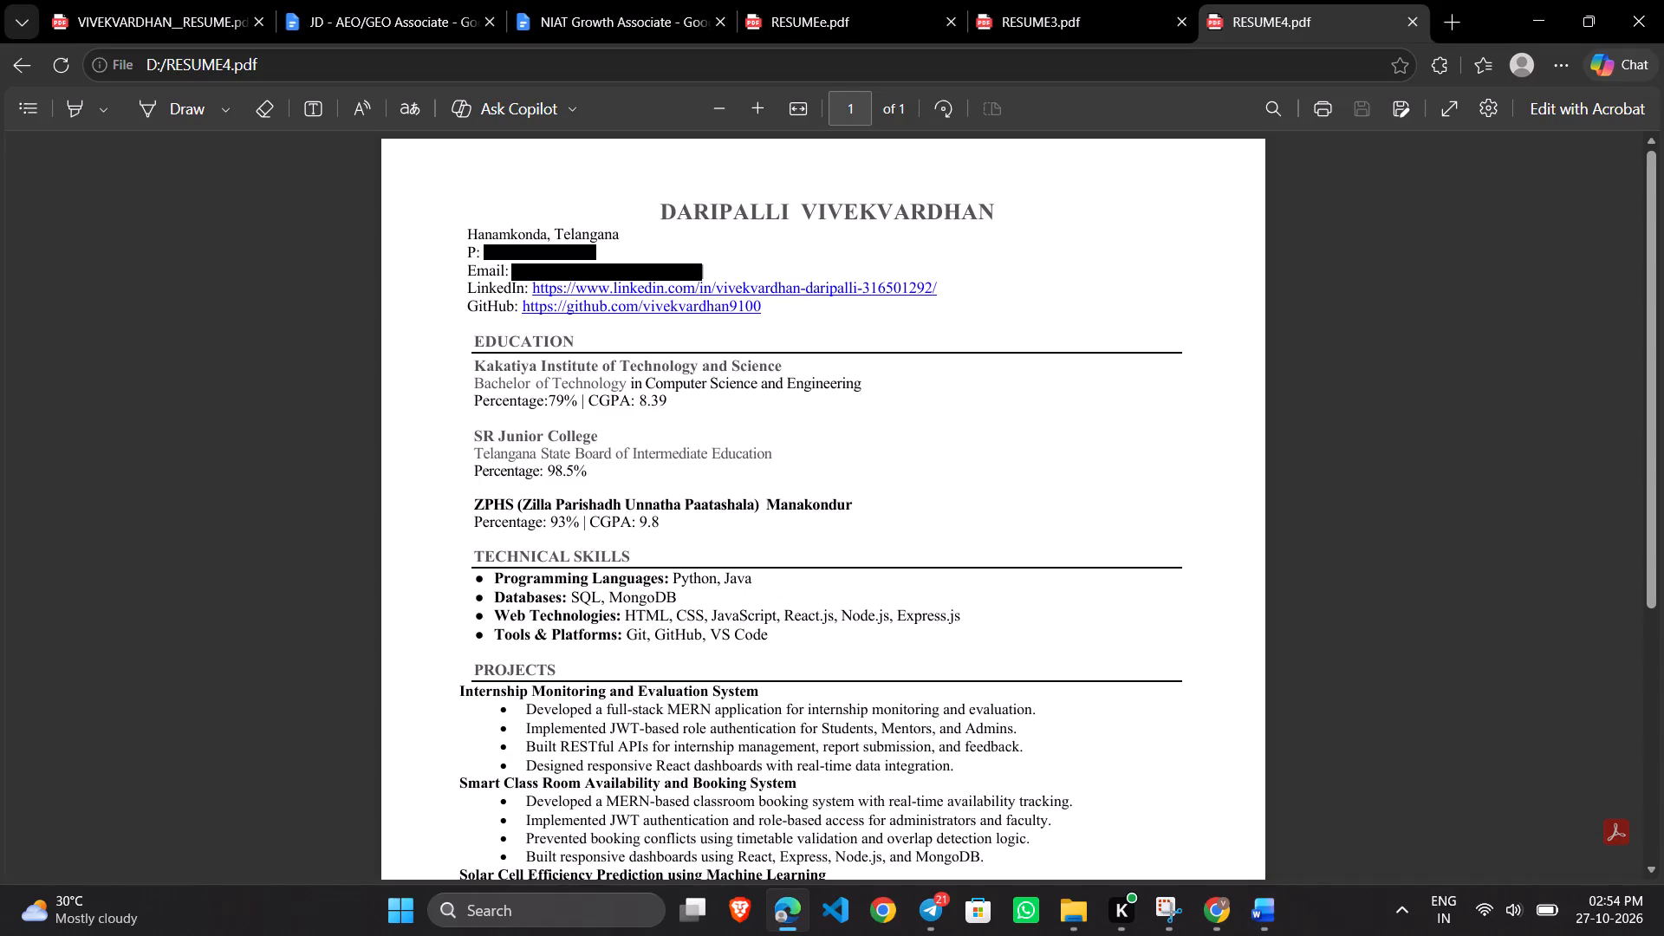
key("alt+Tab")
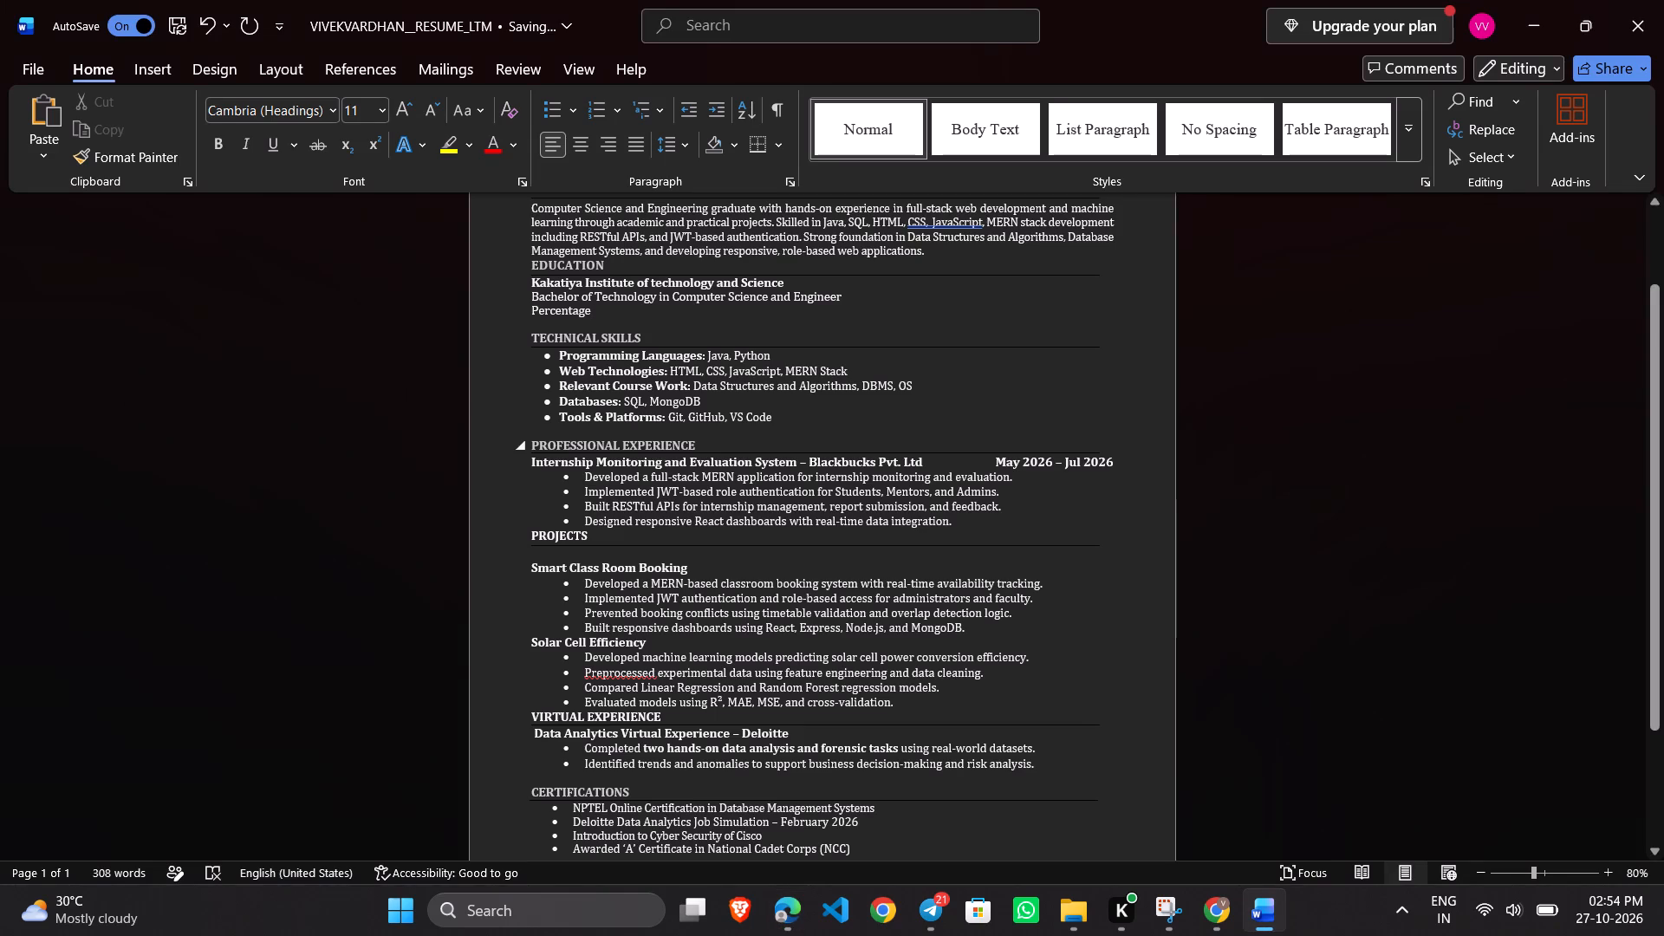
key("shift+colon")
key("space")
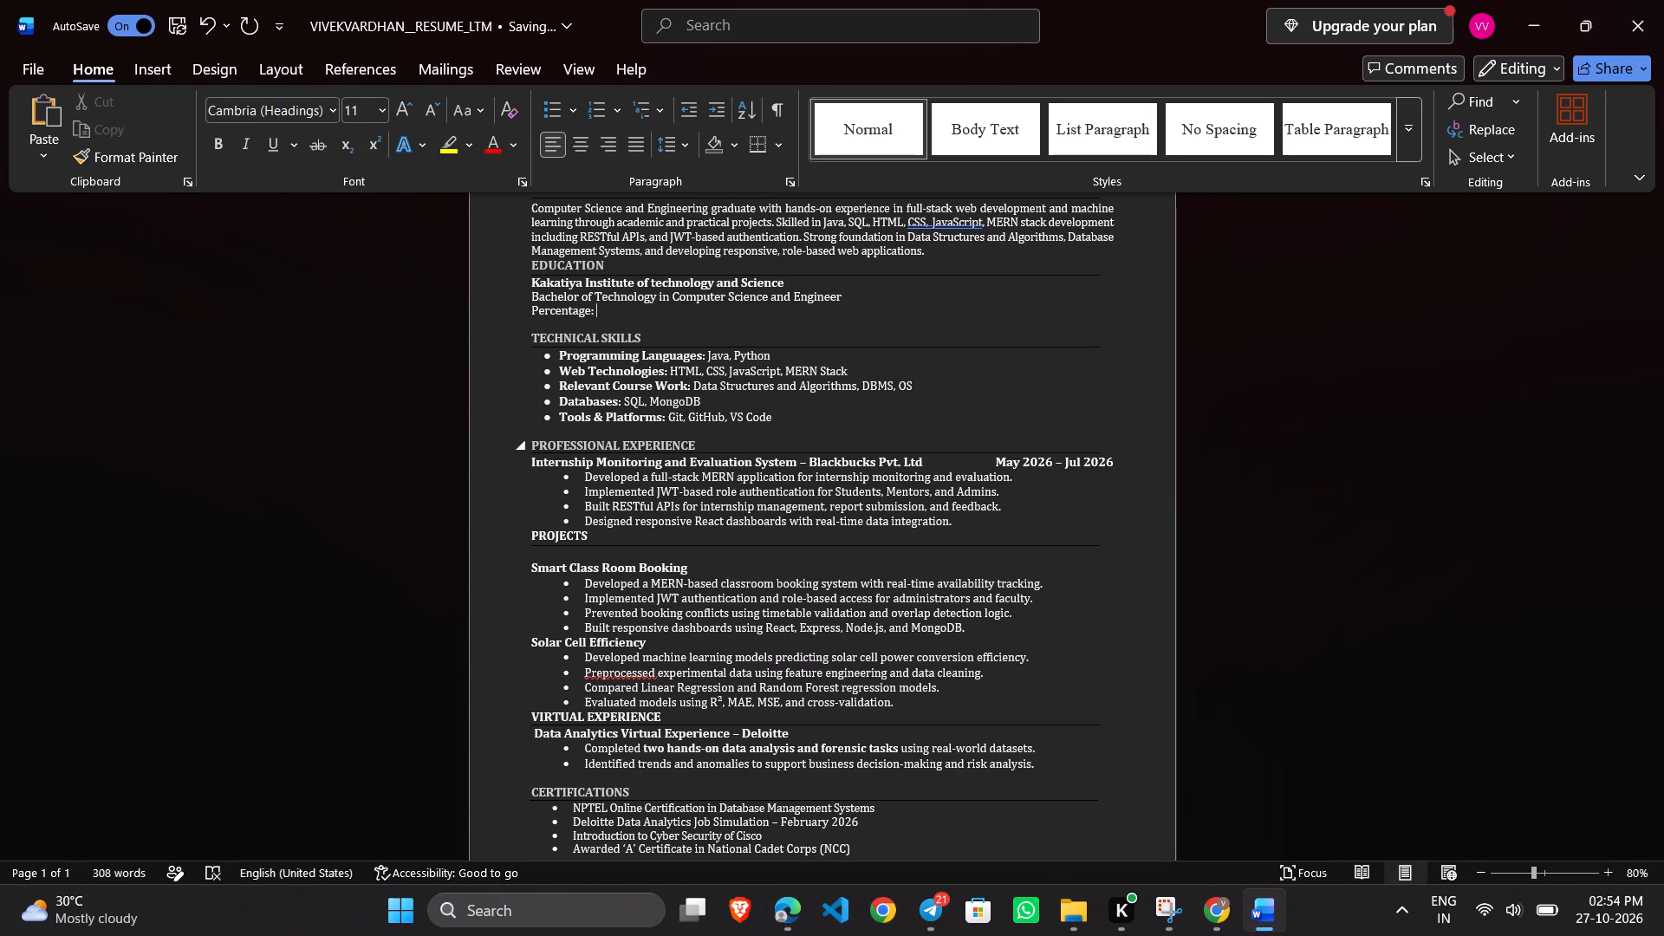
type("79")
key("shift+percent")
Extend the percentage line with " | CGPA: 8.39", consulting the RESUME4 PDF for the separator, label and value.
key("alt+Tab")
key("alt+Tab")
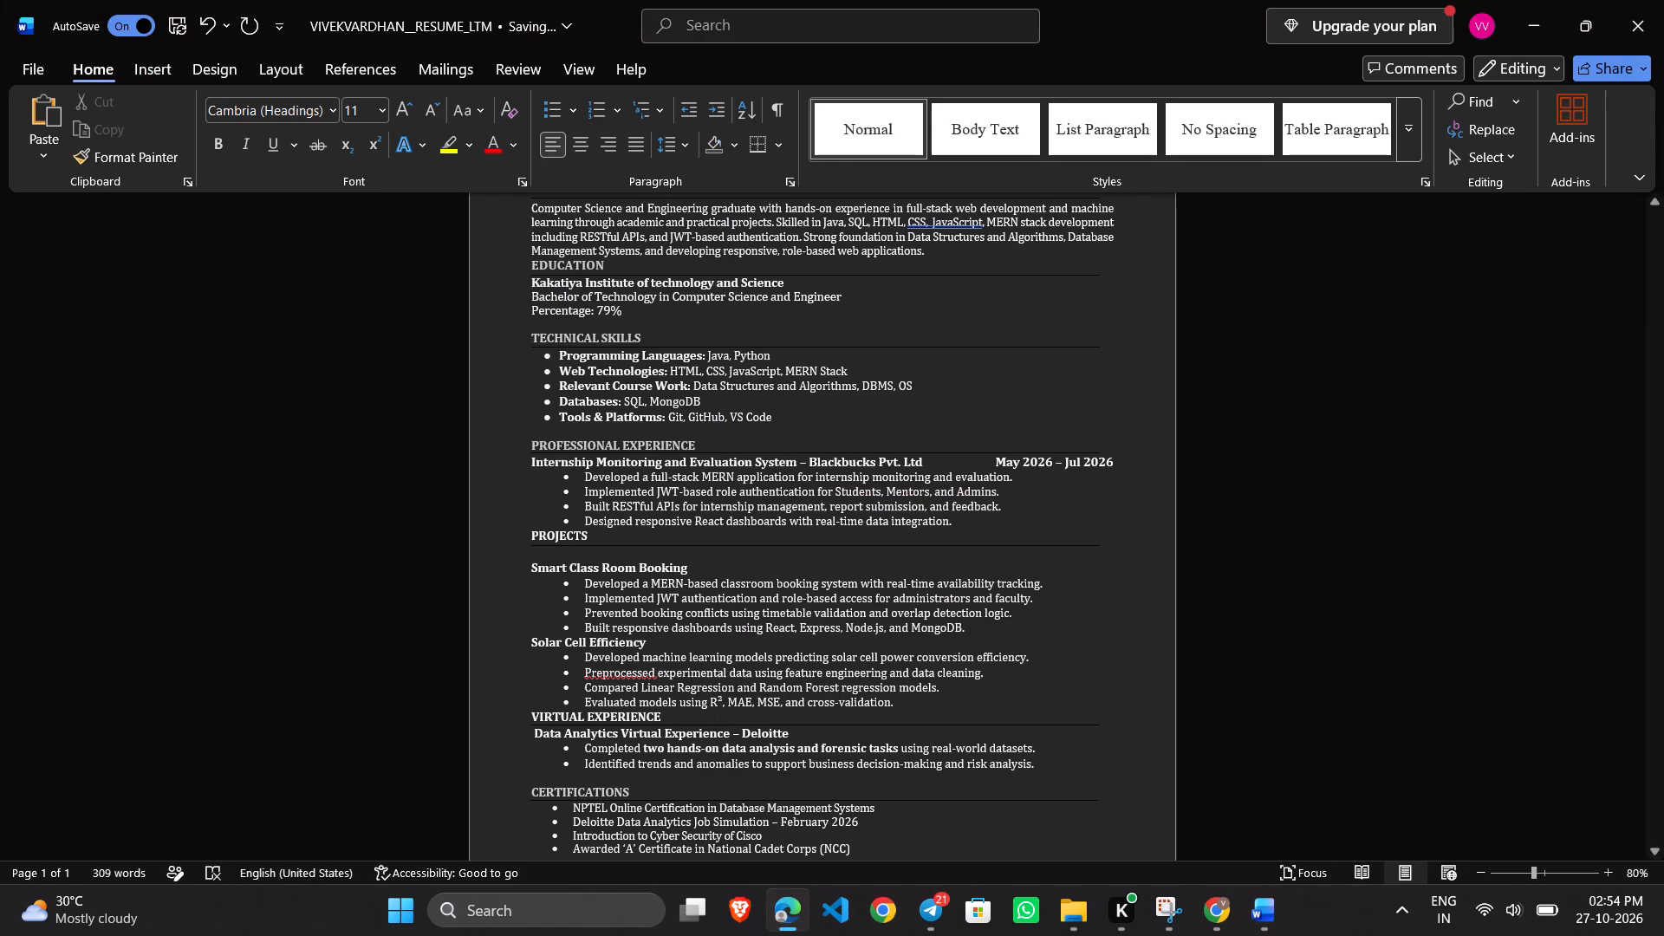
key("space")
type("|")
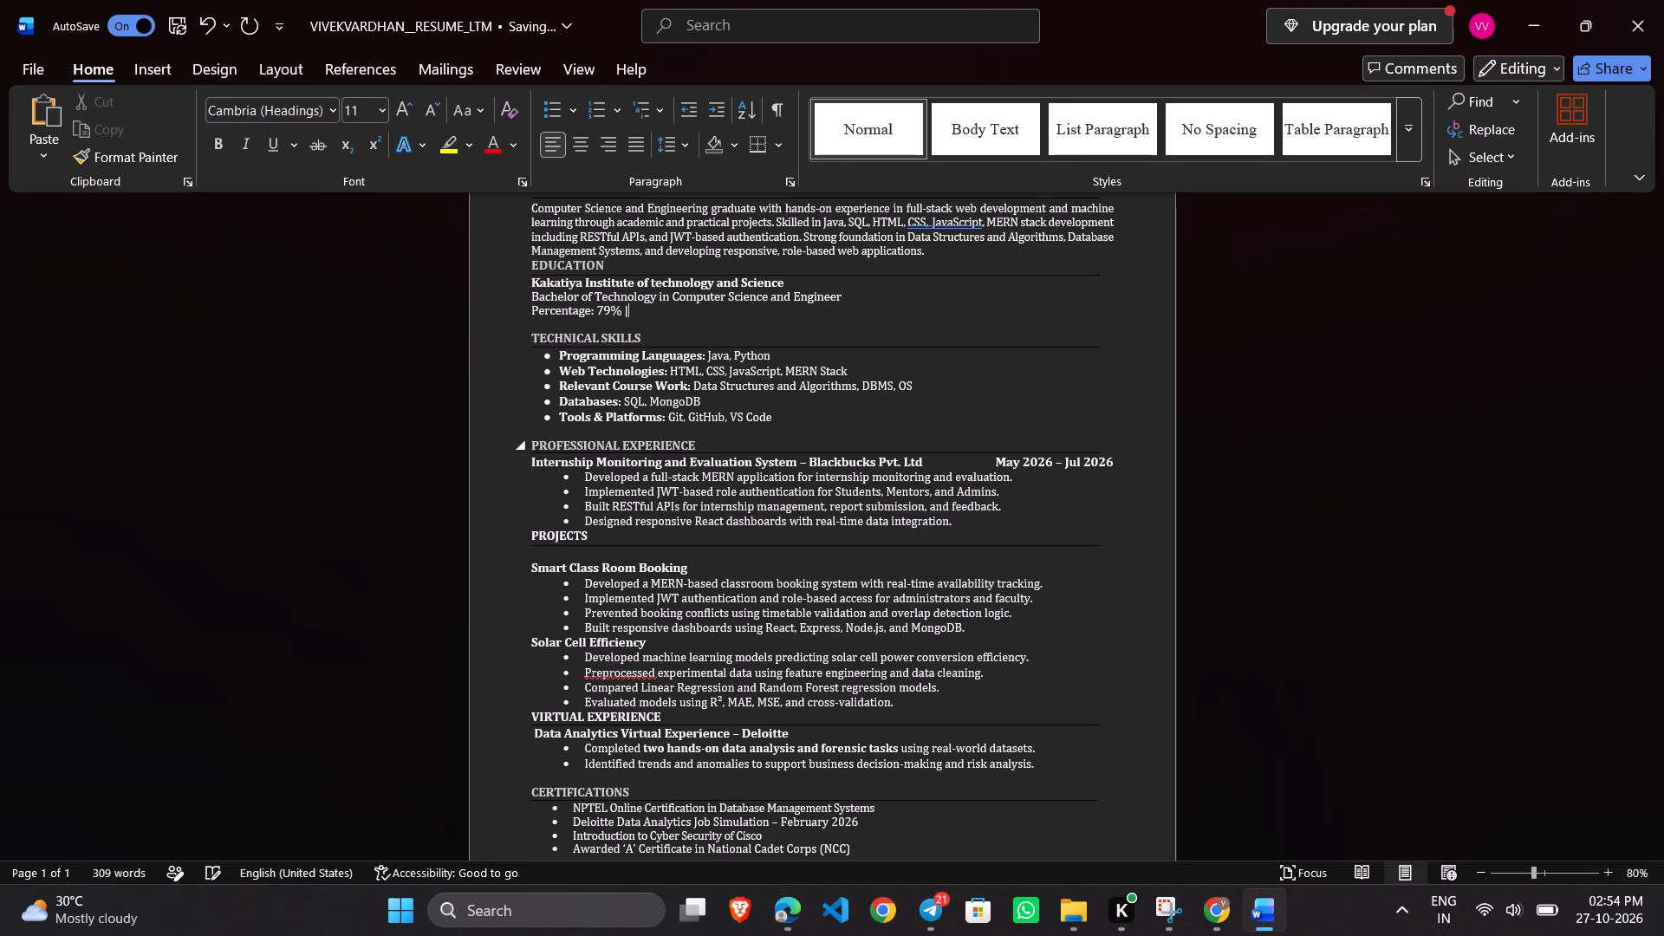
key("space")
key("alt+Tab")
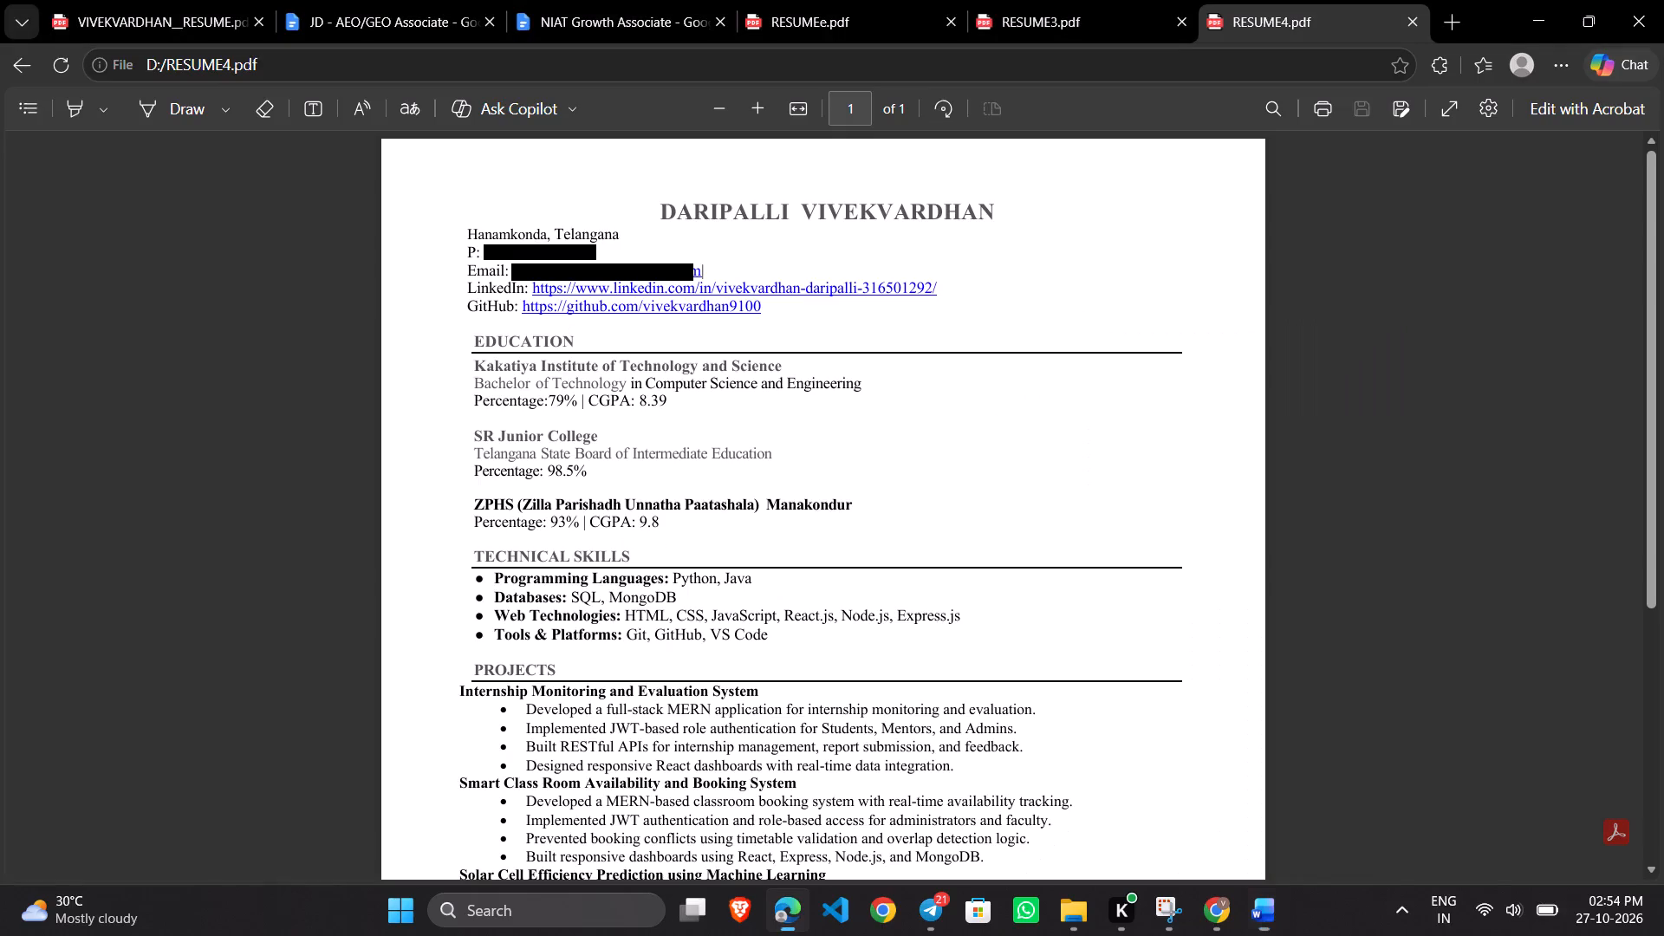
key("alt+Tab")
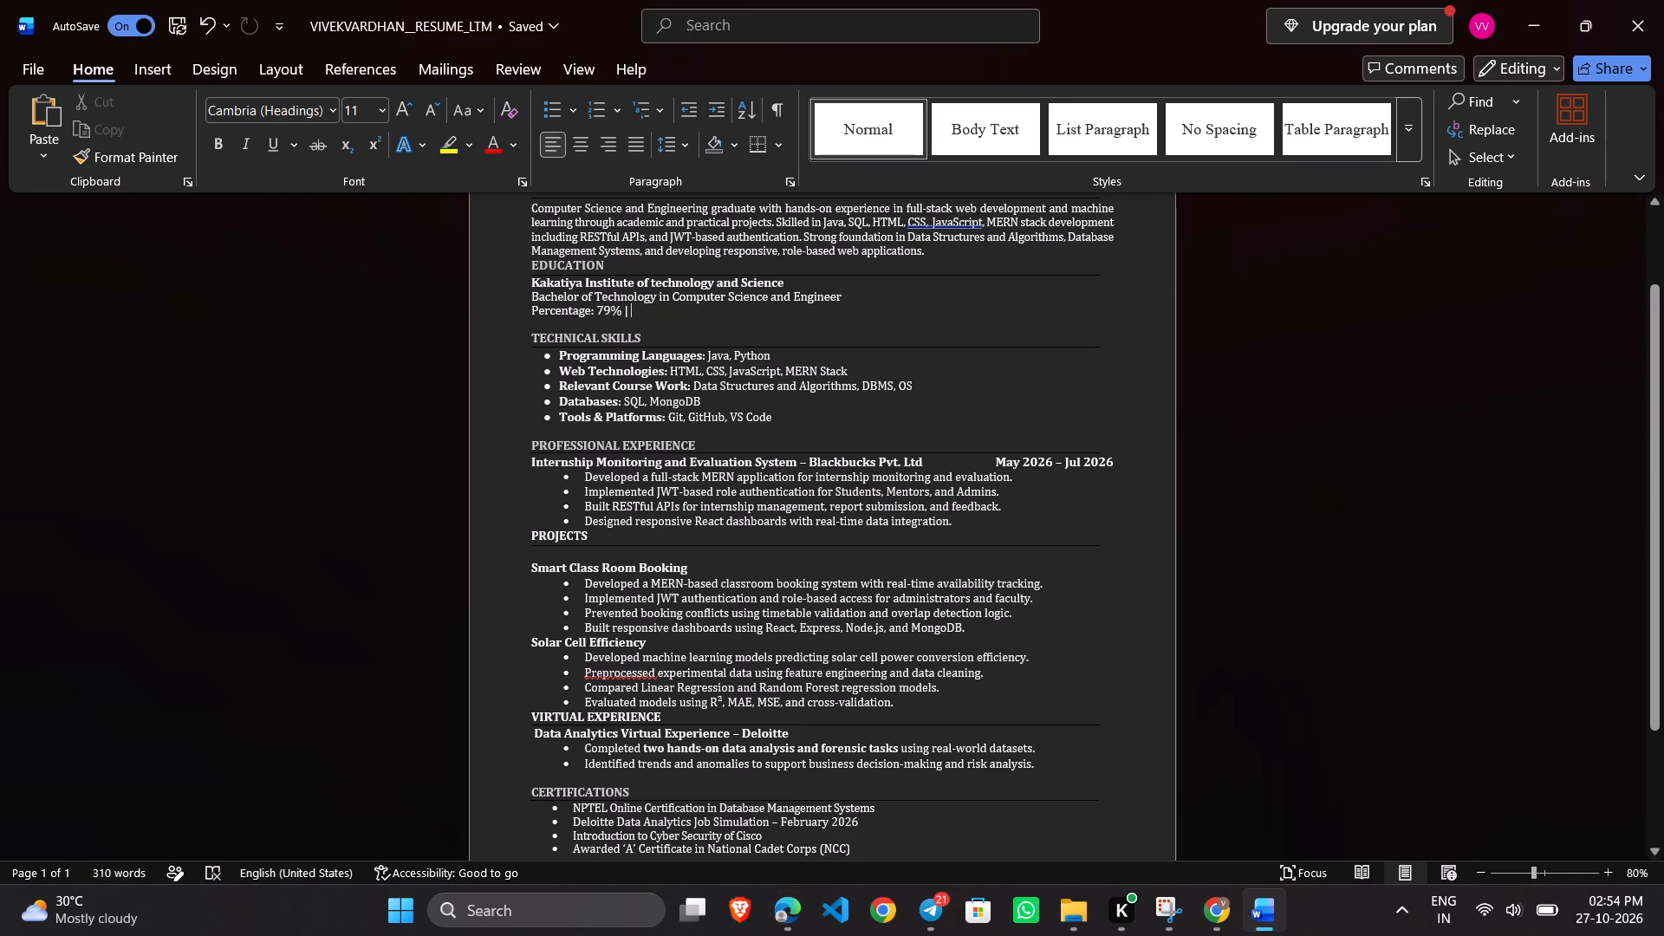
key("c")
type("GPA")
type(":")
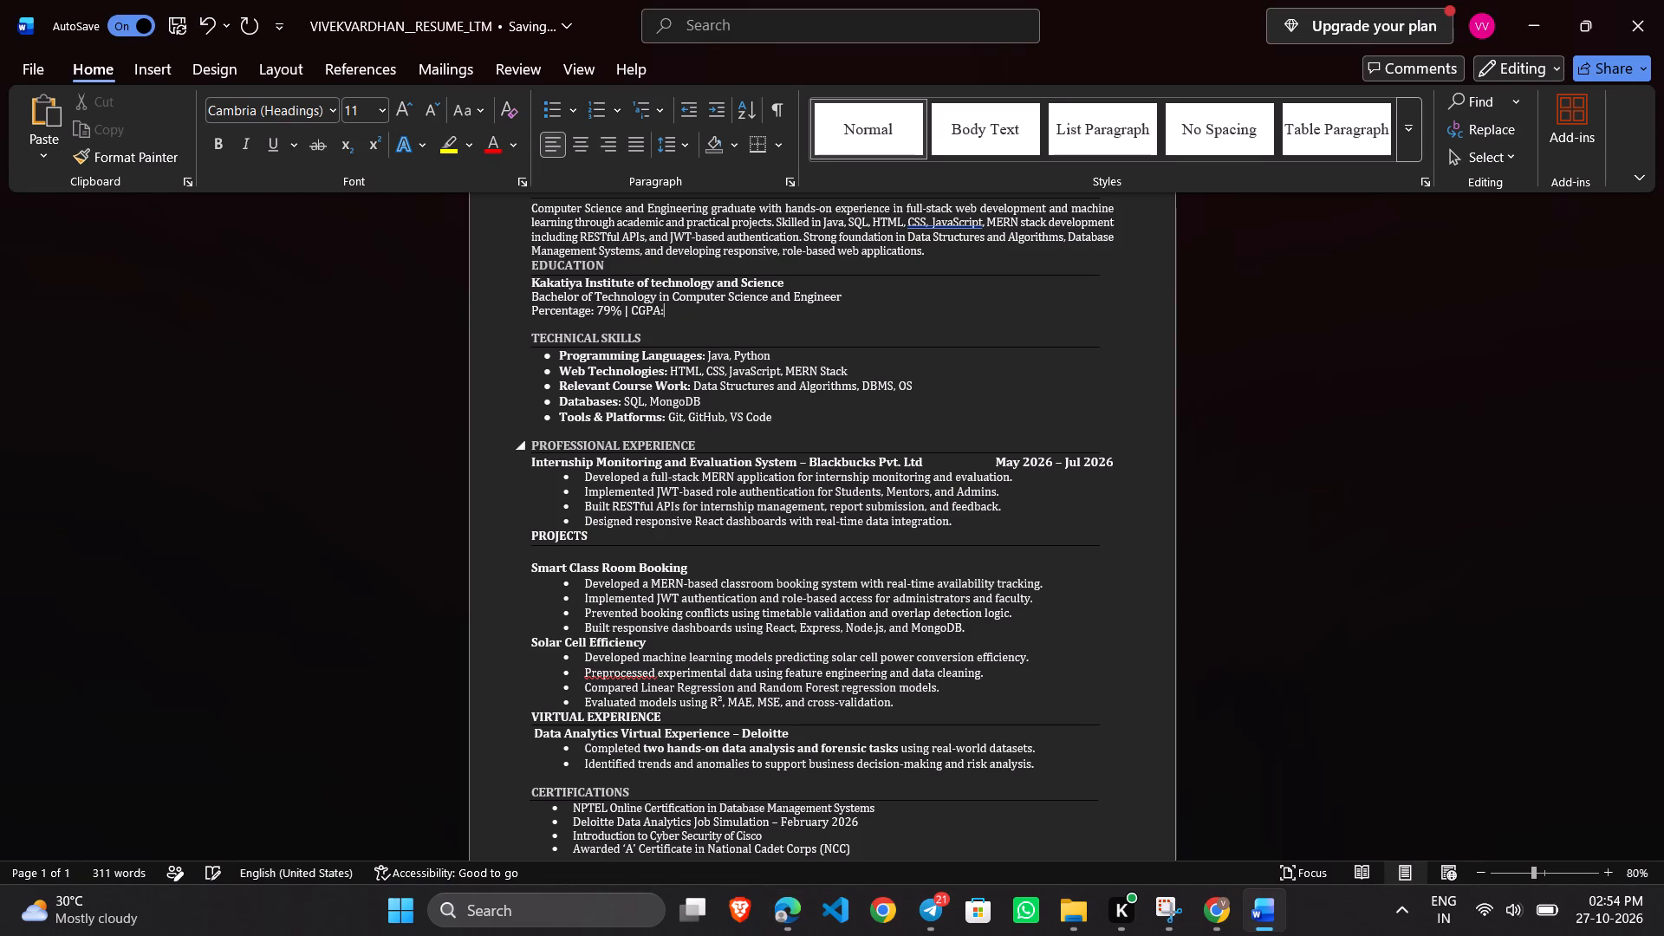
key("space")
key("alt+Tab")
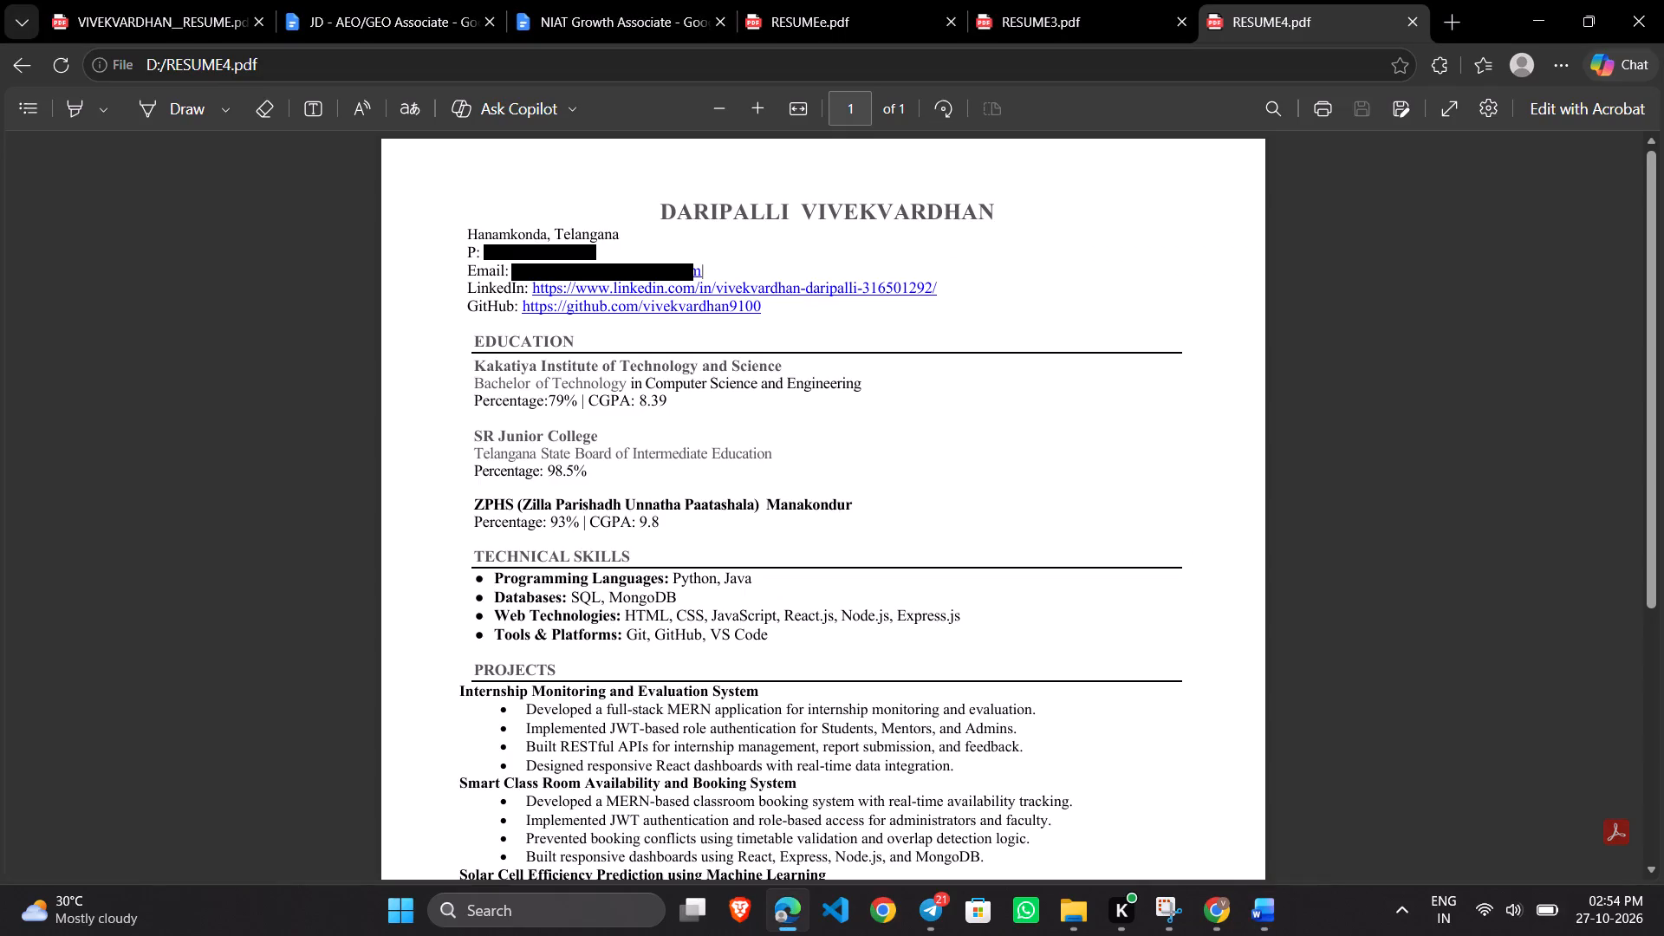
key("alt+Tab")
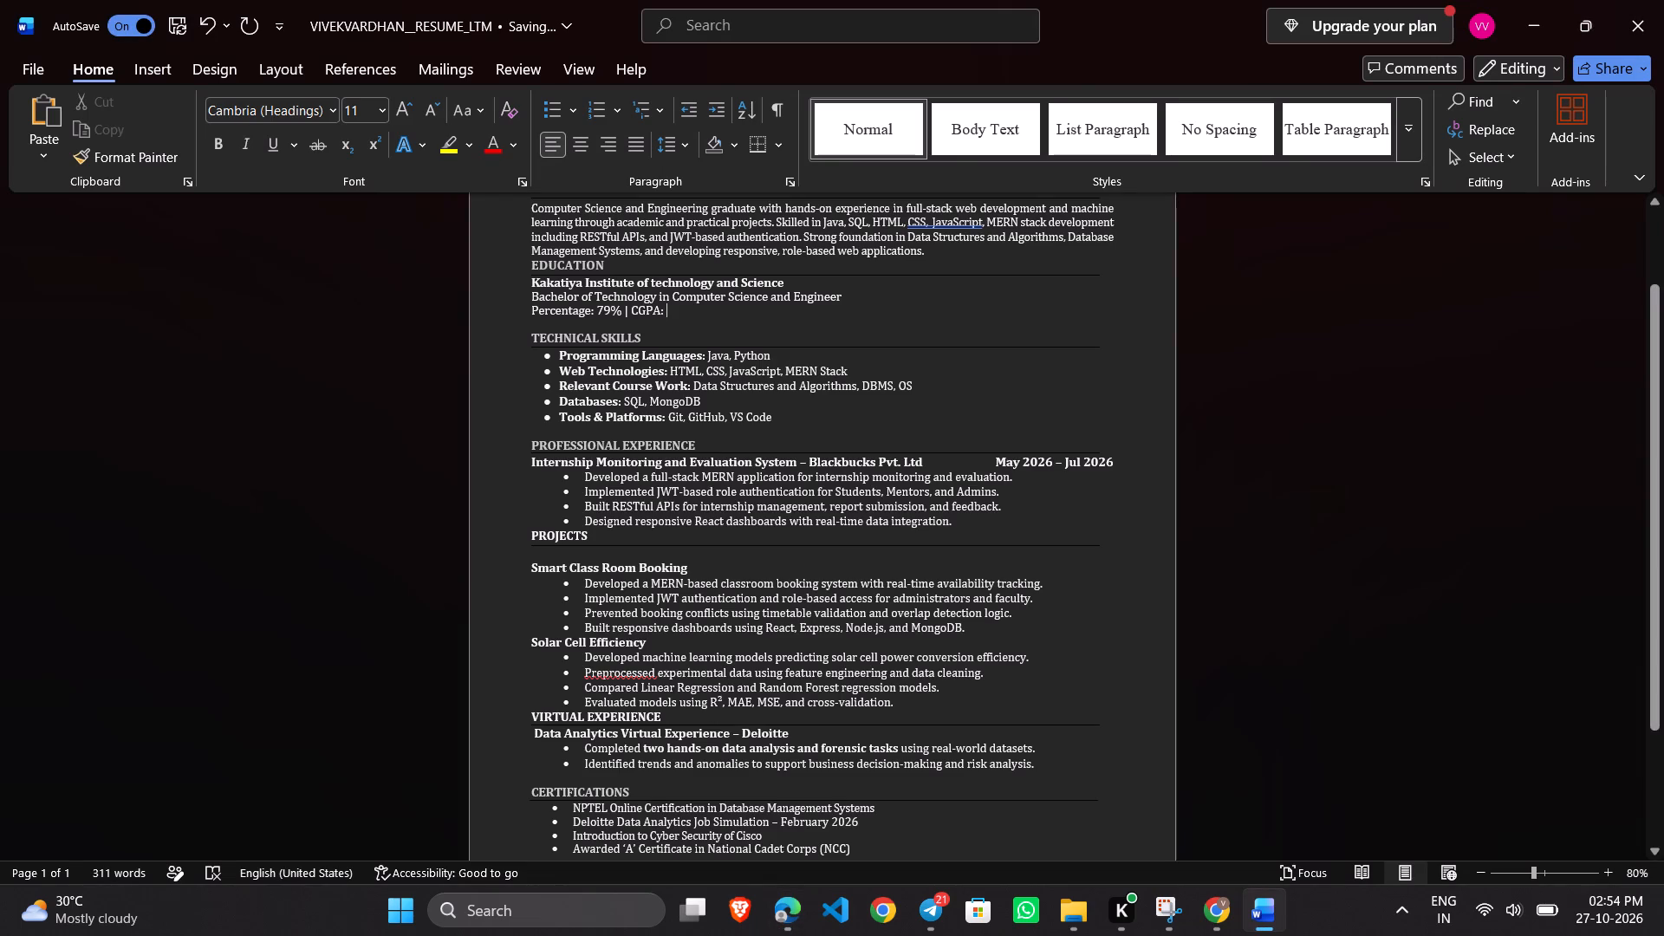
type("8.")
type("39")
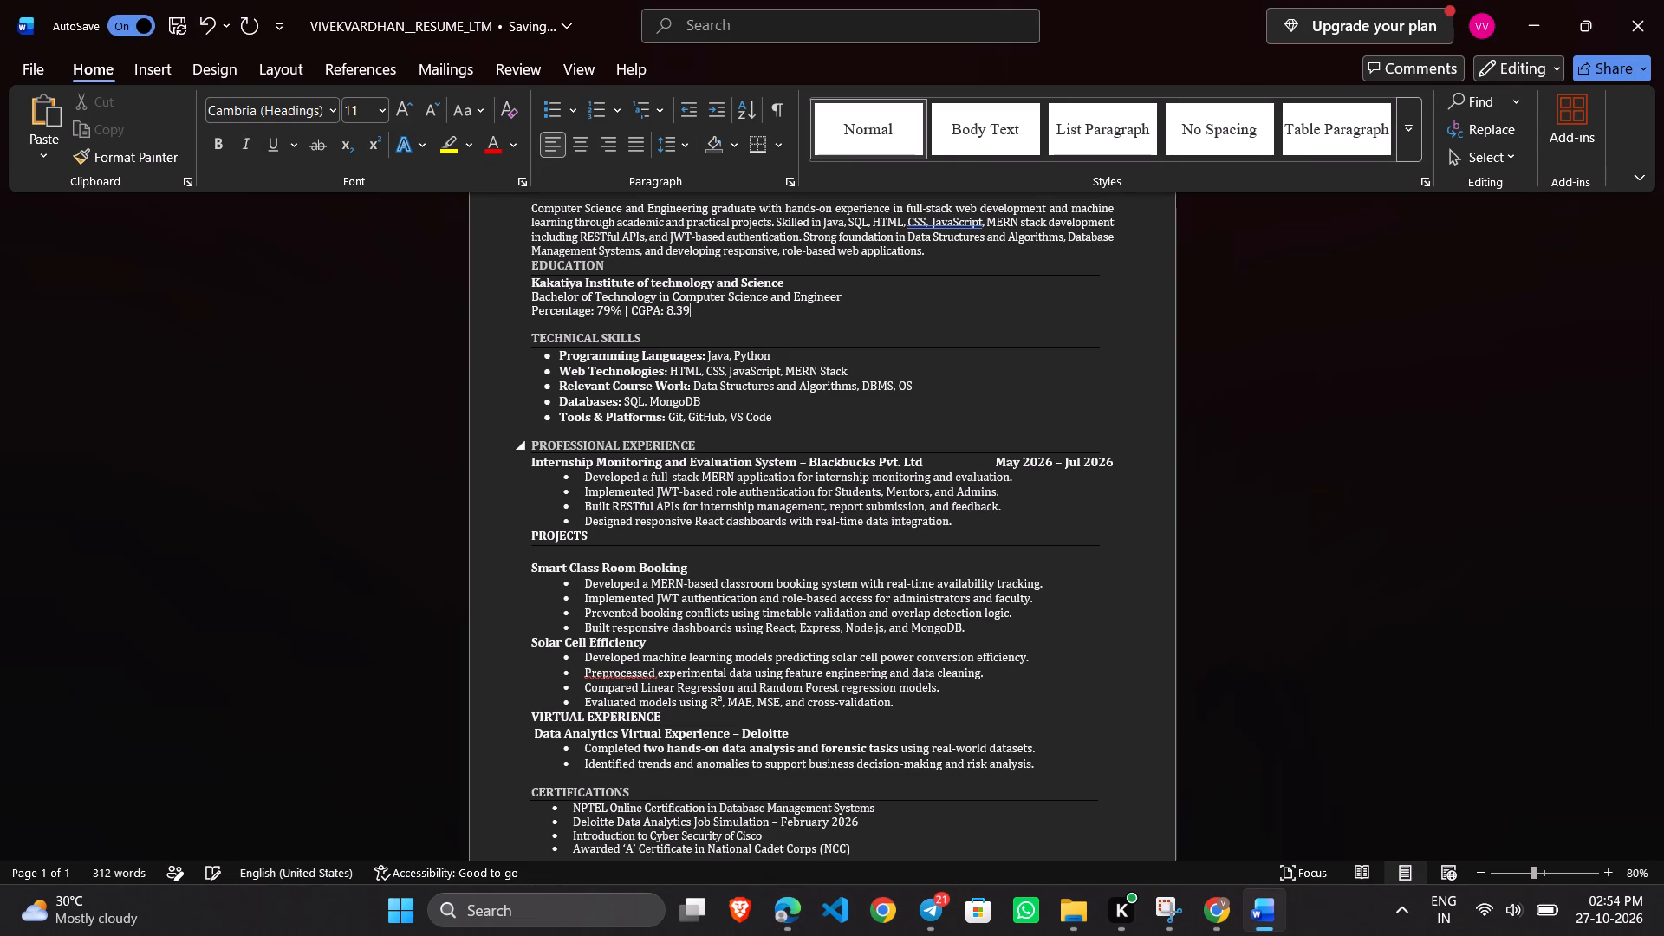
Leave a blank line below the percentage line and enter "SR Junior College", taking the name from the RESUME4 PDF.
key("Return")
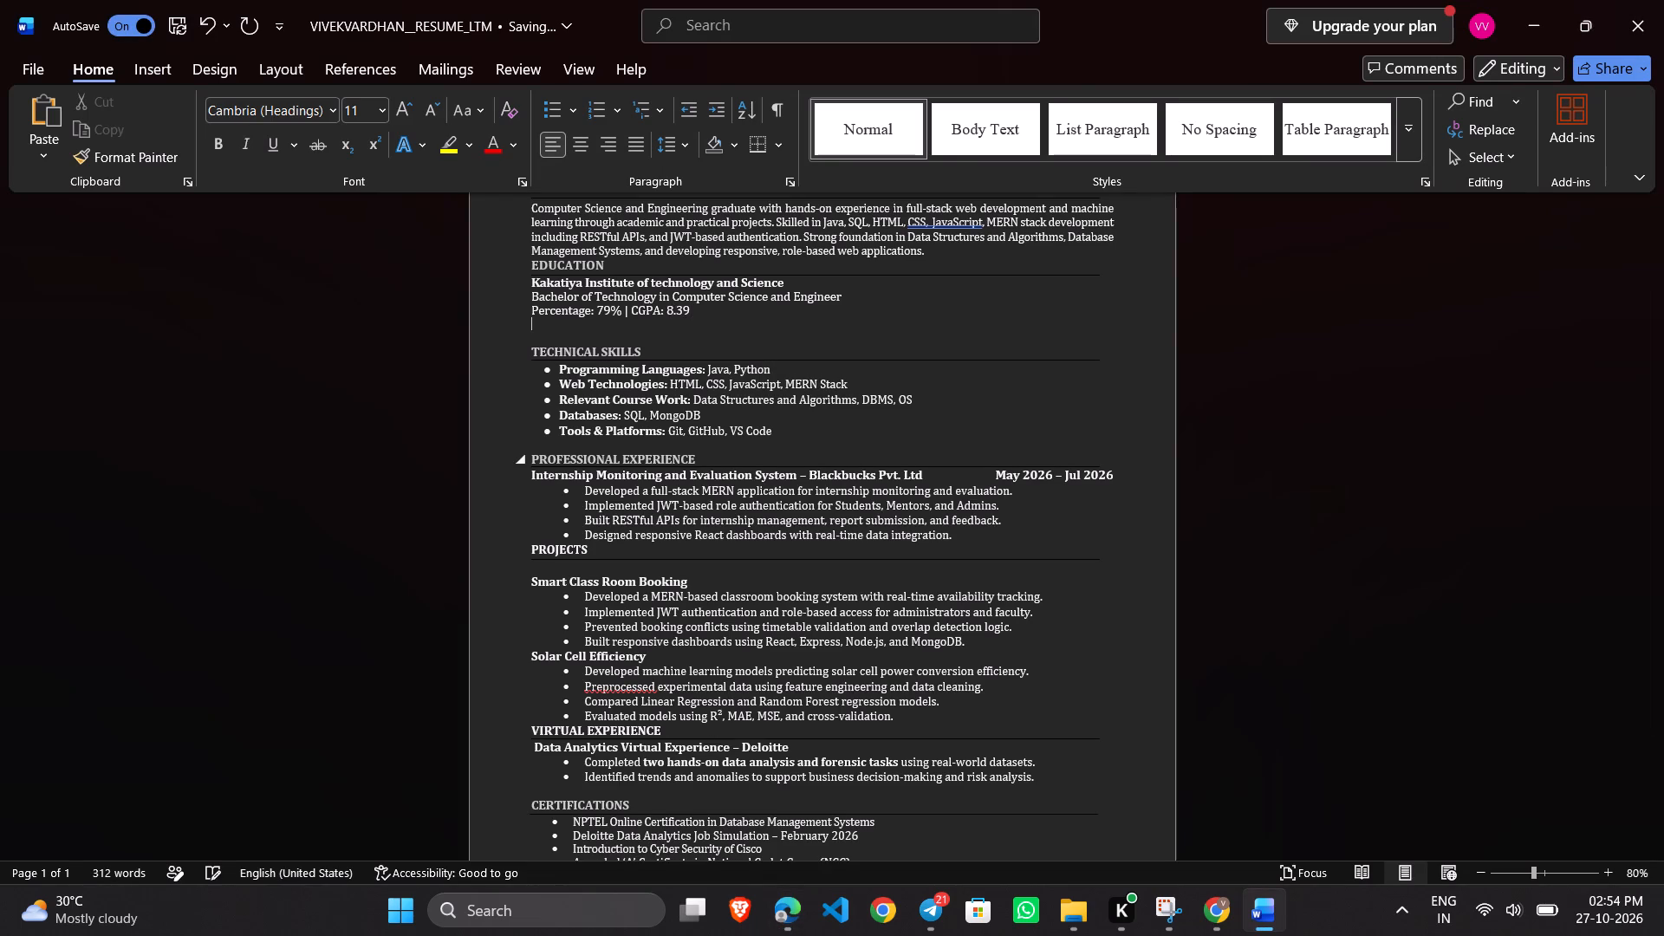
key("Return")
scroll(640, 556, "down", 6)
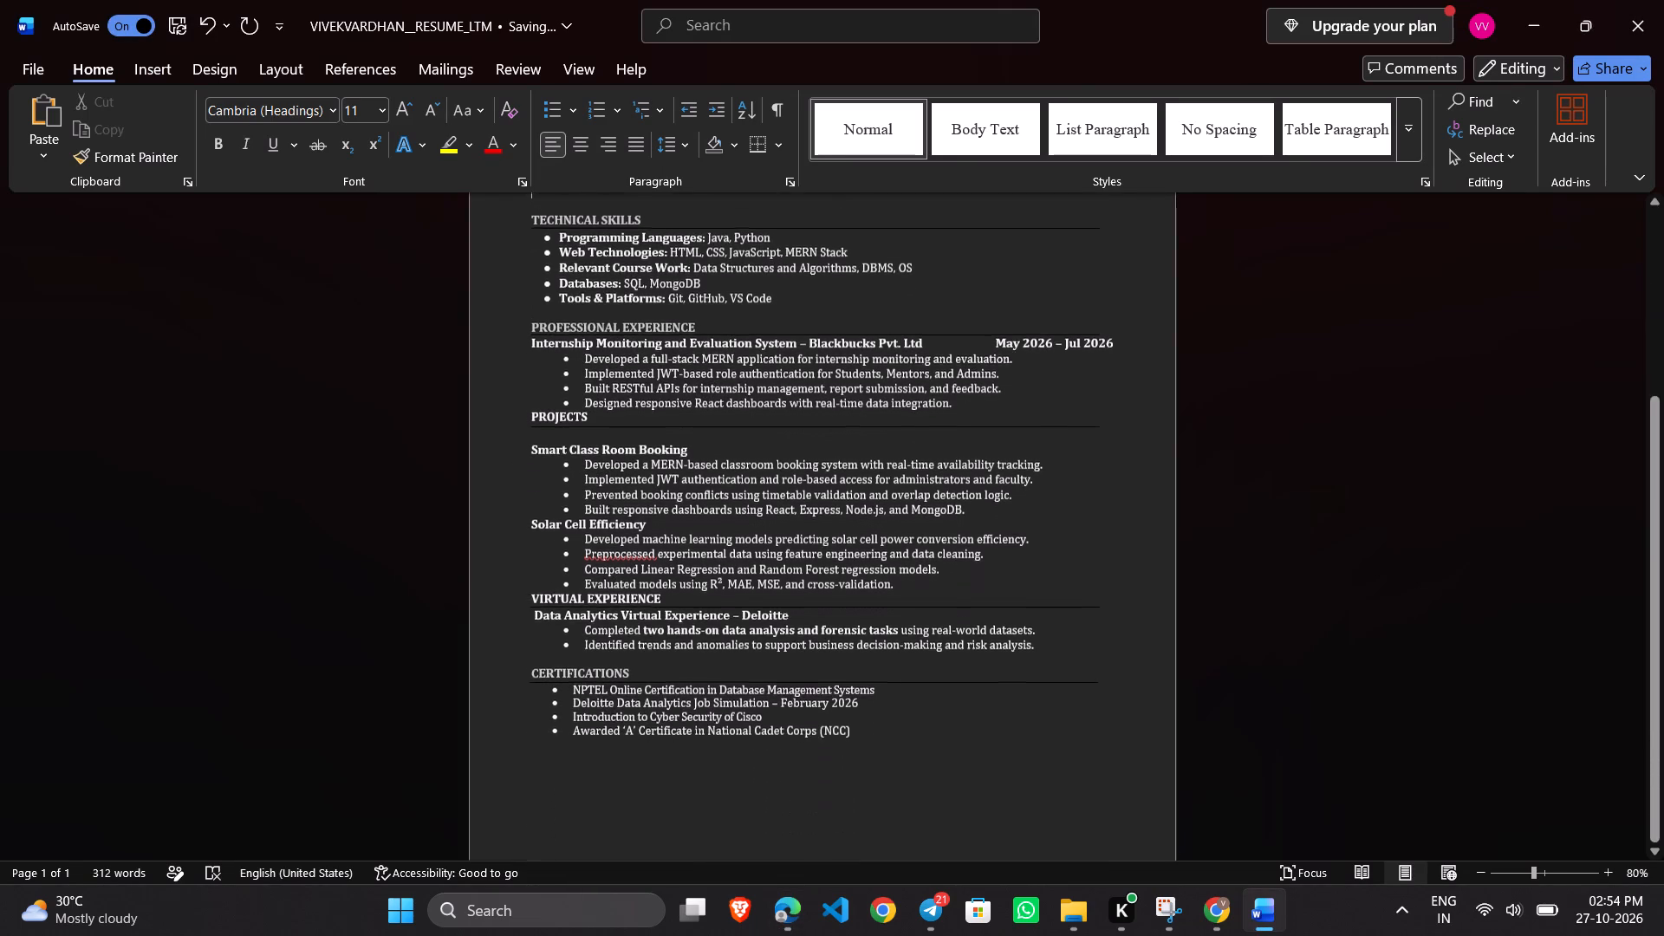
scroll(669, 562, "up", 6)
key("alt+Tab")
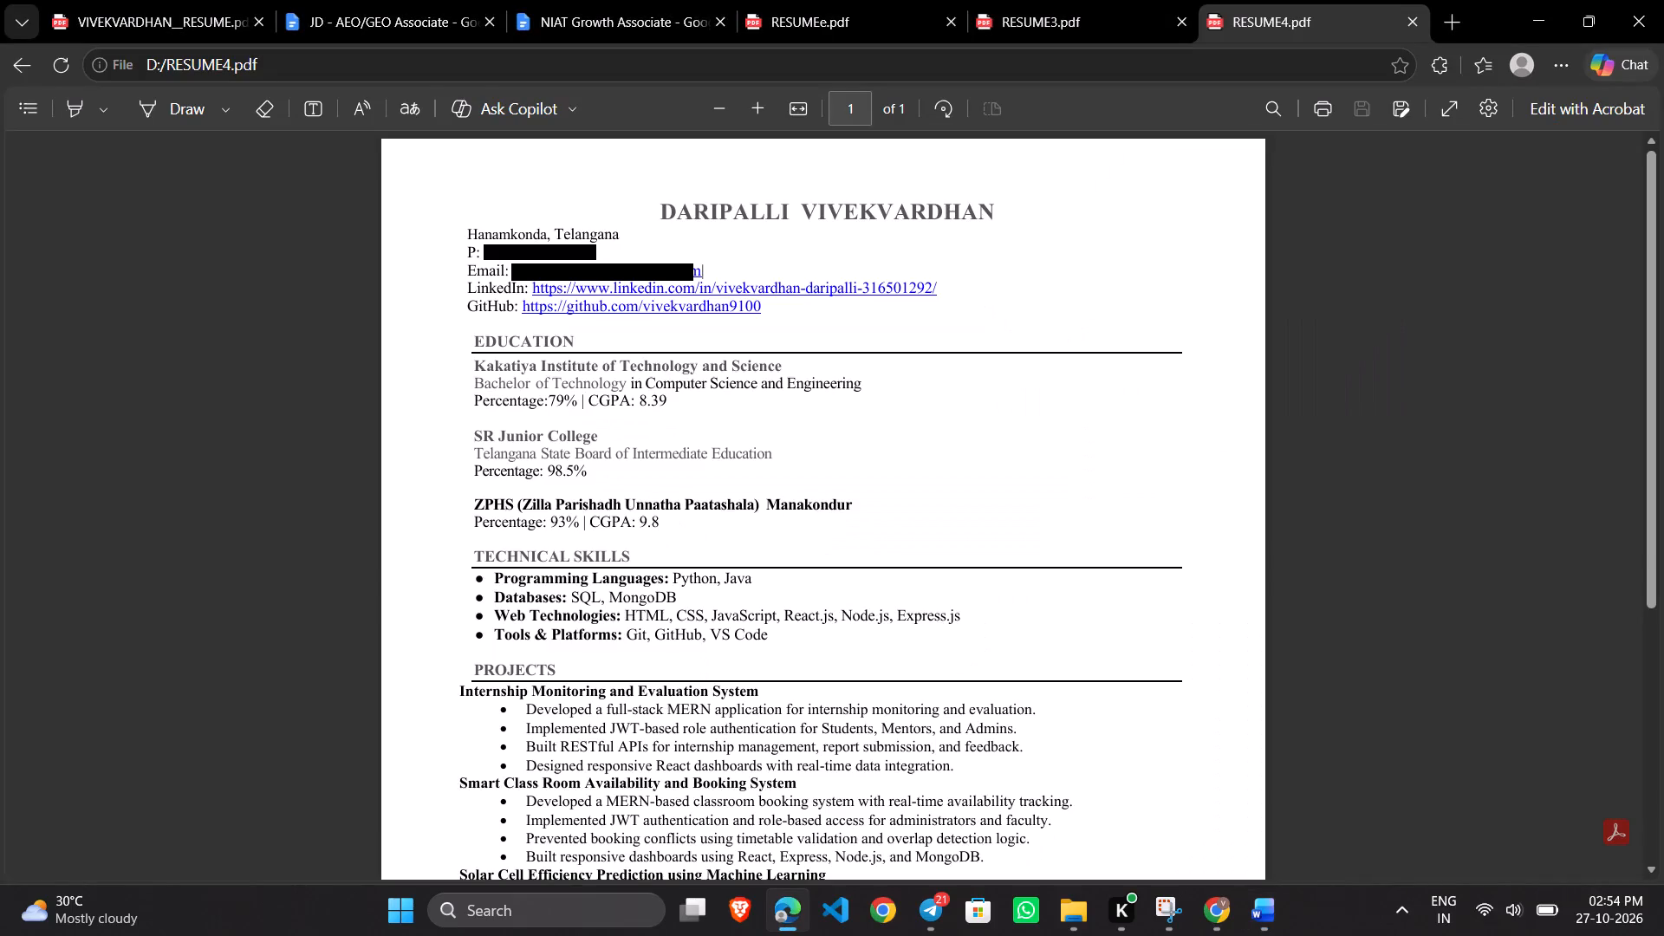
key("alt+Tab")
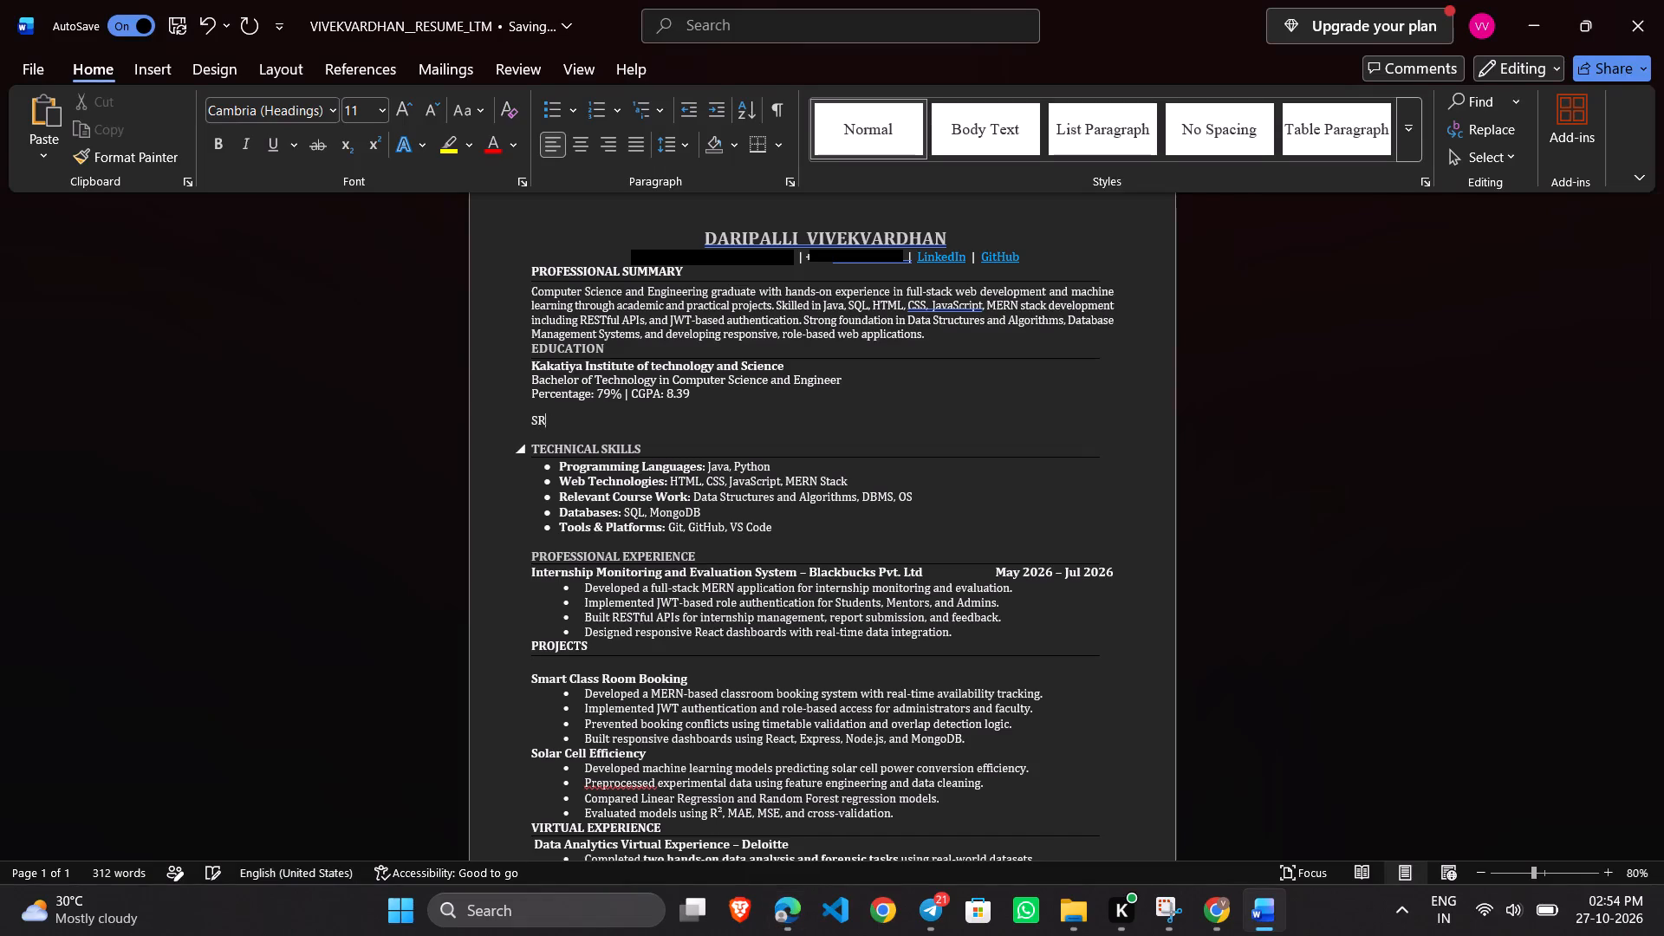
type("unior Colle")
type("ge")
Check the RESUME4 PDF and make the SR Junior College line in the Word resume bold.
key("alt+Tab")
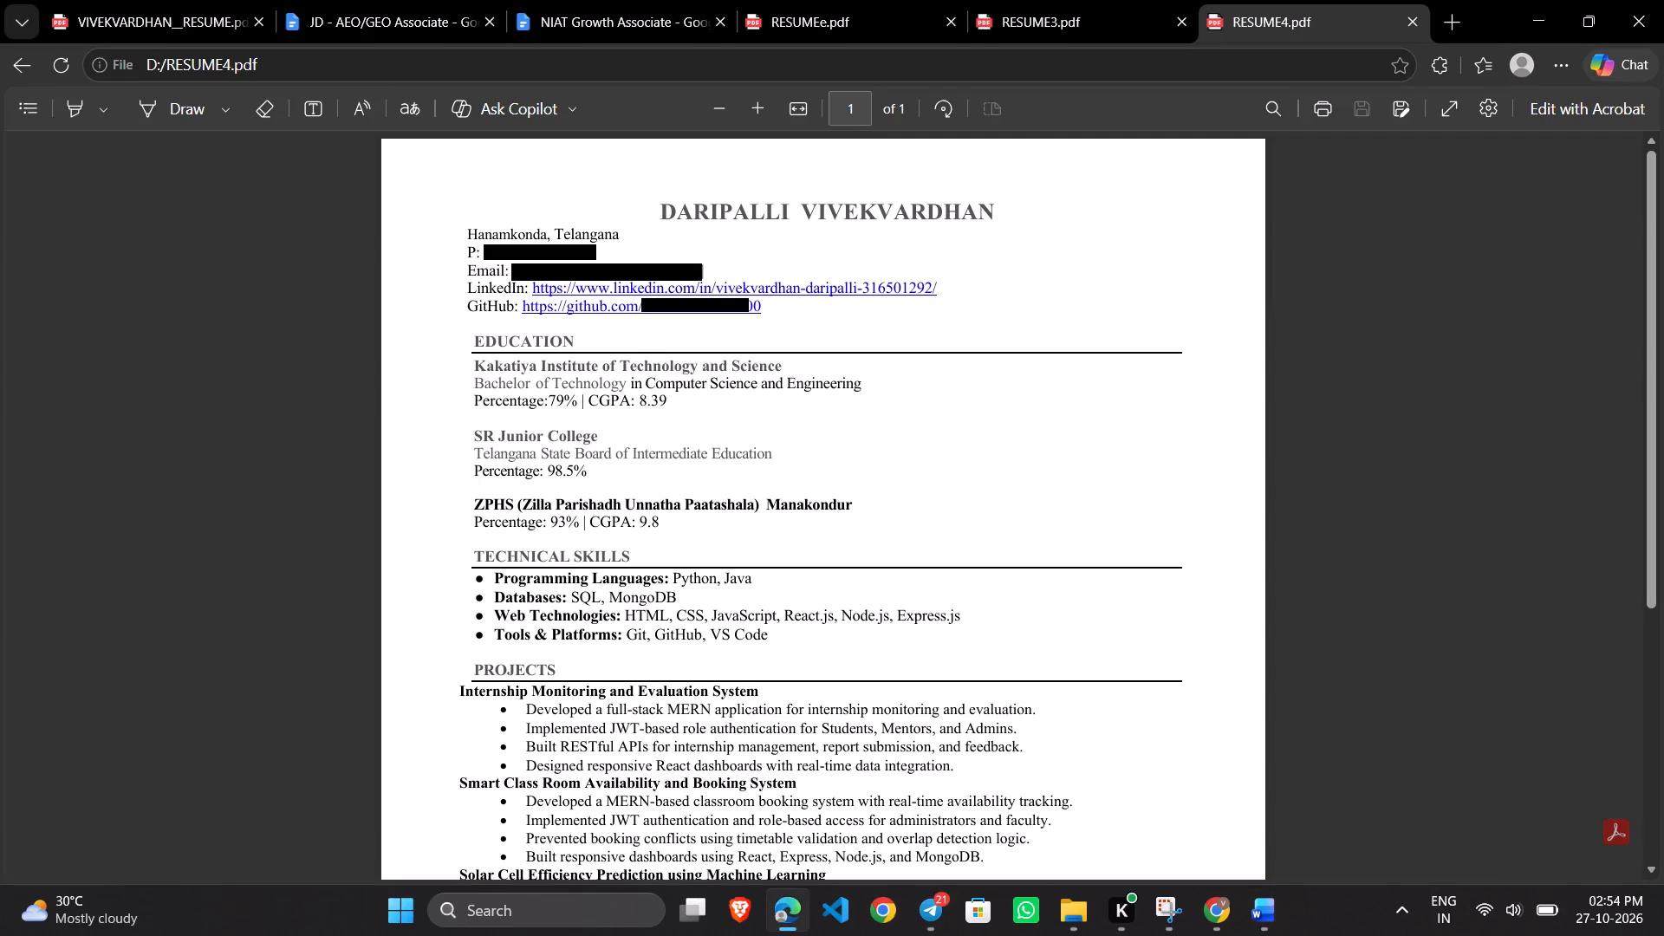
key("alt+Tab")
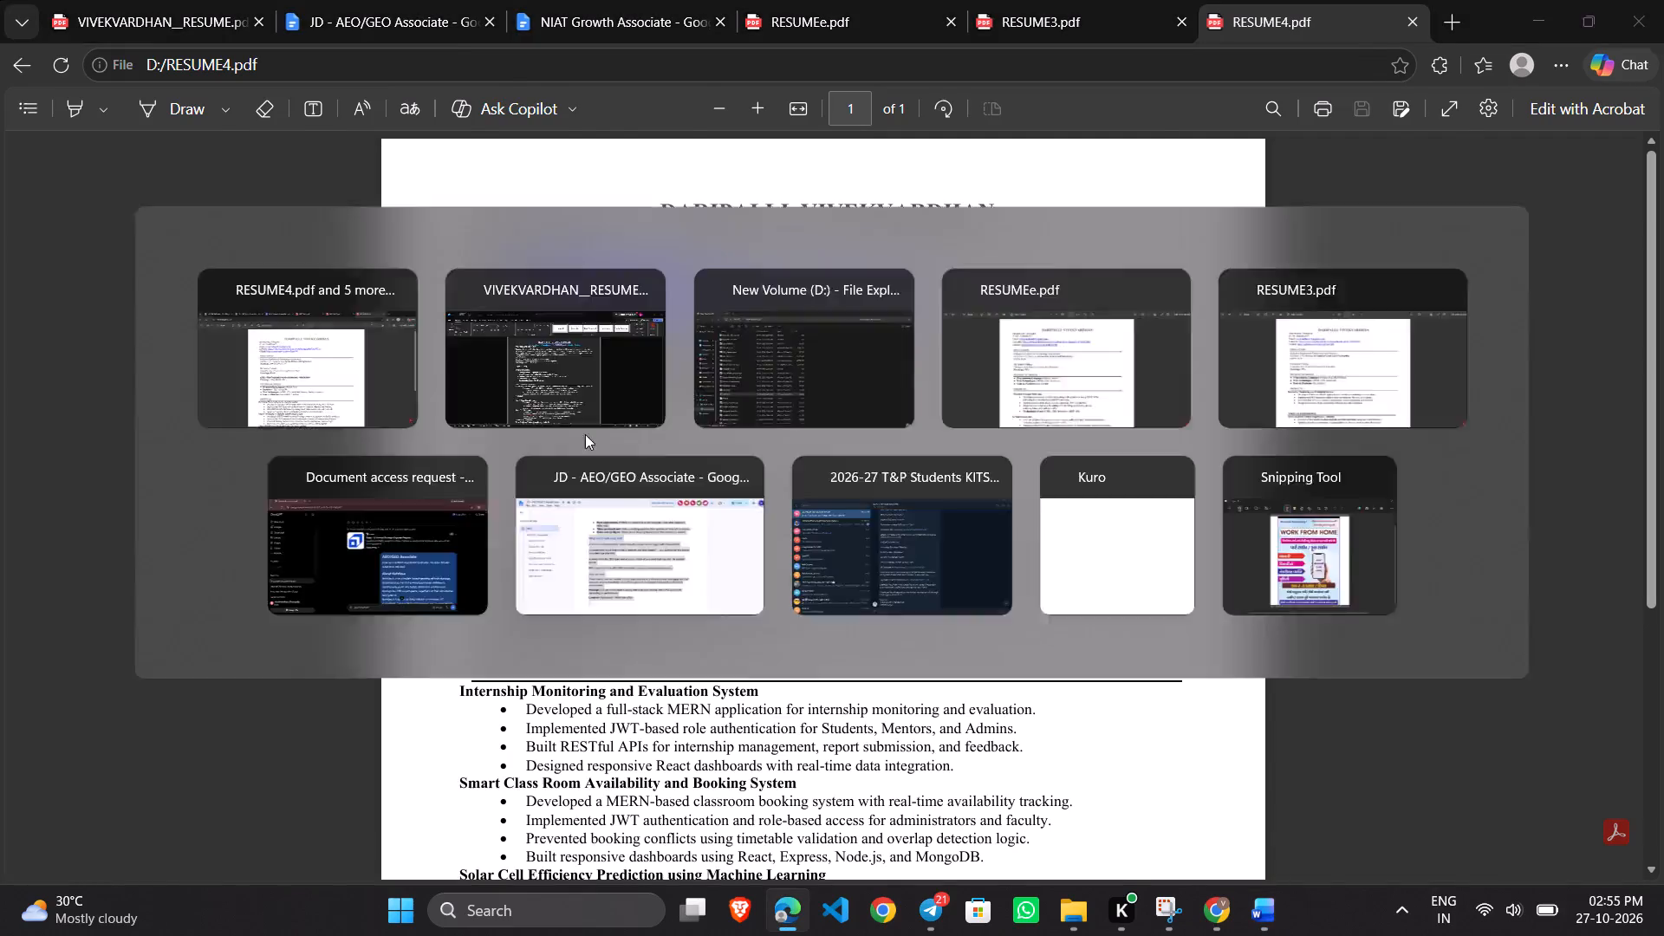
left_click_drag(621, 418, 534, 418)
left_click(543, 384)
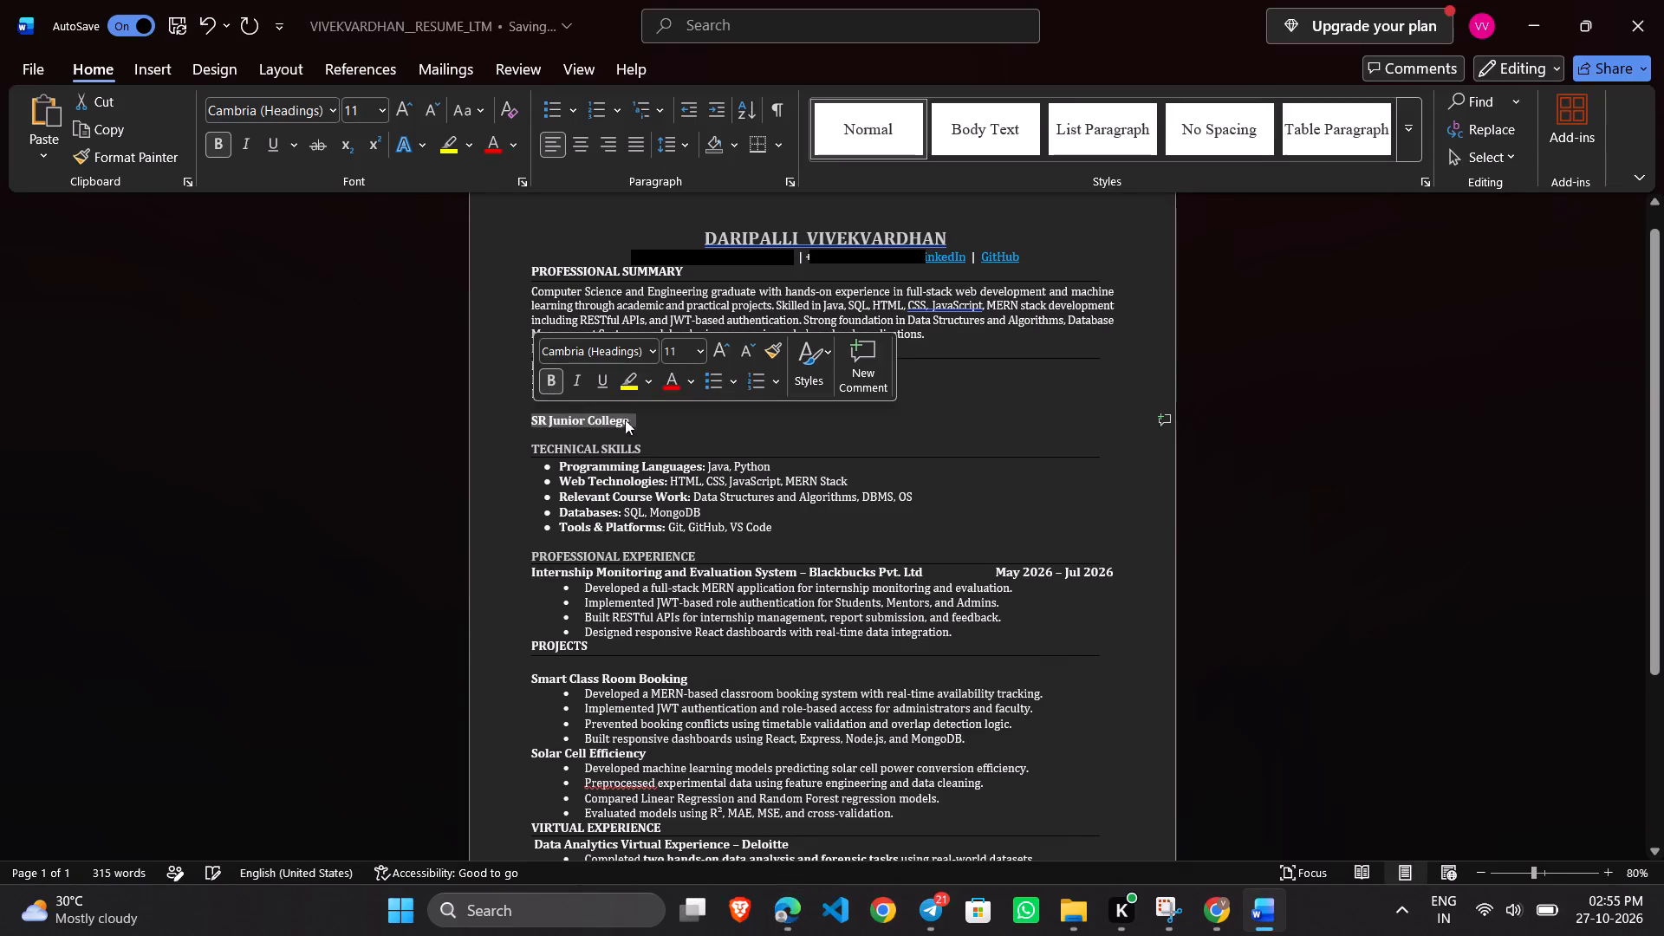
Below SR Junior College, start a non-bold line reading "Telangana State Board of", following the board name in the RESUME4 PDF.
left_click(641, 419)
key("Return")
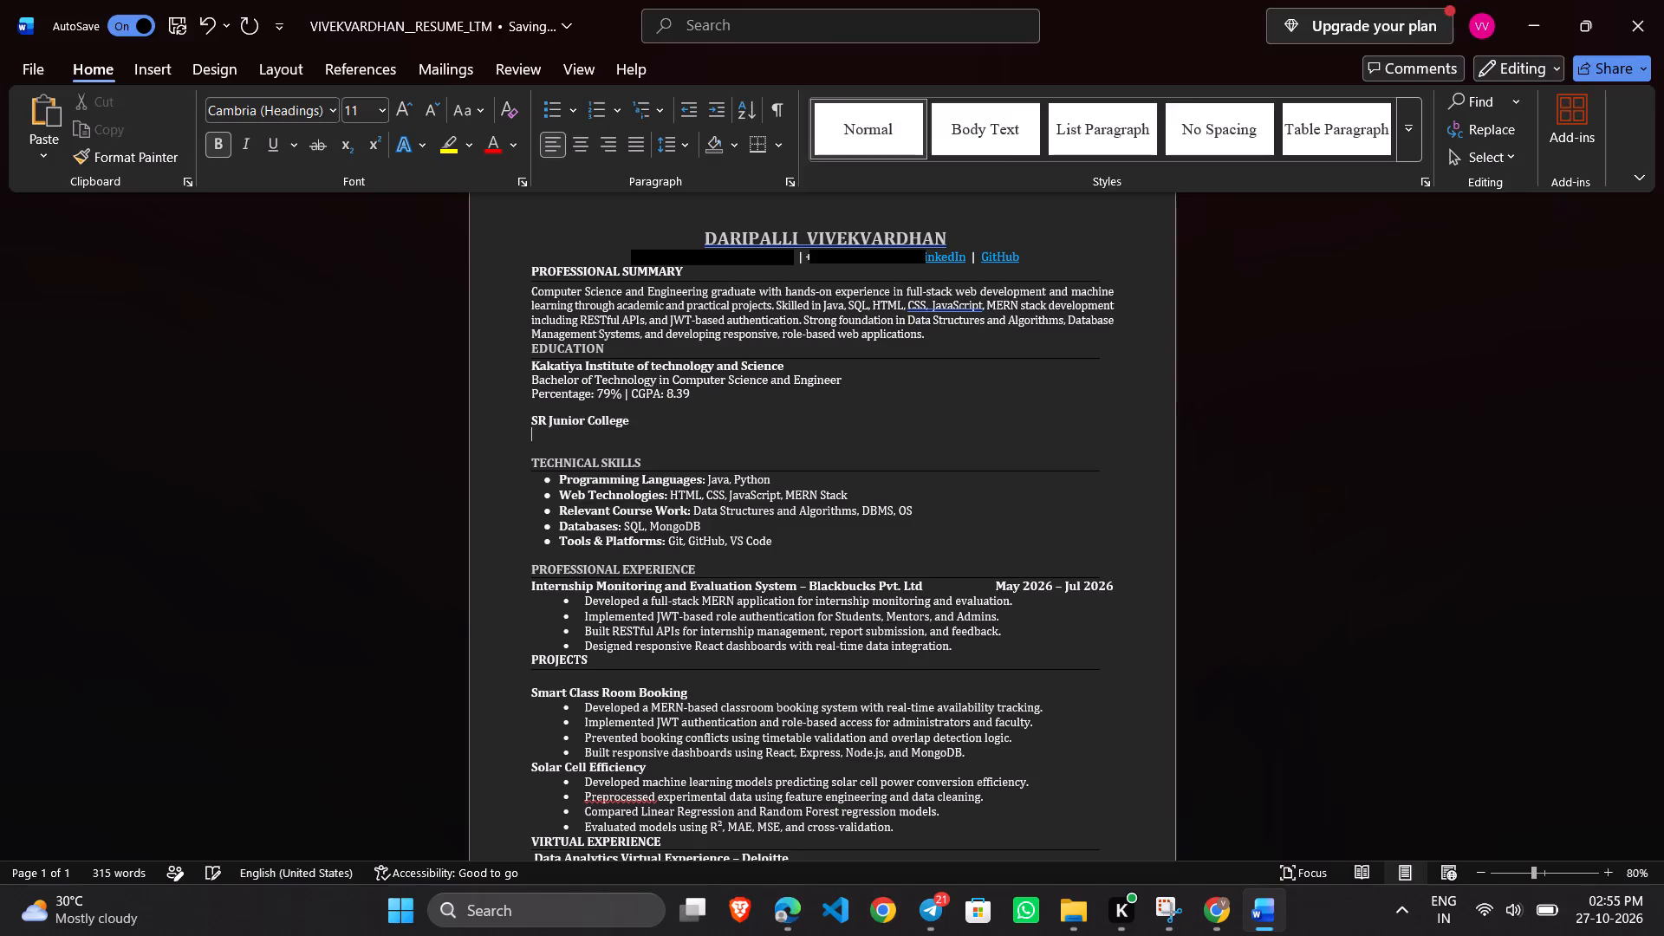
key("alt+Tab")
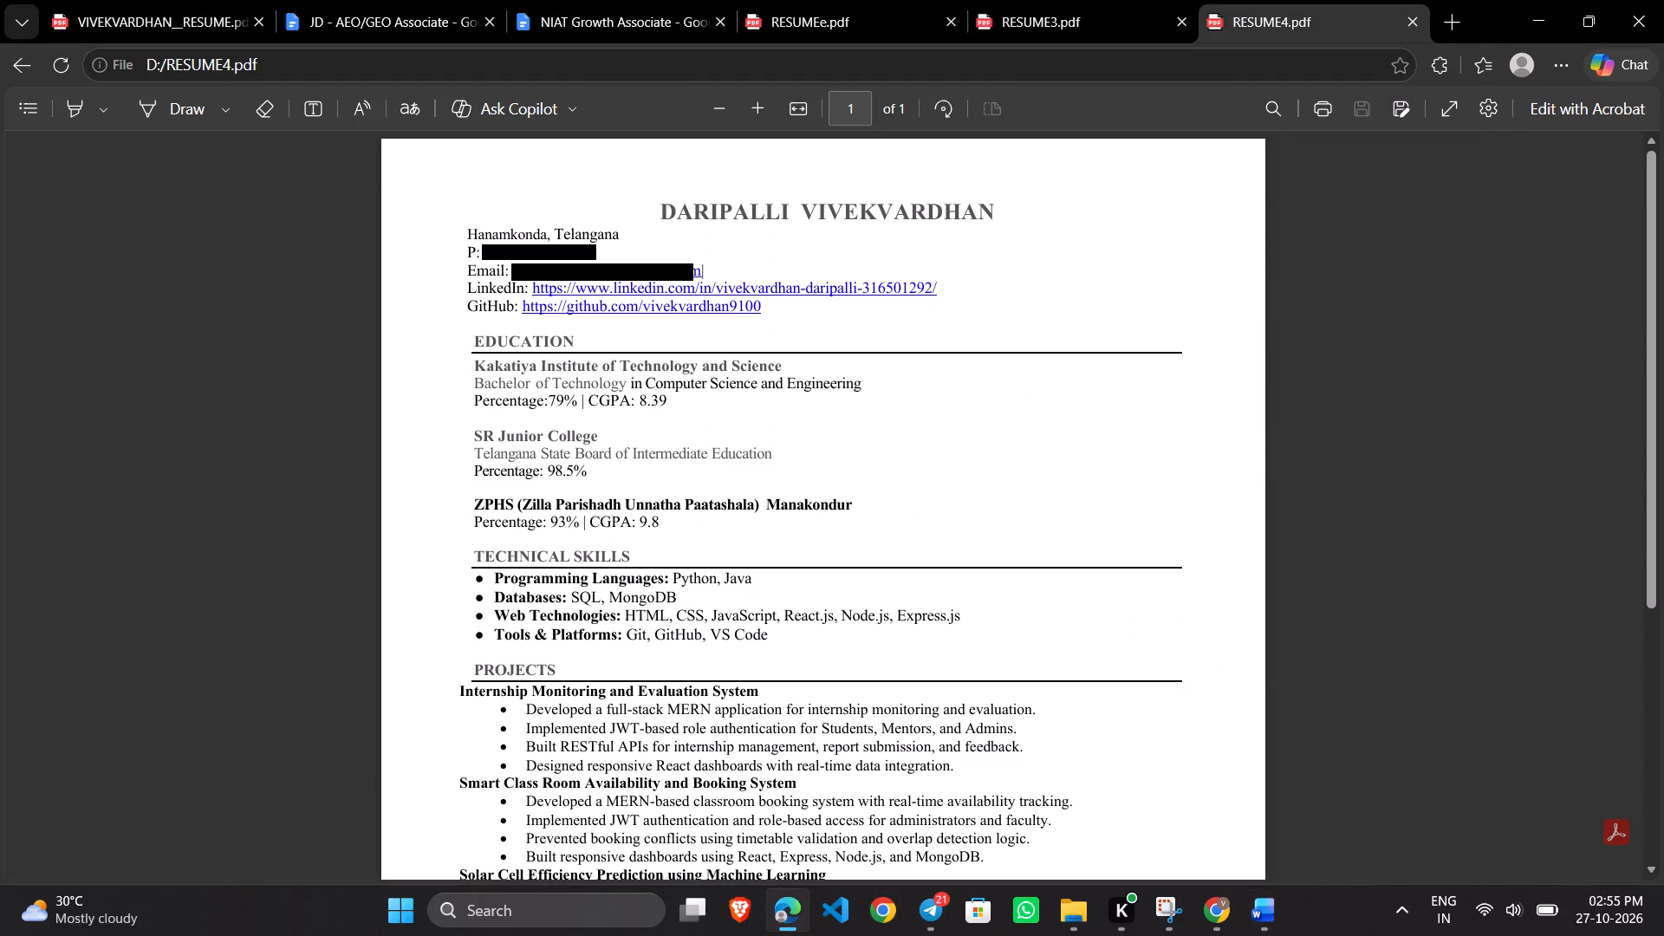
key("alt+Tab")
key("shift+t")
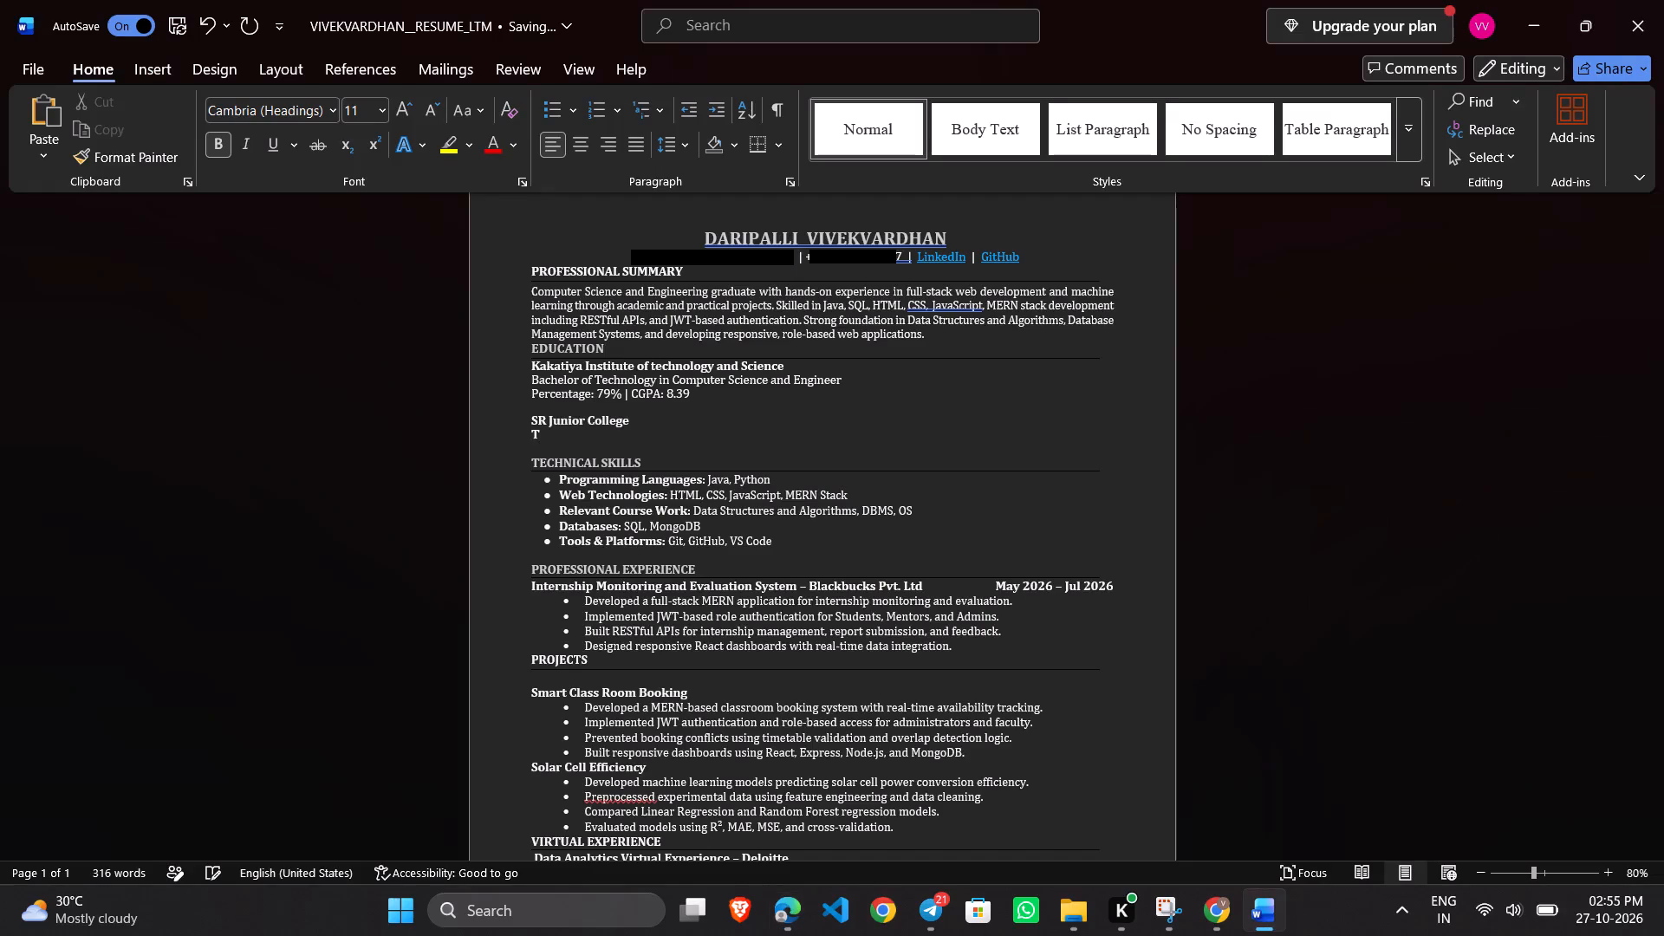
key("BackSpace")
left_click(218, 149)
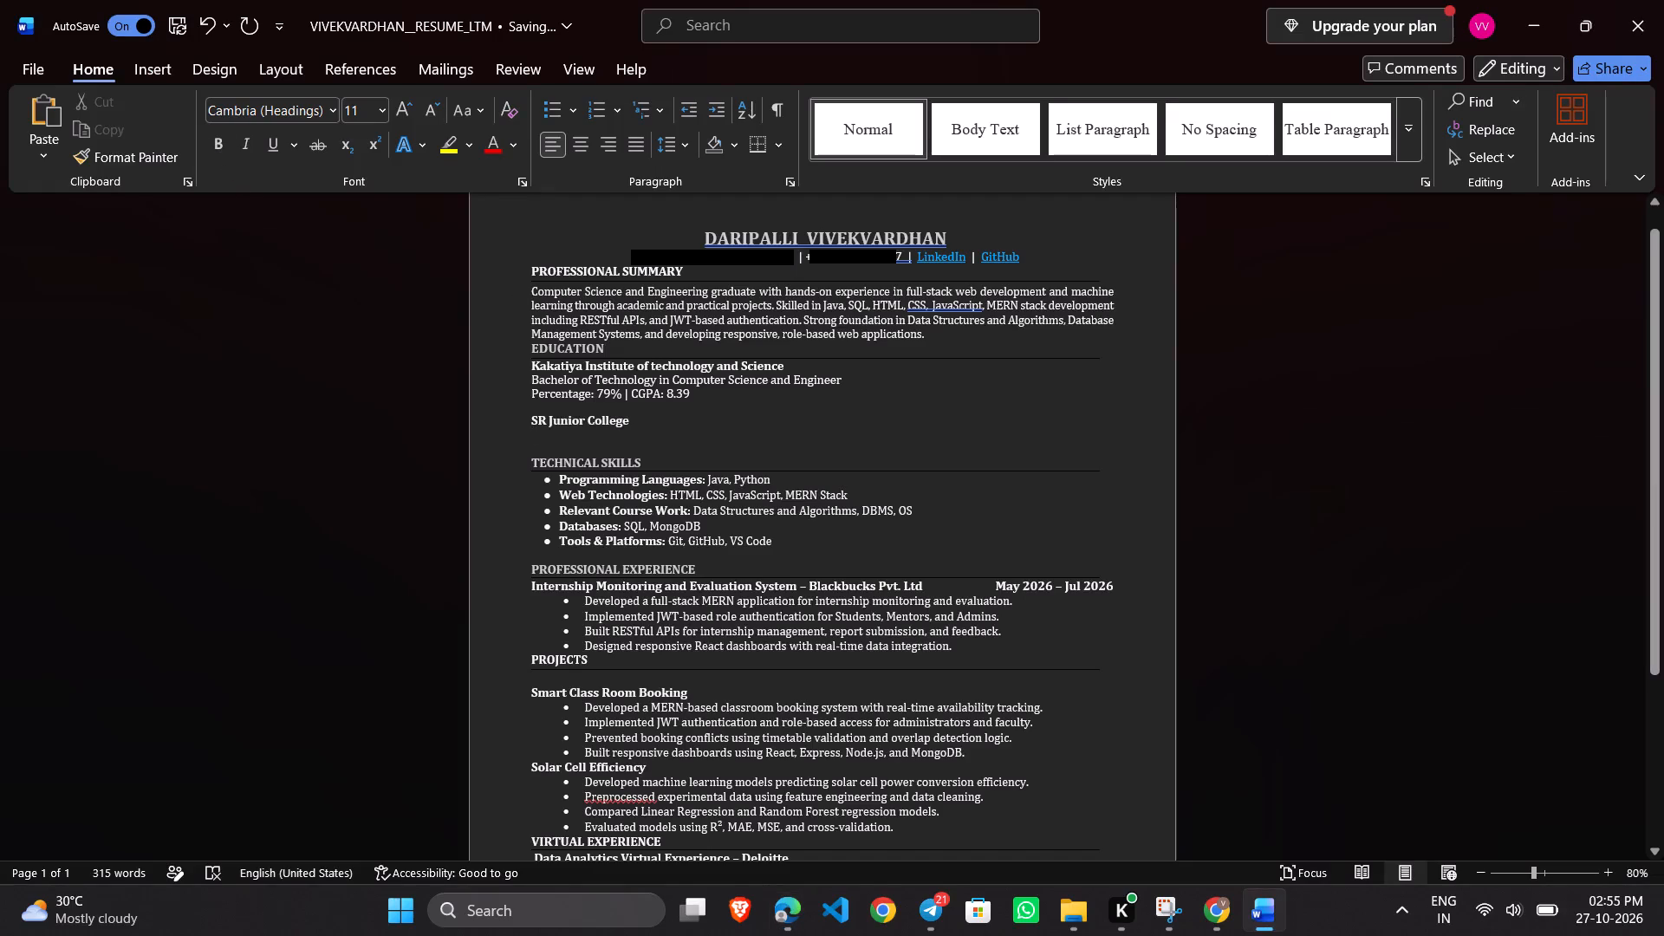
key("shift+t")
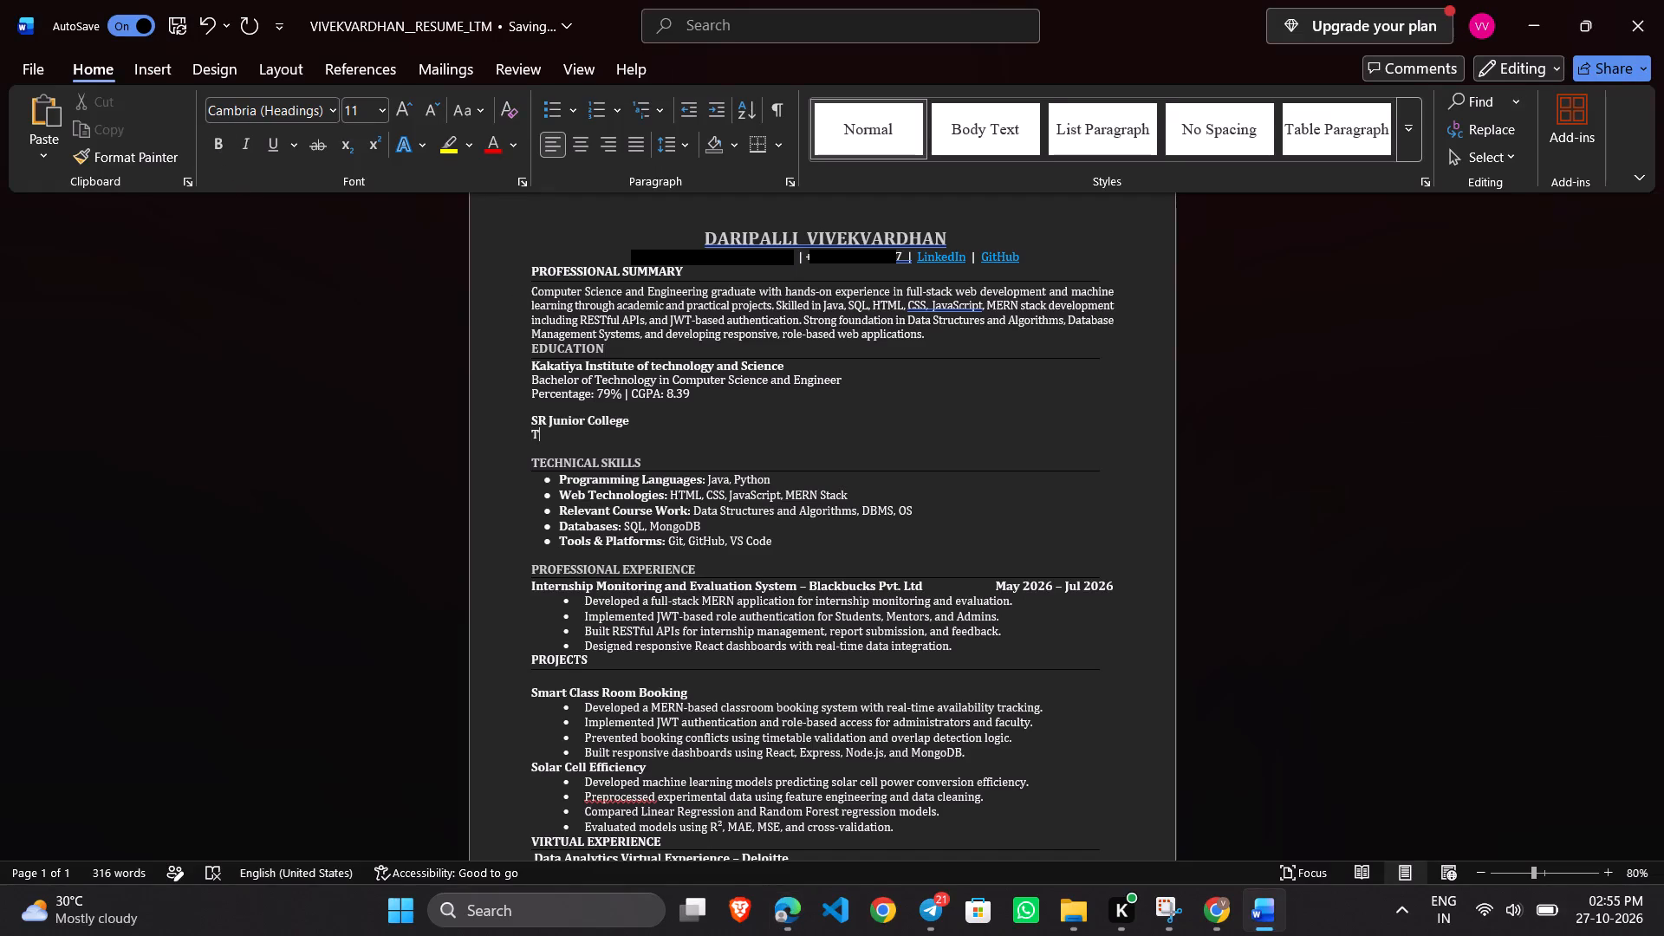
key("e")
type("lla")
key("BackSpace")
key("BackSpace")
type("angana")
key("space")
type("Stat")
type("e")
key("space")
type("Board of")
key("space")
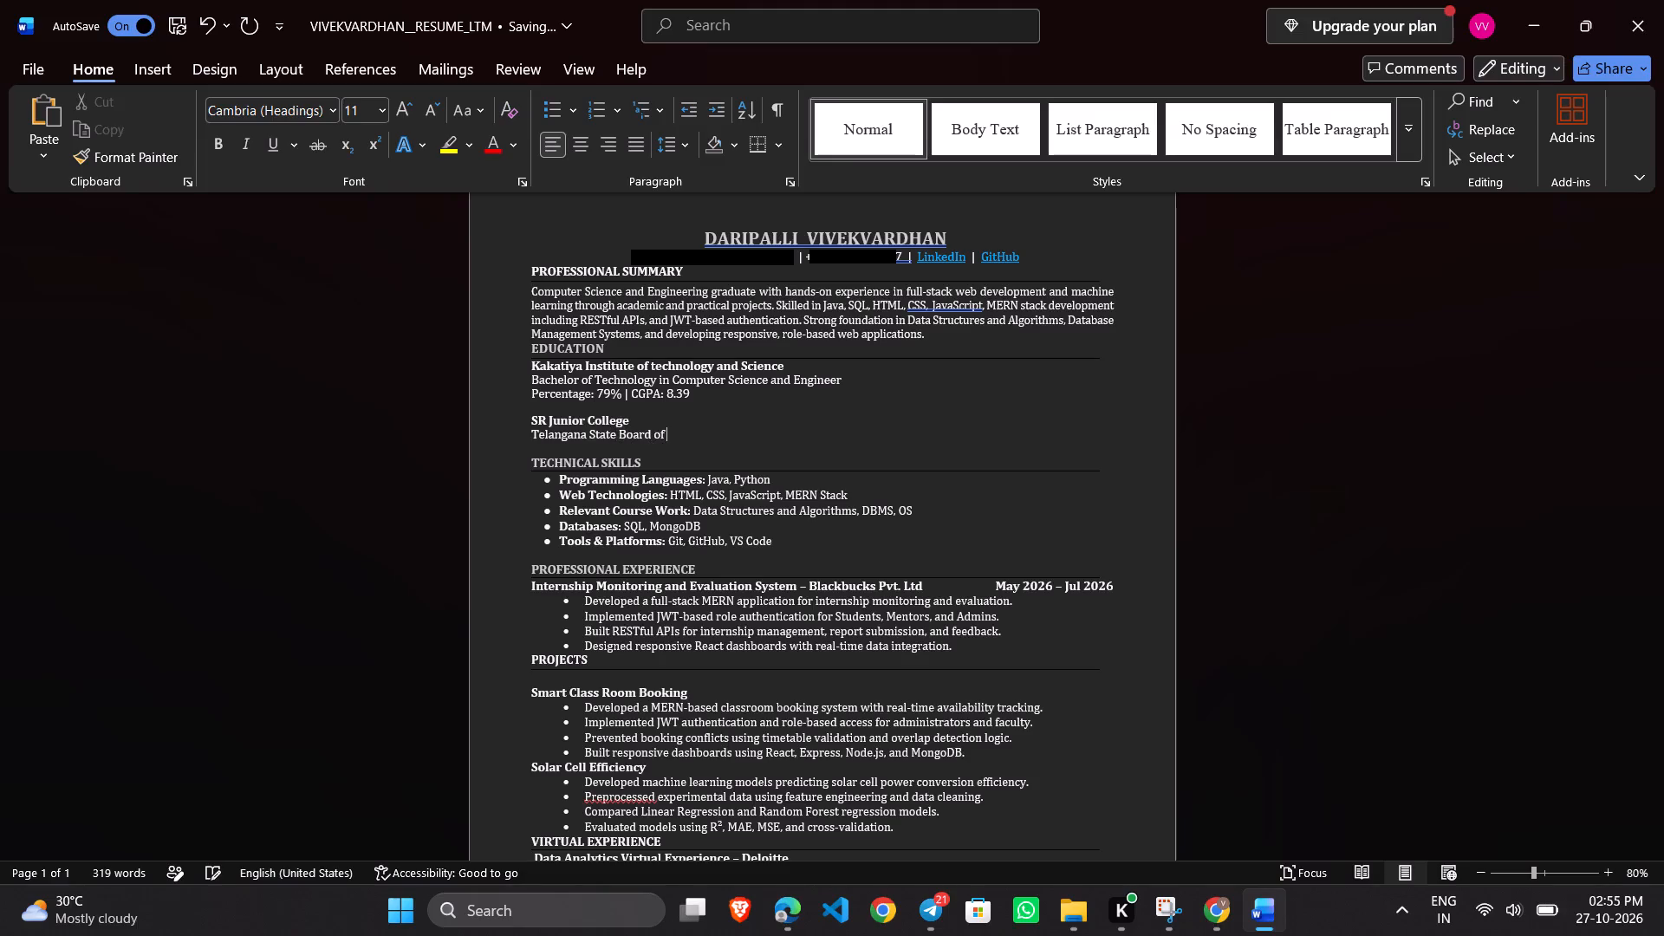
key("alt+Tab")
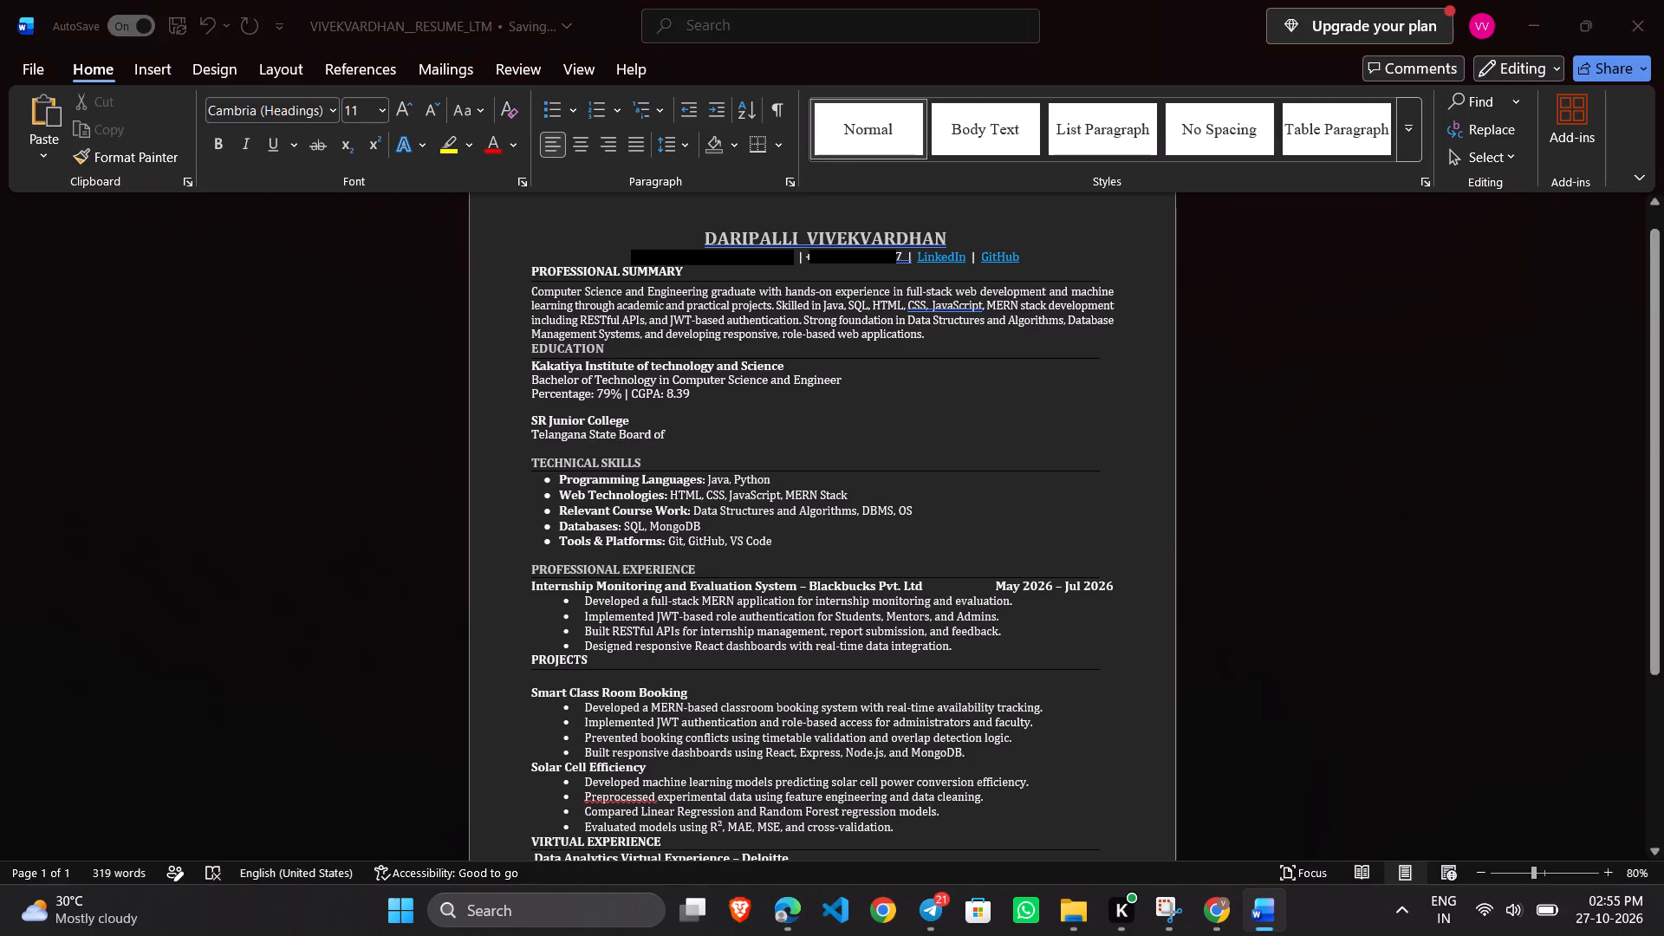
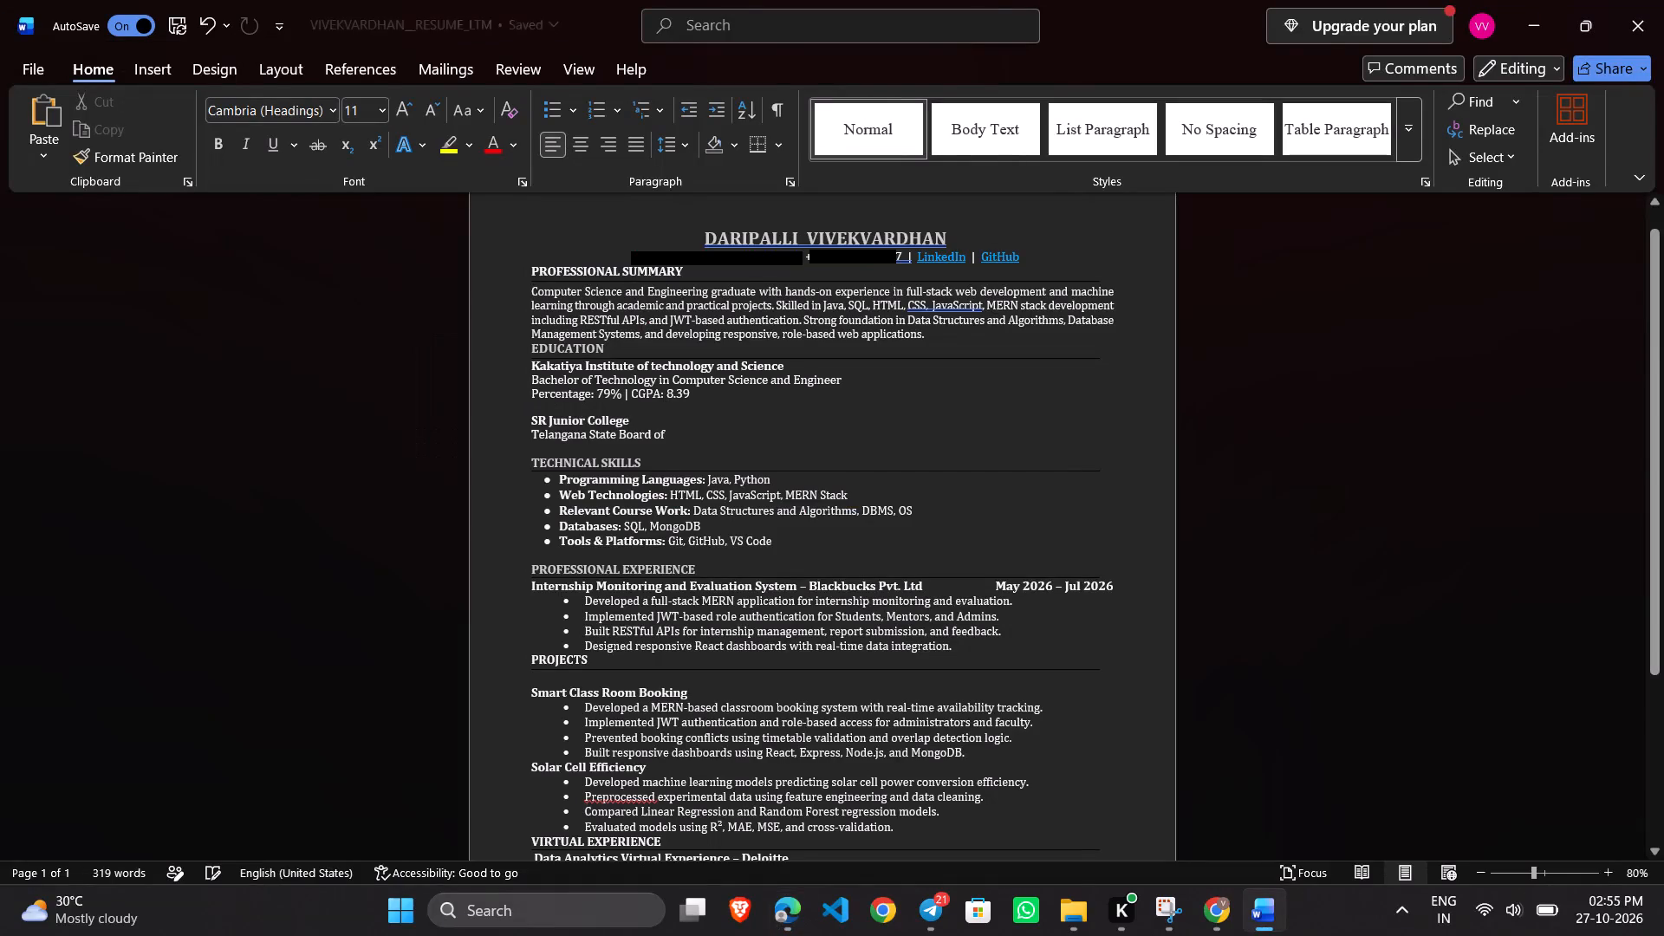
Complete the board name below SR Junior College by adding "Intermediate Education".
key("shift+i")
type("ntermediate")
key("space")
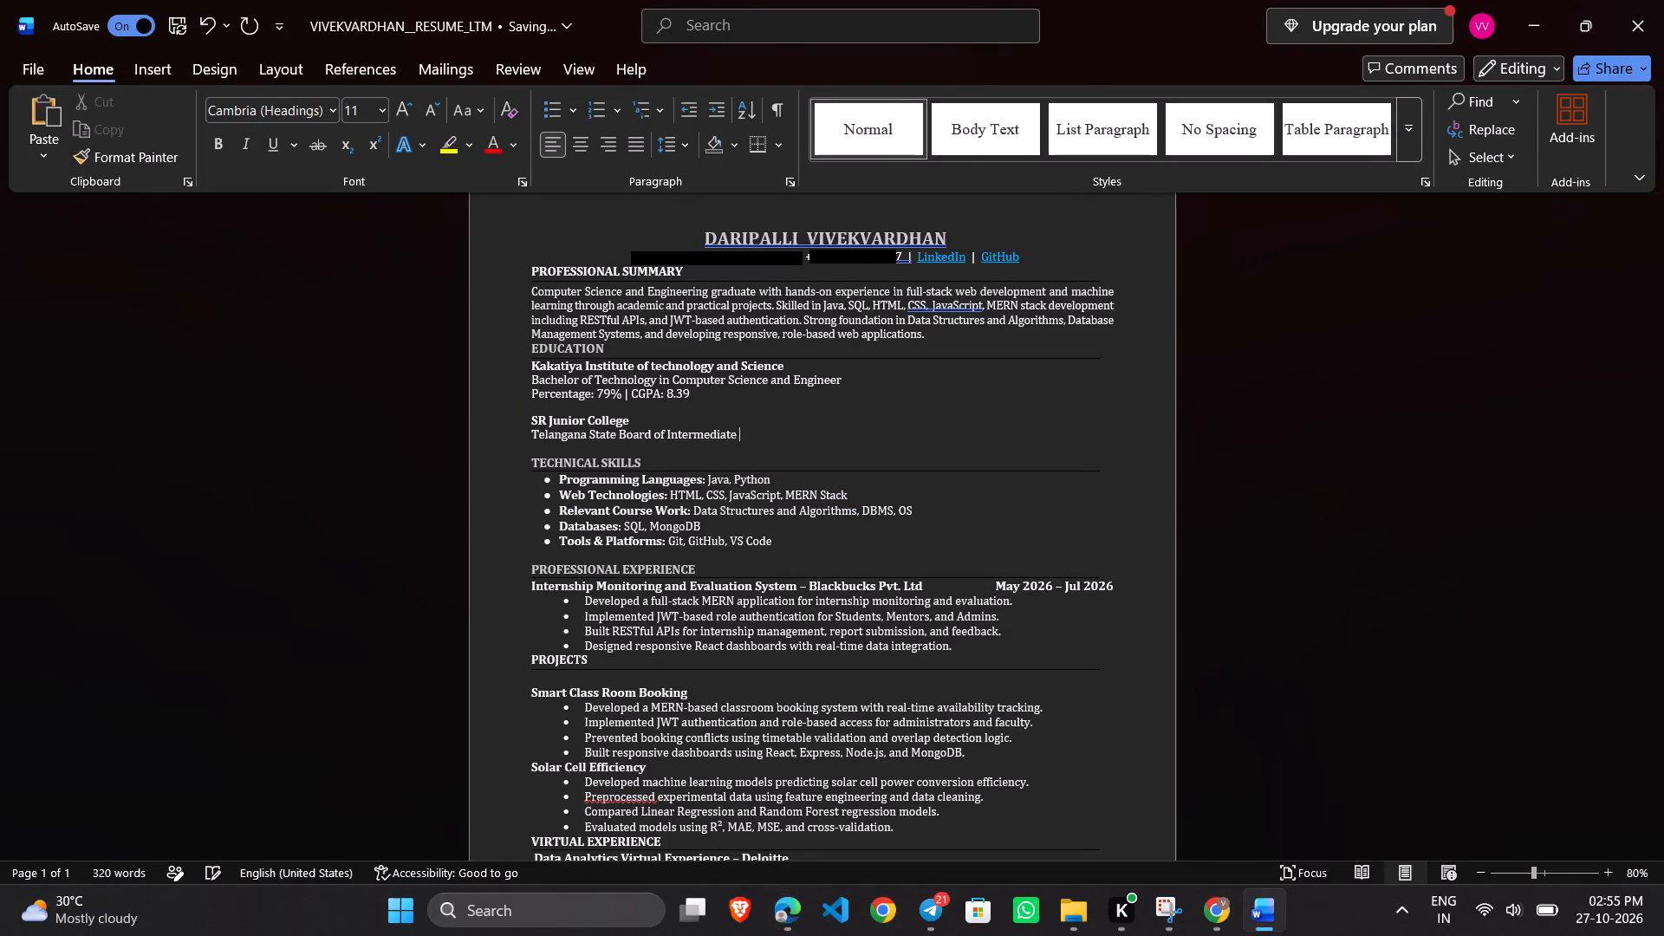
type("Education")
Below the board name, add the line "Percentage: 98.5%", taking the label and value from the RESUME4 PDF.
key("alt+Tab")
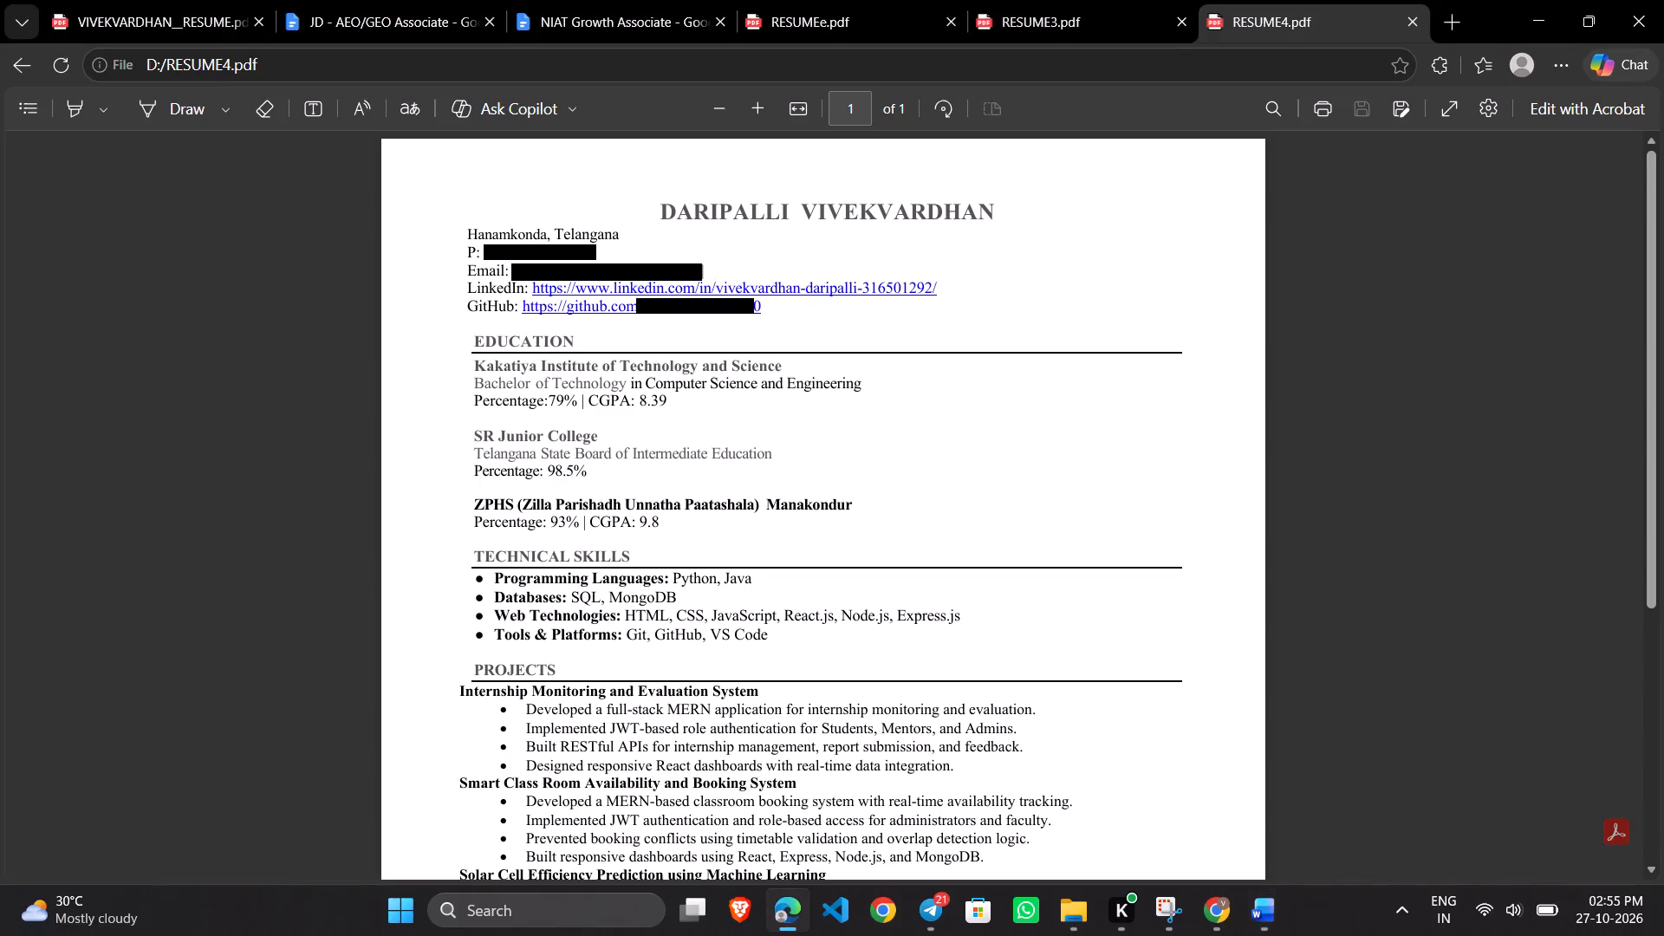
key("alt+Tab")
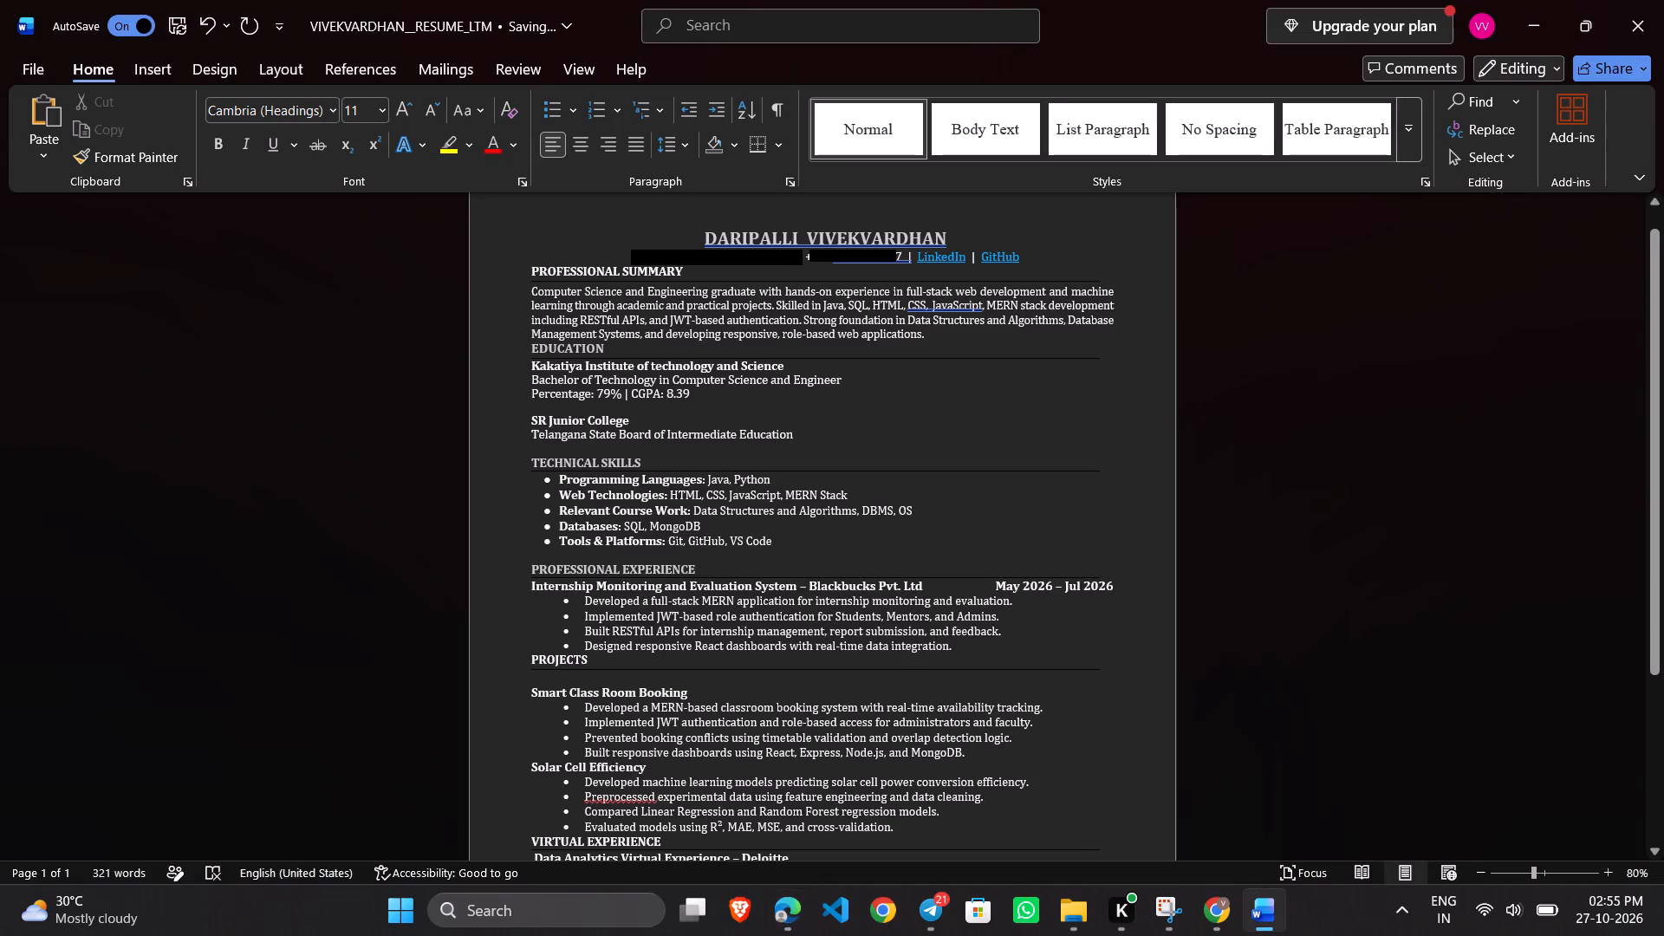
key("Return")
type("Percentage")
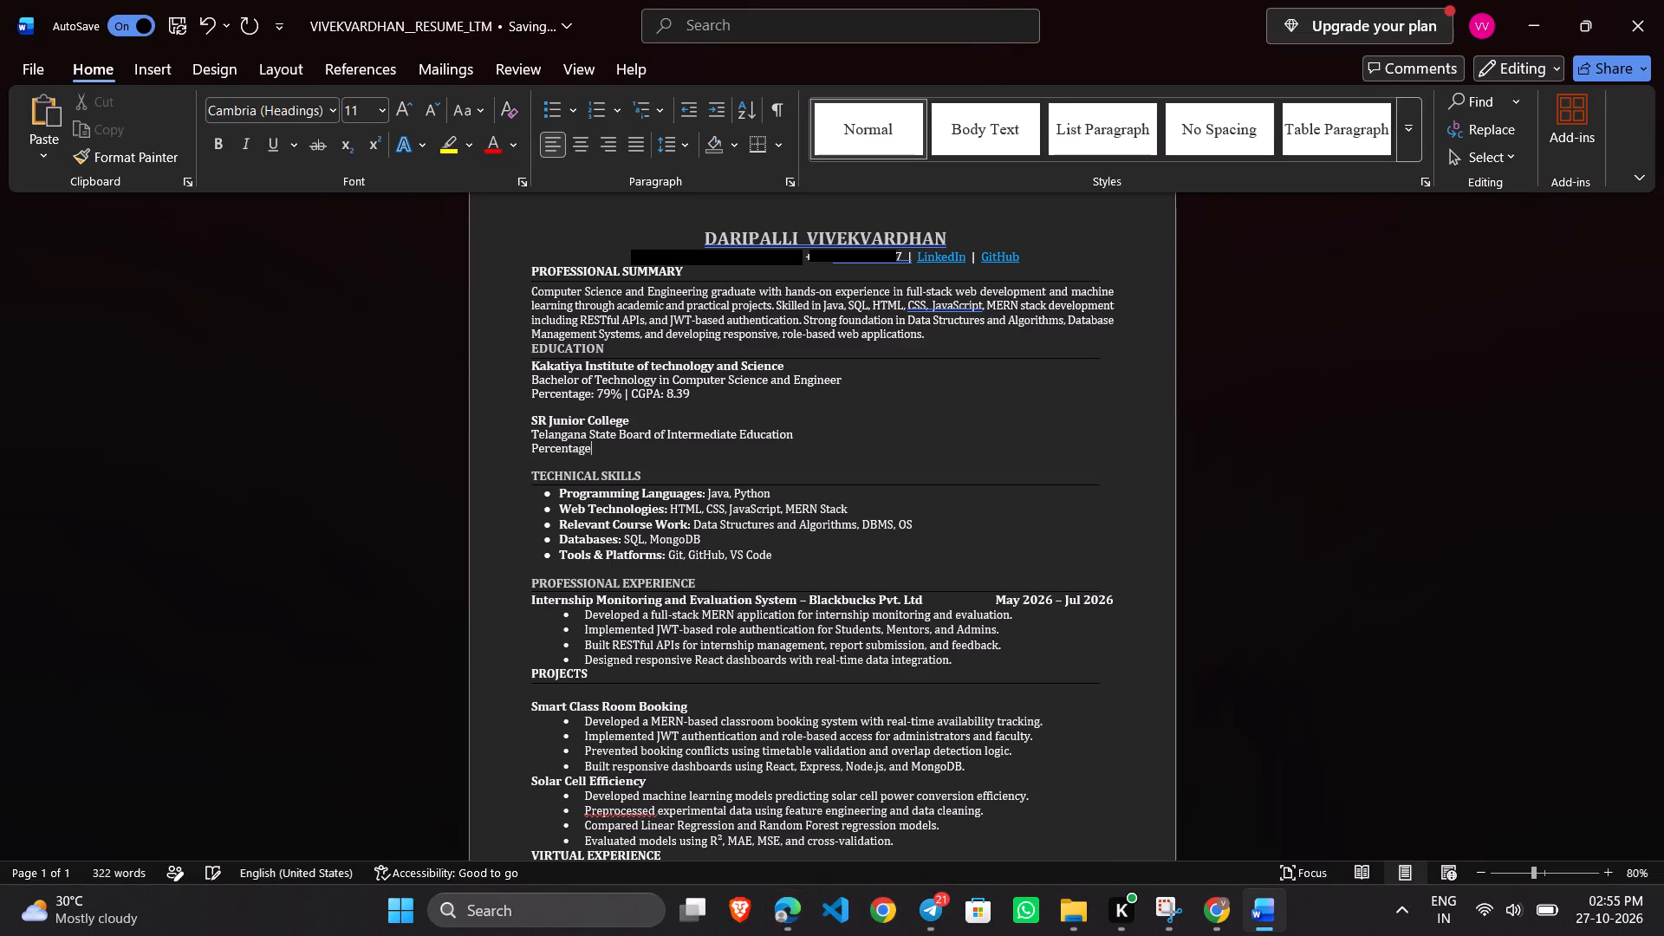
key("shift+colon")
key("alt+Tab")
key("alt+Tab")
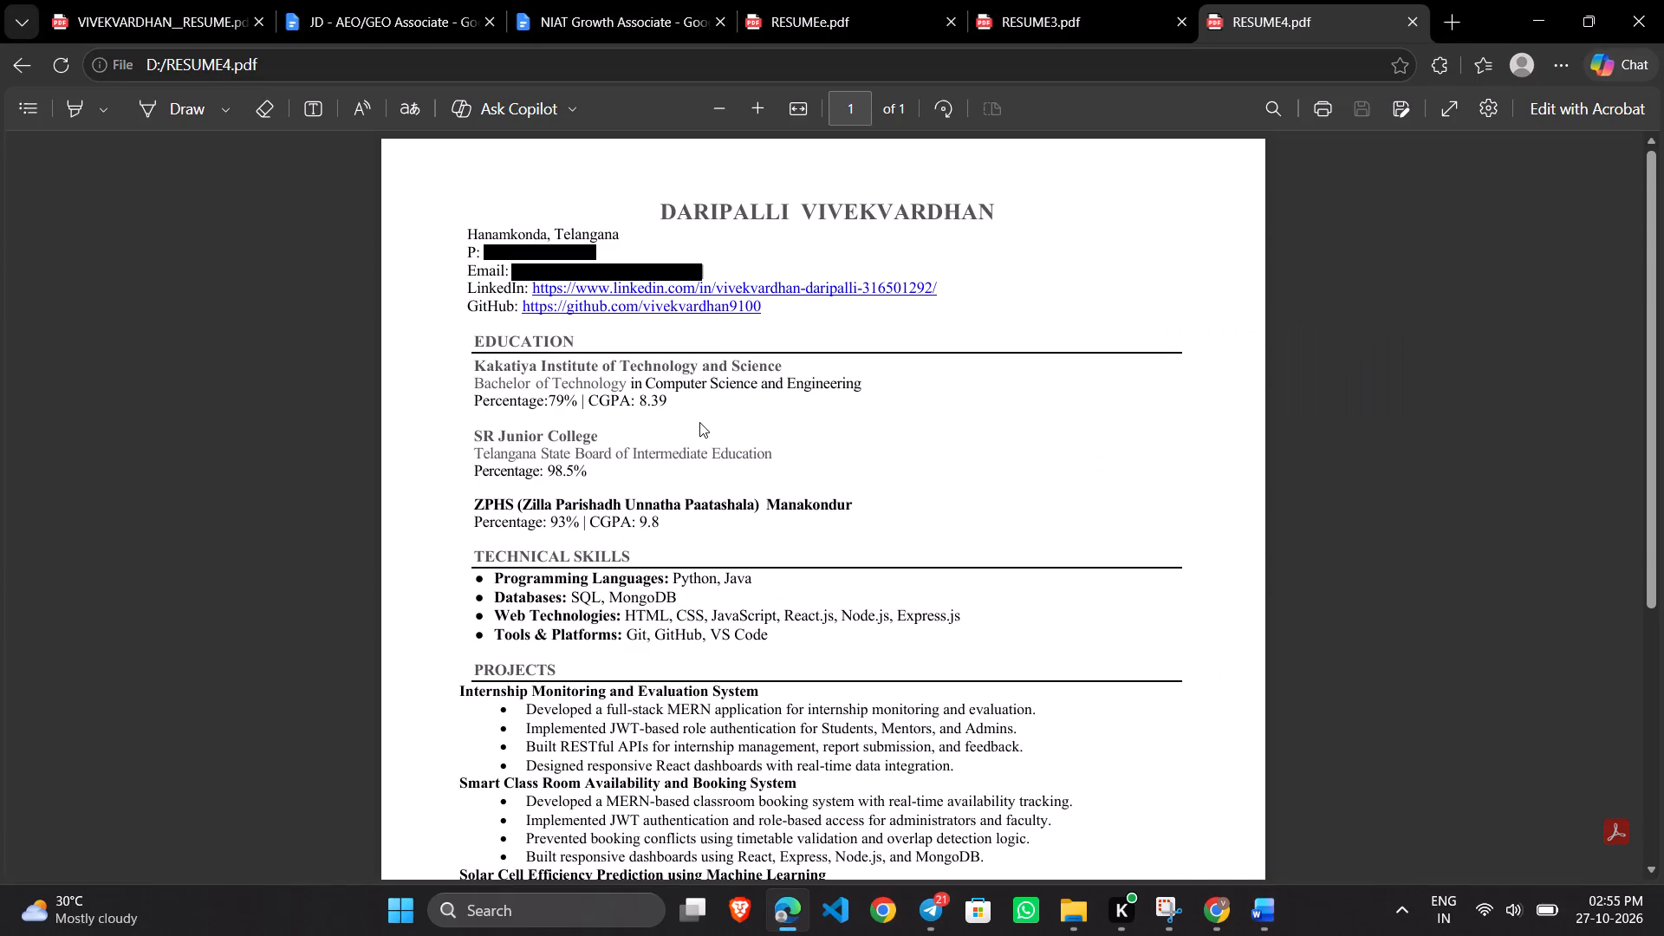
key("space")
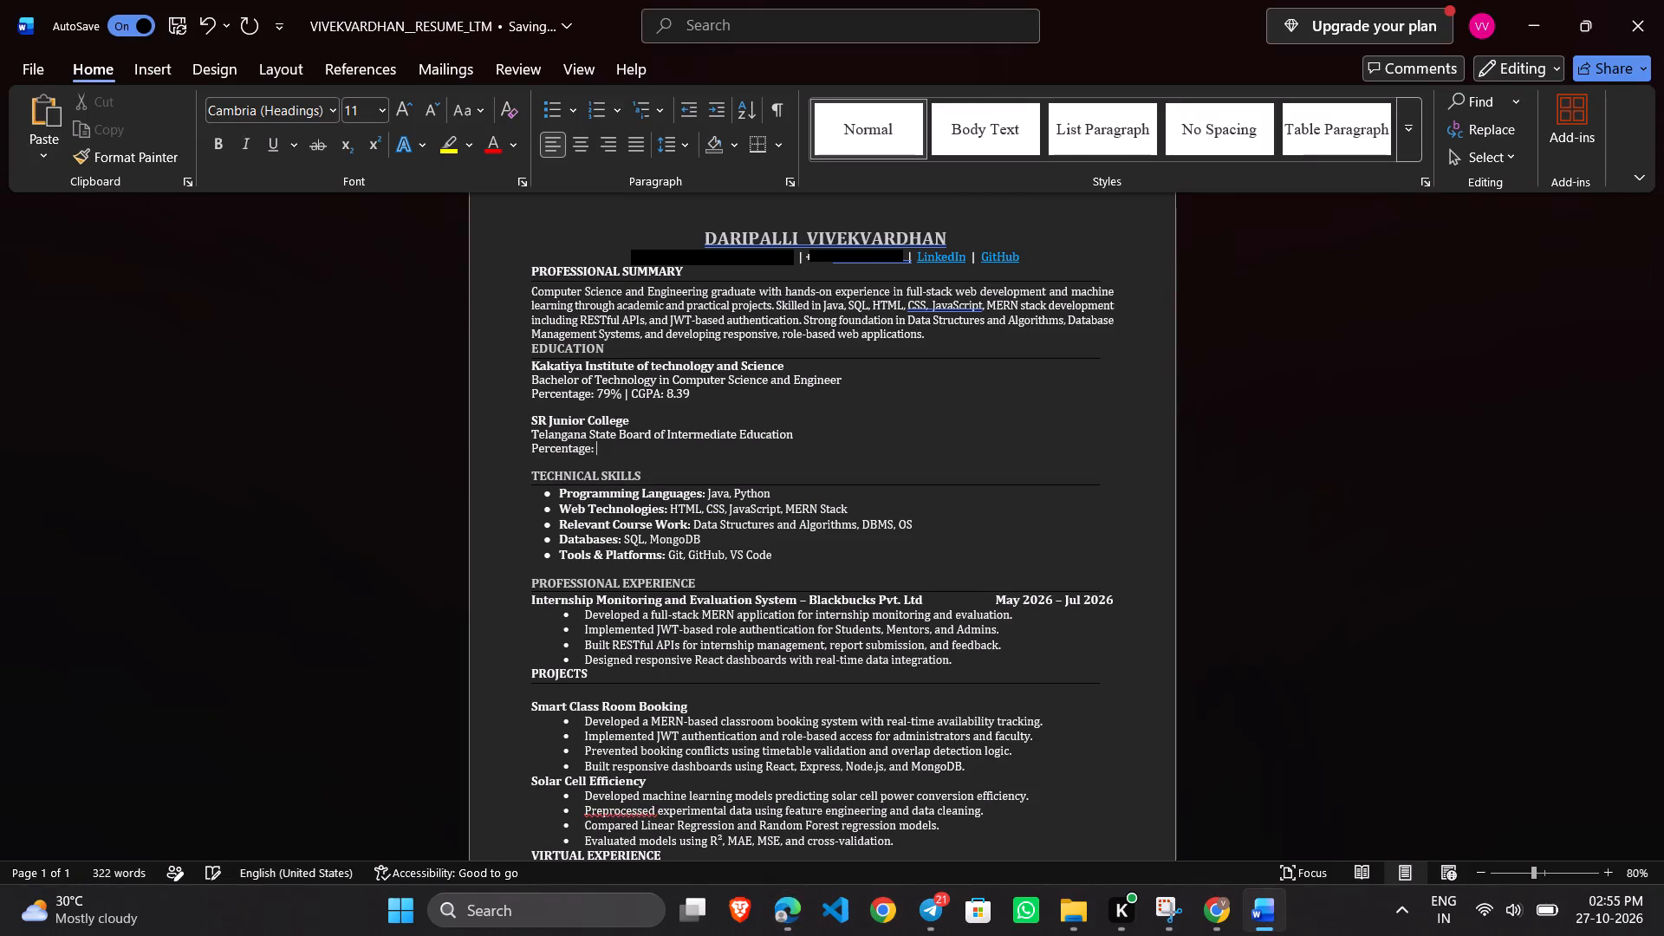
key("9")
type("8.")
key("5")
key("shift+percent")
Leave a blank line below the SR Junior College percentage and consult the RESUME4 PDF for the next education entry.
key("Return")
key("Return")
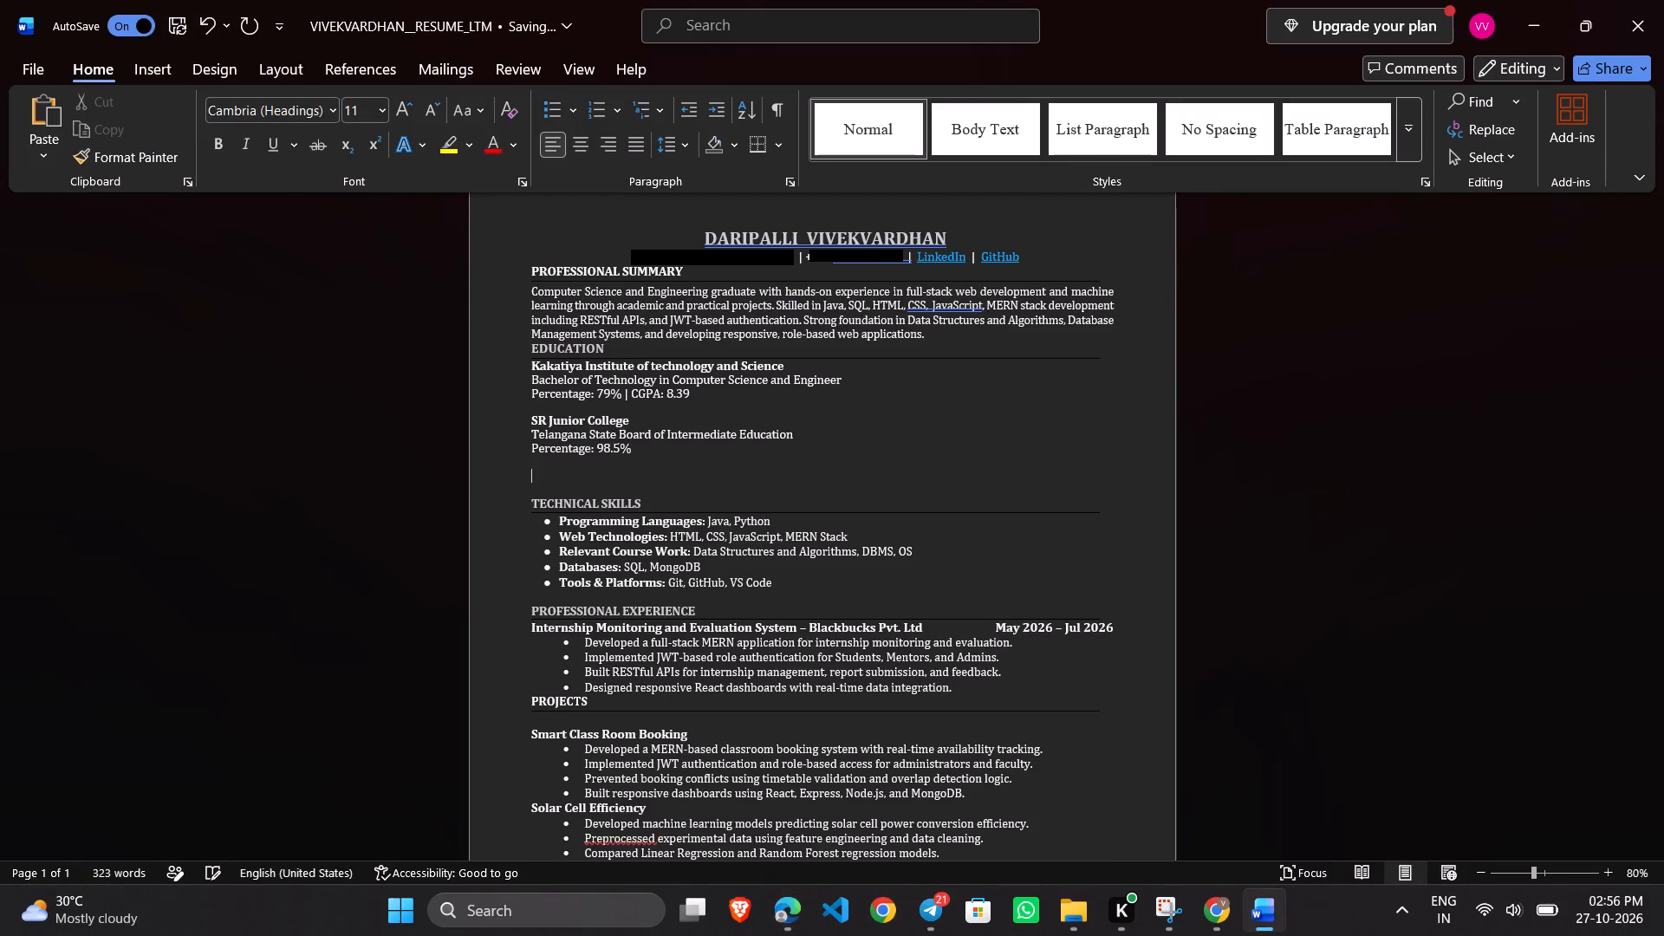
key("alt+Tab")
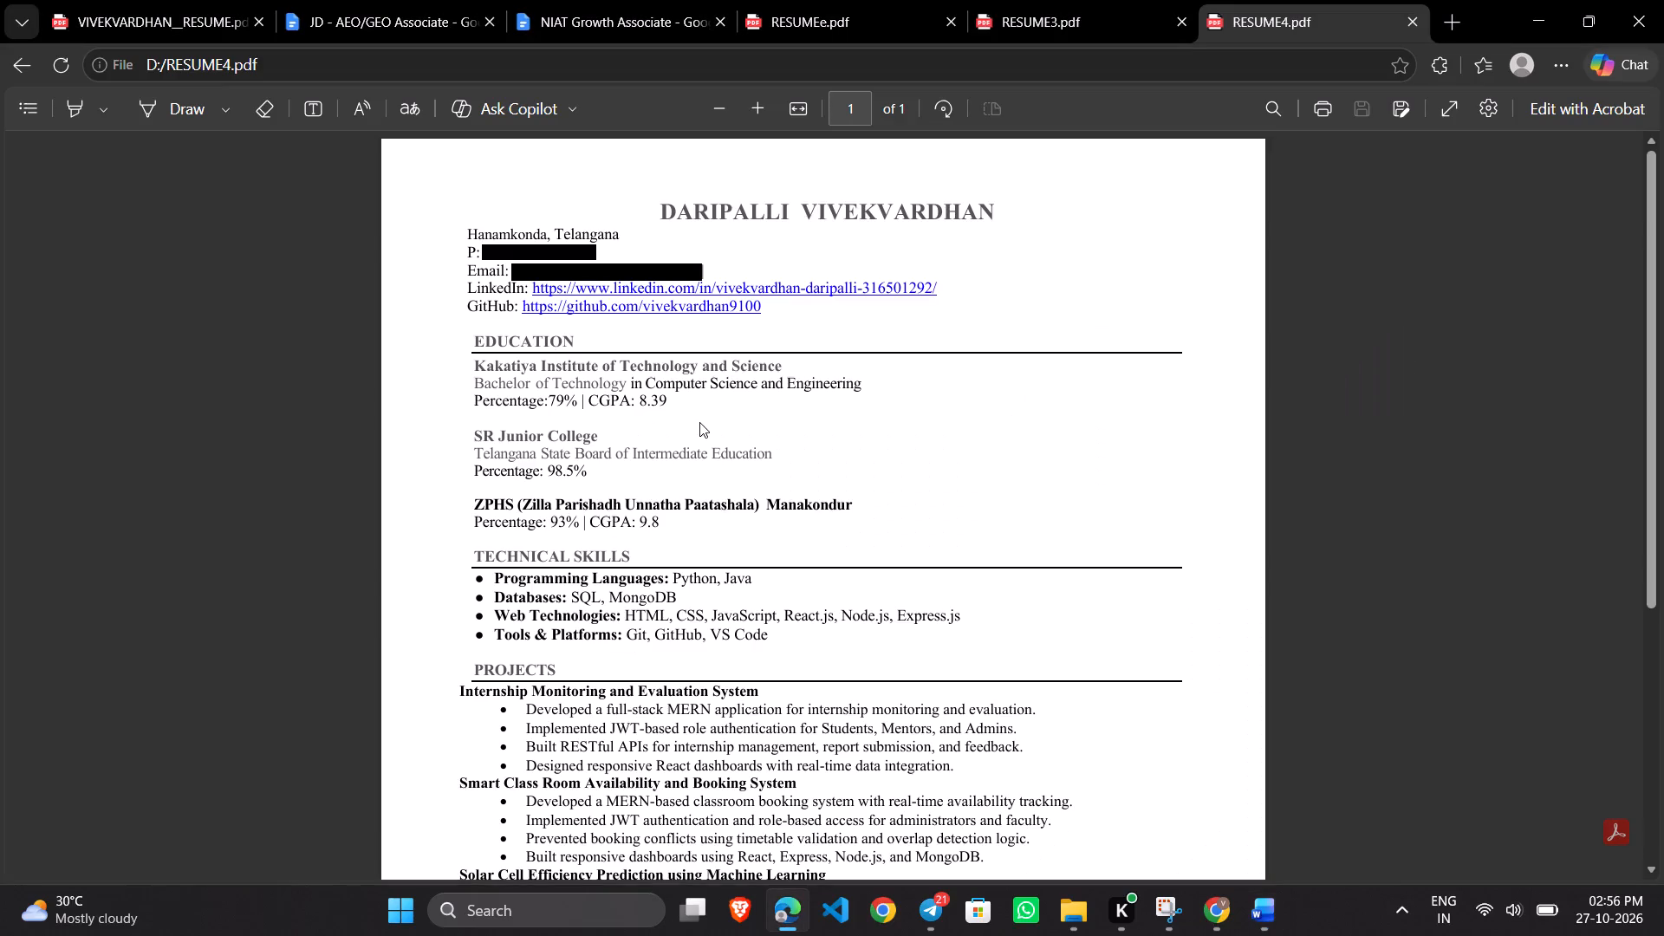
key("alt+Tab")
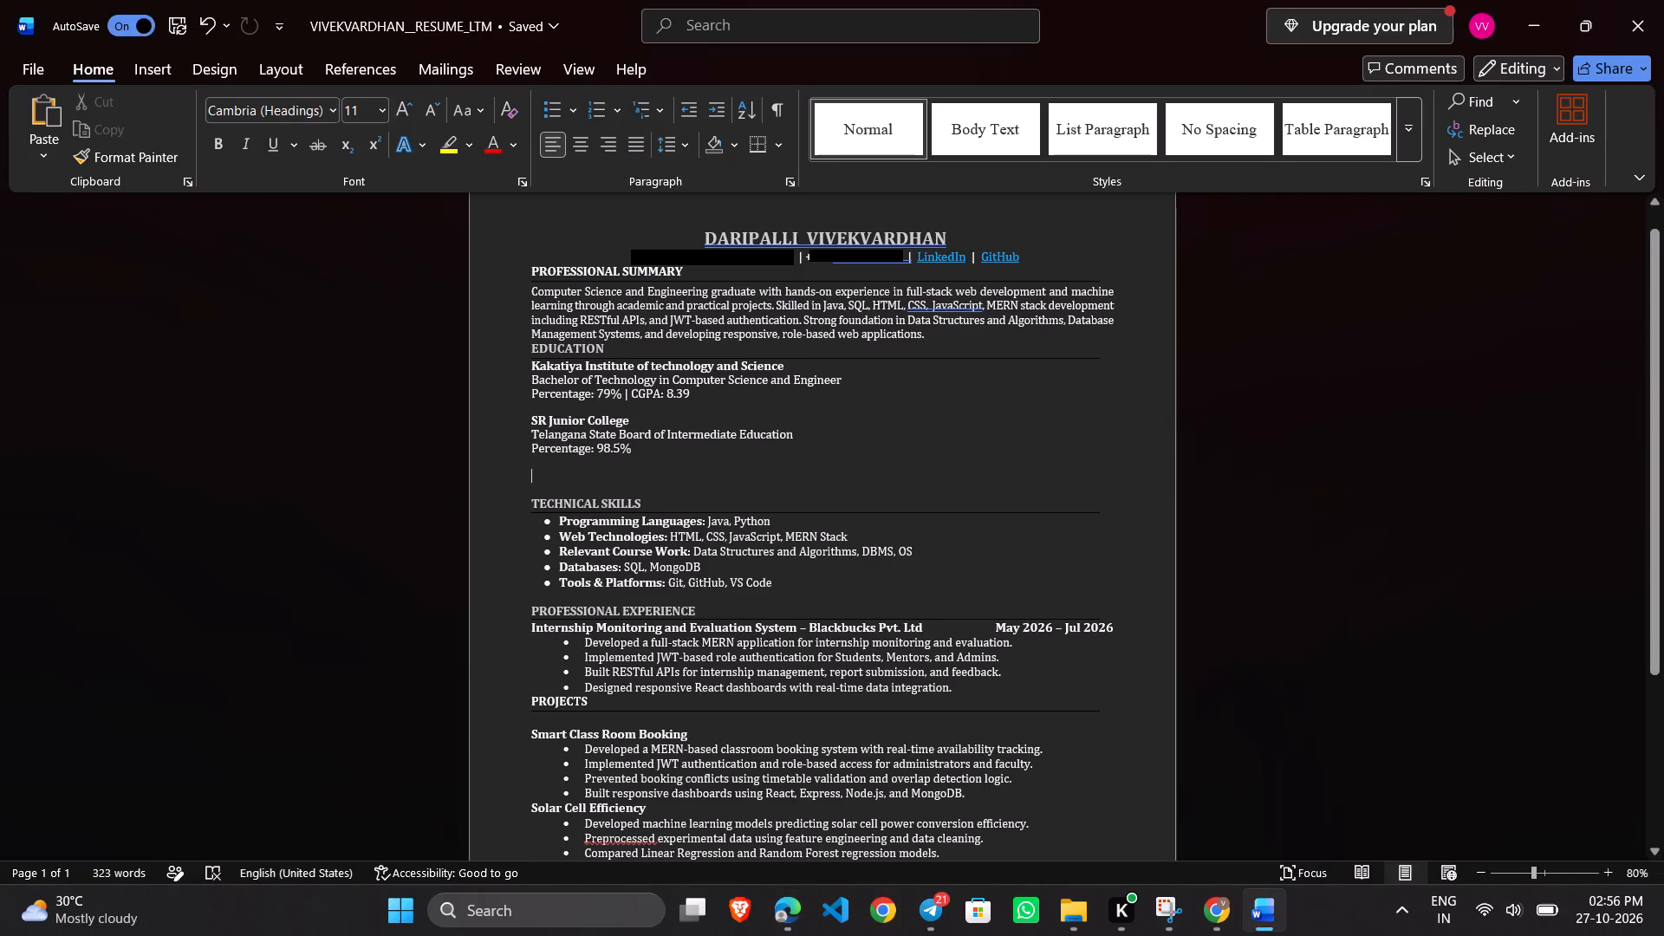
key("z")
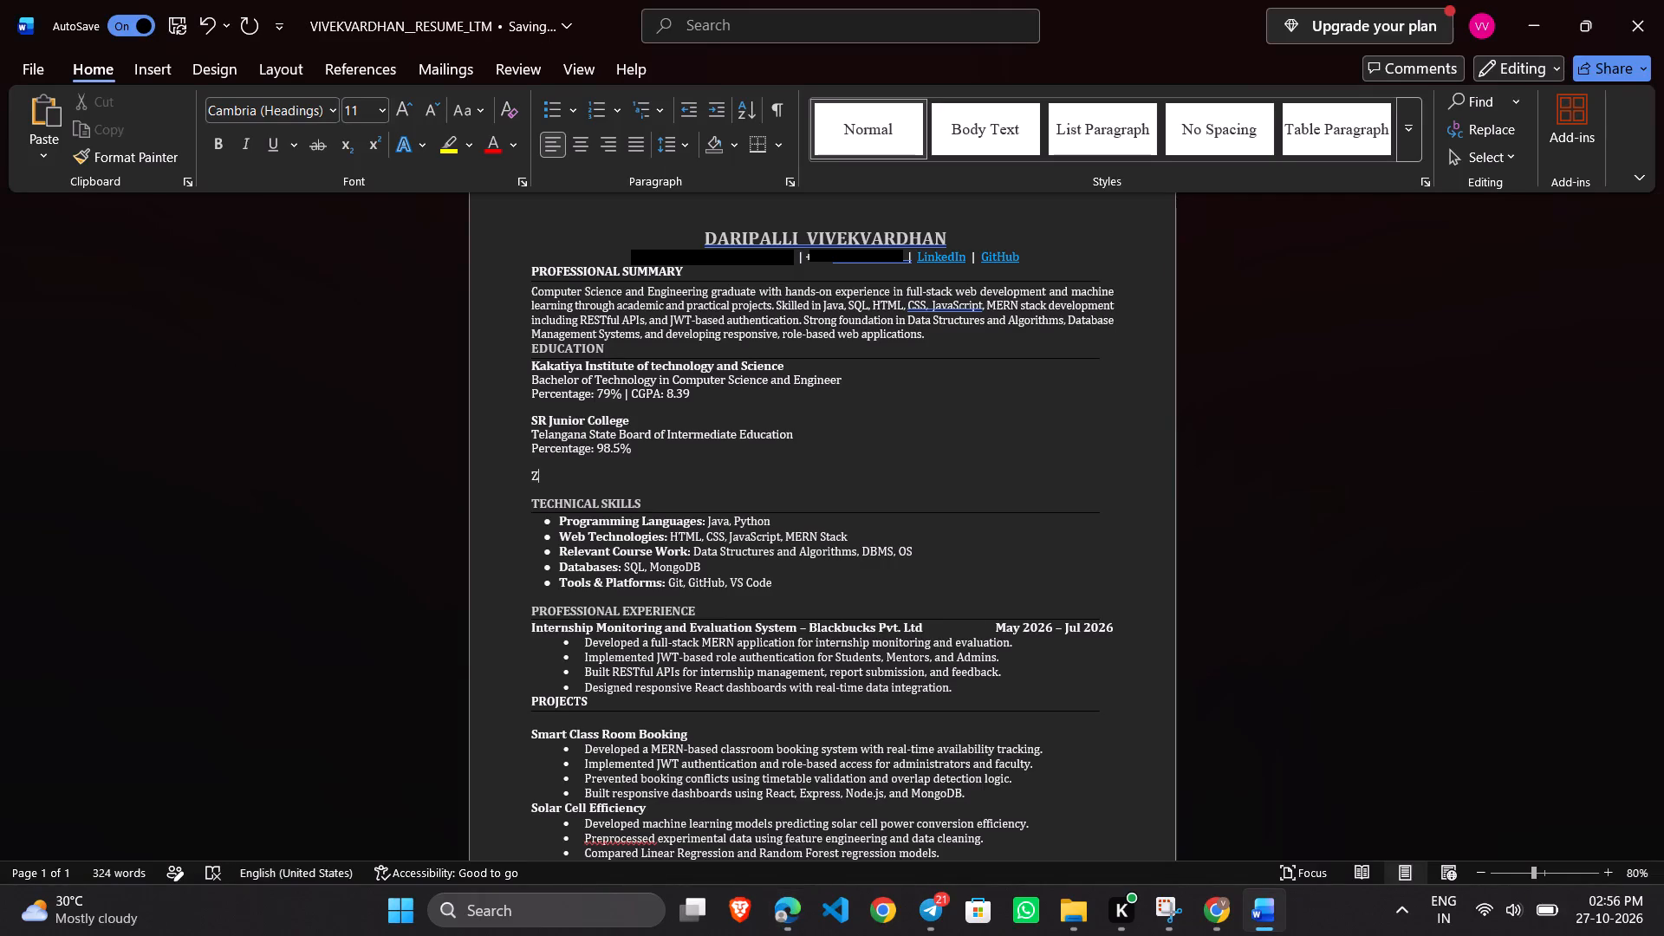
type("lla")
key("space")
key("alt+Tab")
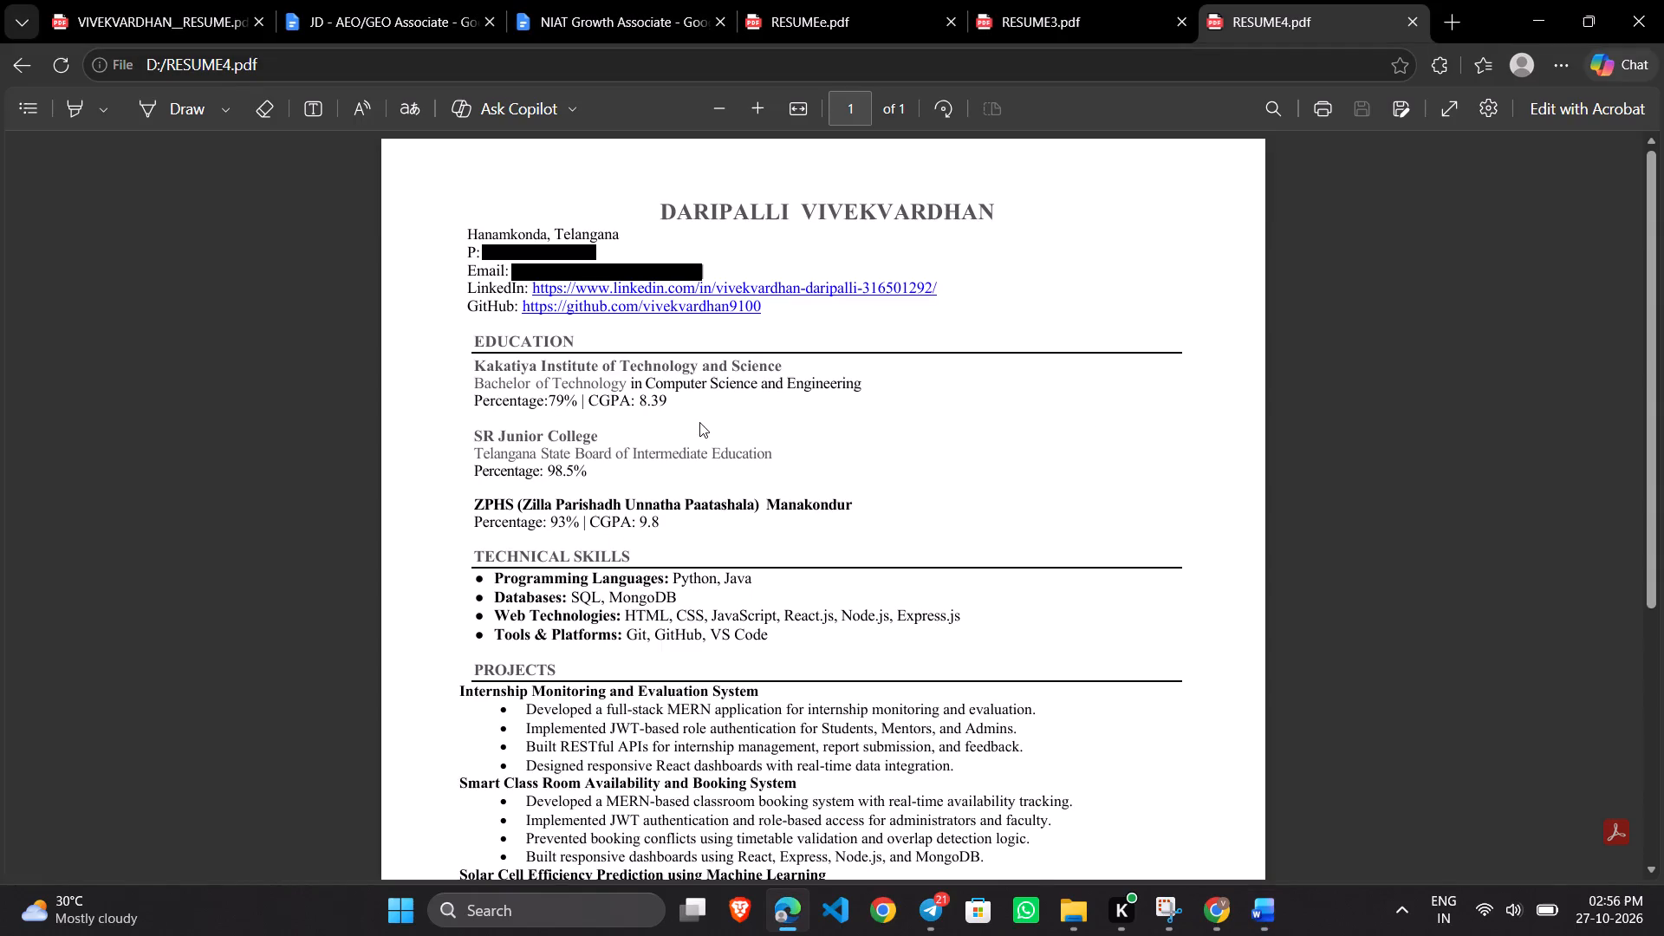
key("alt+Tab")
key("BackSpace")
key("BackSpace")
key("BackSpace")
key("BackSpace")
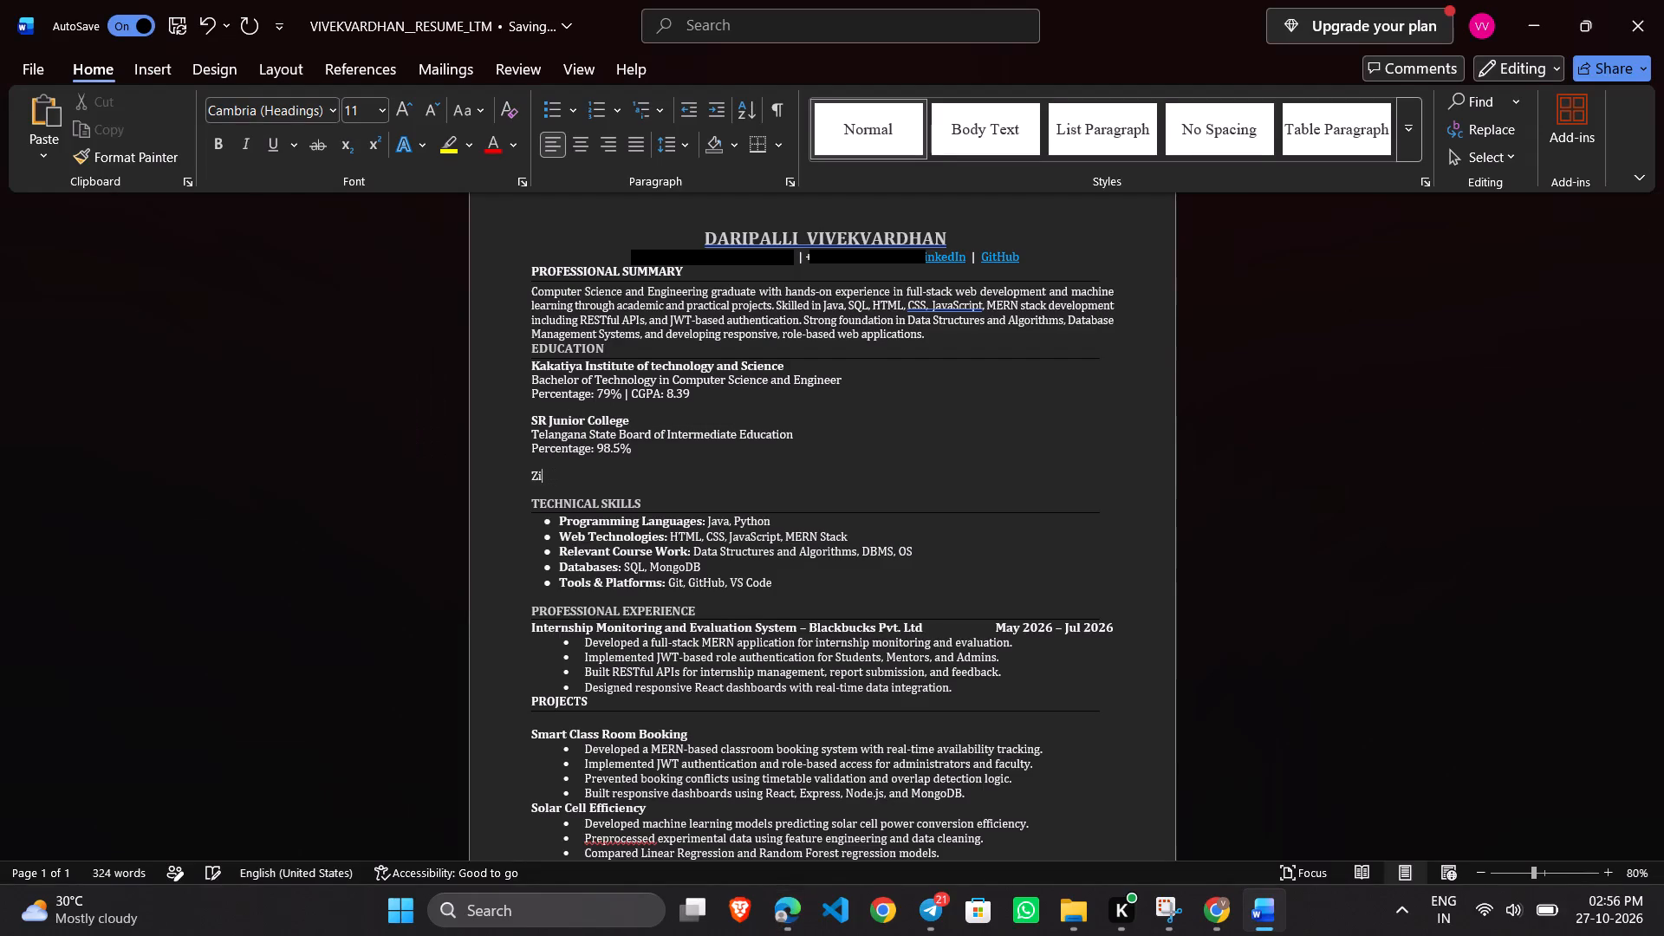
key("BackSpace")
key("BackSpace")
Enter "ZPHS (Zilla Parishadh)" as the next education entry in the Word resume, following the RESUME4 PDF.
type("ZPHS")
key("space")
type("()")
key("Left")
key("alt+Tab")
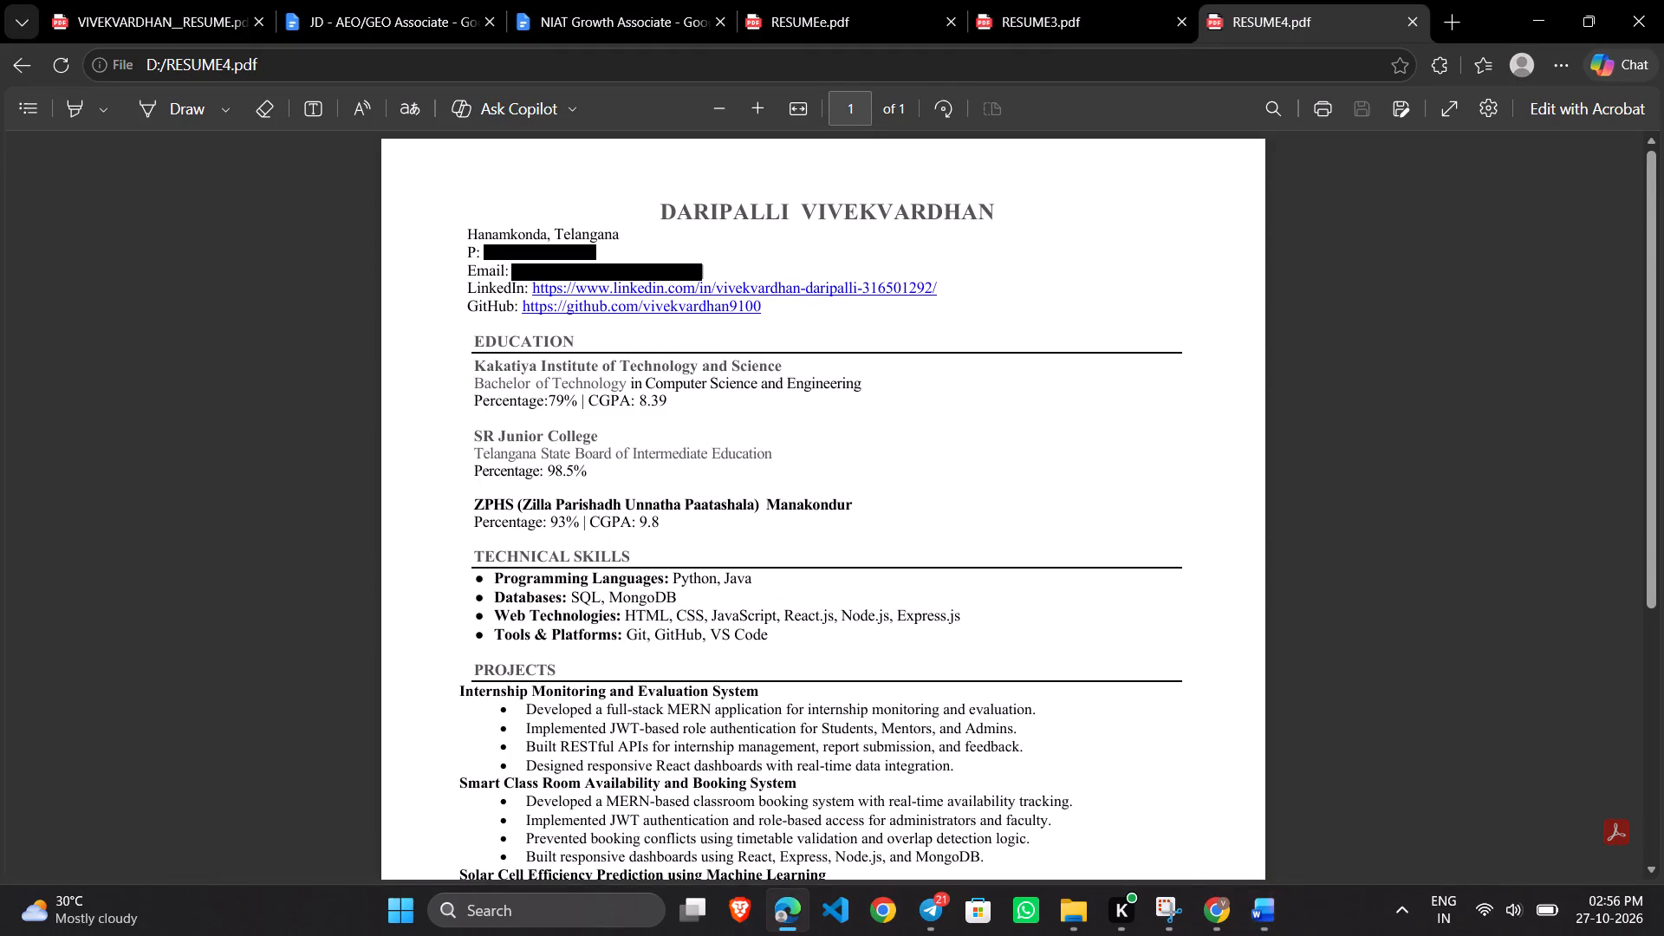
key("alt+Tab")
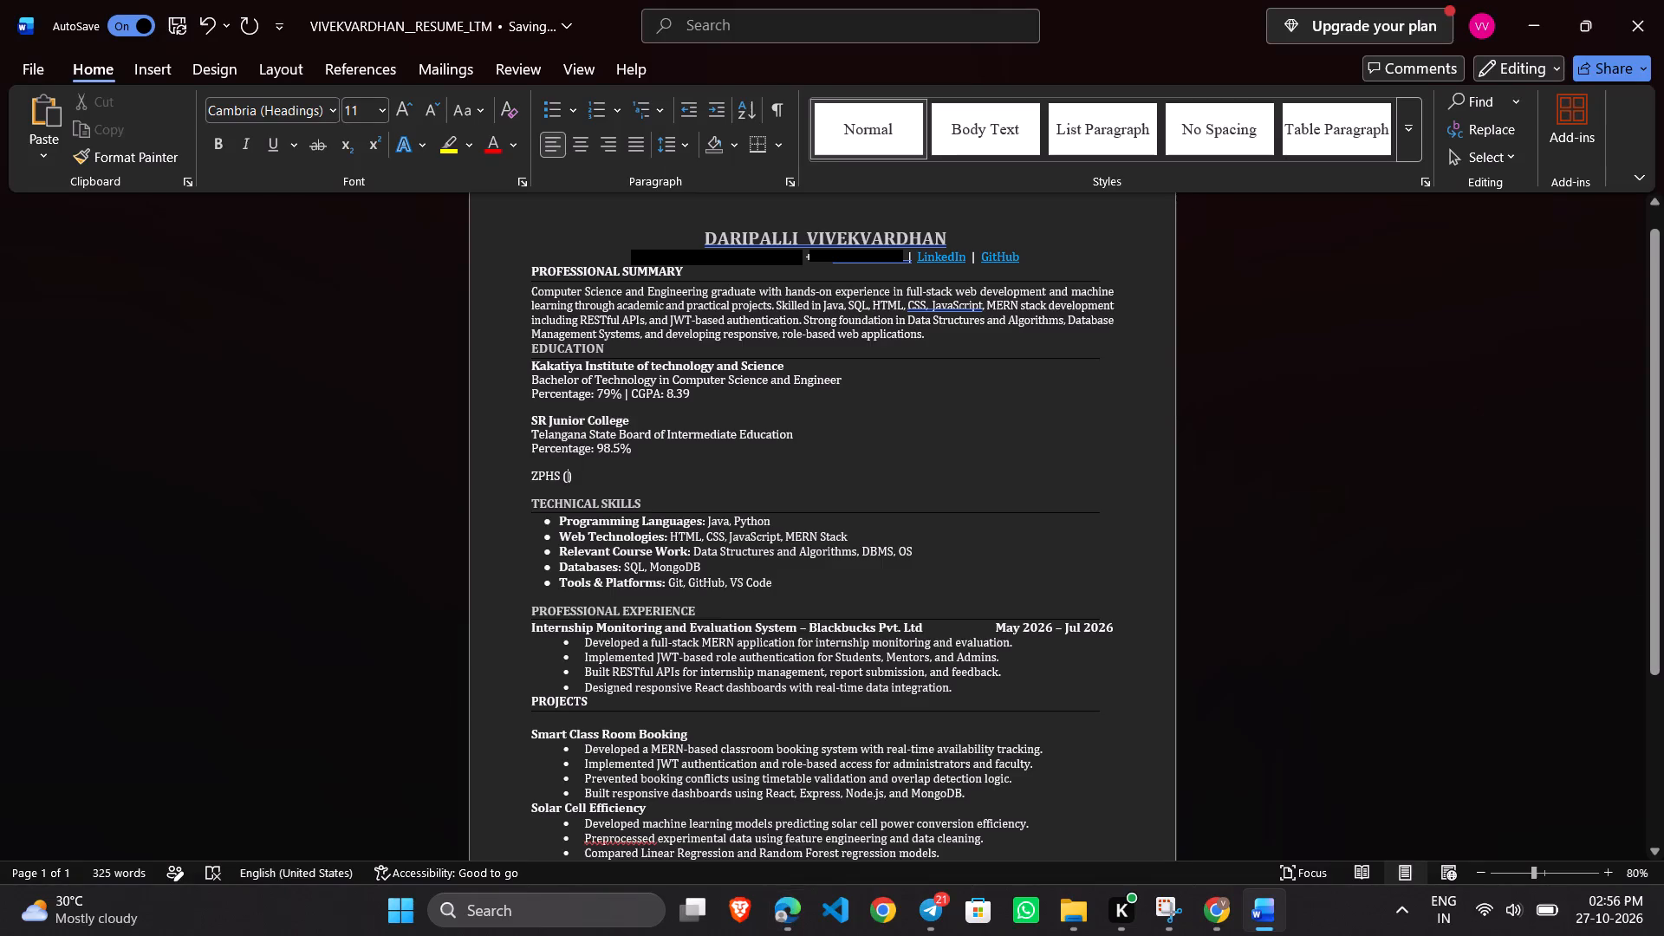
key("shift+z")
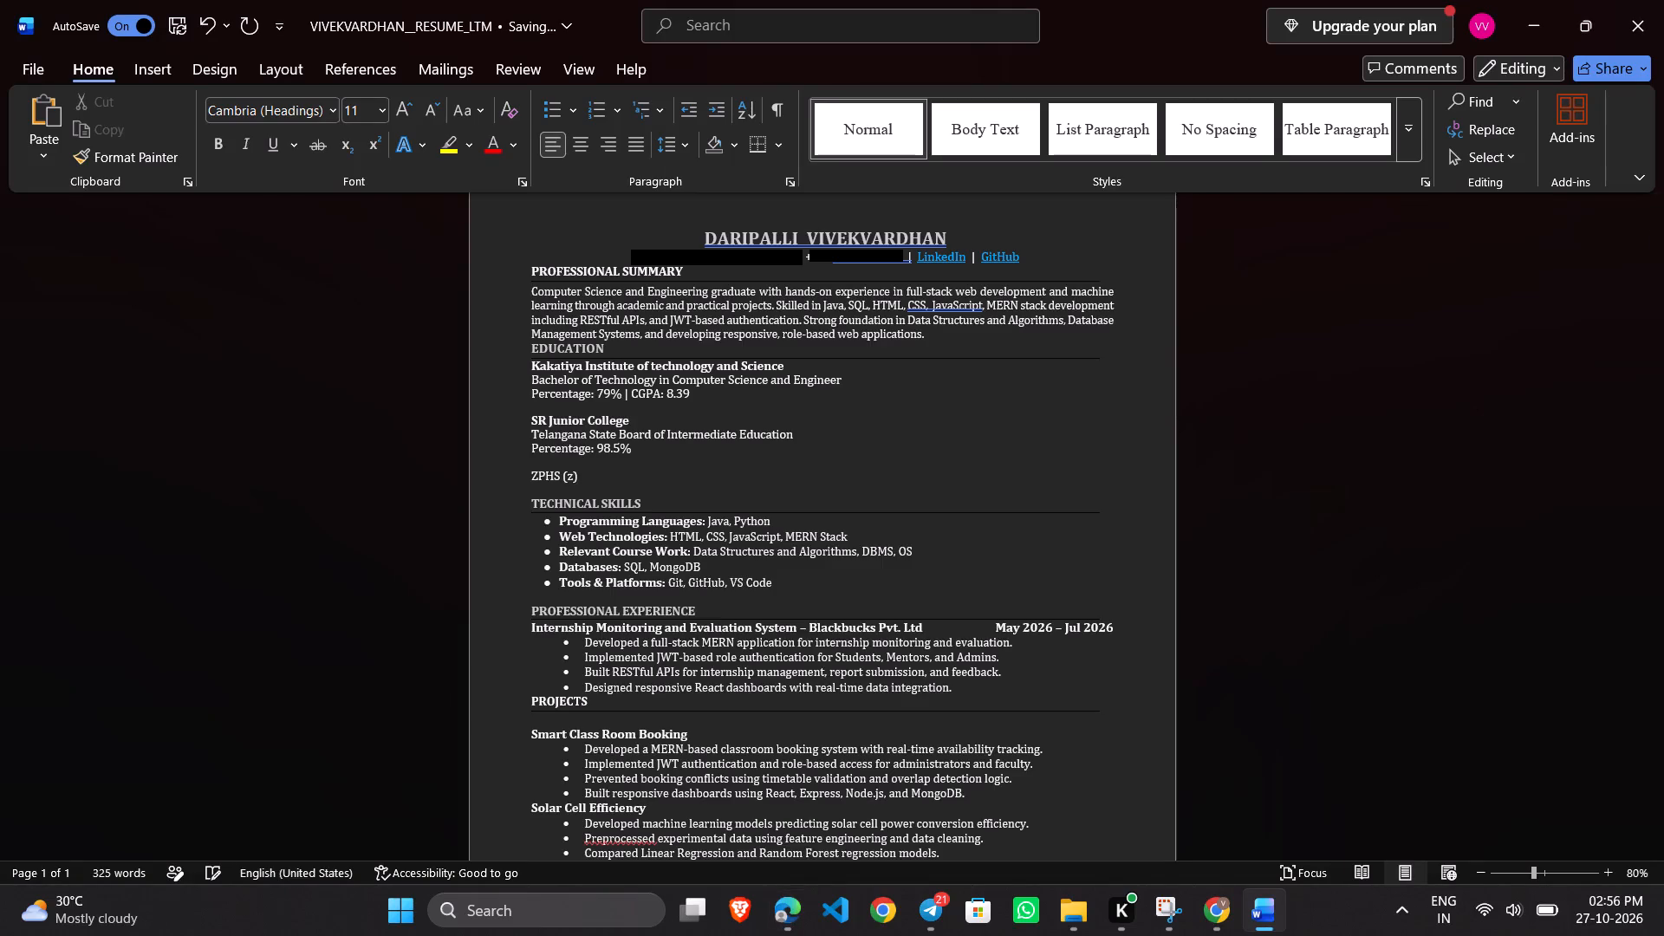
key("BackSpace")
key("z")
key("shift+p")
type("arishadh")
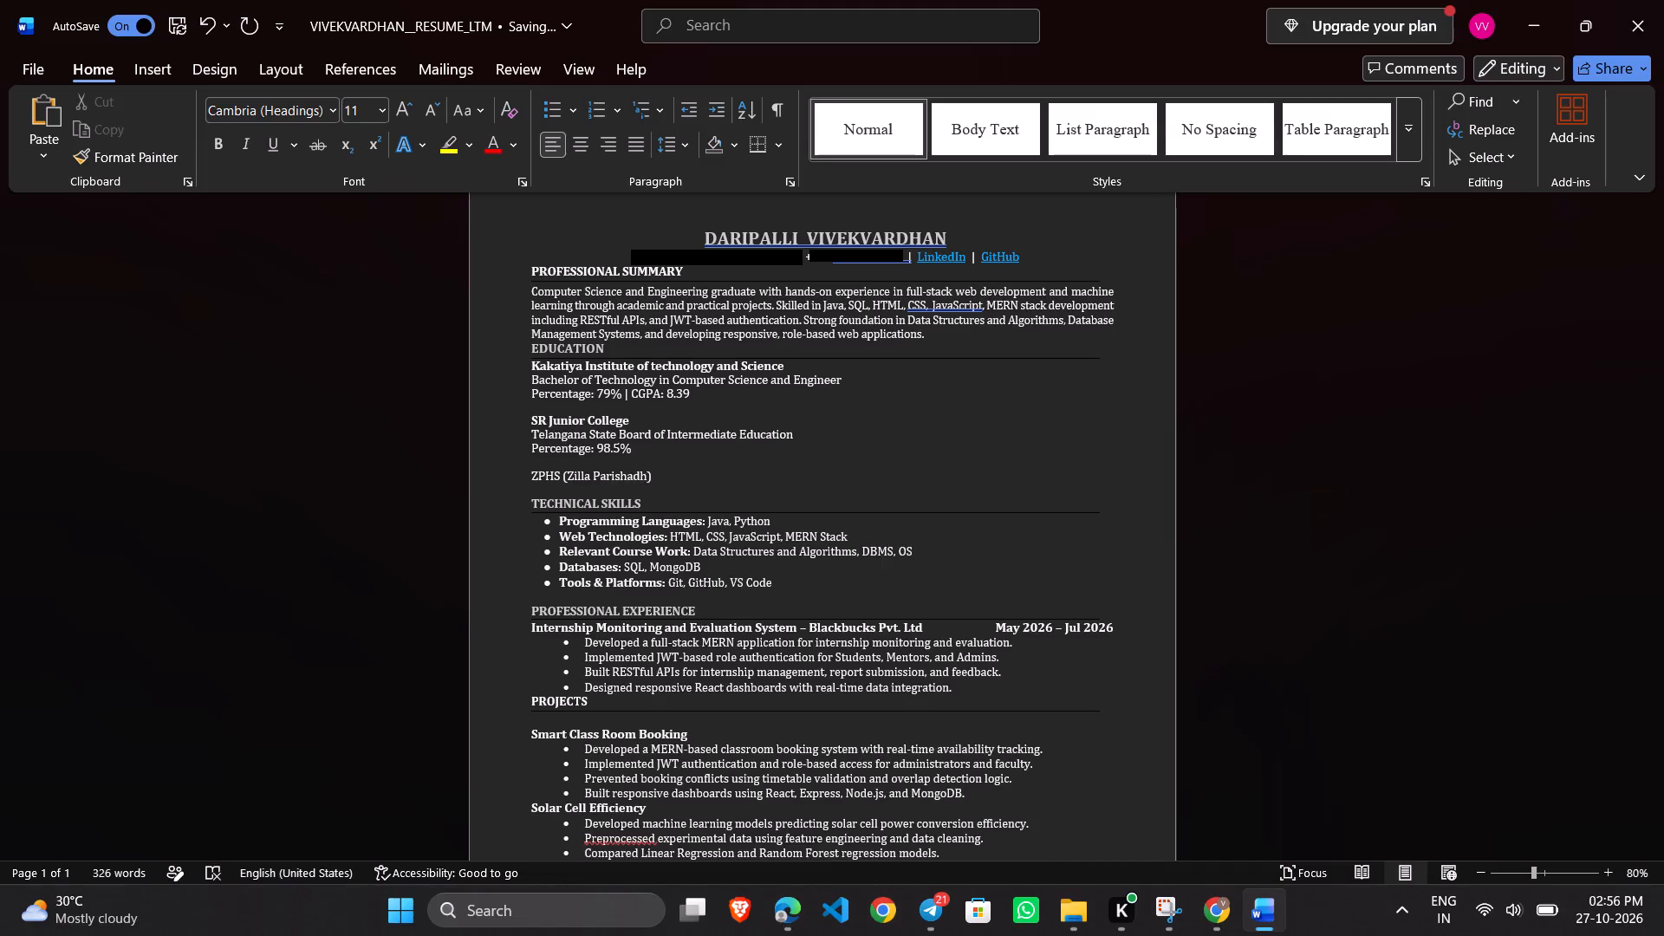
Extend the name inside the parentheses with "Unnatha Paatashala", checking the spelling against the RESUME4 PDF.
key("alt+Tab")
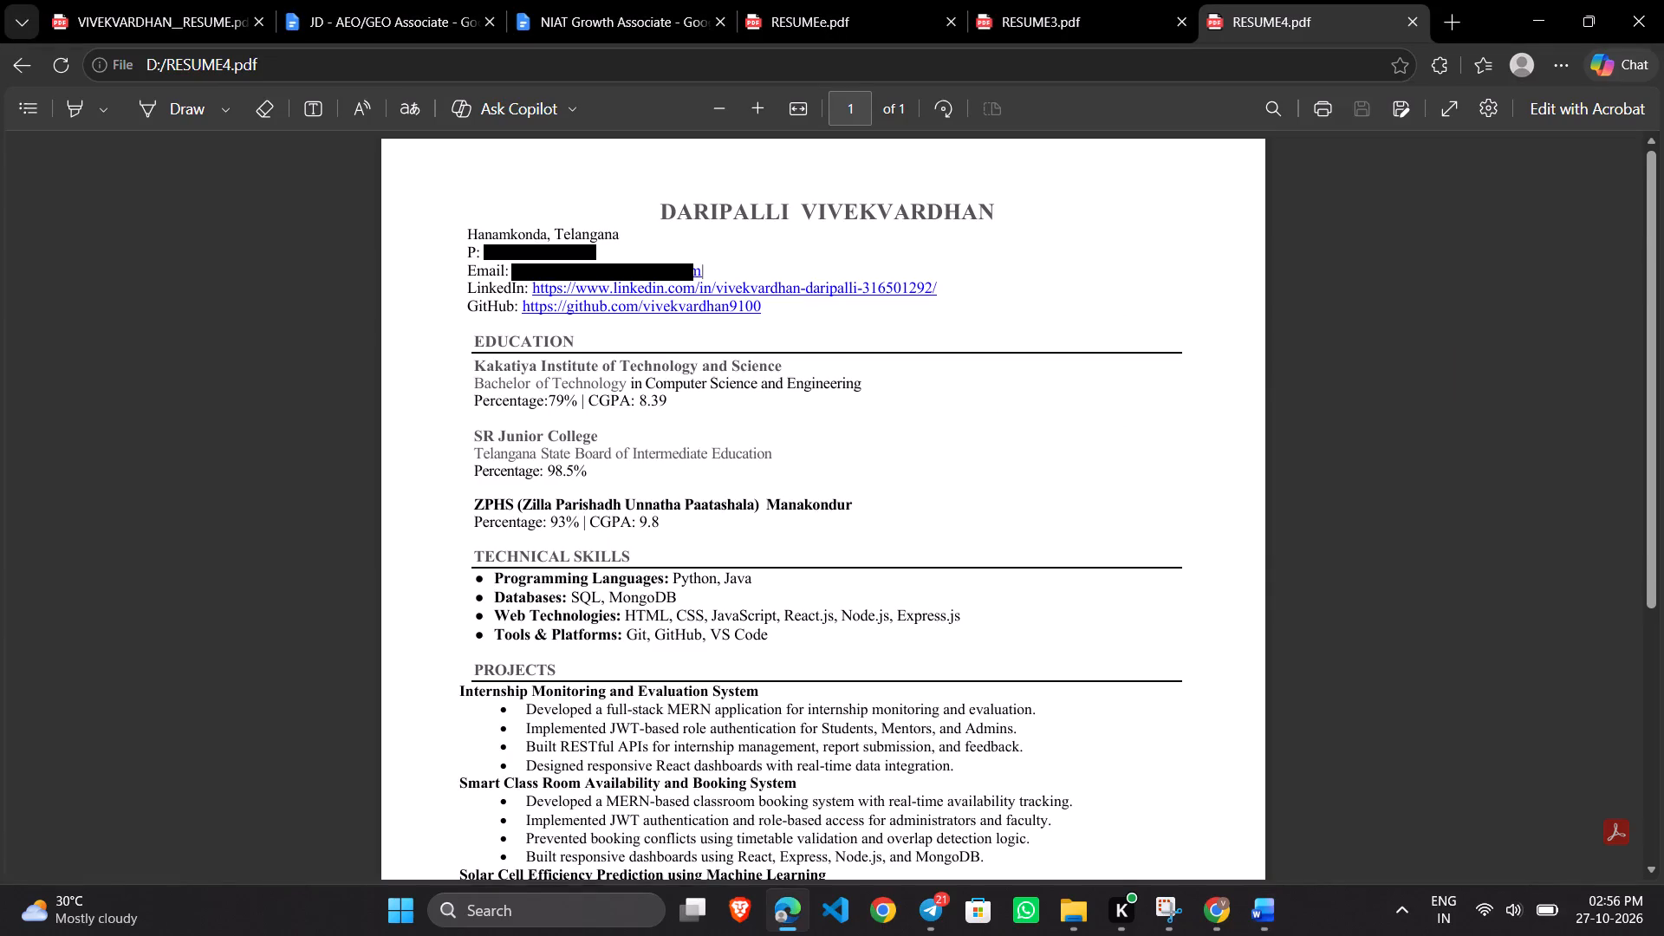
key("alt+Tab")
key("space")
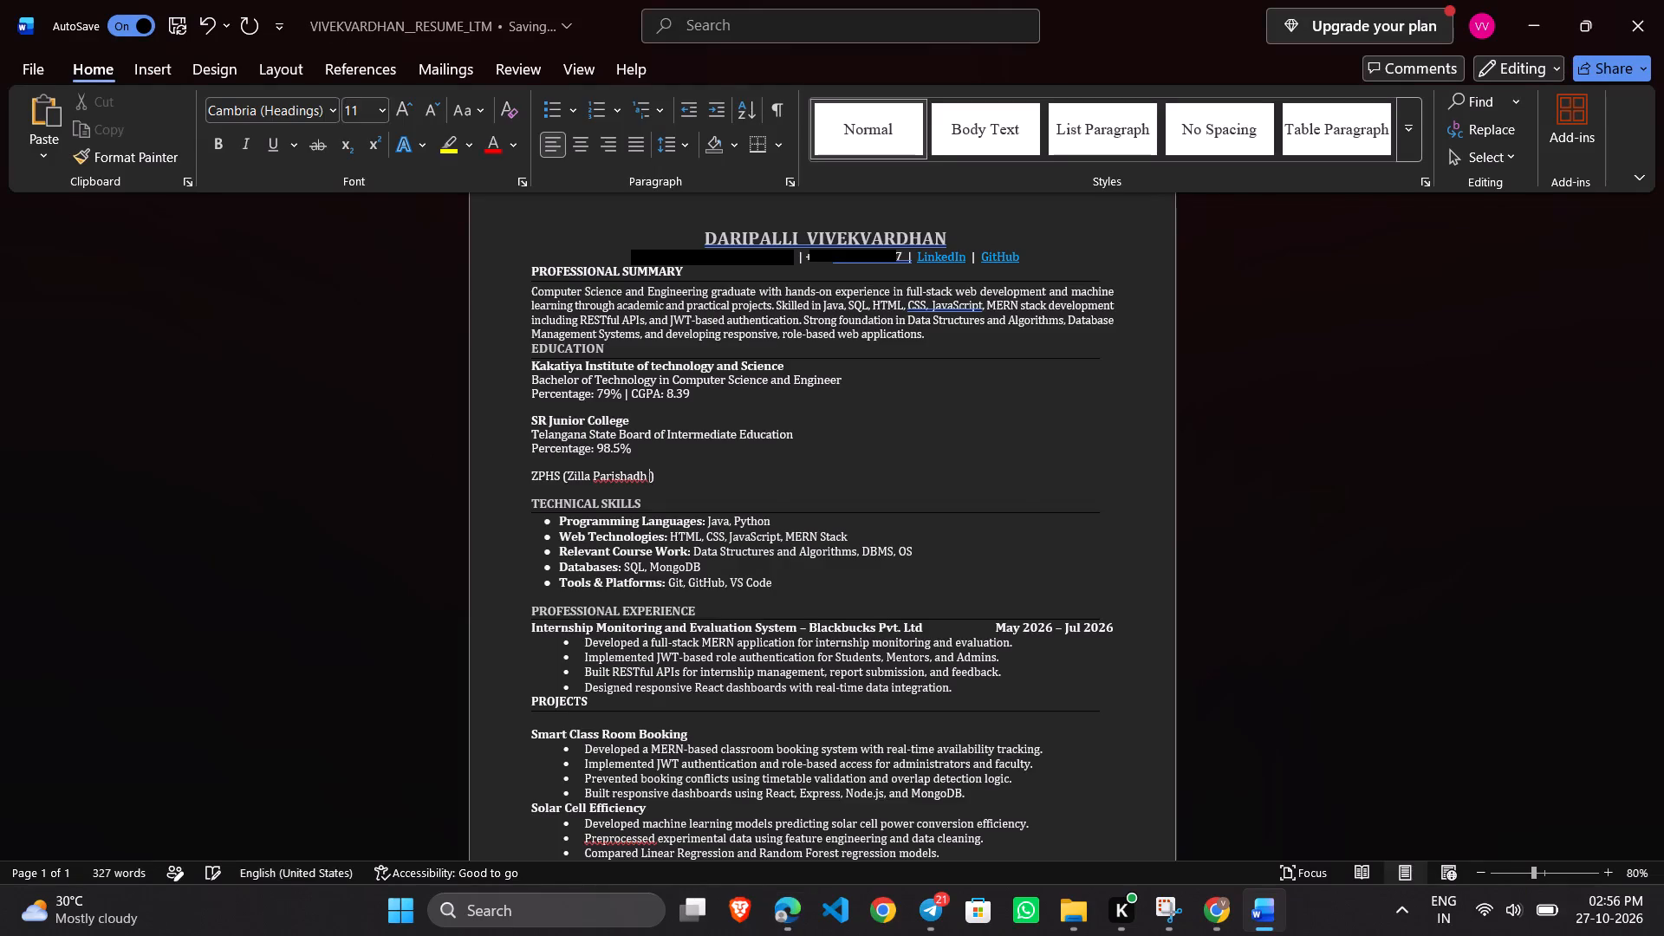
type("Unnatah")
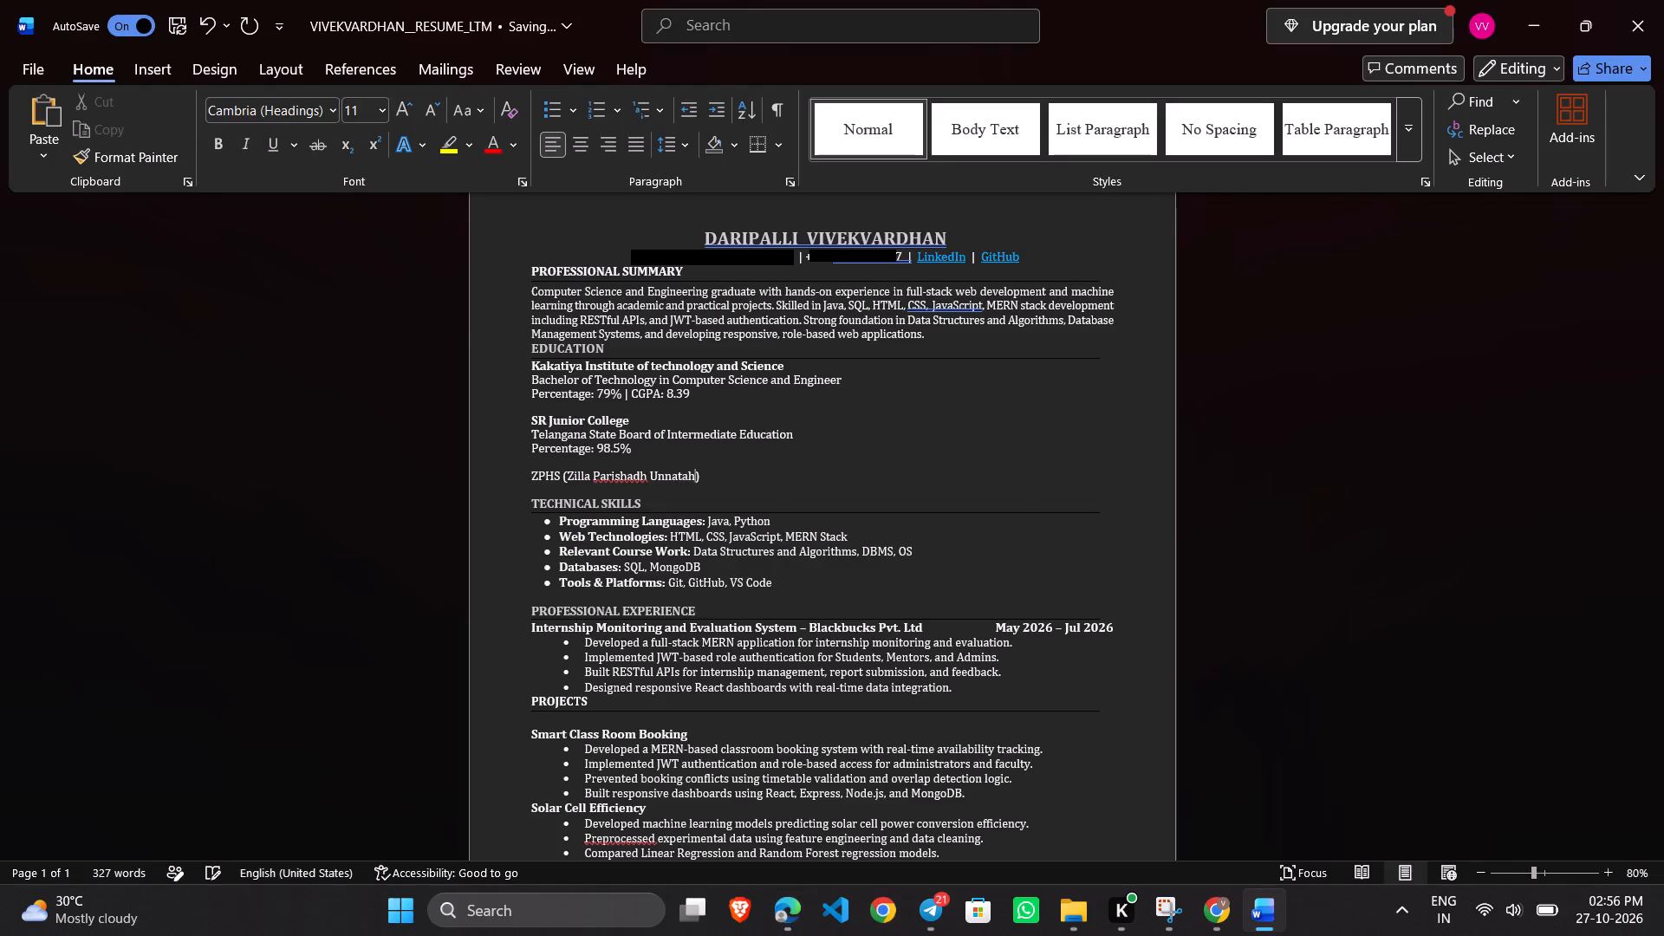
key("BackSpace")
key("BackSpace")
type("ha")
key("space")
type("Pa")
key("alt+Tab")
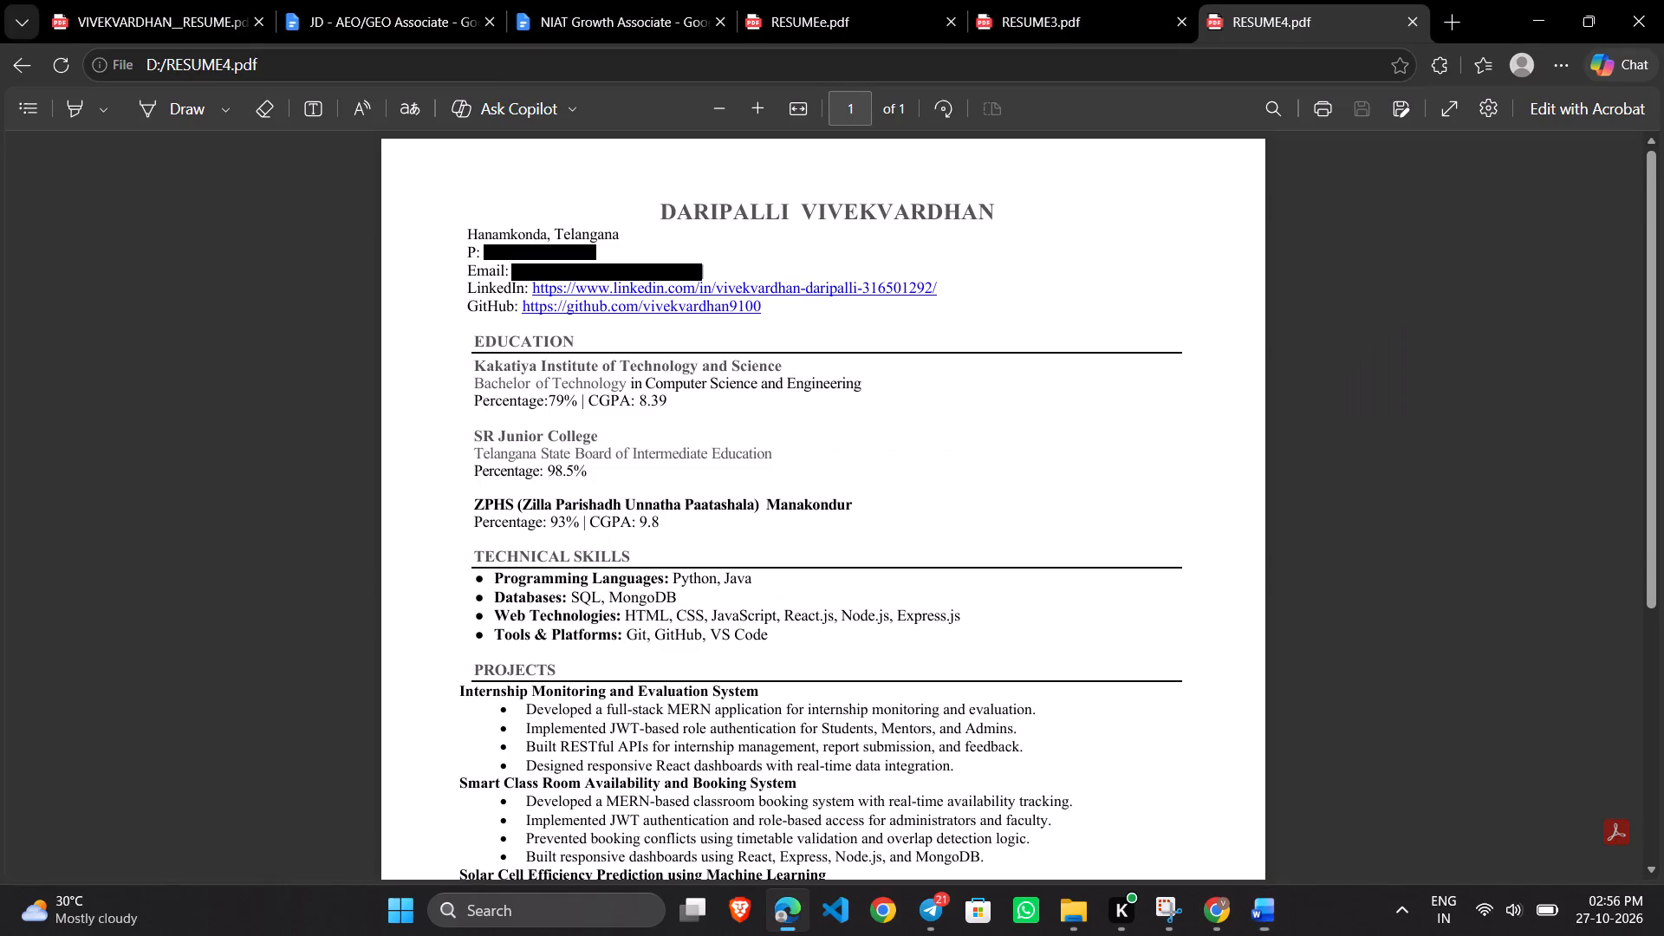
key("alt+Tab")
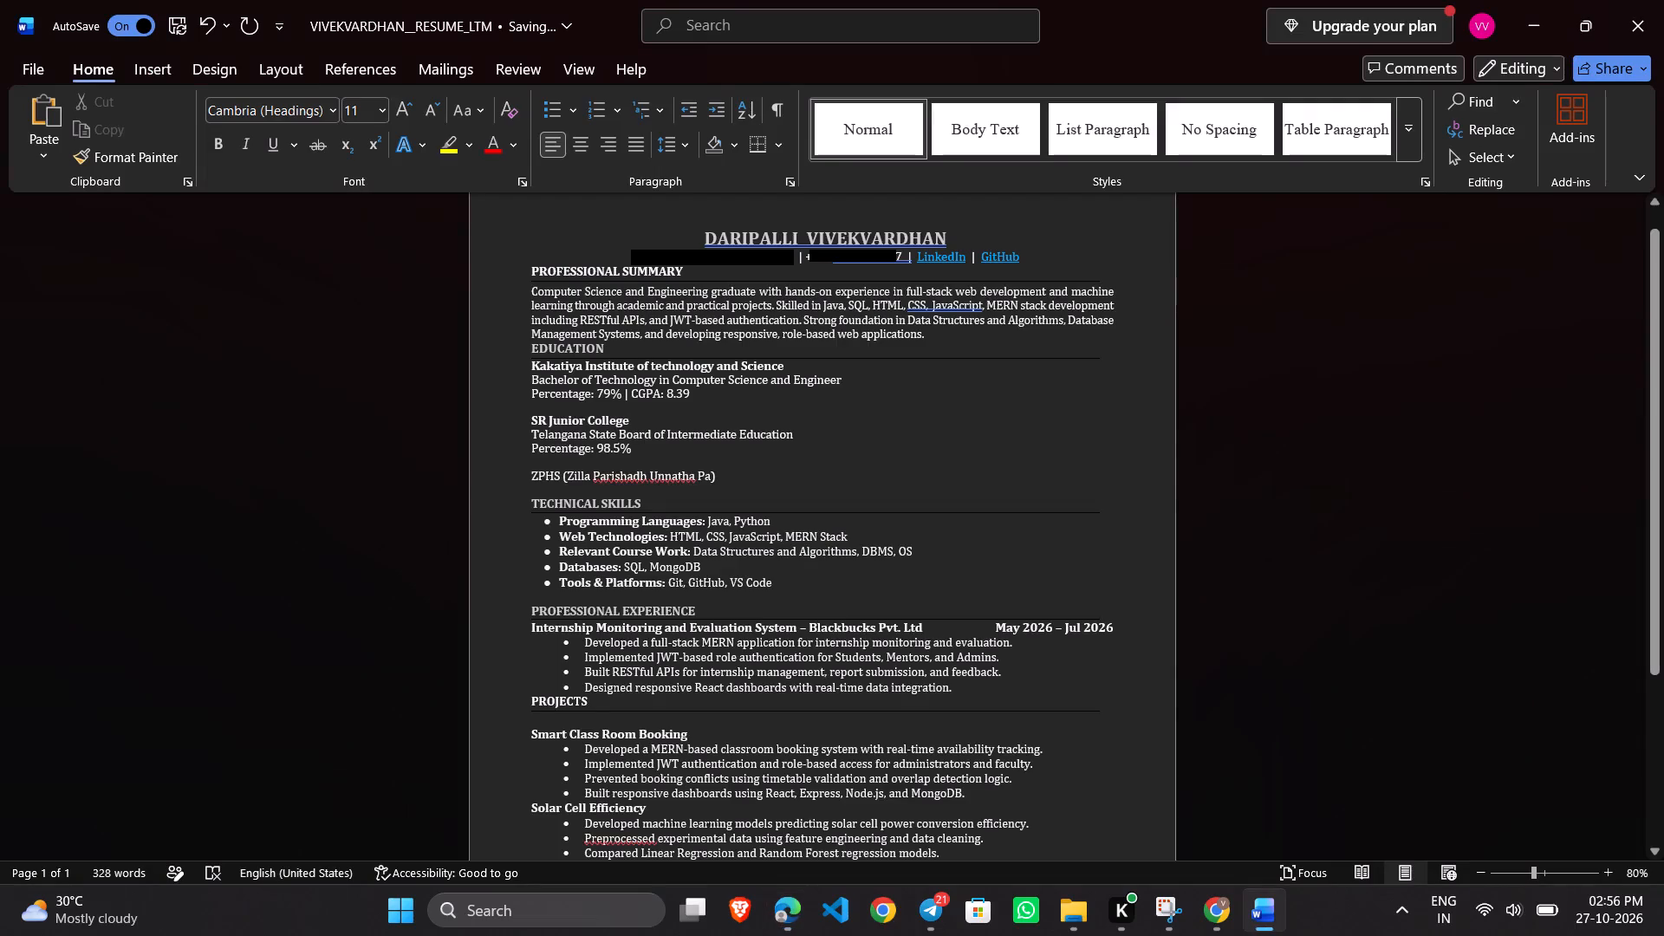
key("a")
type("tasha")
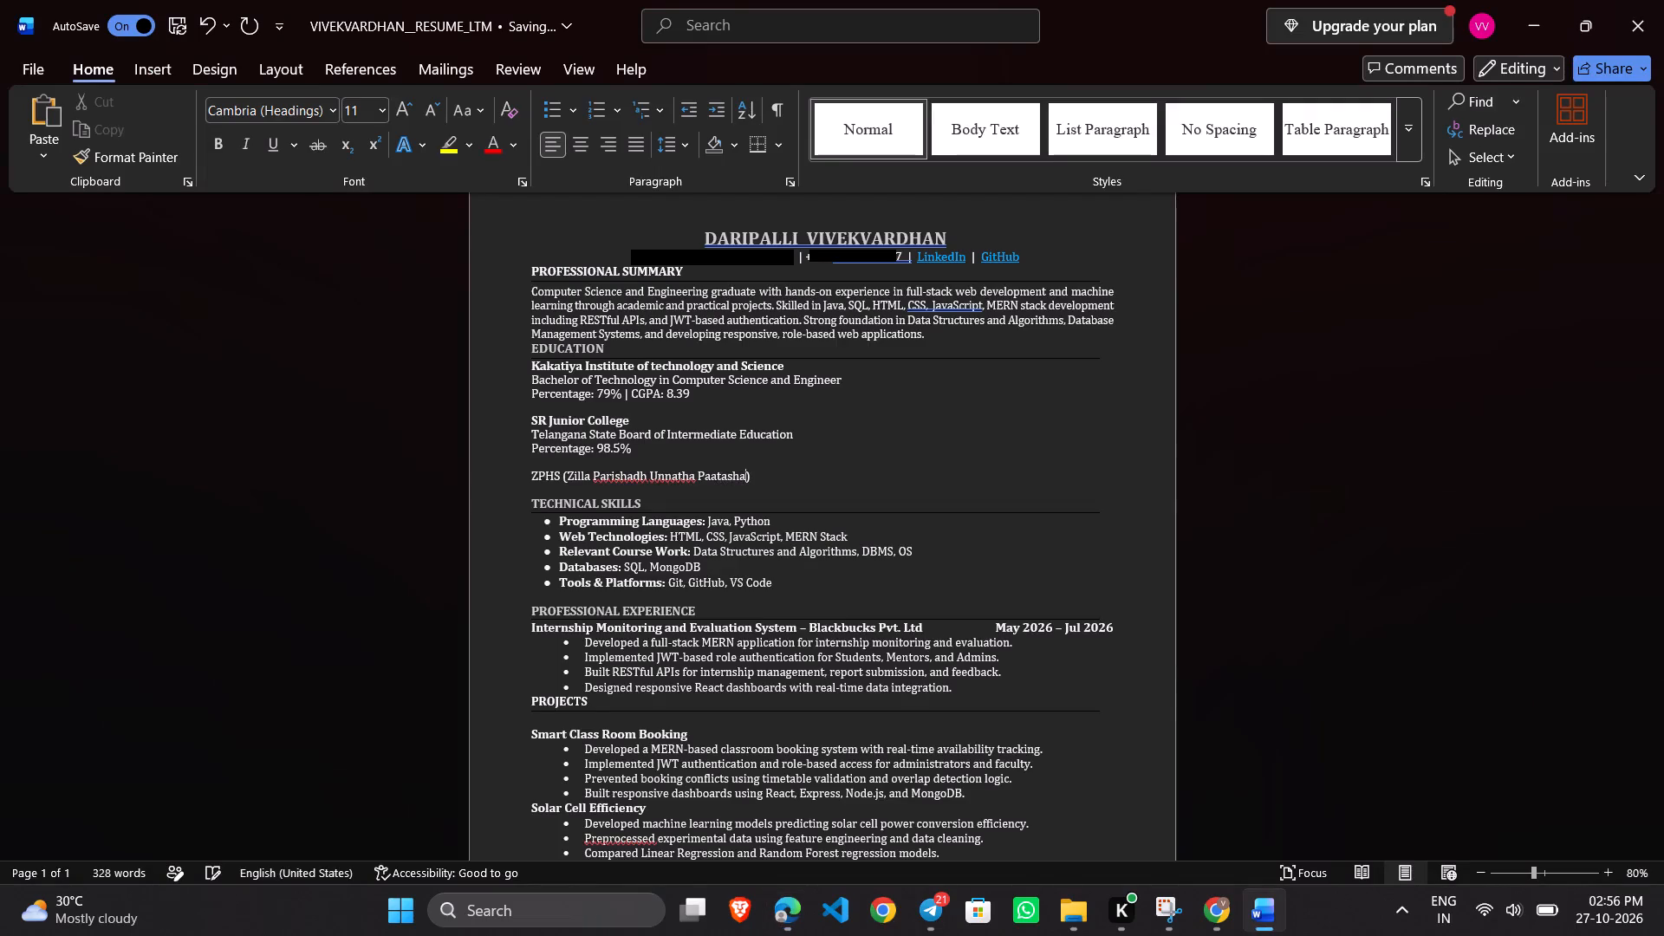
type("la")
Compare the ZPHS school name in the Word resume with its spelling in the RESUME4 PDF.
key("alt+Tab")
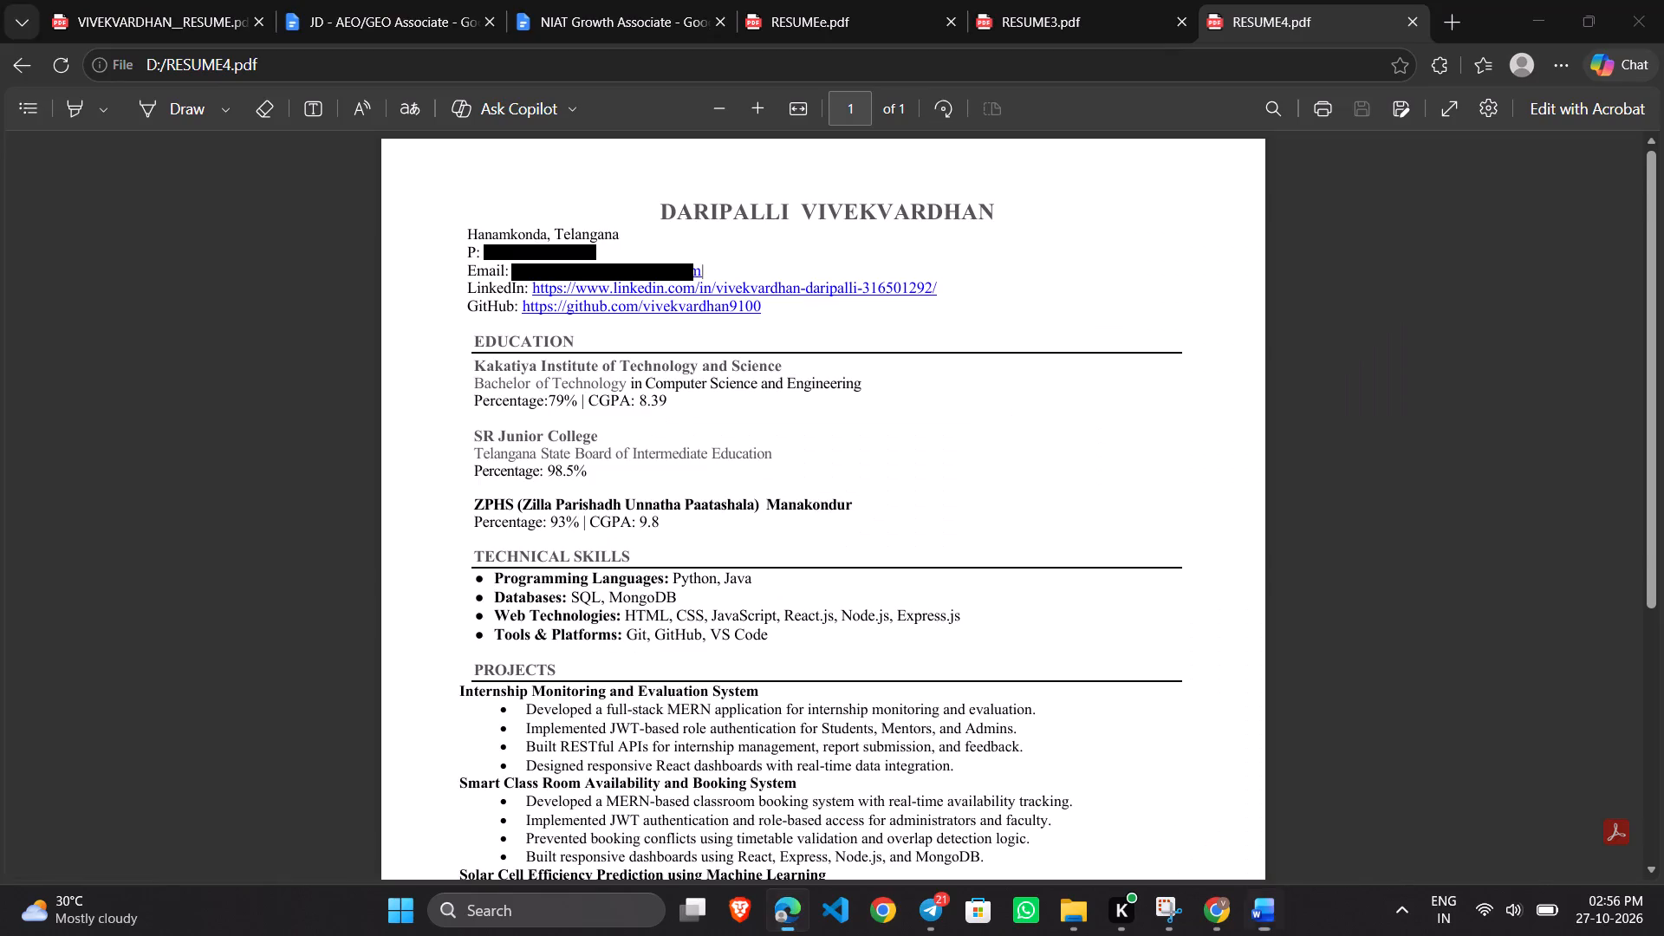
key("alt+Tab")
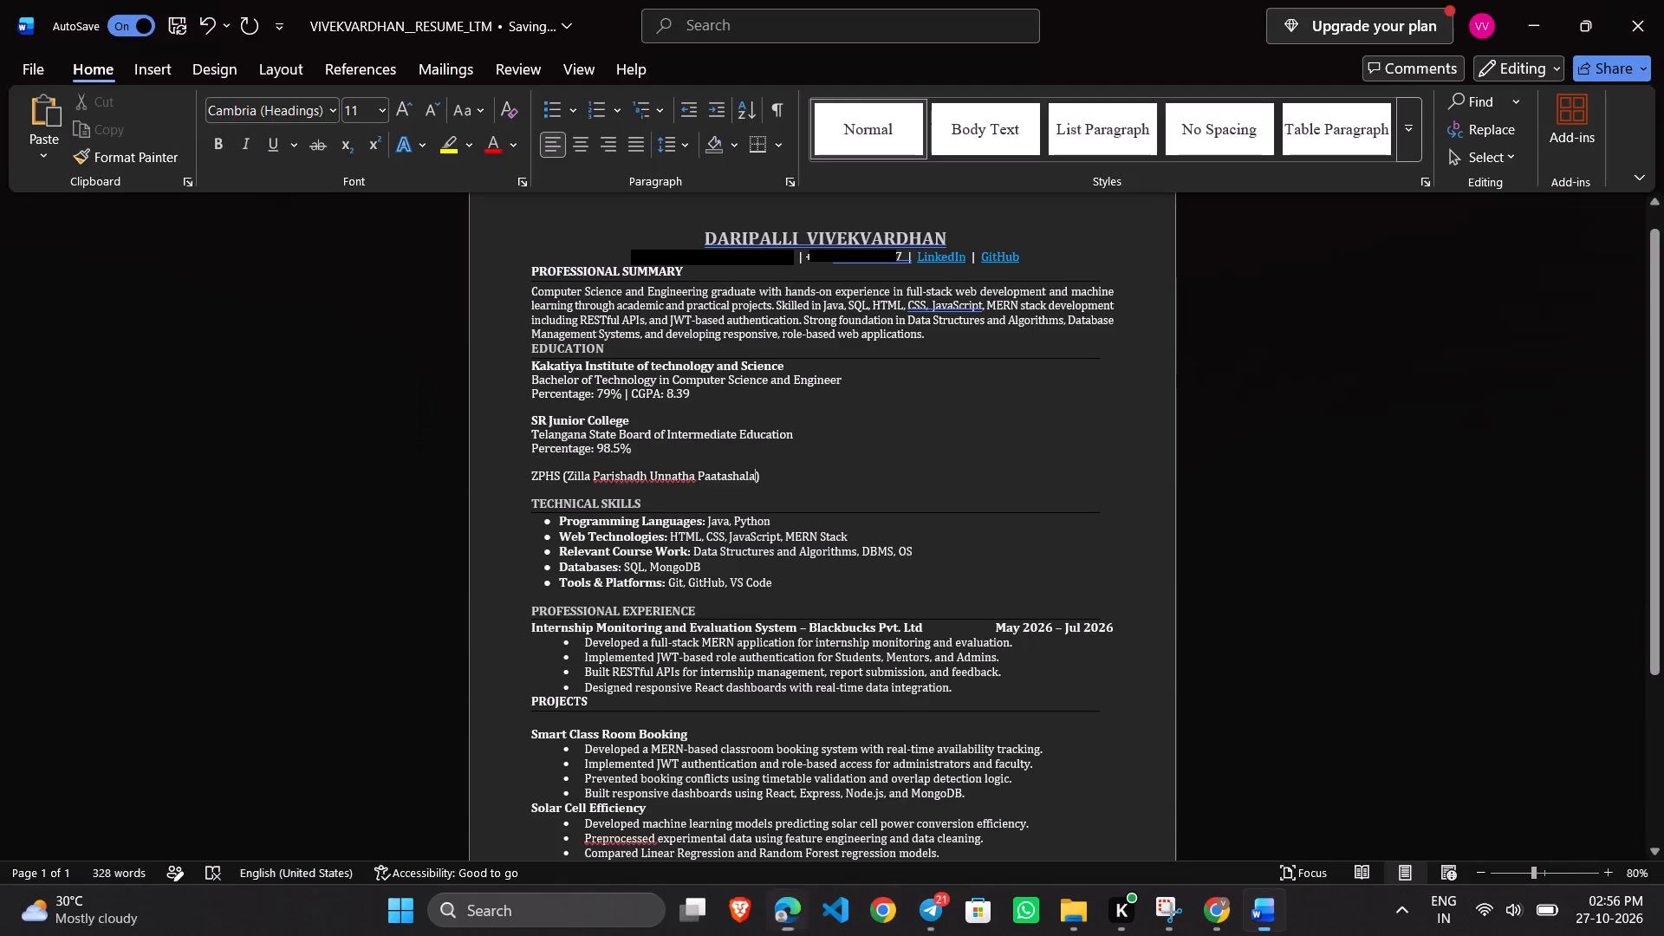
key("Right")
key("Left")
key("Left")
key("alt+Tab")
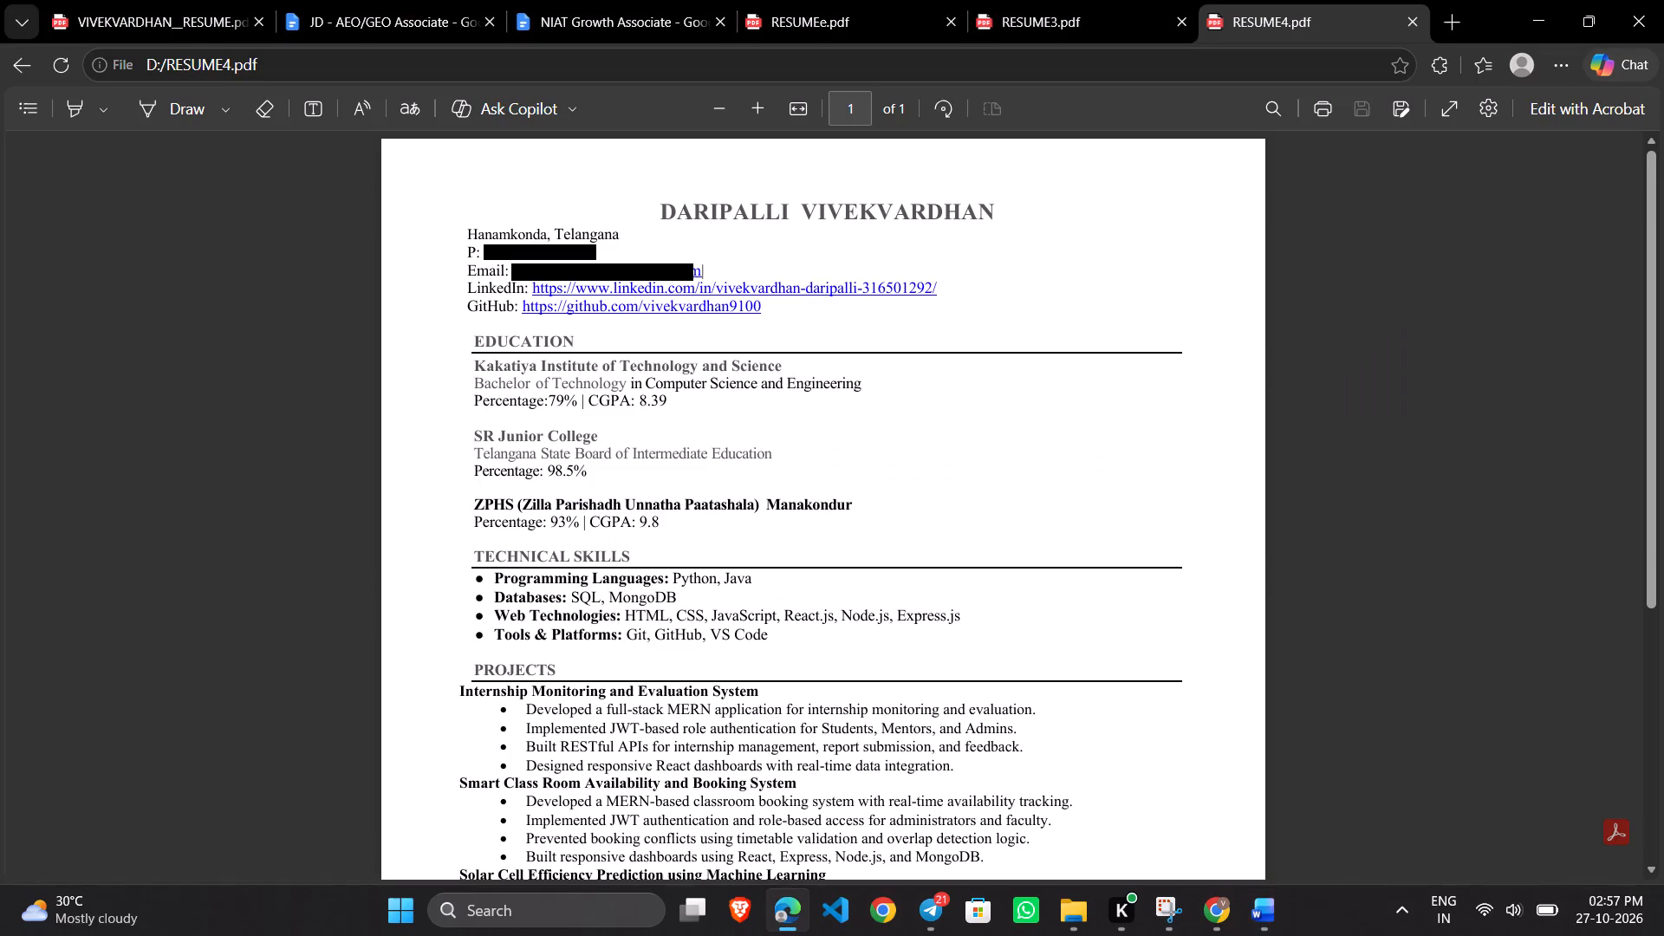
key("alt+Tab")
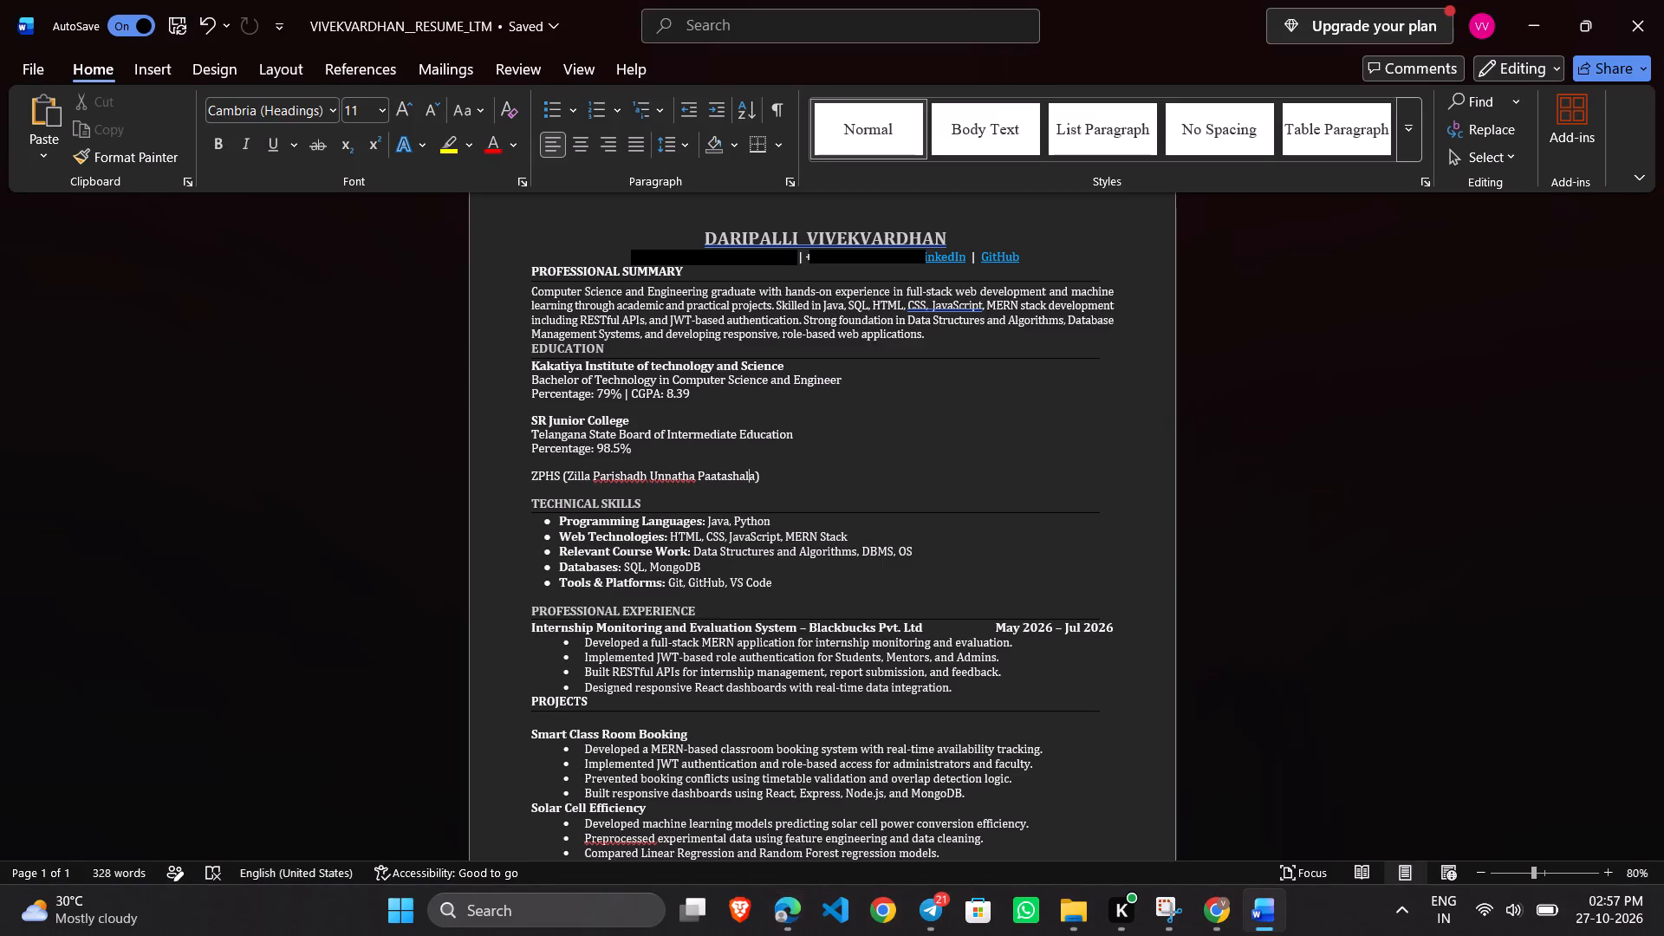
key("alt+Tab")
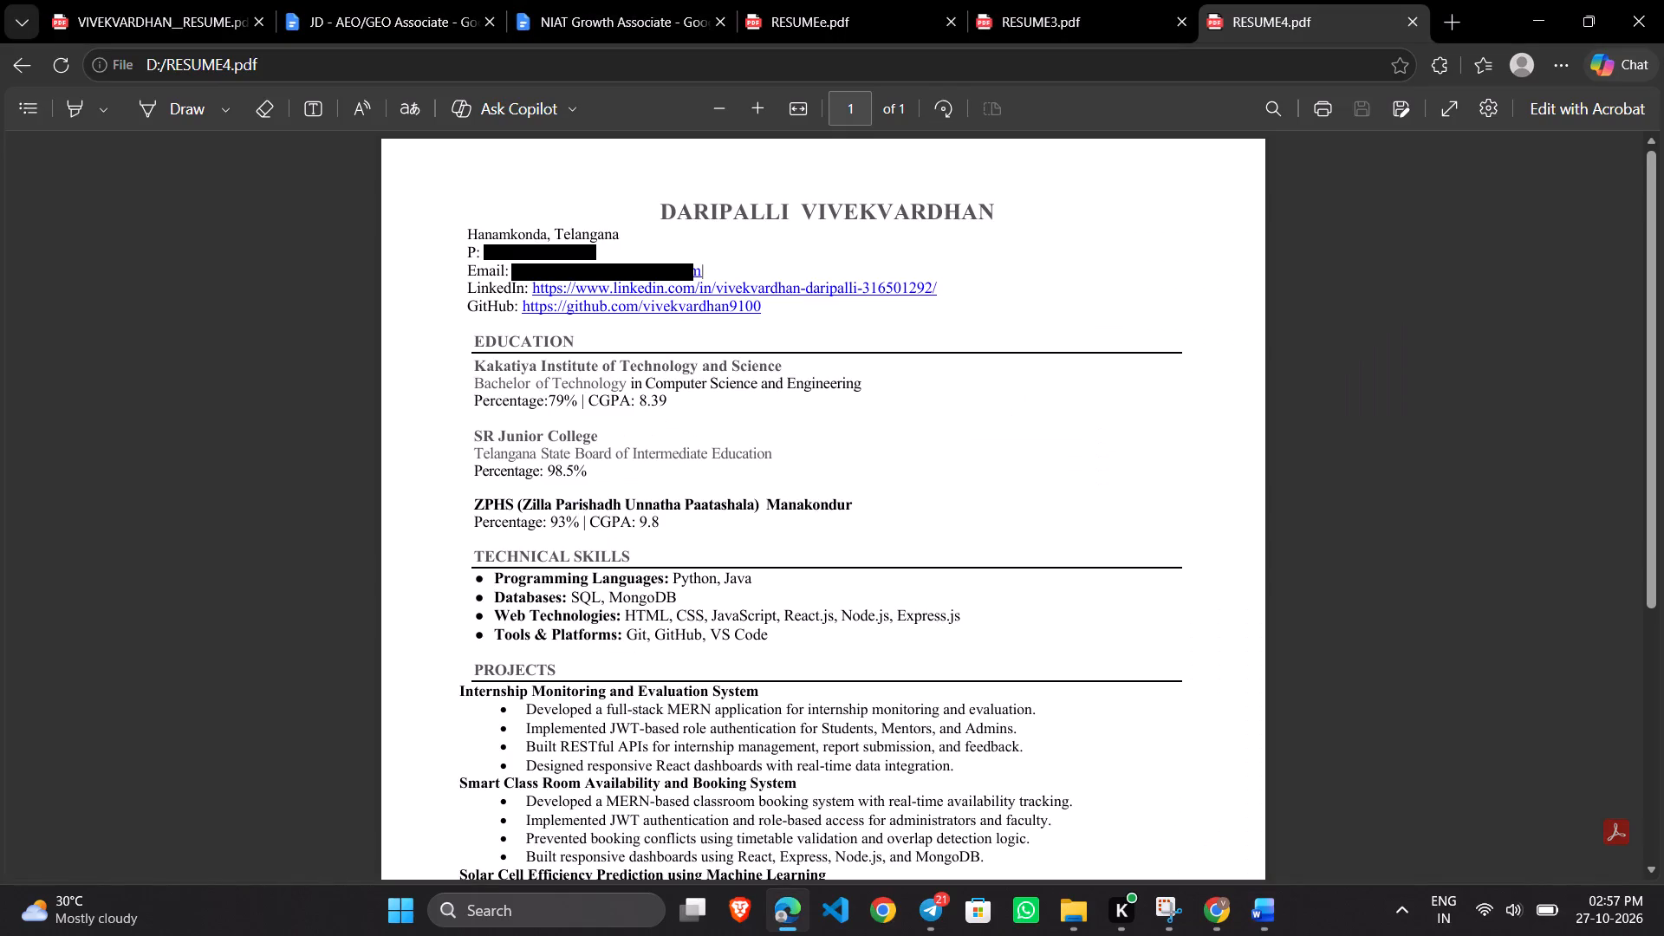
key("alt+Tab")
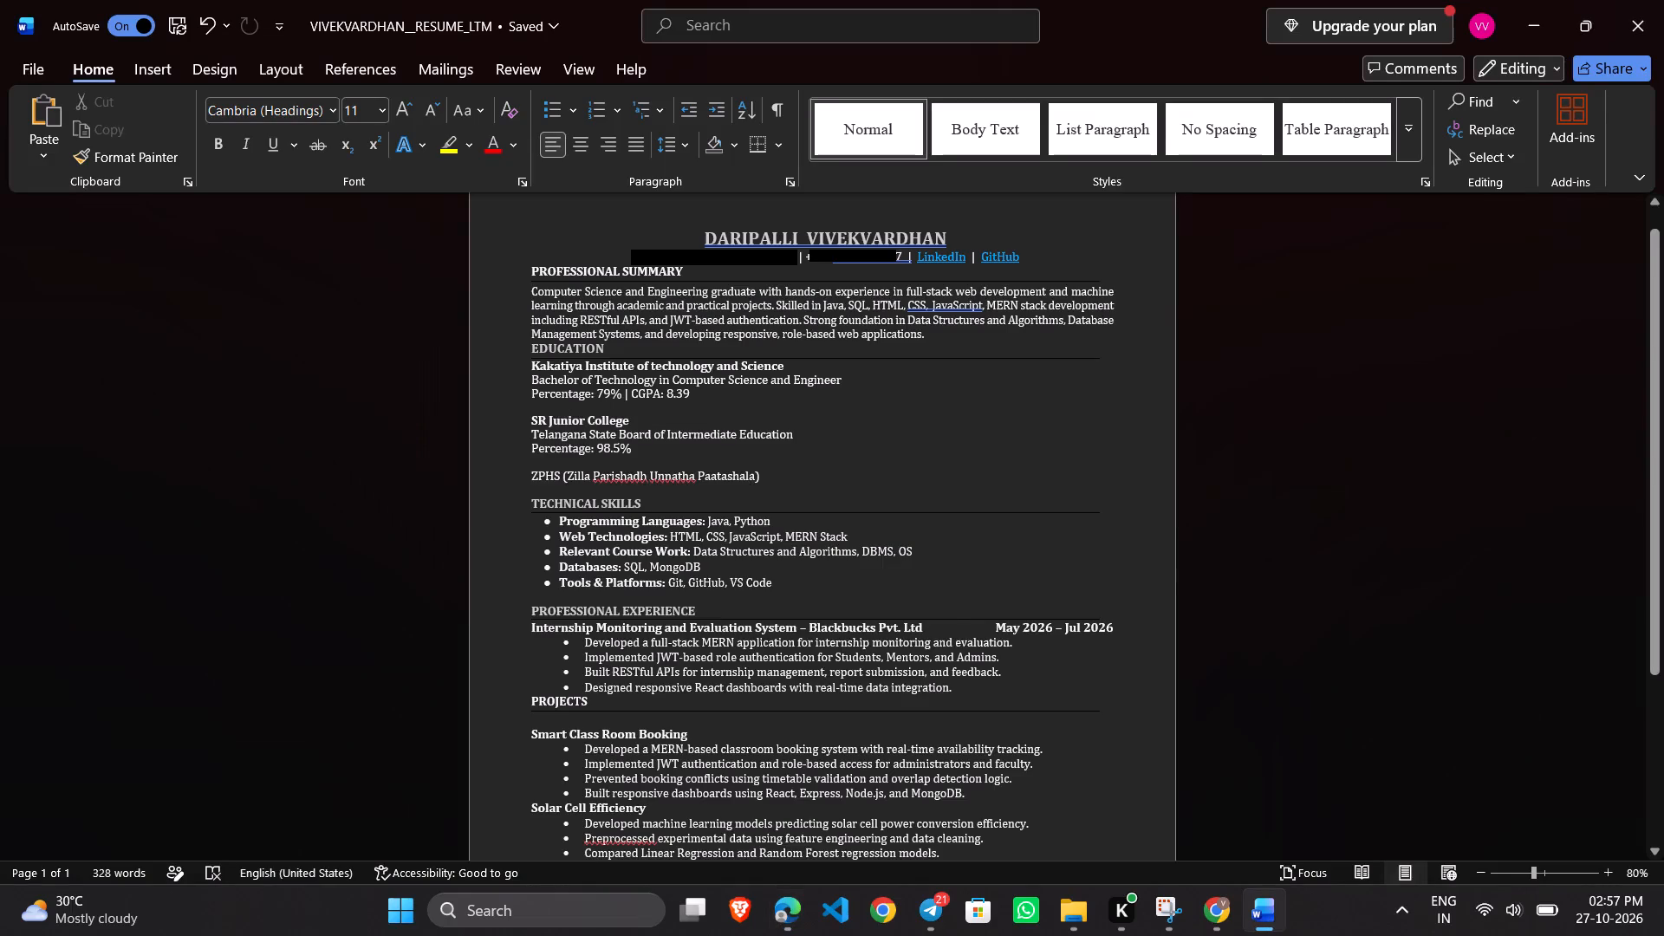
Add the place name "Manakondur" after the closing parenthesis of the ZPHS entry in the Word resume, as in the RESUME4 PDF.
key("Right")
key("Right")
key("alt+Tab")
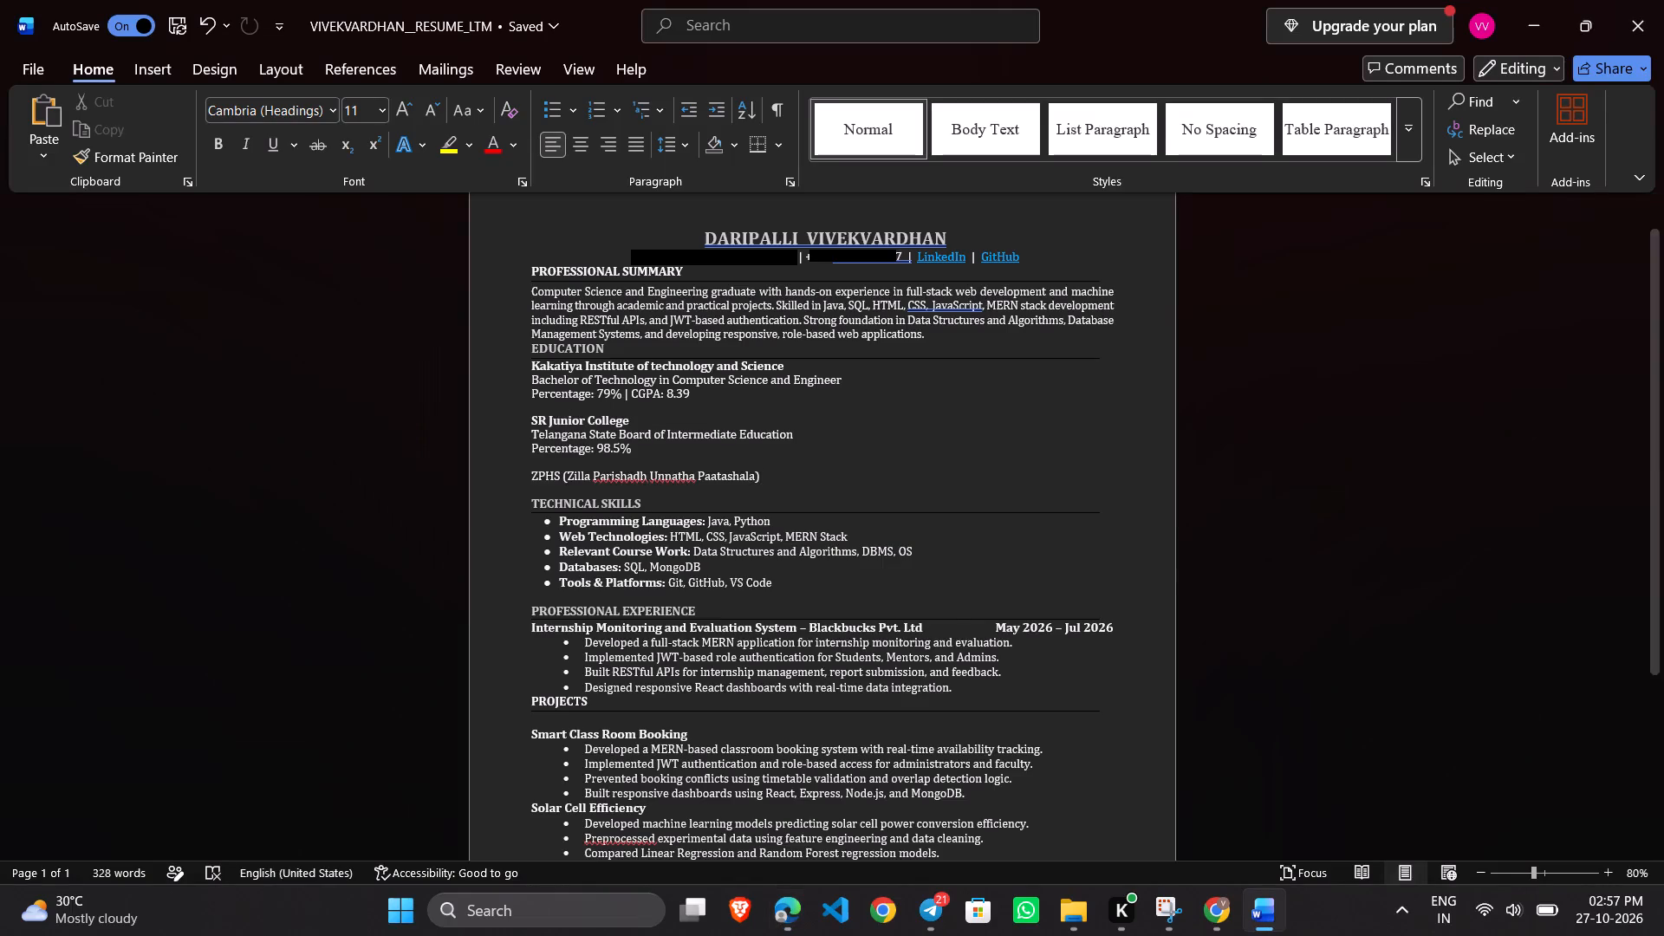
key("alt+Tab")
key("space")
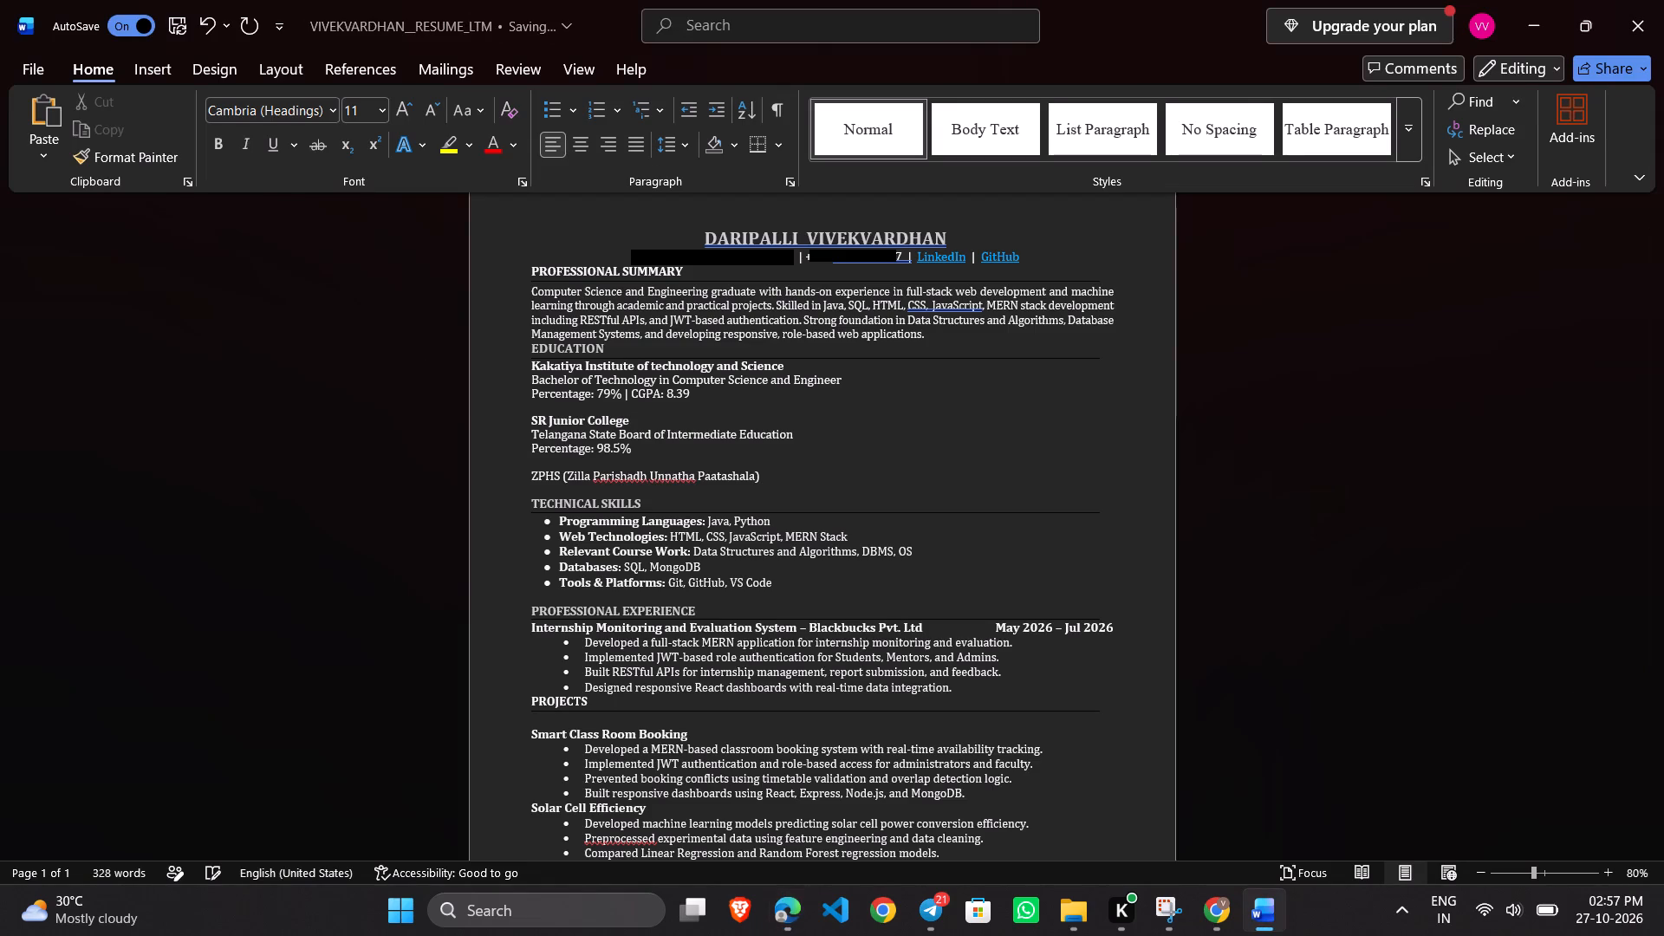
type("Mana")
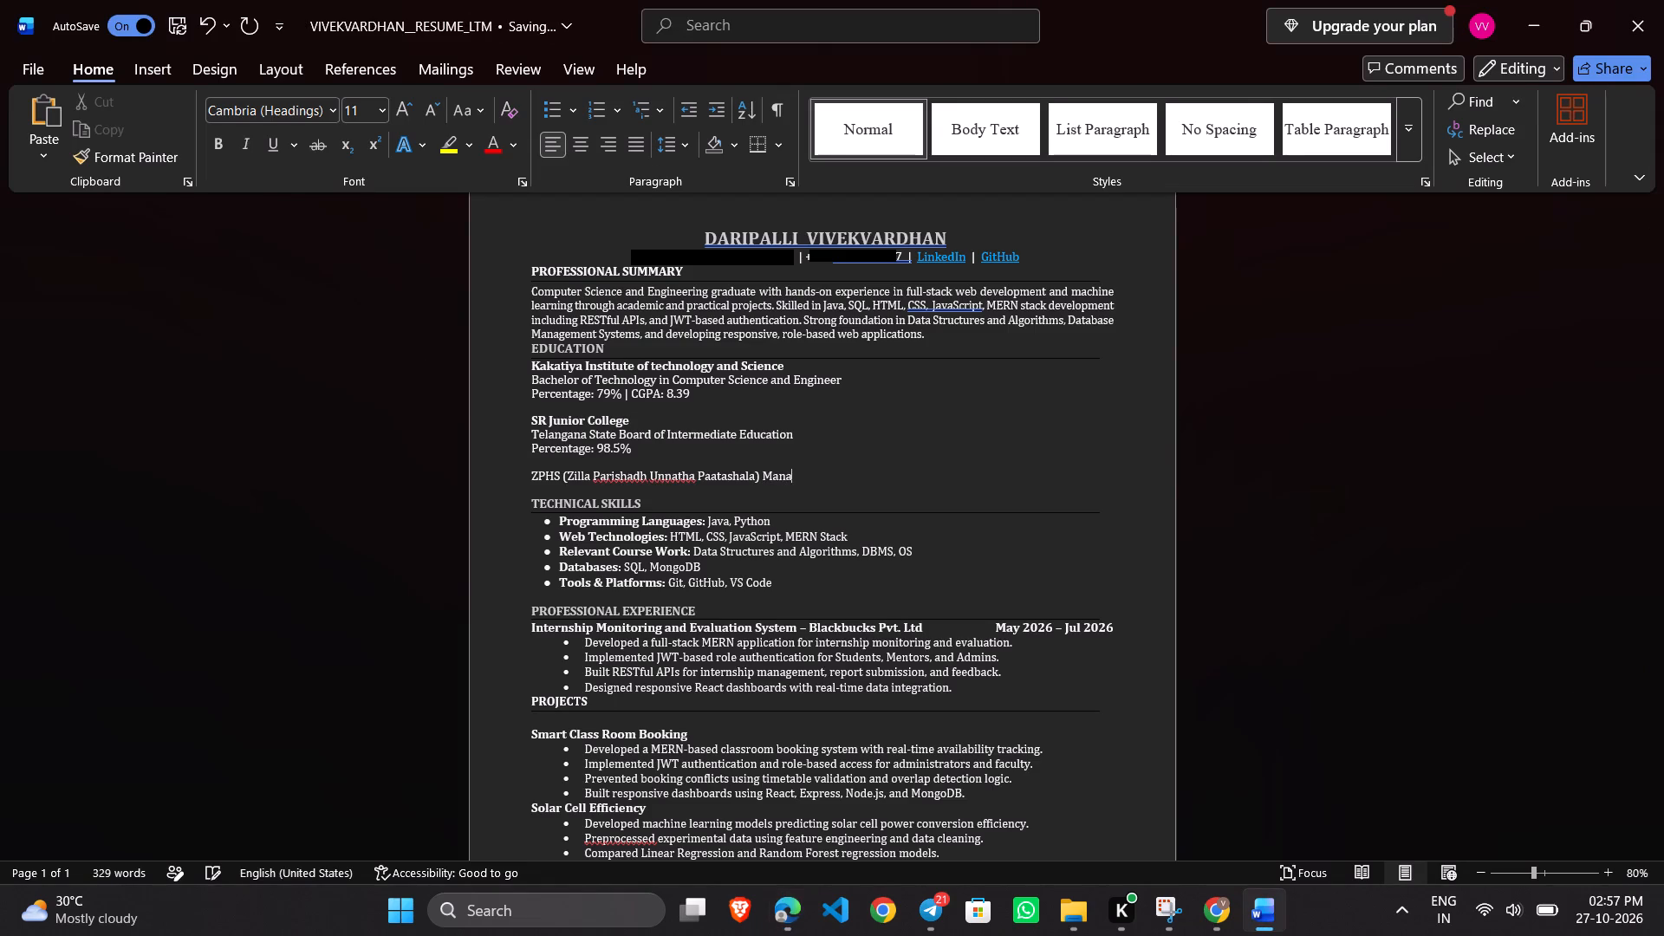
type("kondudr")
key("BackSpace")
type("ur")
key("BackSpace")
key("BackSpace")
key("BackSpace")
key("r")
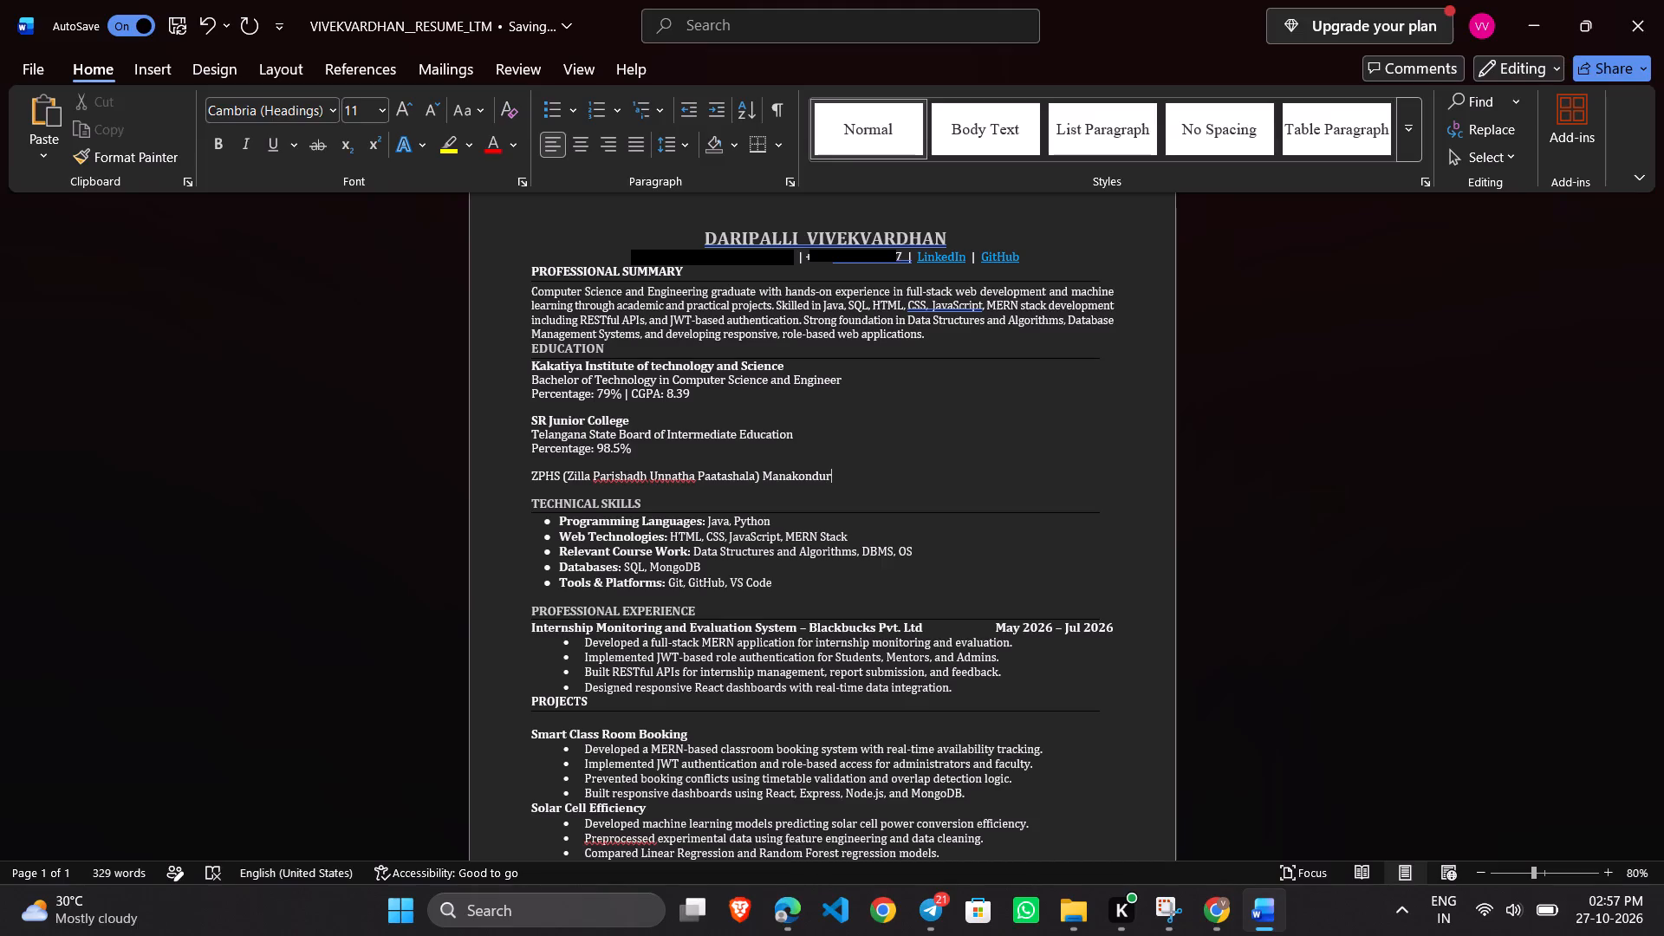
Start a new line below the ZPHS school name reading "Percentage: 93%", following the RESUME4 PDF.
key("alt+Tab")
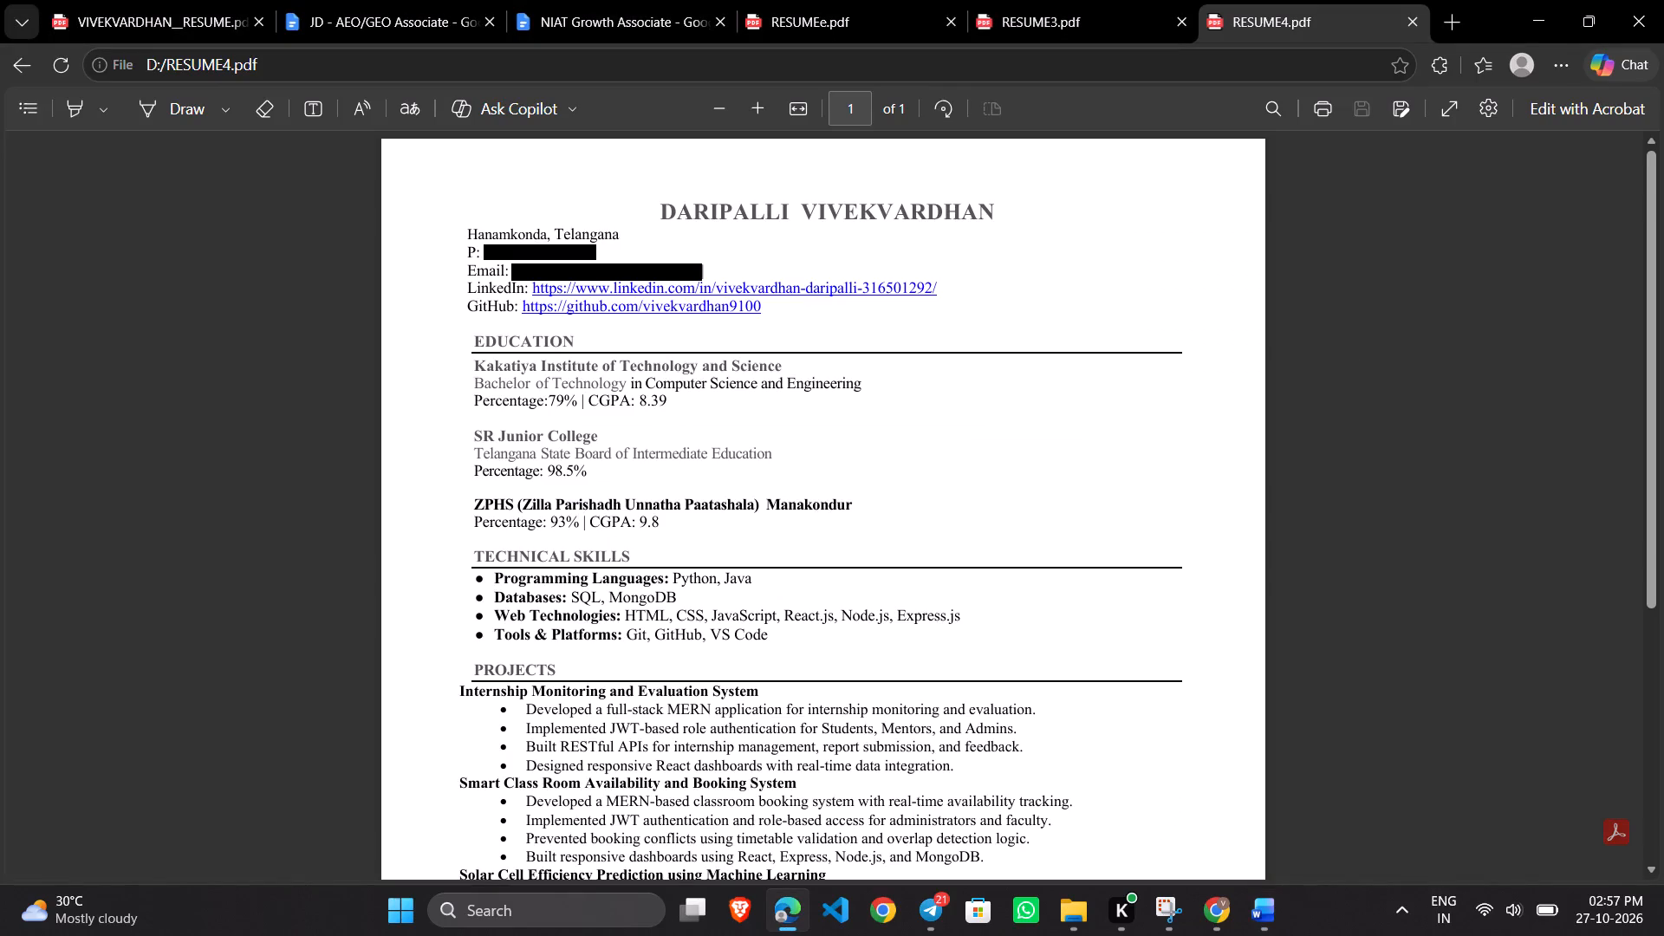
key("alt+Tab")
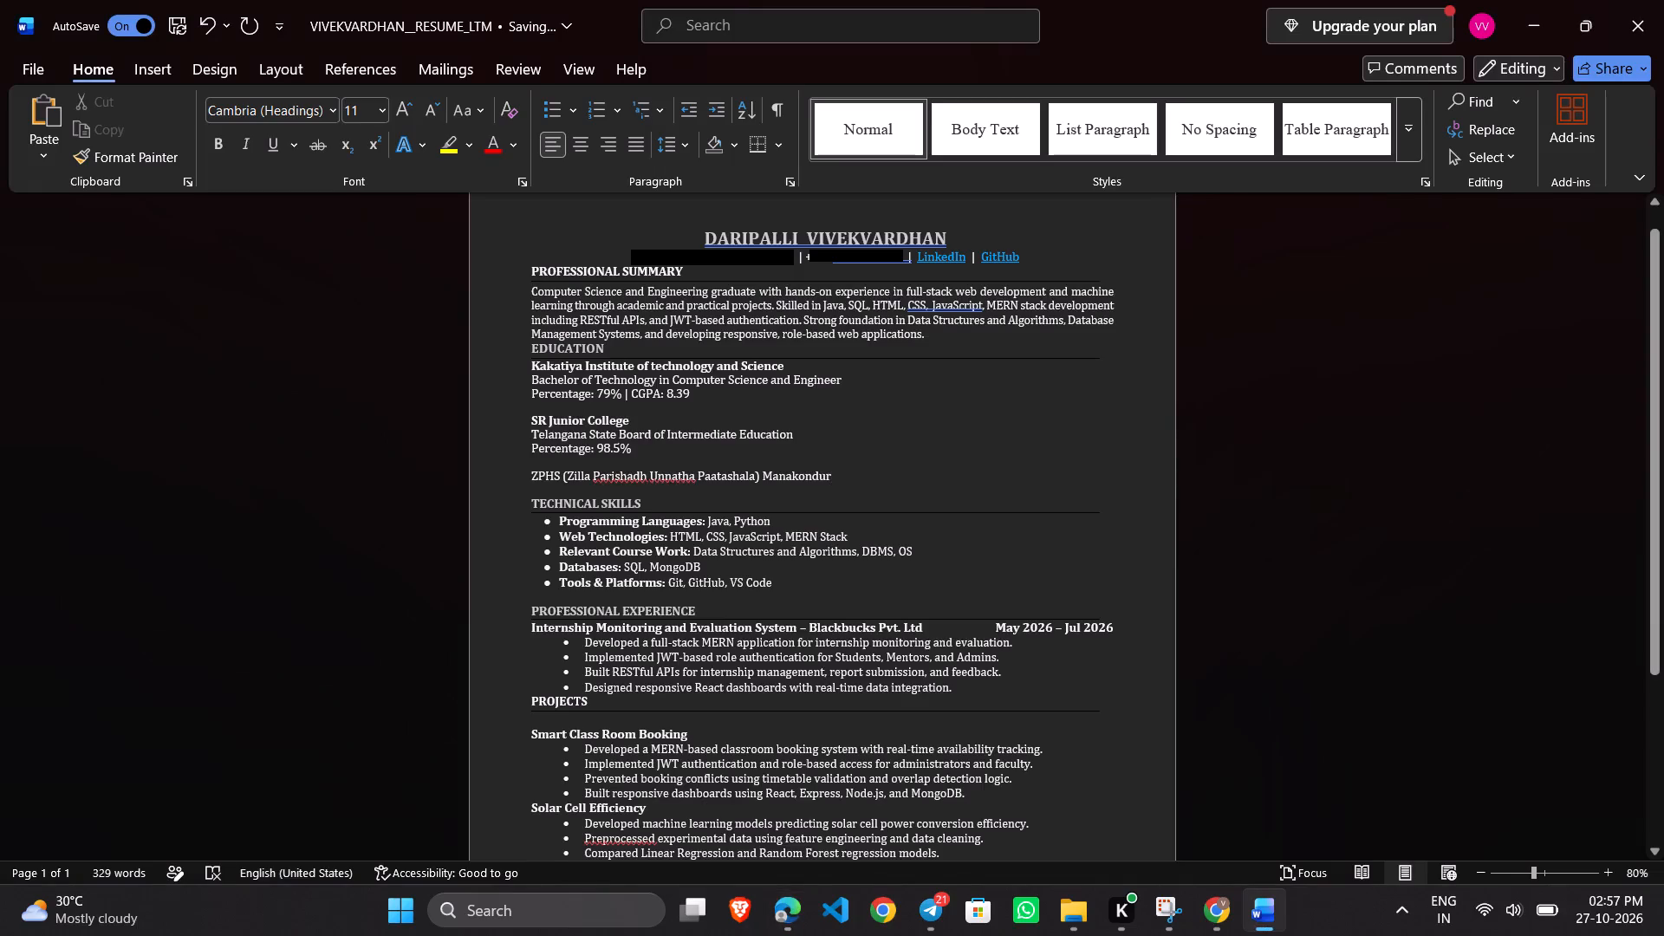
key("Return")
key("shift+p")
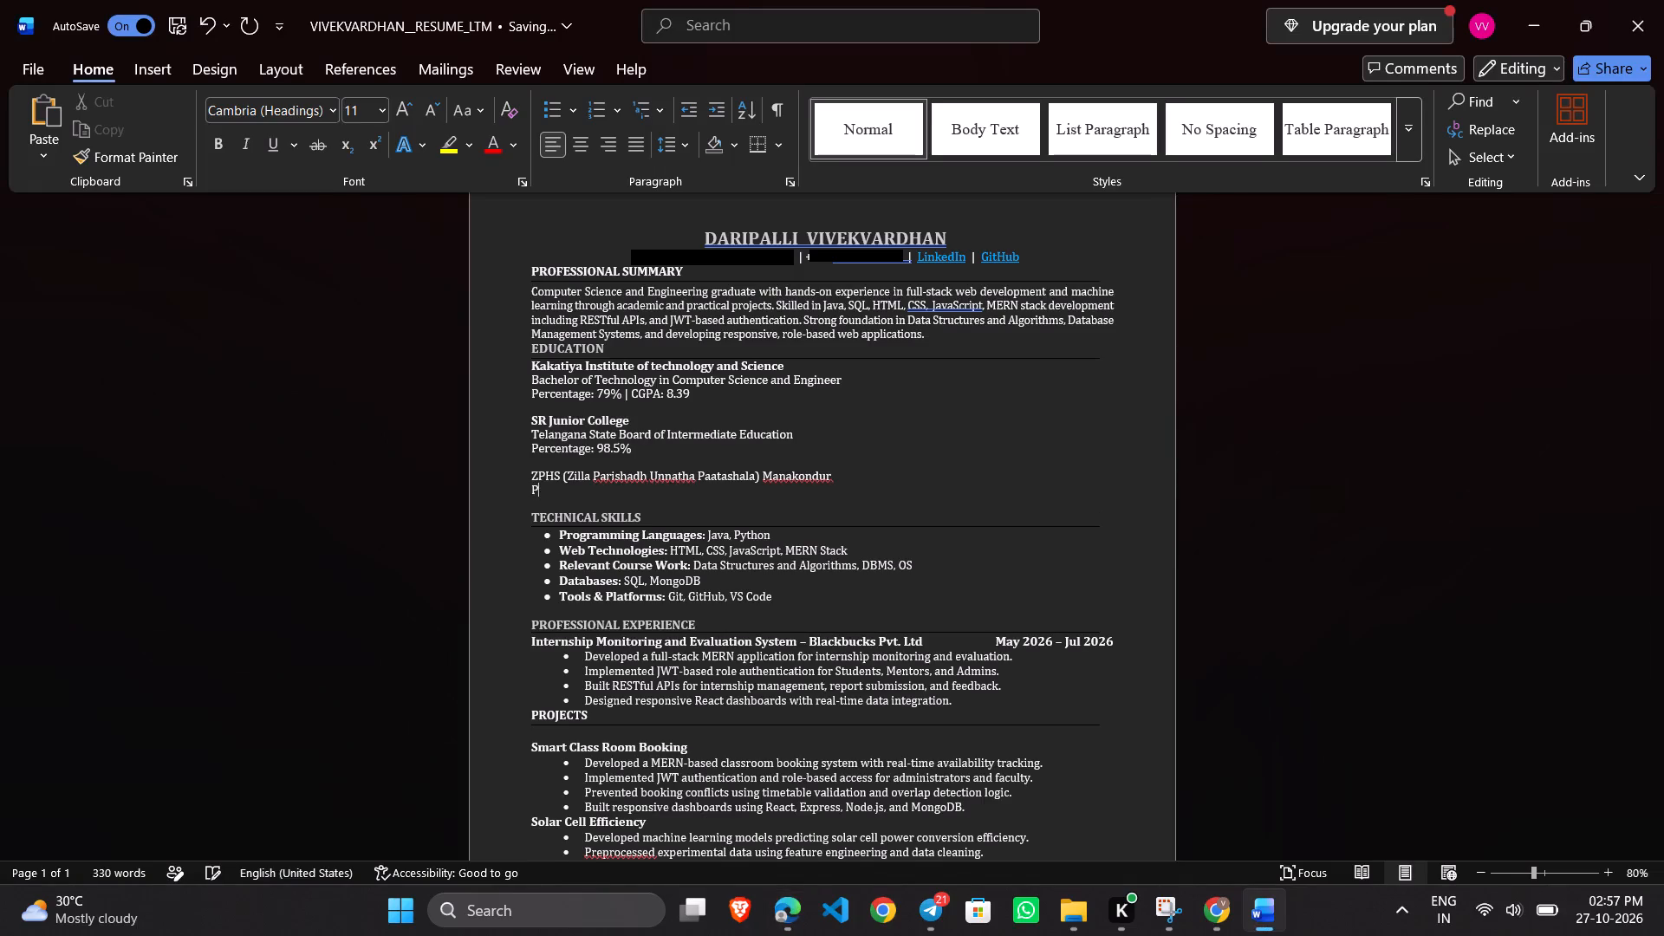
type("er")
type("centage")
type(":")
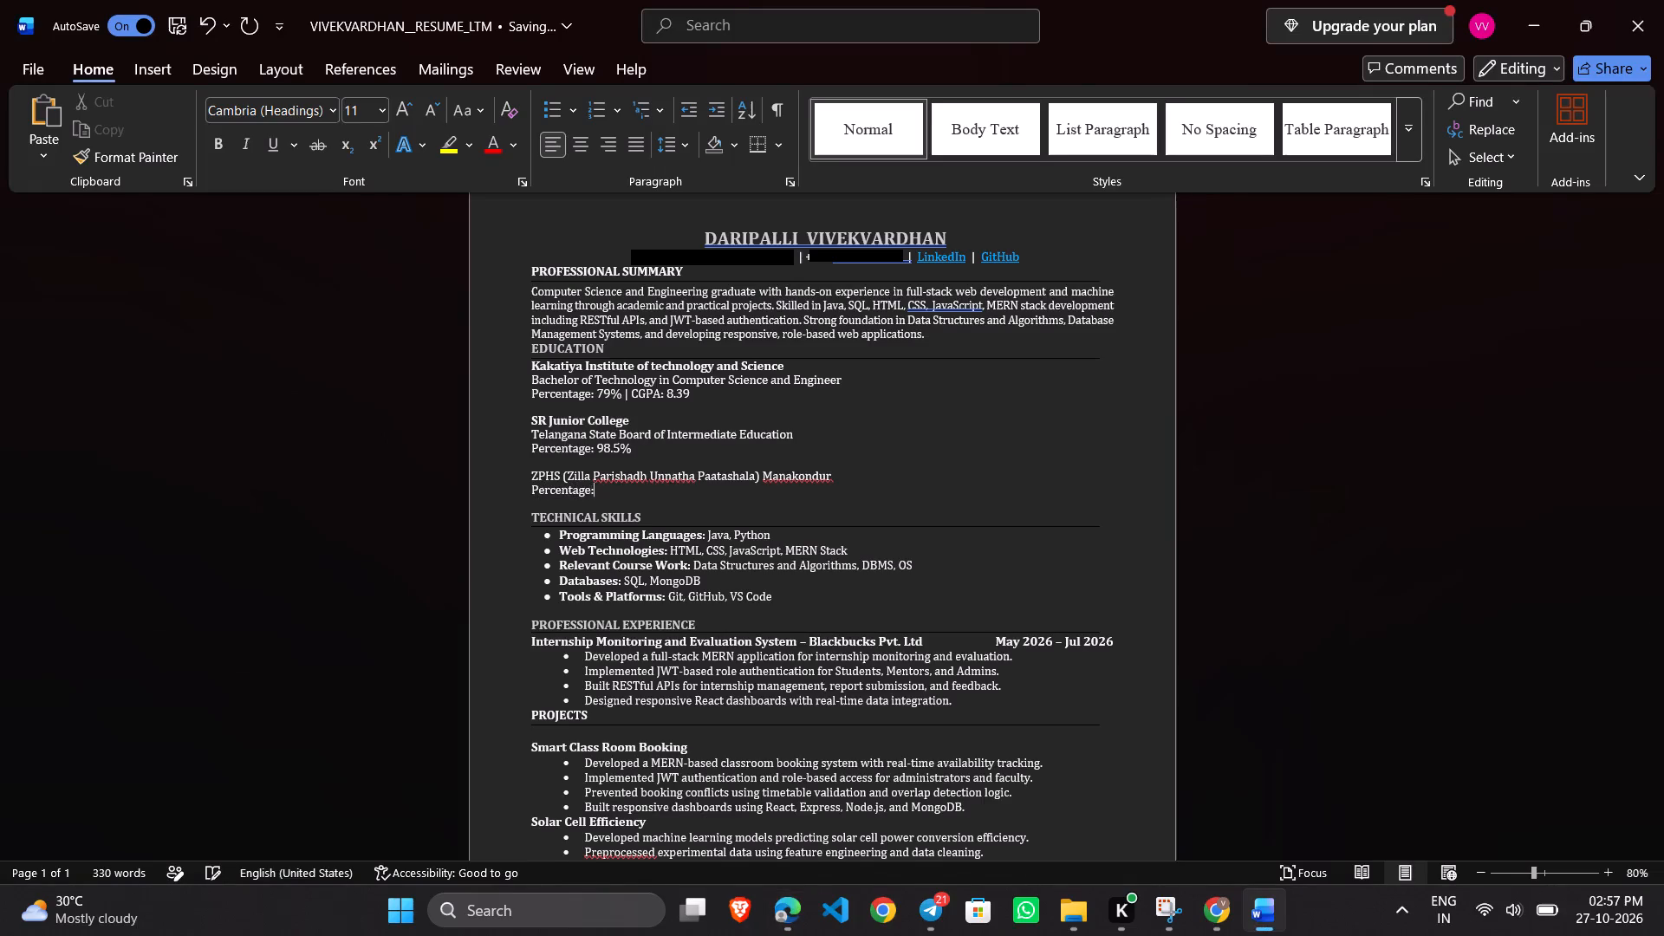
key("space")
key("alt+Tab")
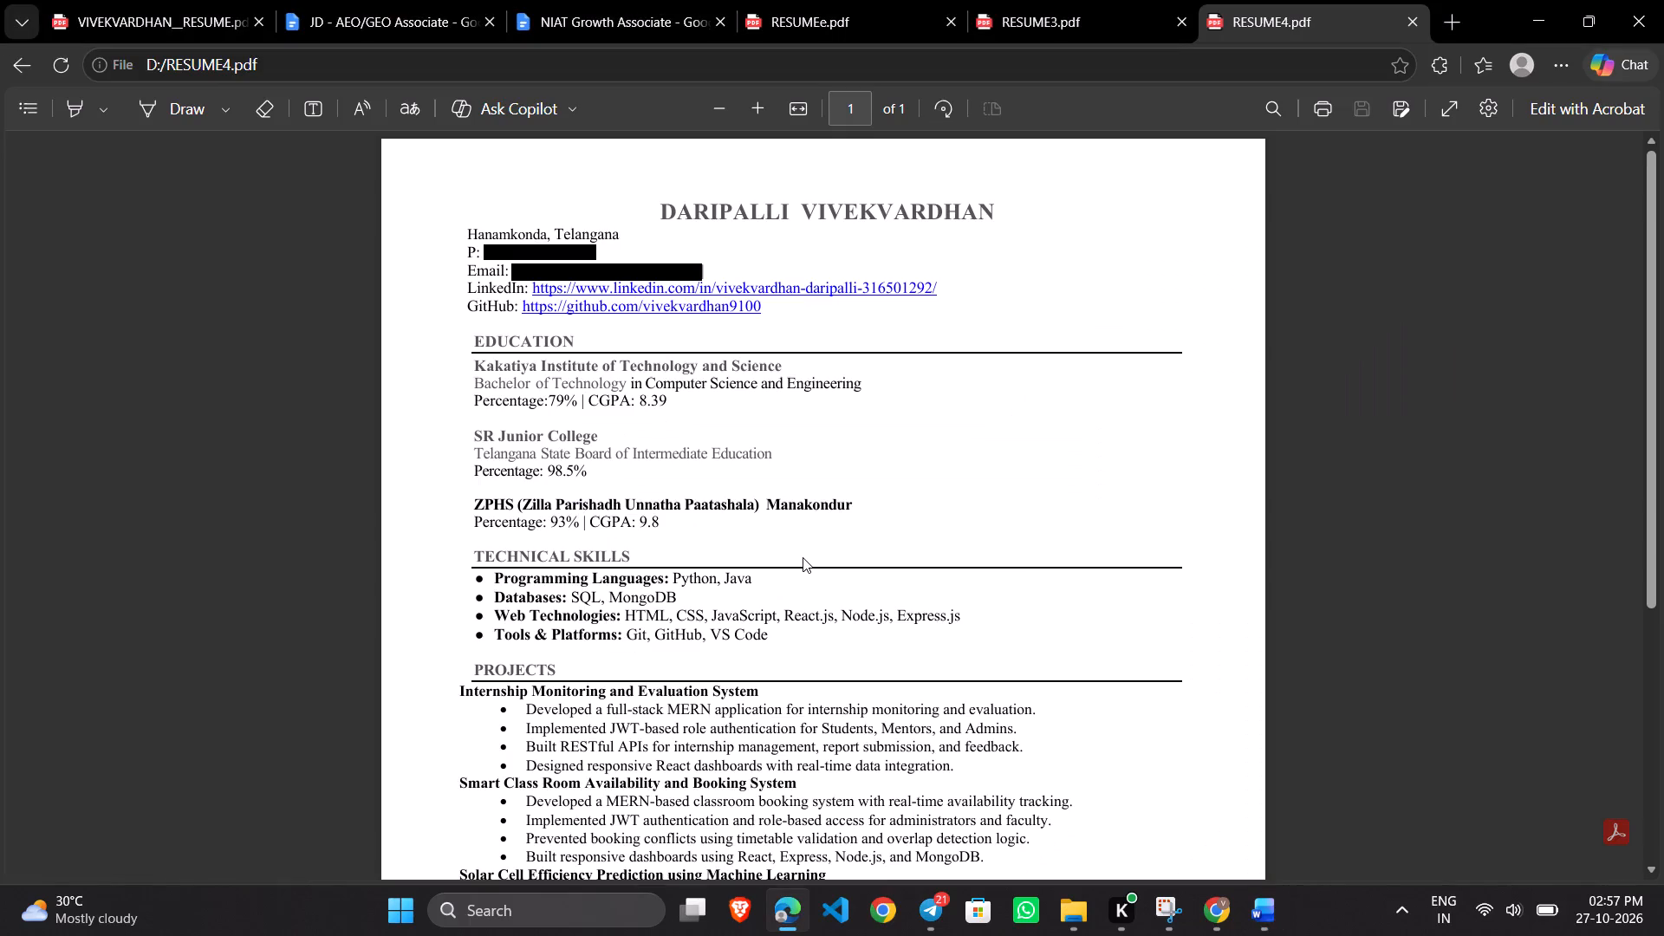
key("alt+Tab")
type("93")
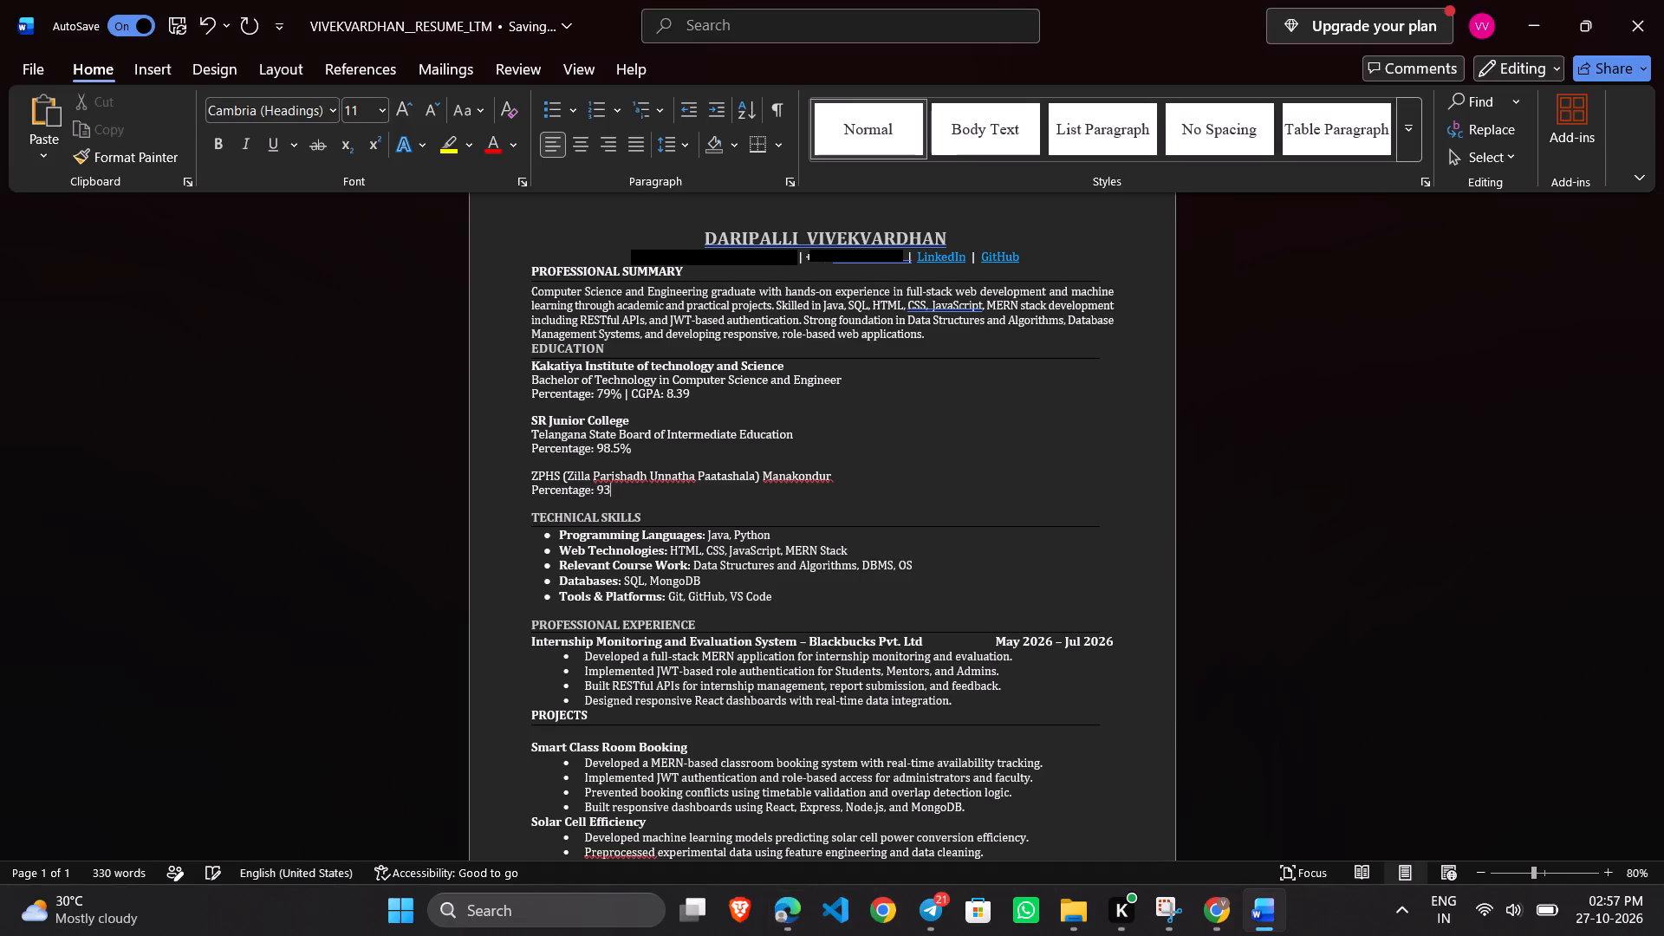
key("shift+percent")
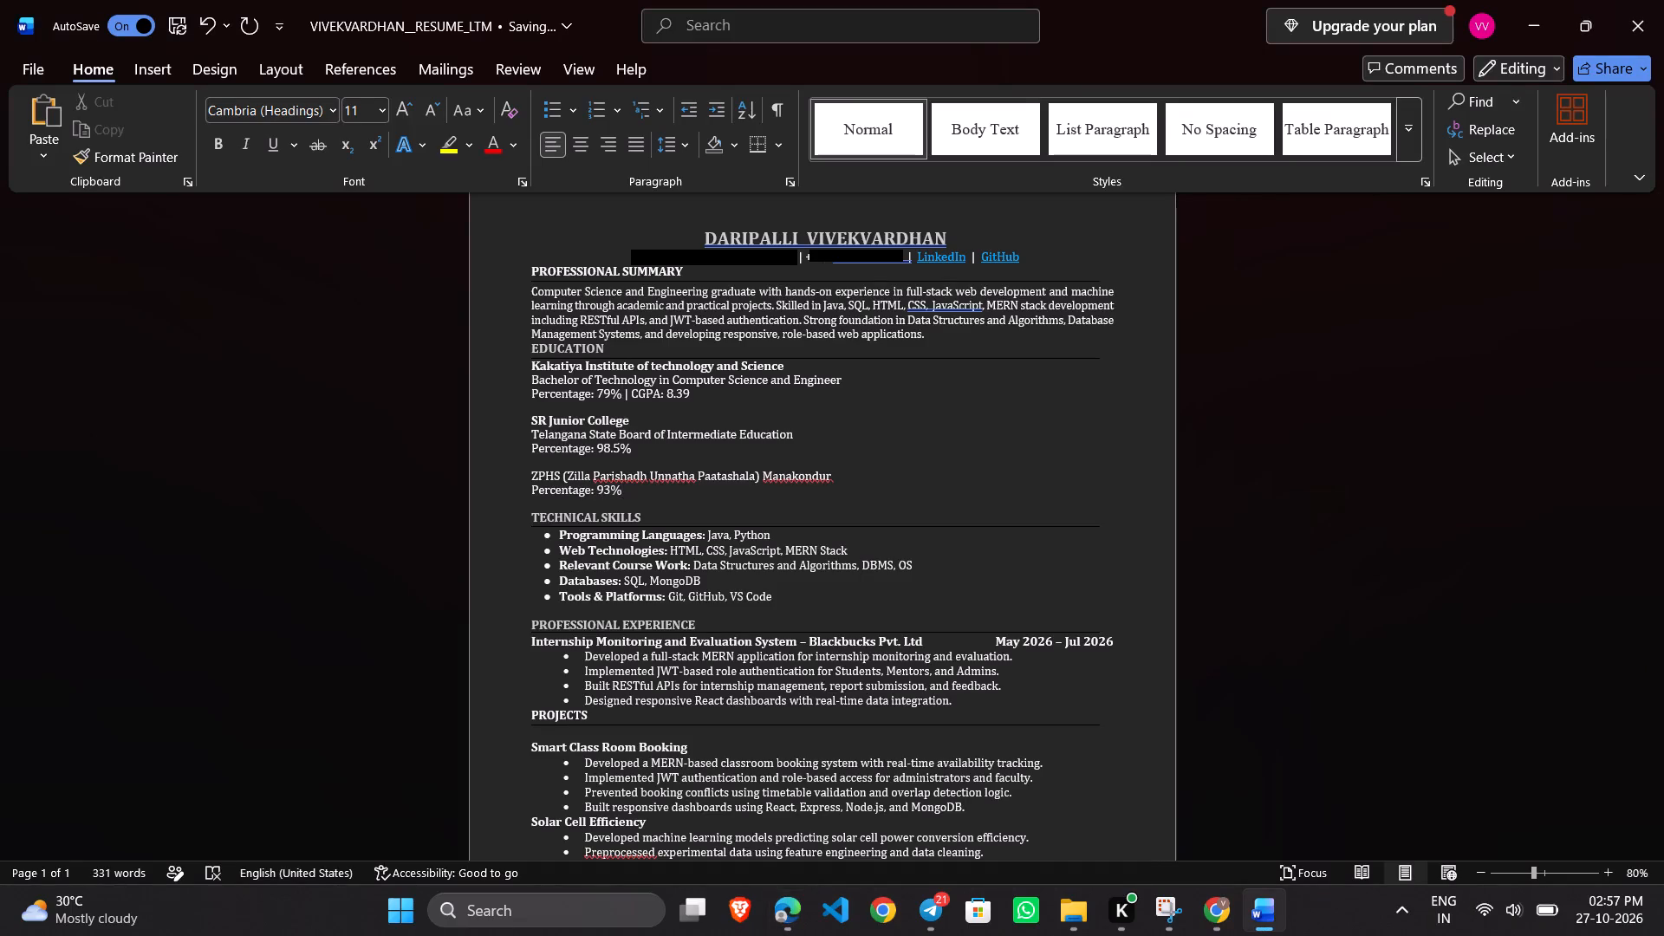
Complete the ZPHS percentage line with " | CGPA: 9.8", taking the grade from the RESUME4 PDF.
key("space")
key("backslash")
key("BackSpace")
key("shift+bar")
key("space")
key("c")
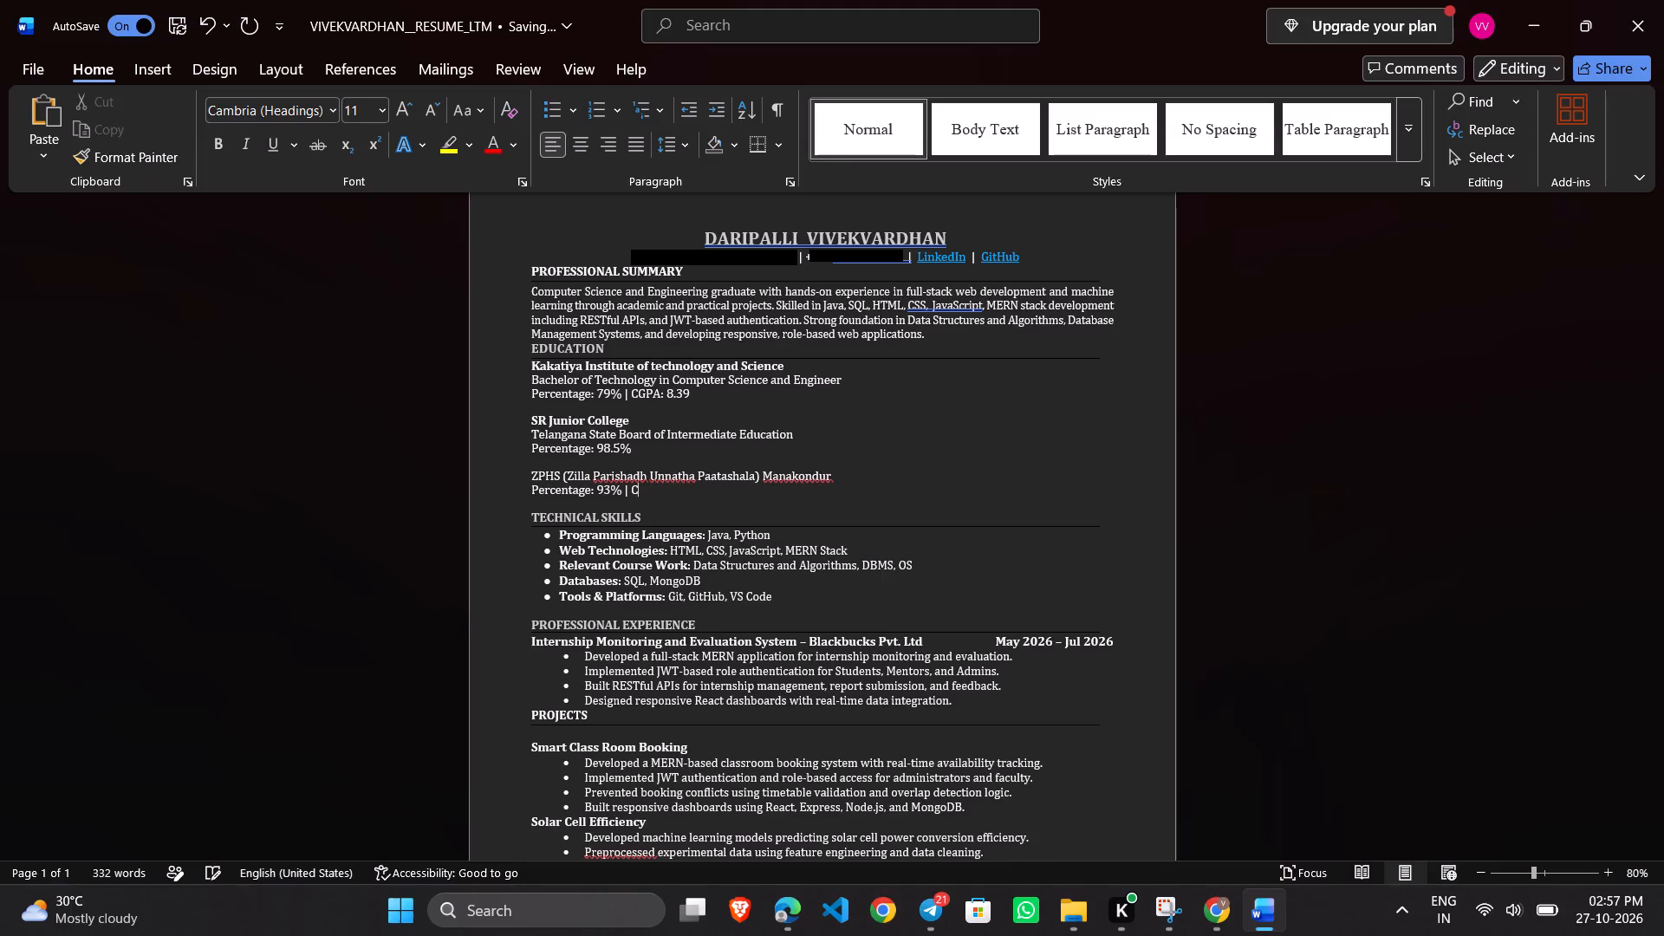
type("GPA")
type(":")
key("space")
key("alt+Tab")
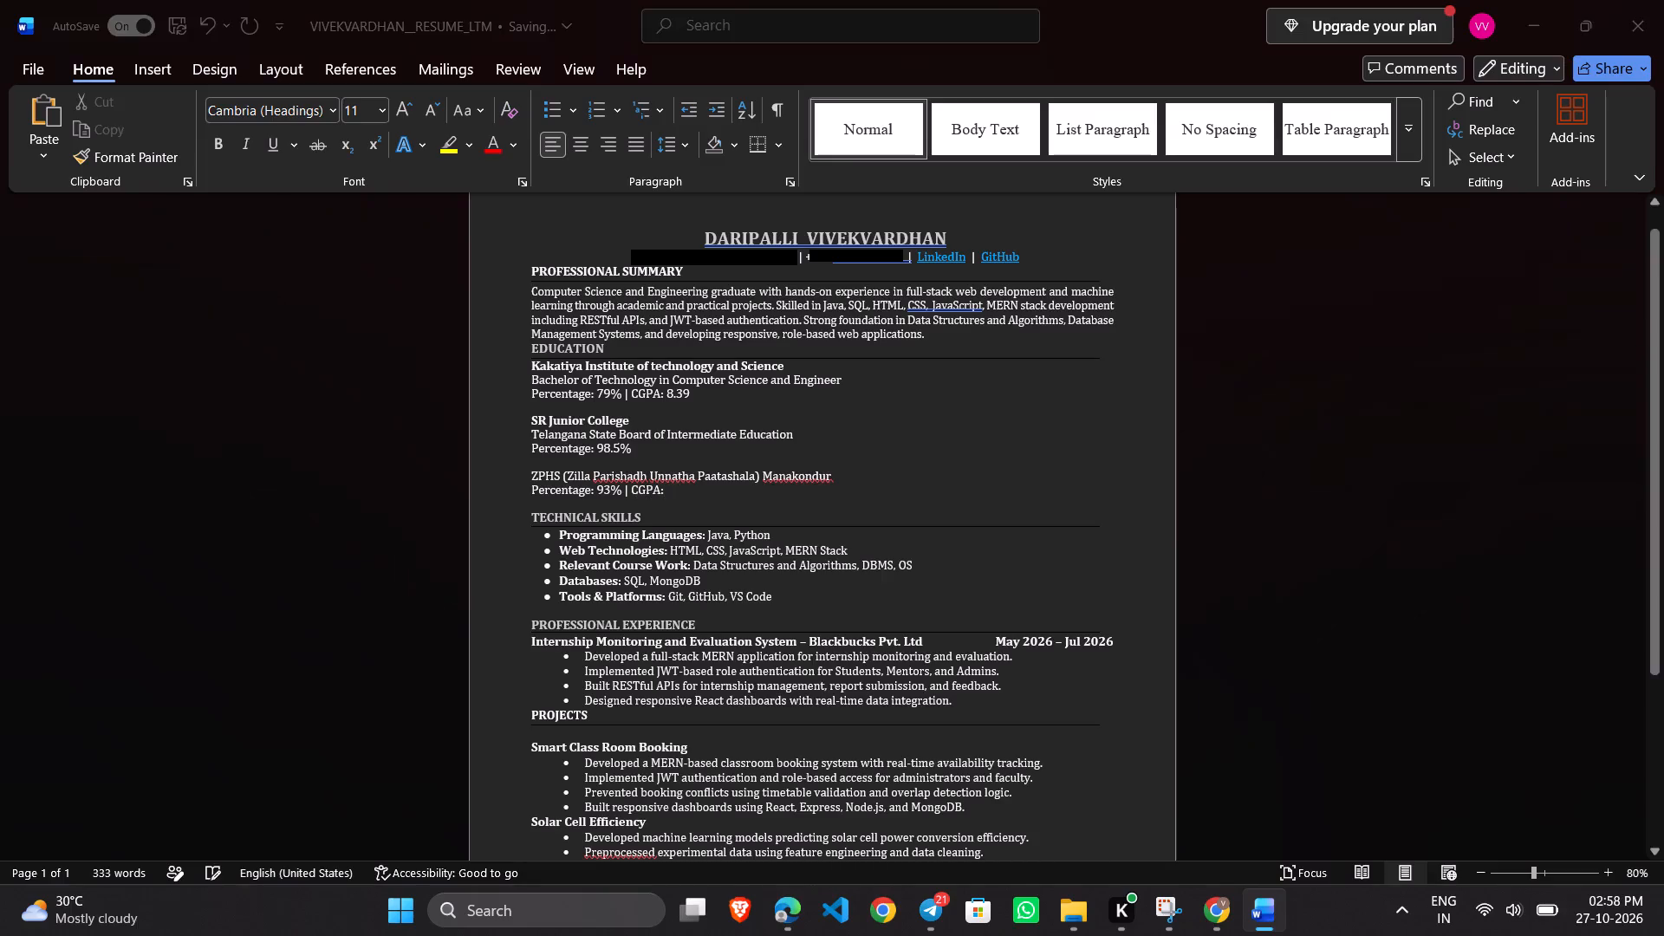
key("alt+Tab")
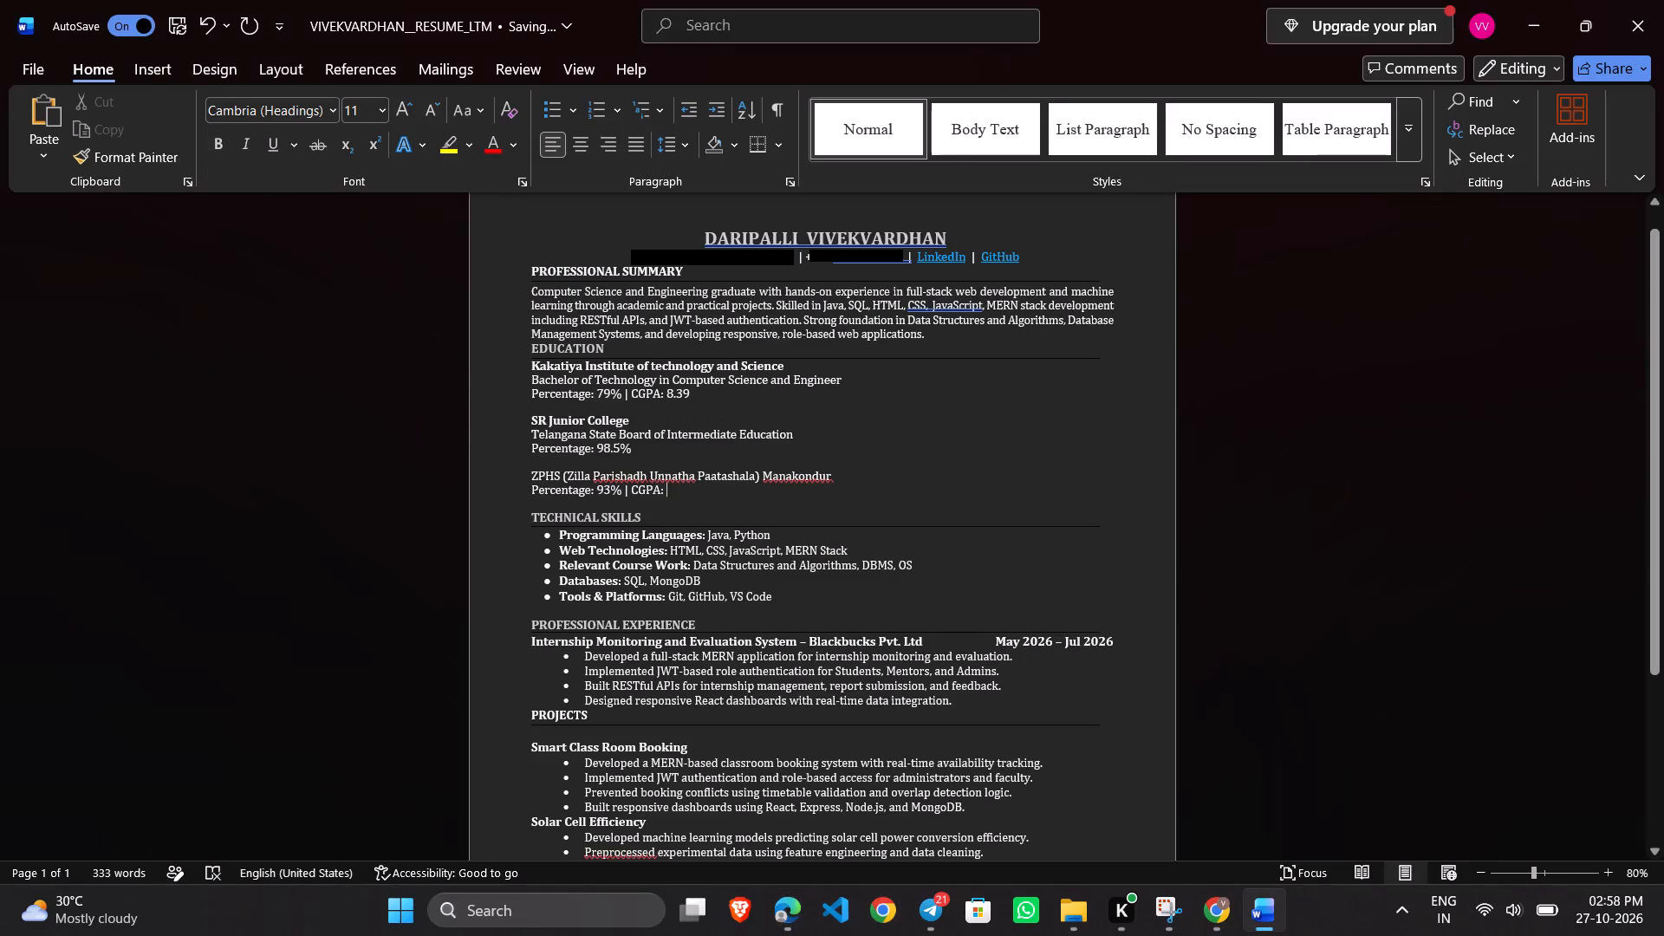
type("9.")
key("8")
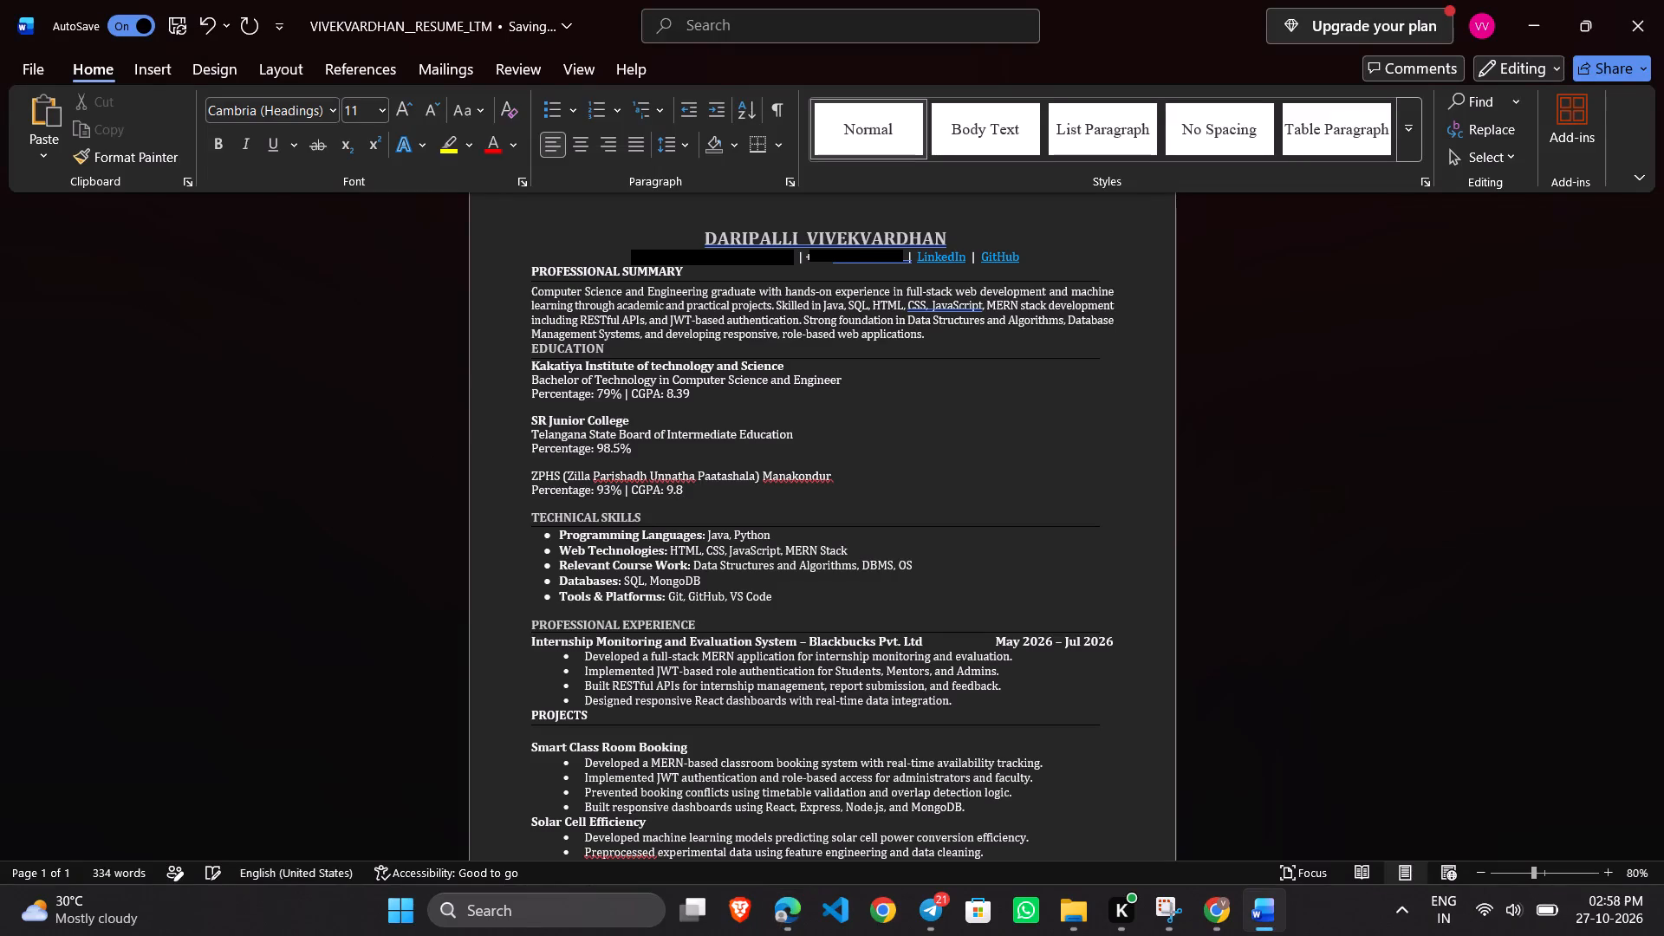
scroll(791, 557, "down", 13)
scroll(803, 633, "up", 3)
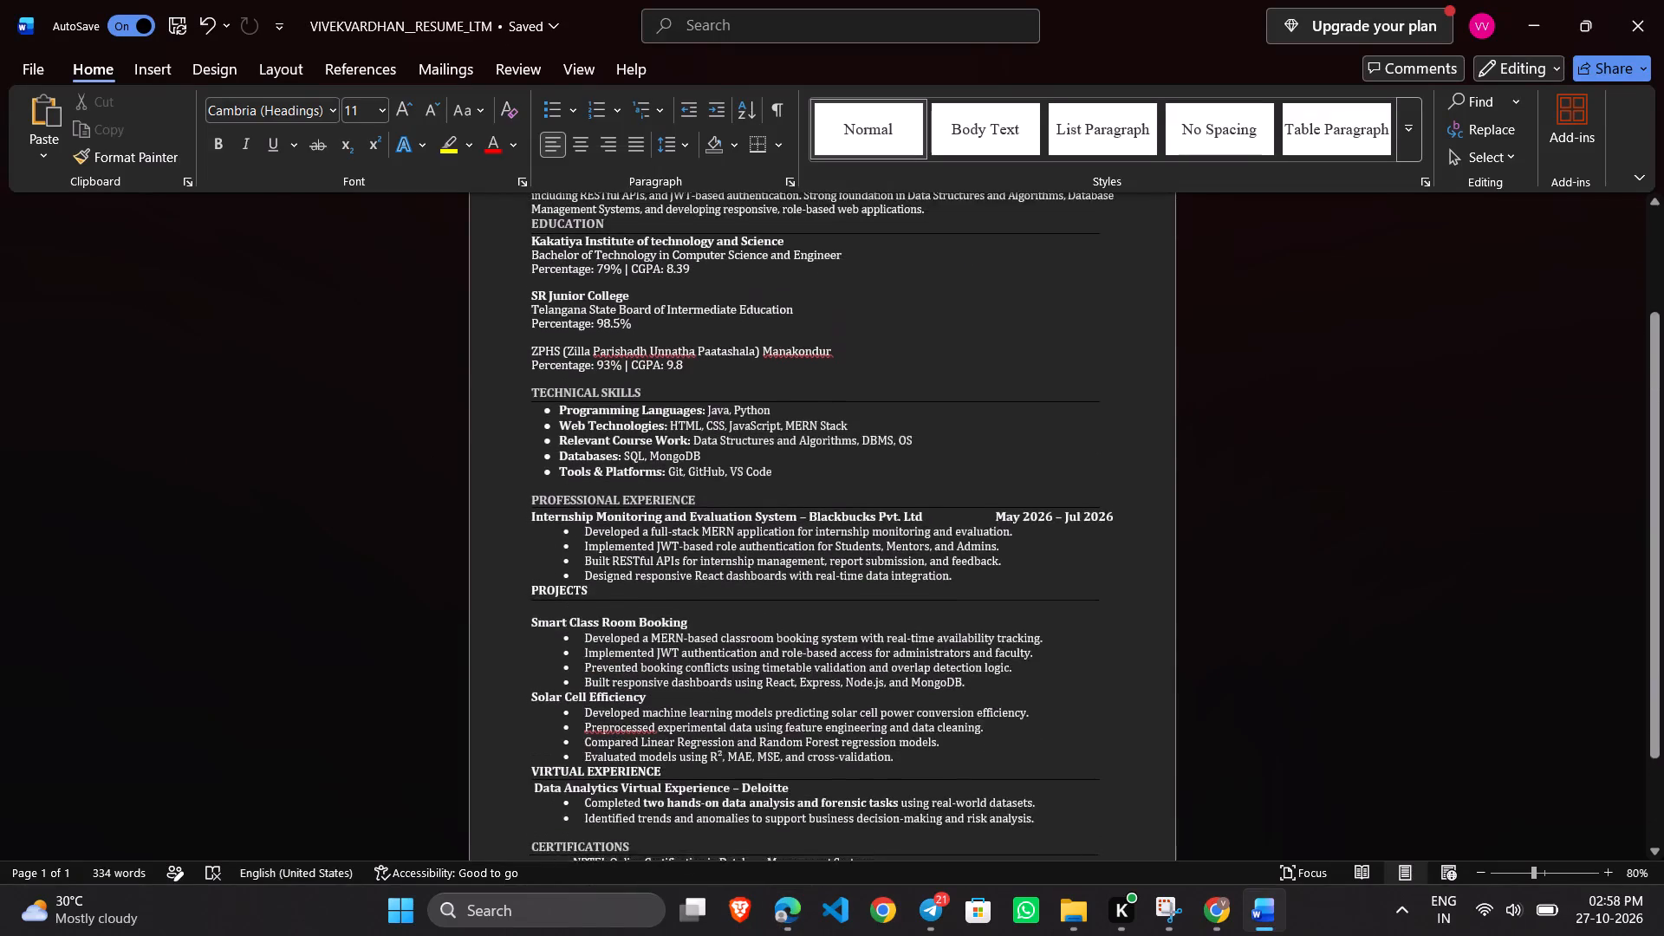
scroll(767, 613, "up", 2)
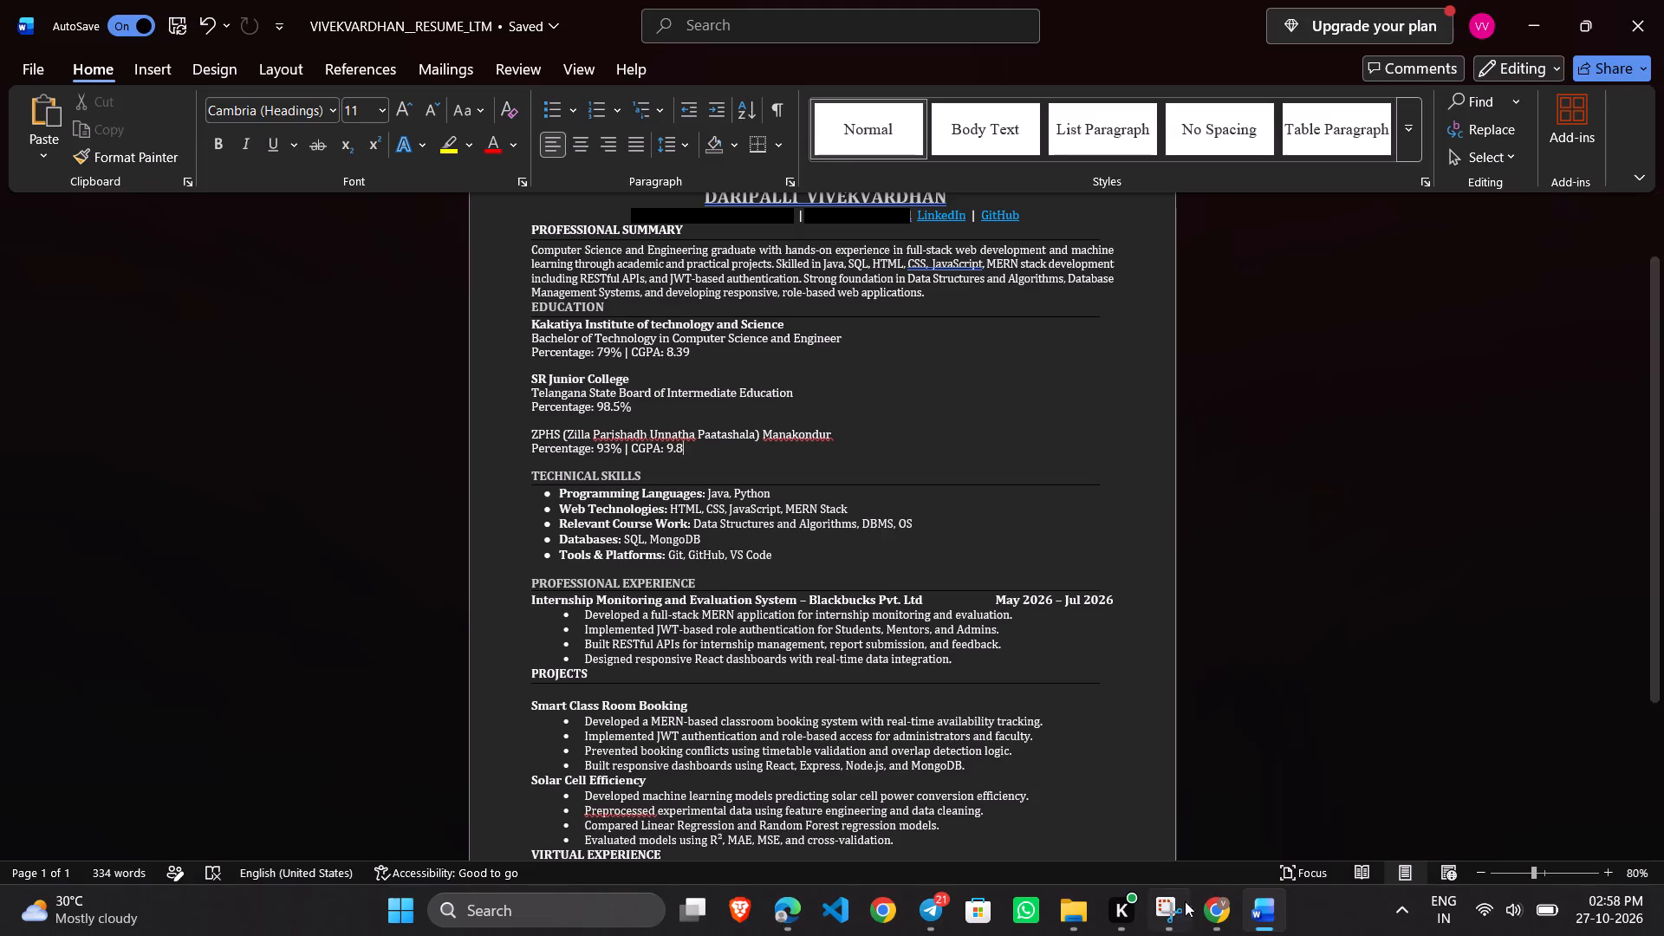
Switch to Chrome and search Google for "ZPHS MANAKONDUR" in a new tab.
left_click(1219, 913)
left_click(310, 17)
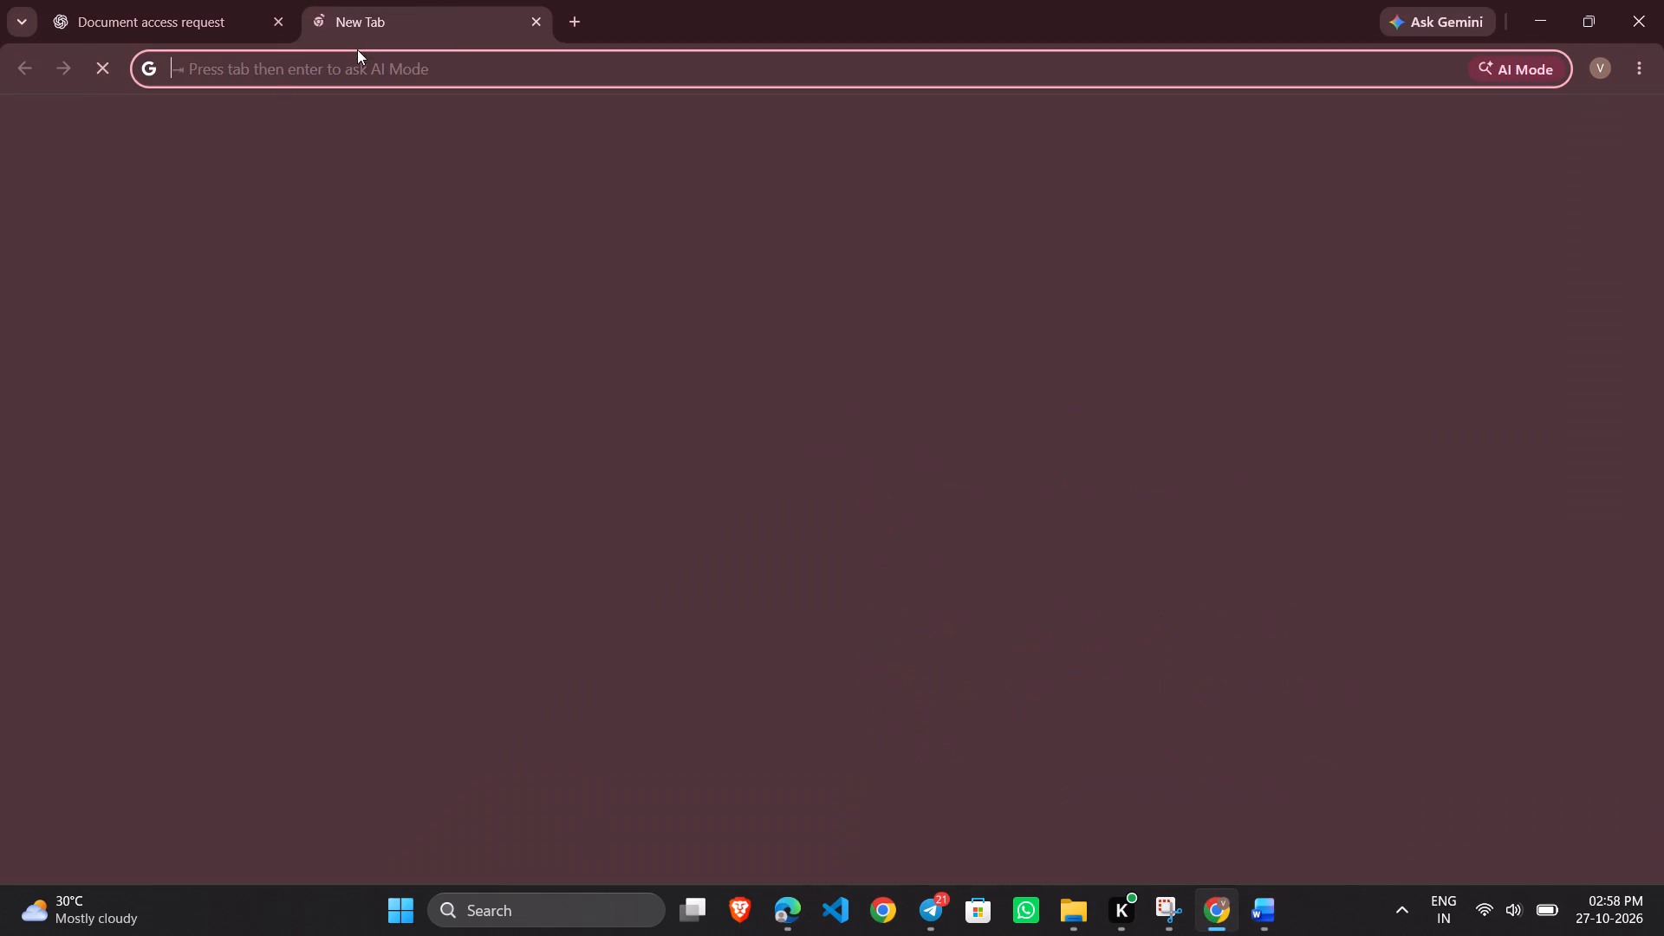
left_click(342, 75)
type("ZPHS MANAKONDUR")
key("Return")
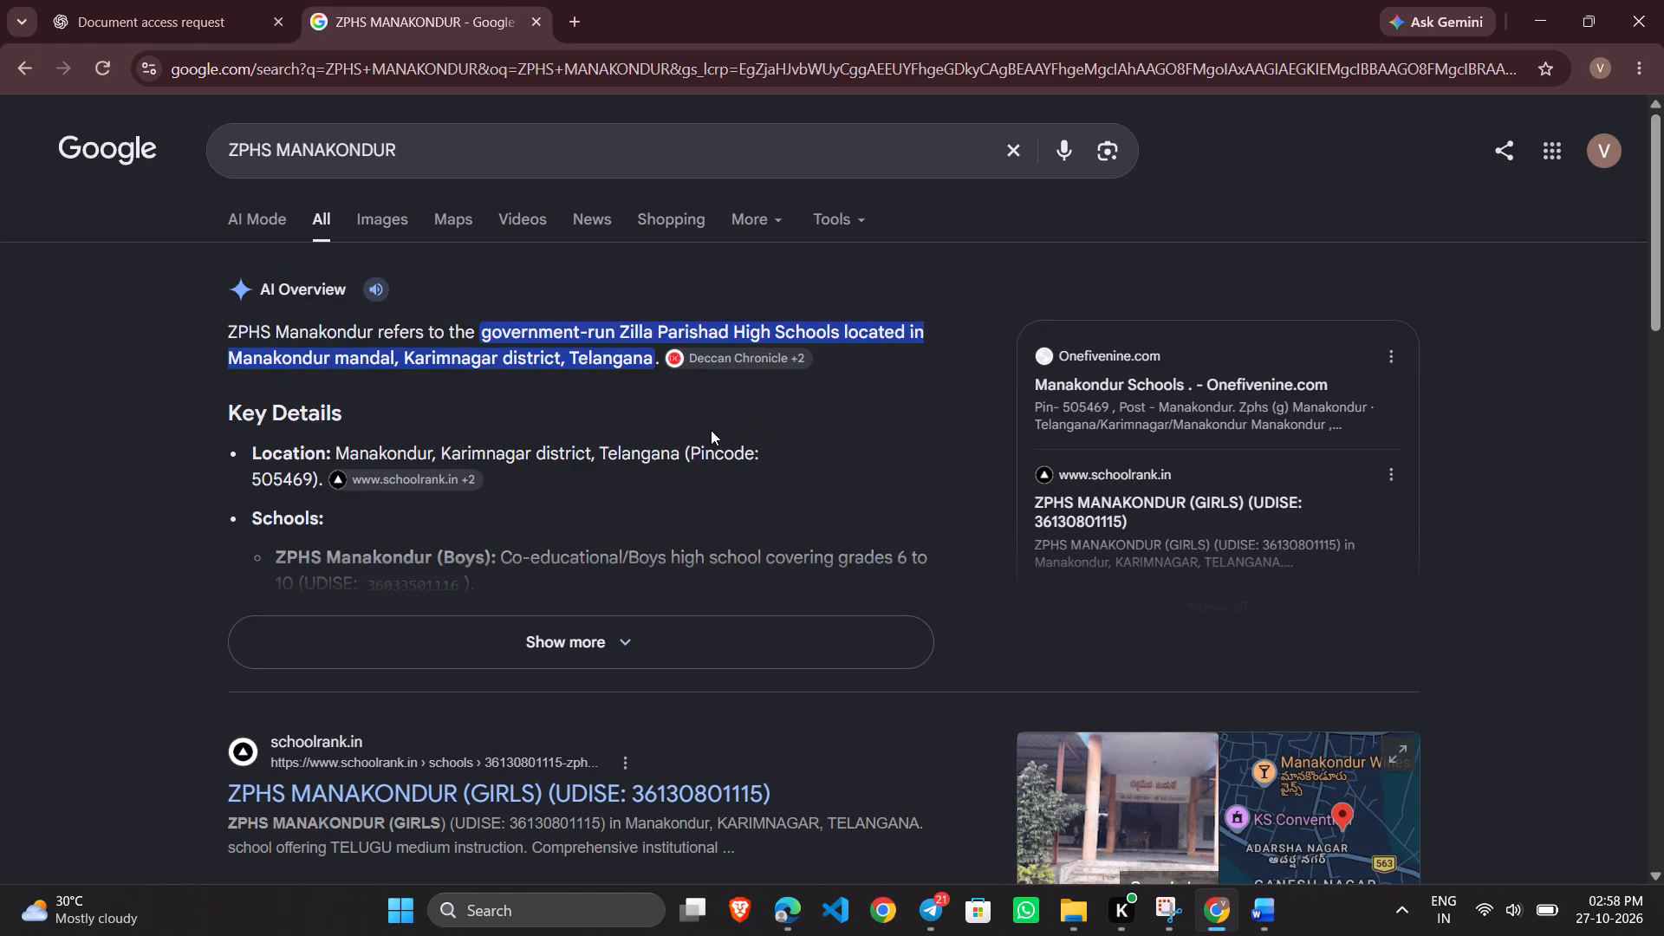
Back in the Word resume, correct "Parishadh" to "Parishad" in the ZPHS school name.
key("alt+Tab")
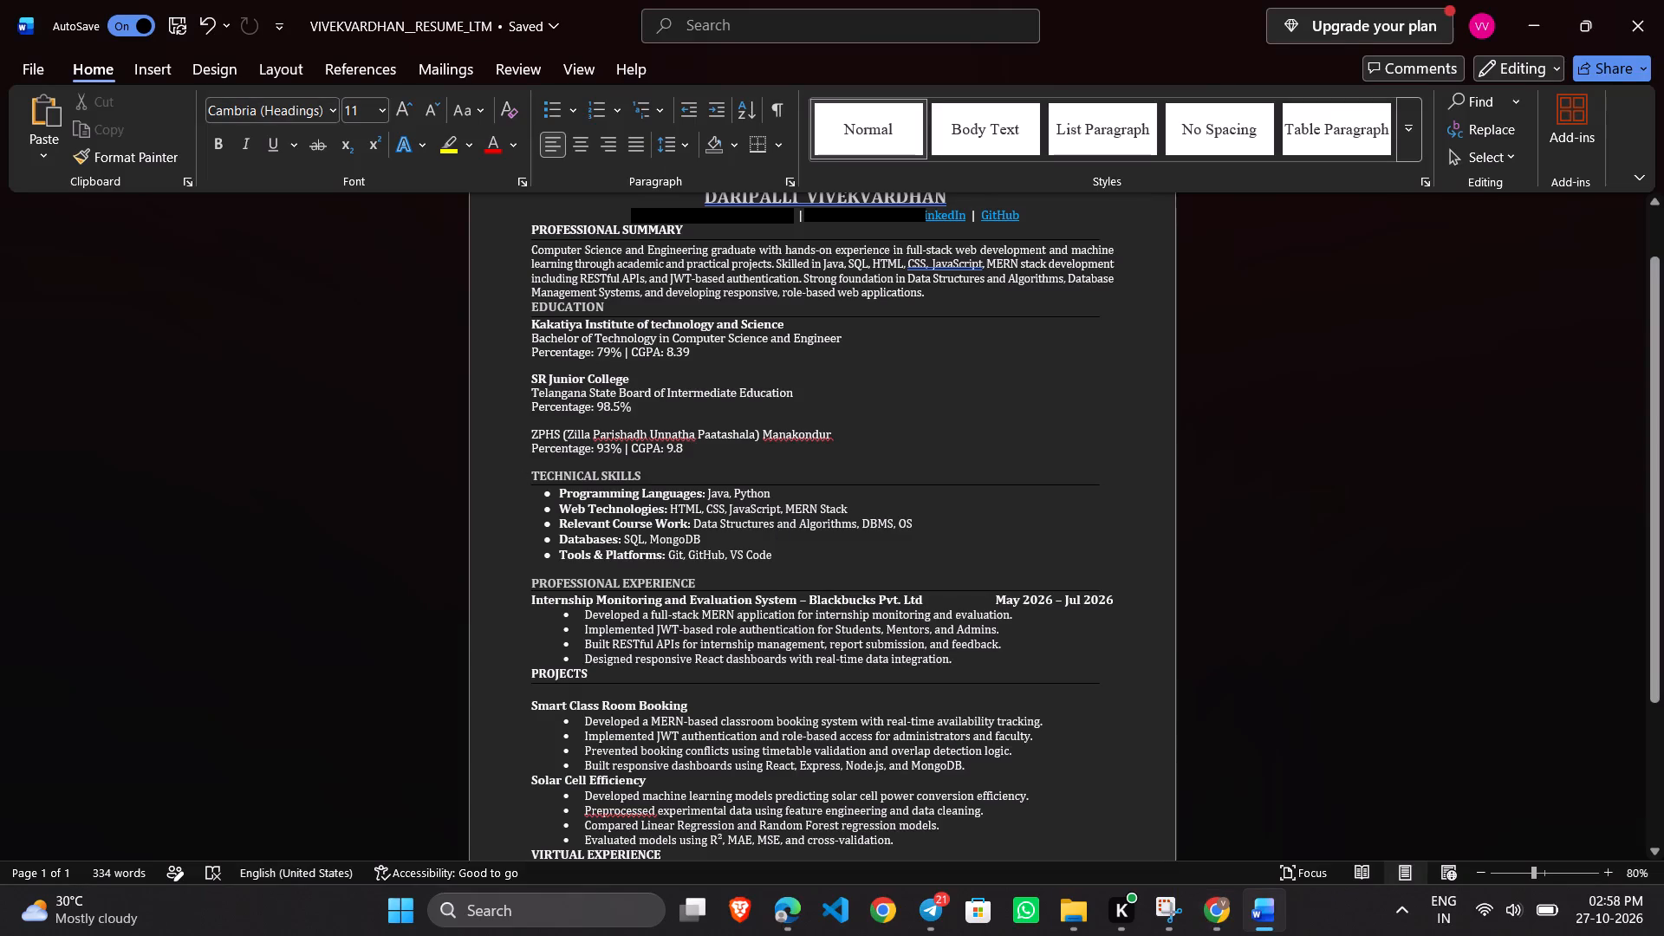
left_click(646, 432)
key("BackSpace")
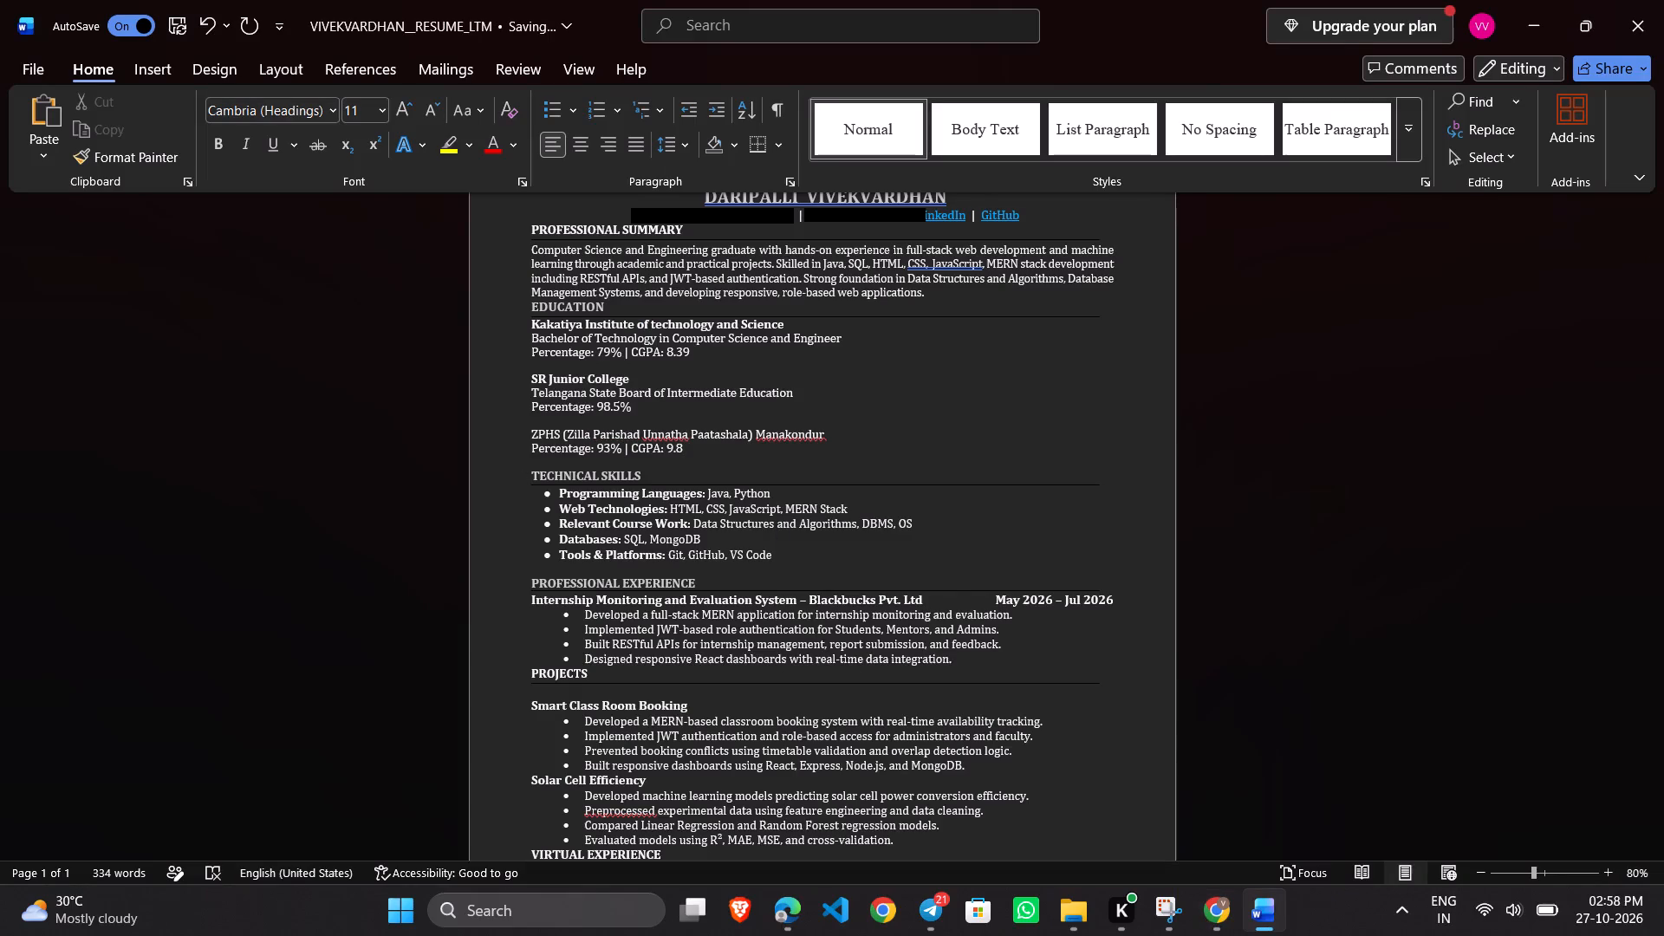
Replace "Unnatha" with "High" in the ZPHS school name in the Education section.
key("Right")
key("Right")
key("Right")
key("Right")
key("Right")
key("Right")
key("Right")
key("Right")
key("Right")
key("Left")
key("BackSpace")
key("BackSpace")
key("BackSpace")
key("BackSpace")
key("BackSpace")
key("BackSpace")
key("BackSpace")
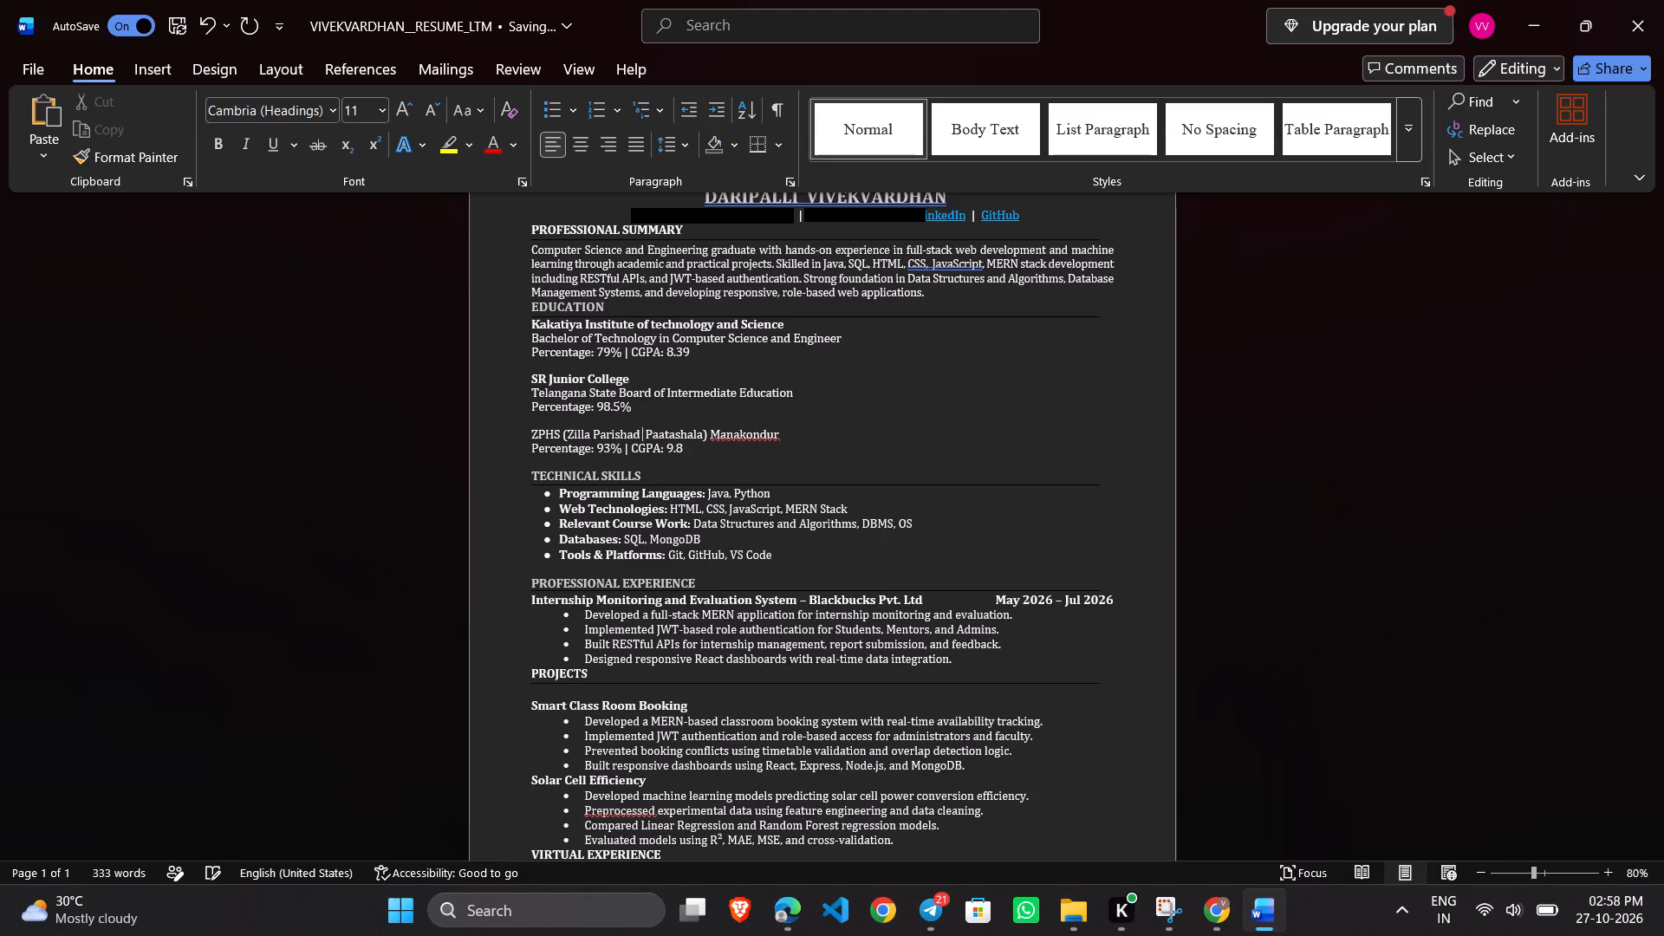
type("hIGH")
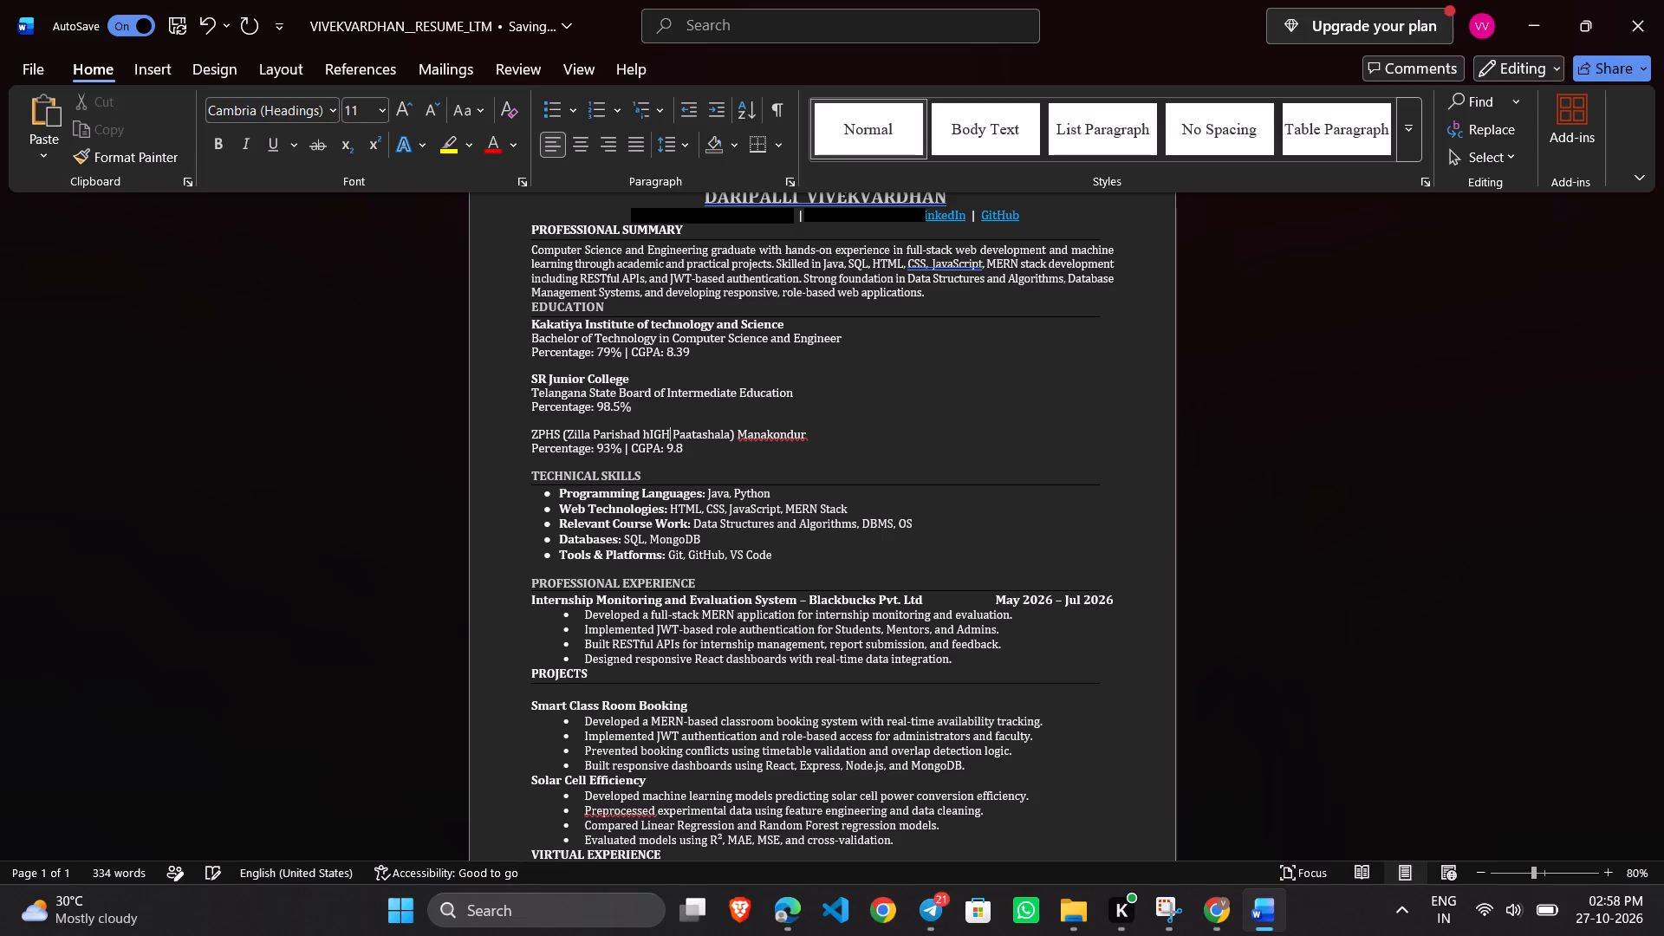
key("BackSpace")
key("BackSpace")
key("BackSpace")
key("BackSpace")
Replace "Paatashala" with "School" inside the parentheses of the ZPHS school name.
key("Right")
key("Right")
key("Right")
key("Right")
key("Right")
key("Right")
key("Right")
key("Right")
key("Right")
key("Right")
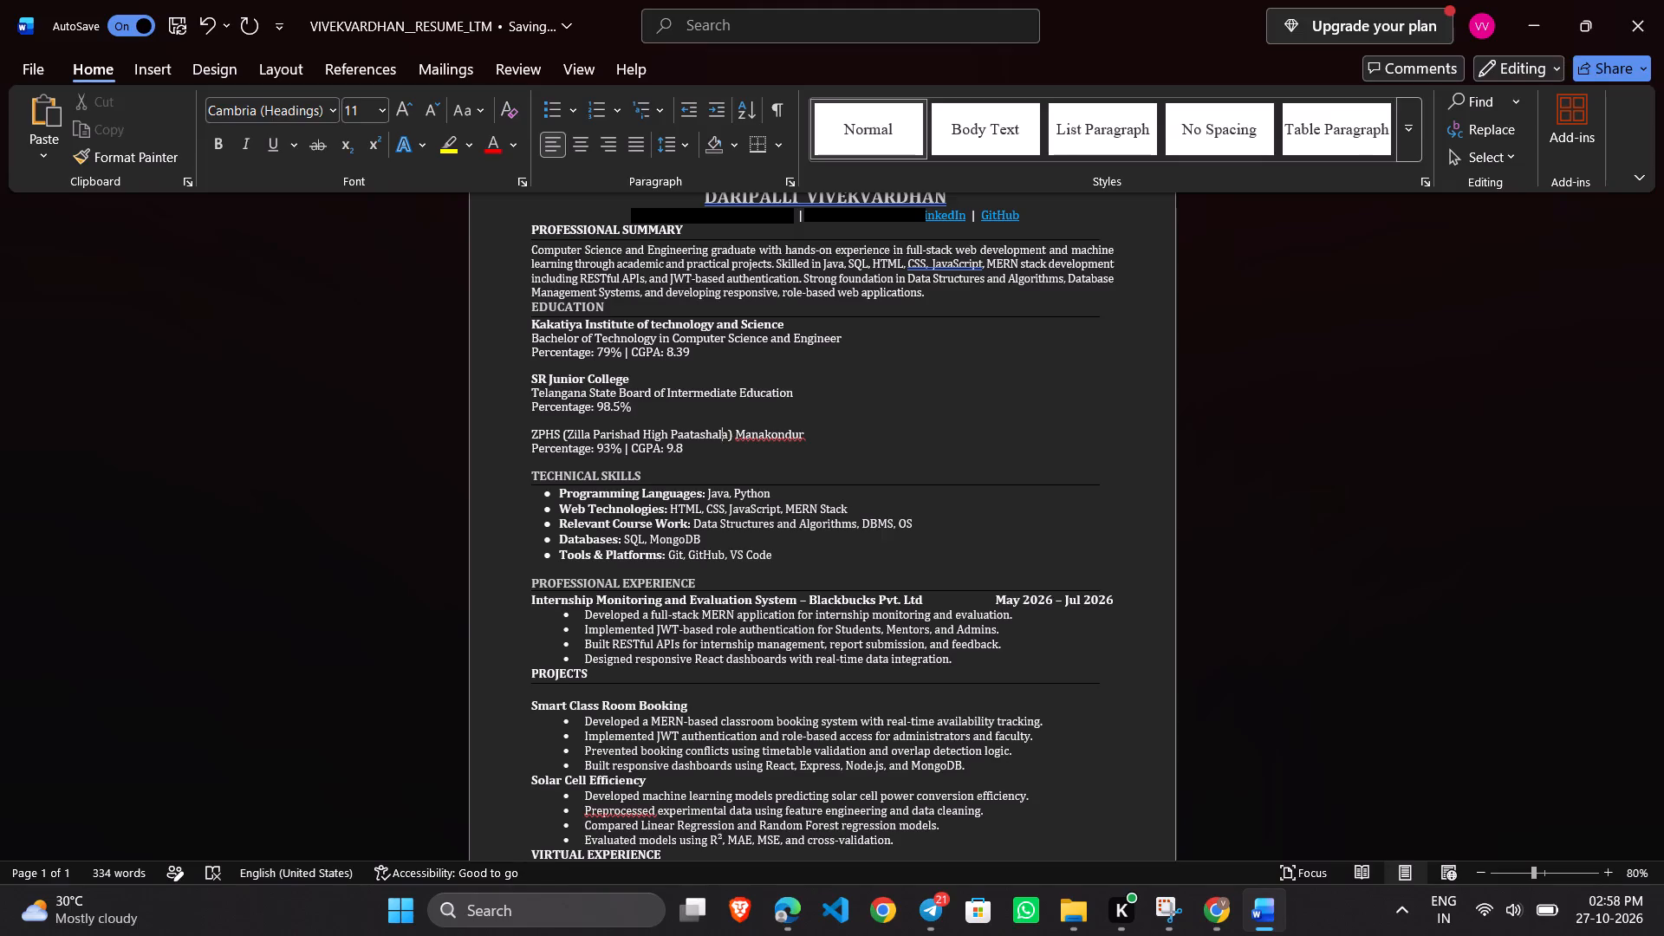
key("Right")
key("BackSpace")
key("BackSpace")
key("BackSpace")
key("BackSpace")
key("BackSpace")
key("BackSpace")
key("BackSpace")
key("BackSpace")
key("BackSpace")
key("BackSpace")
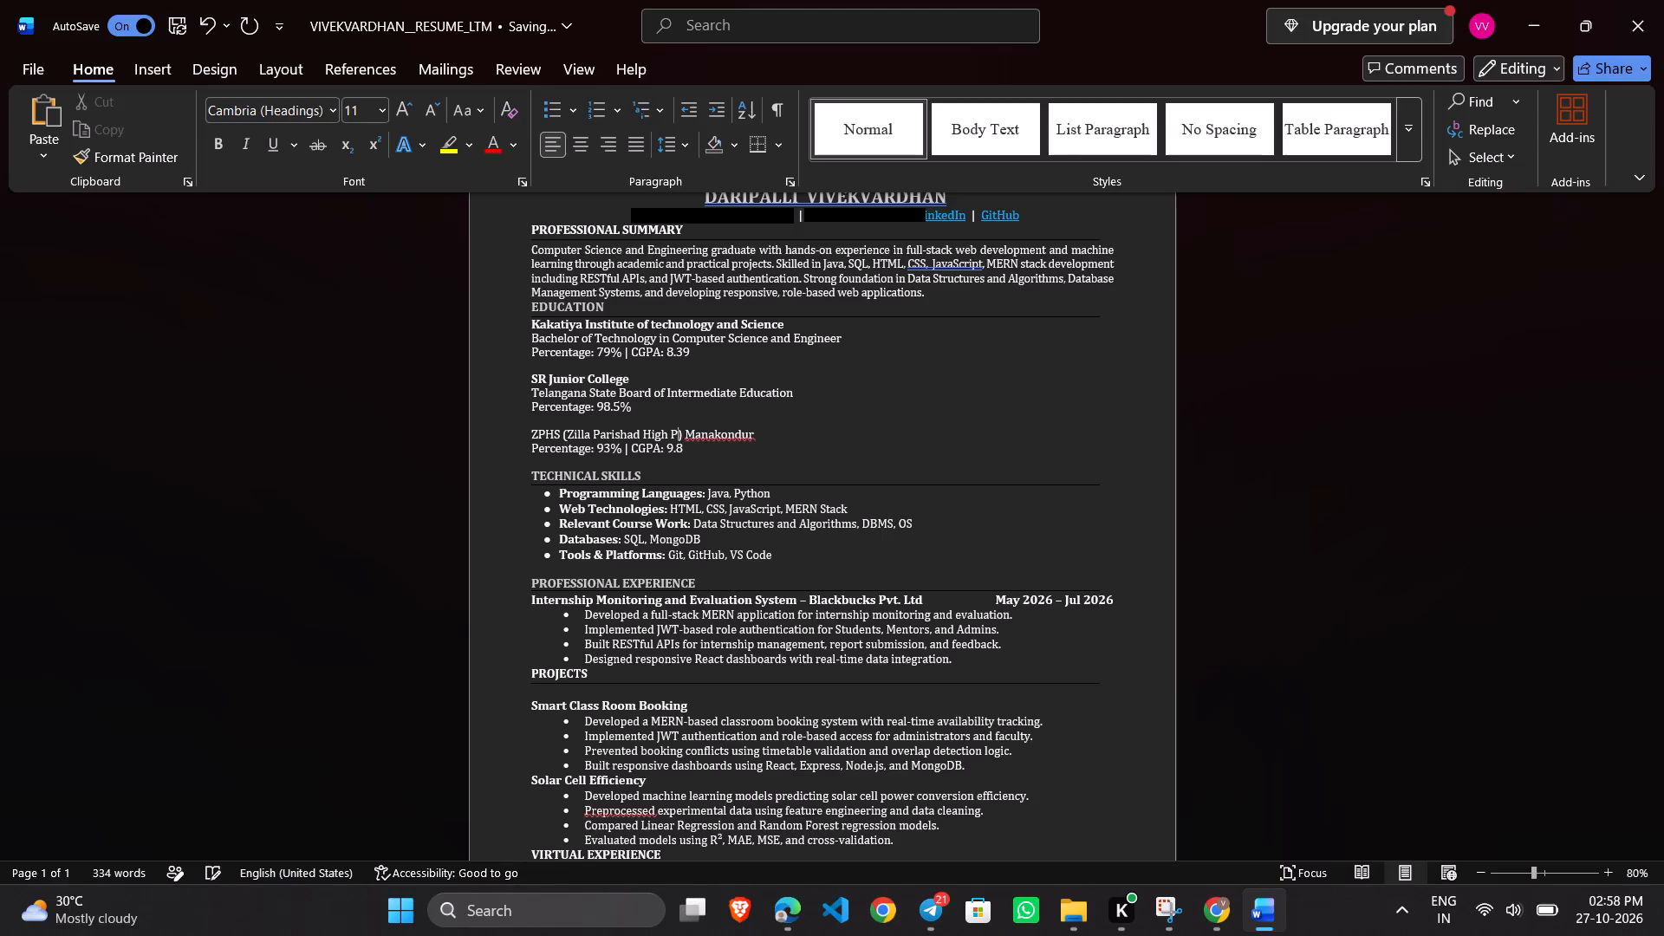
key("shift+s")
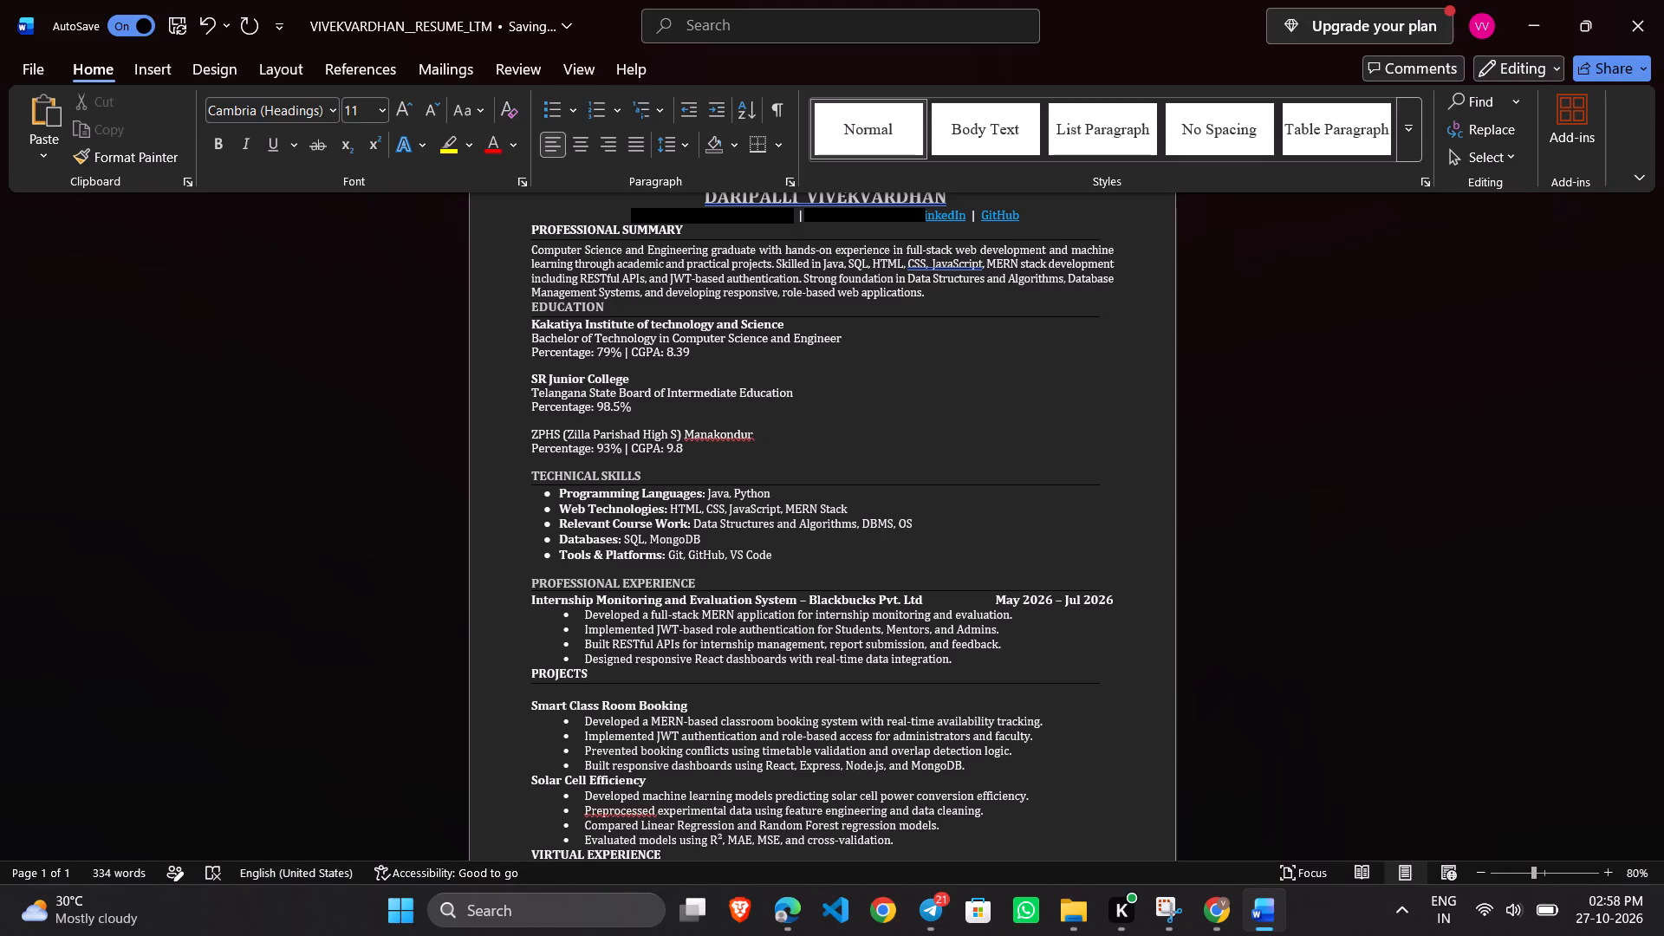
type("chool")
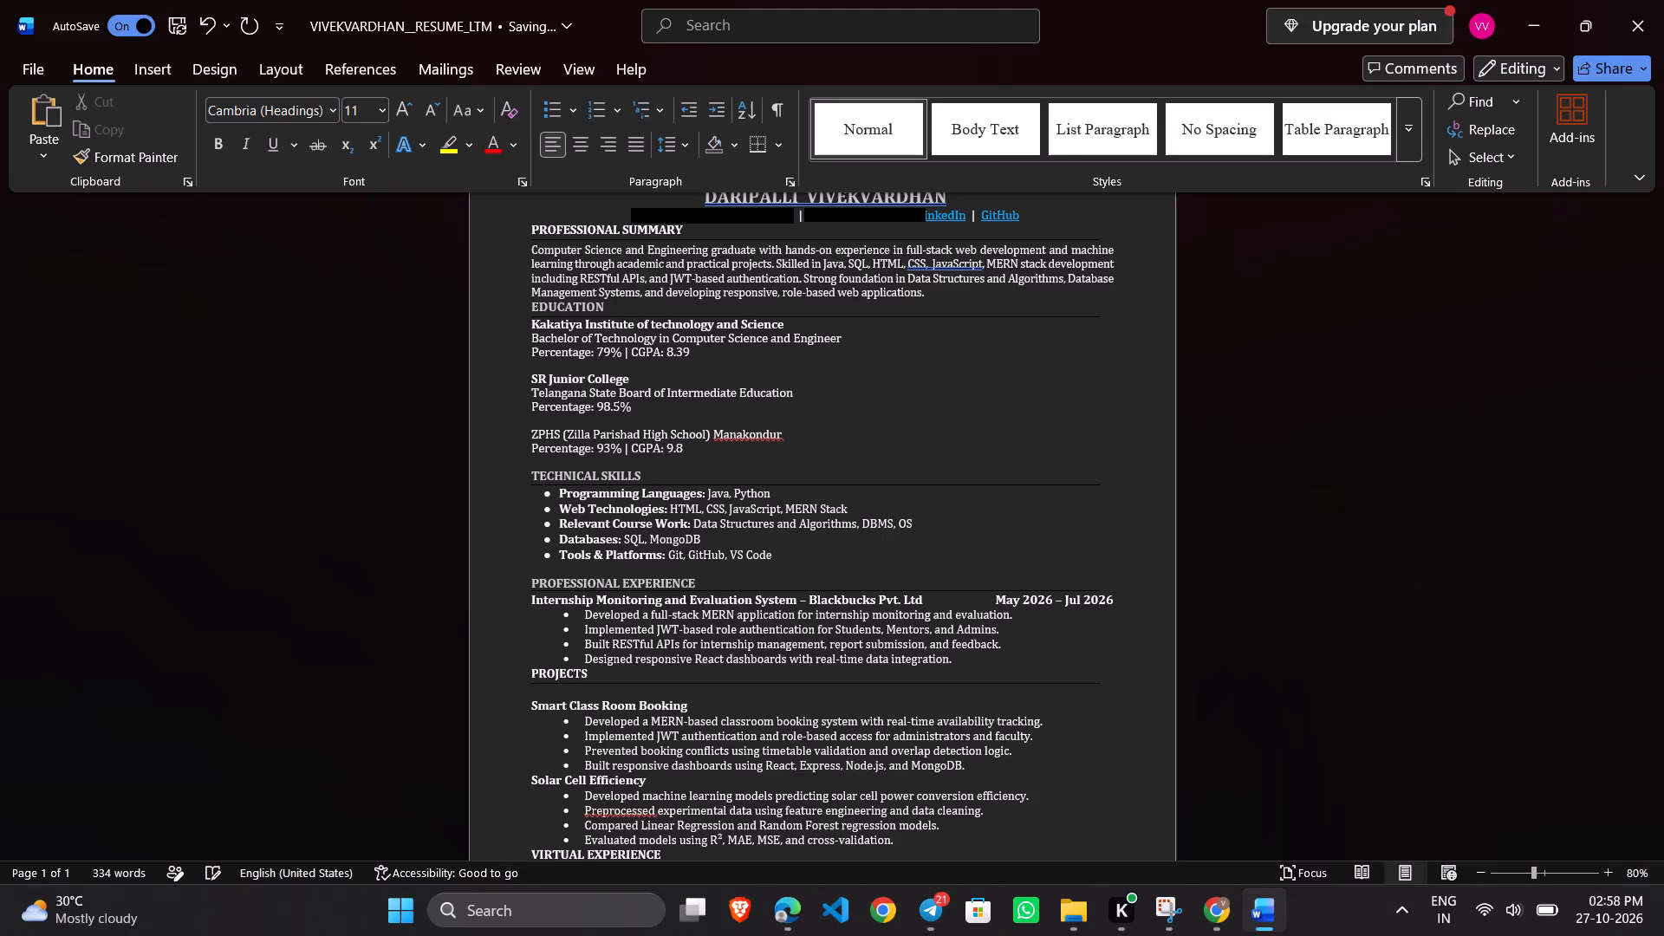
Check the ZPHS Manakondur school name against the Google results in Chrome, returning to the Word resume.
key("alt+Tab")
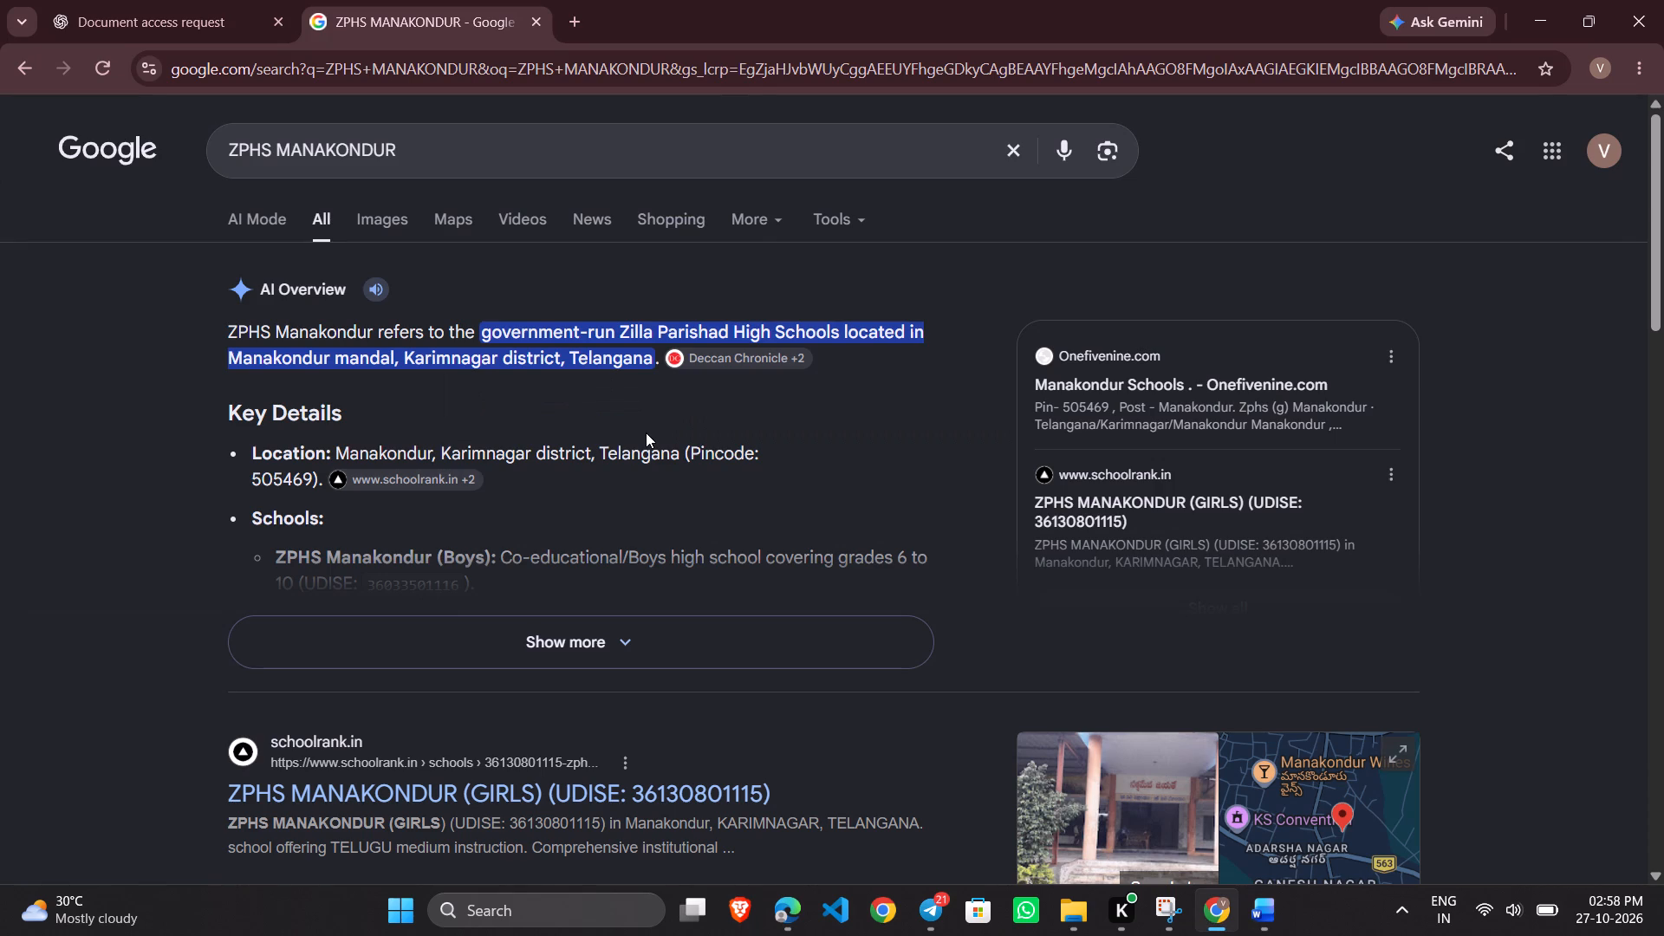
key("alt+Tab")
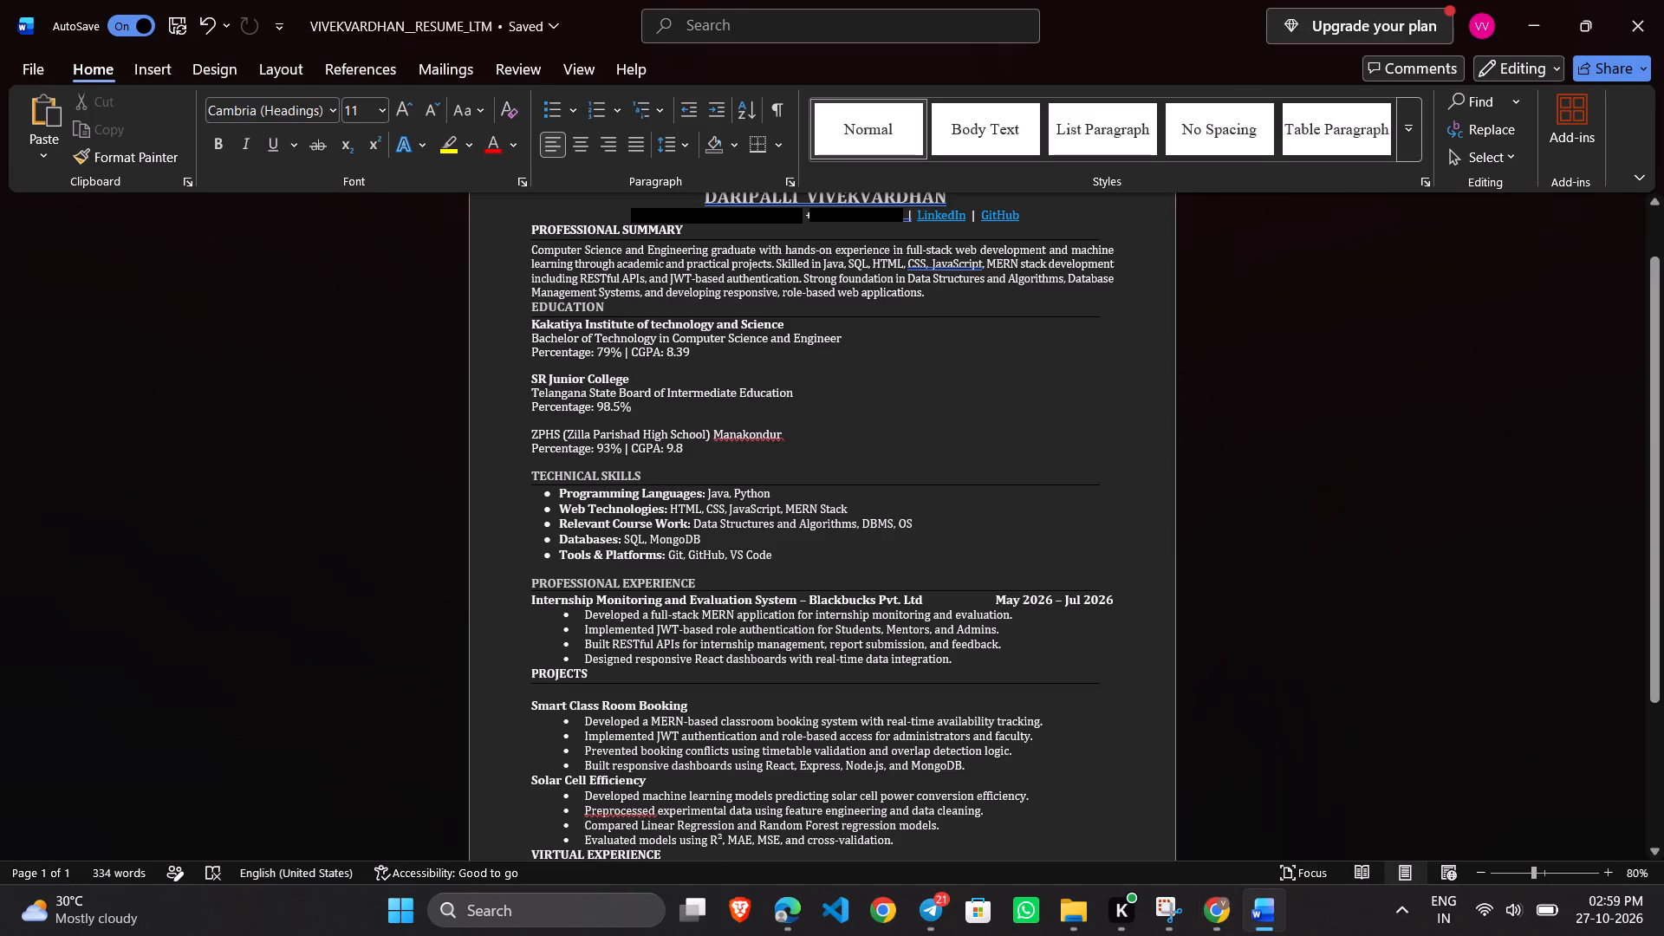
key("Right")
key("Right")
key("Right")
key("Right")
key("Right")
key("Right")
key("Right")
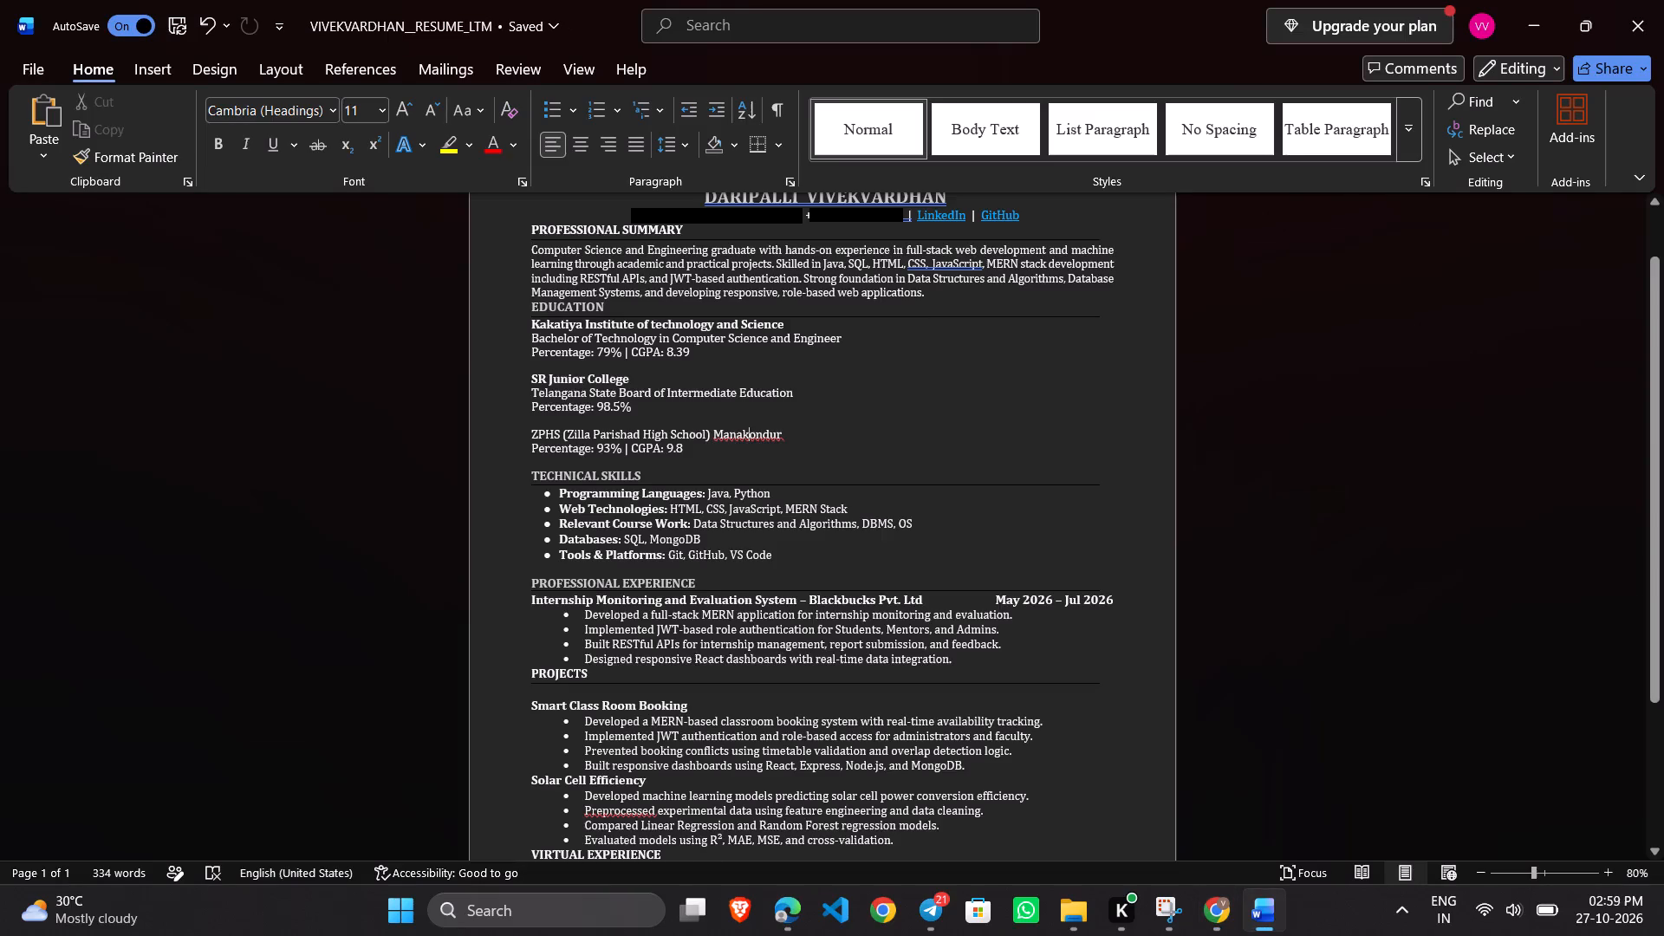
Make the line "ZPHS (Zilla Parishad High School) Manakondur" bold.
left_click(689, 449)
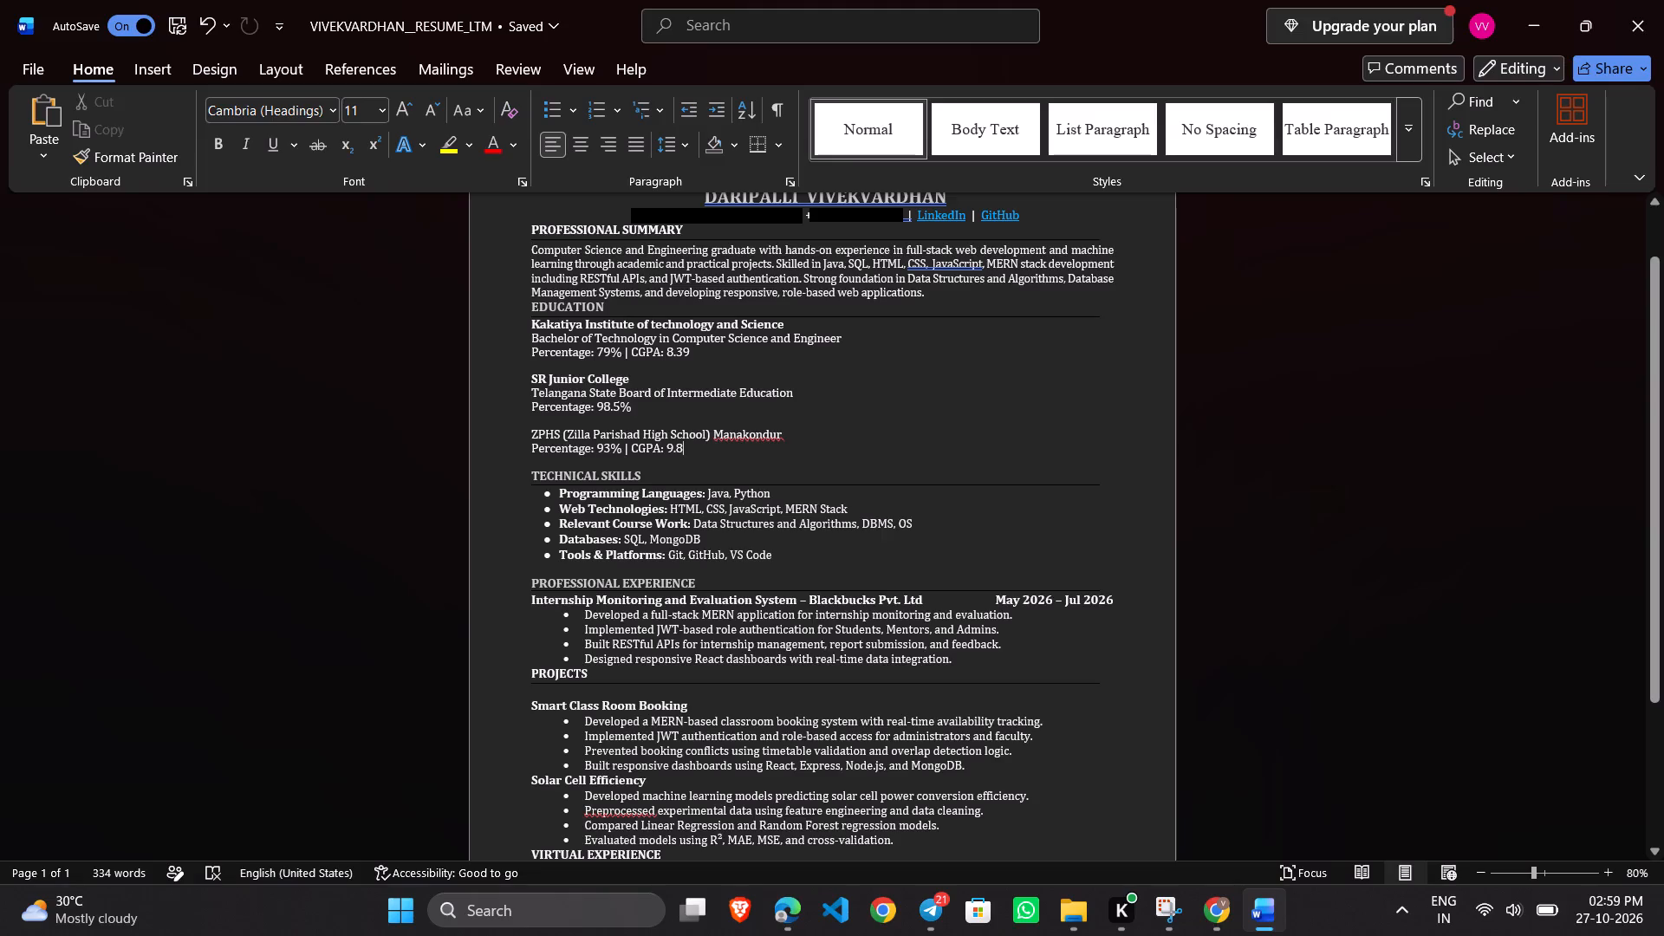
left_click_drag(790, 435, 529, 432)
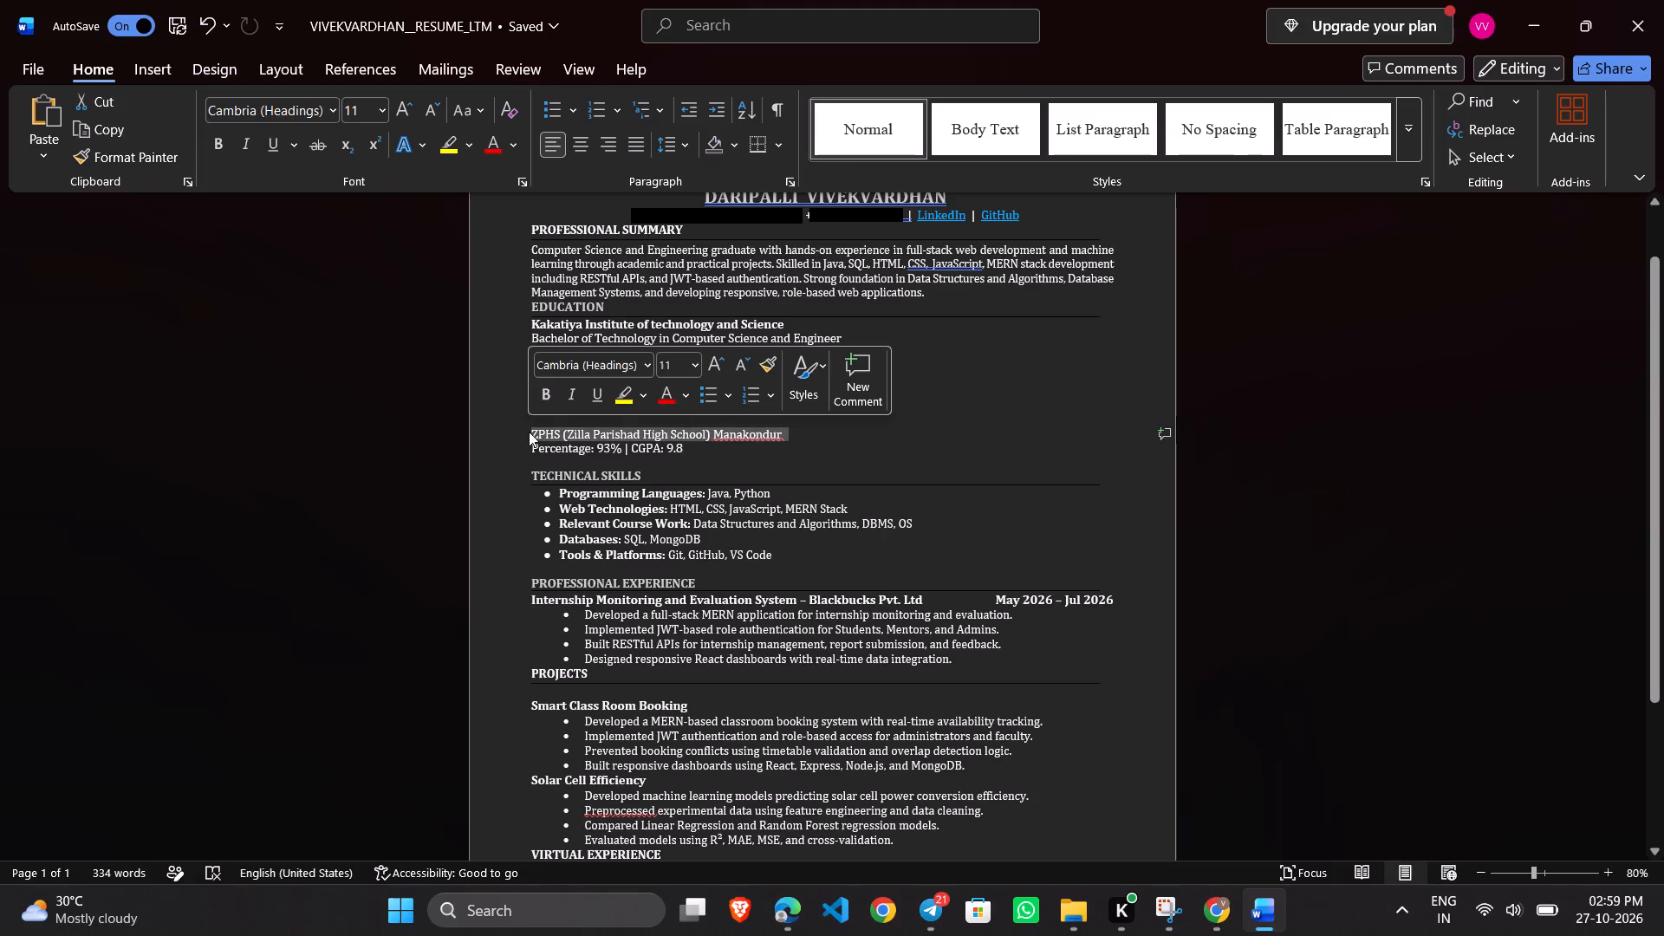
left_click(543, 401)
left_click(731, 440)
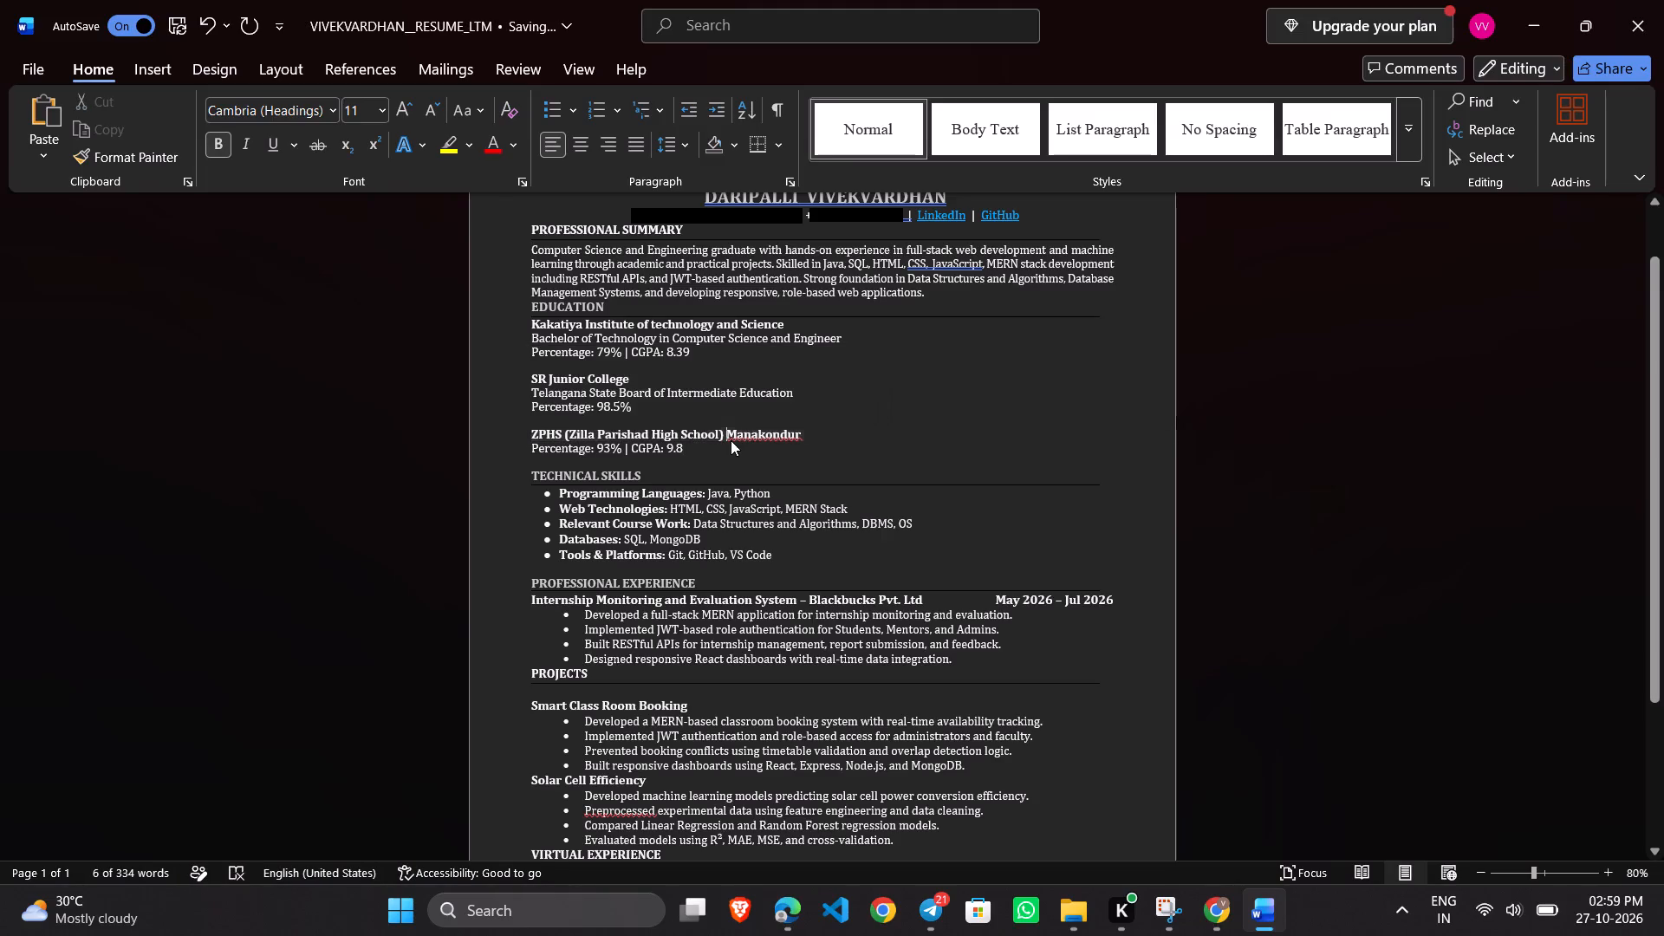
left_click(692, 447)
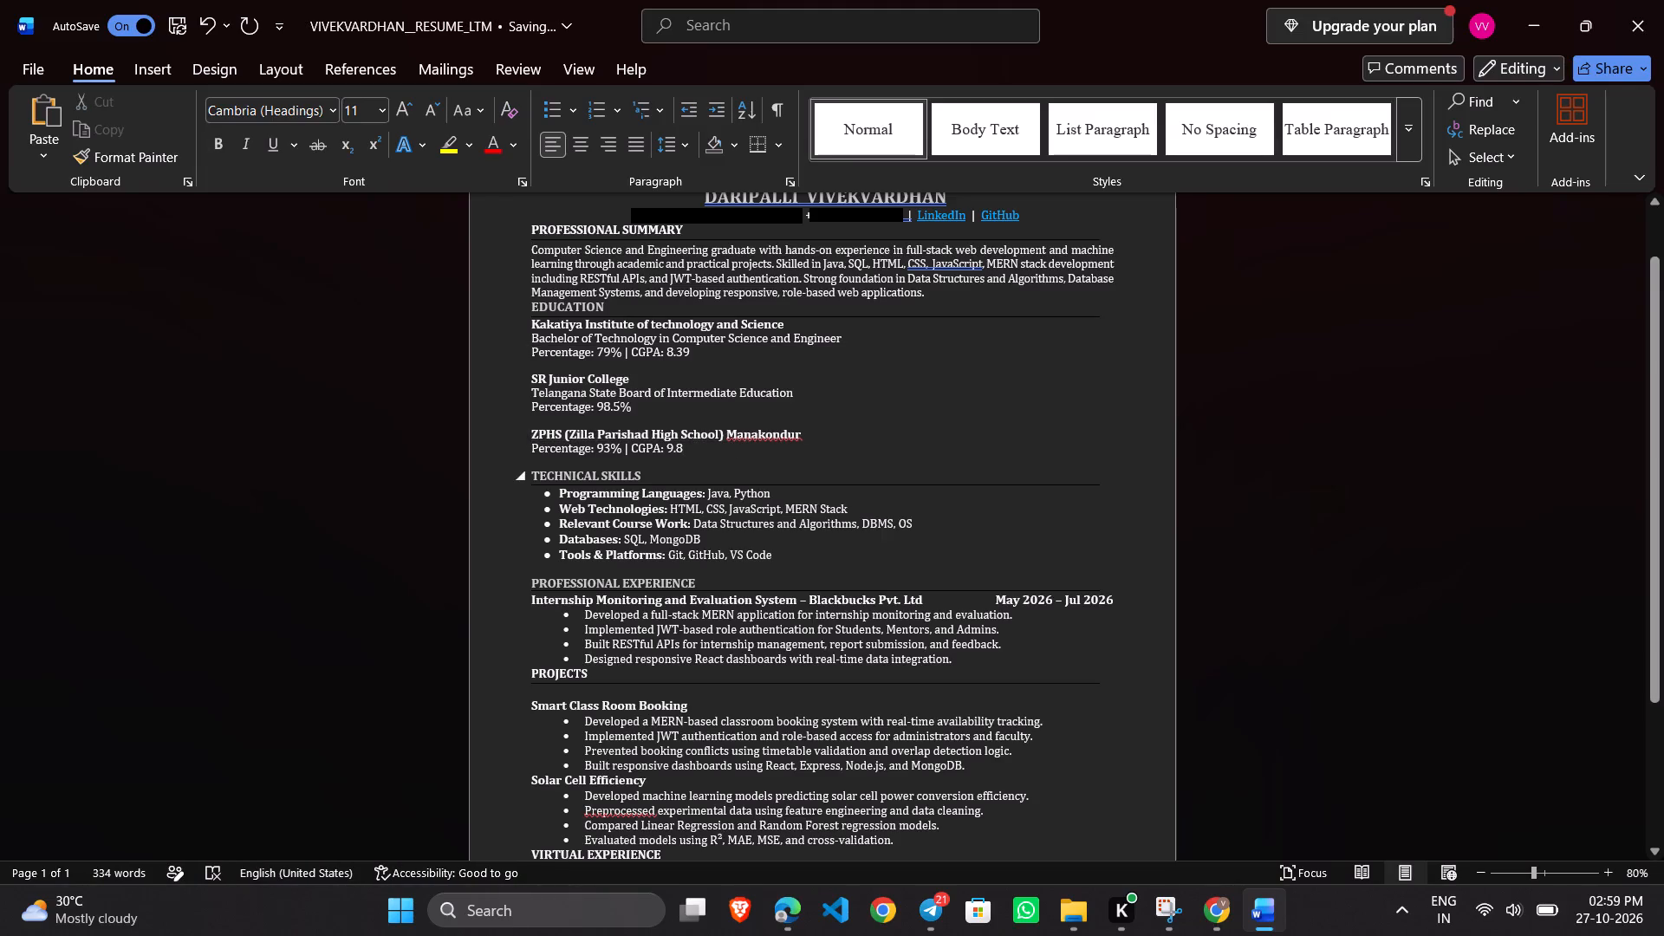
Review the resume down to Certifications and compare the text formatting of the Education entries with the experience and project bullets.
scroll(809, 501, "down", 3)
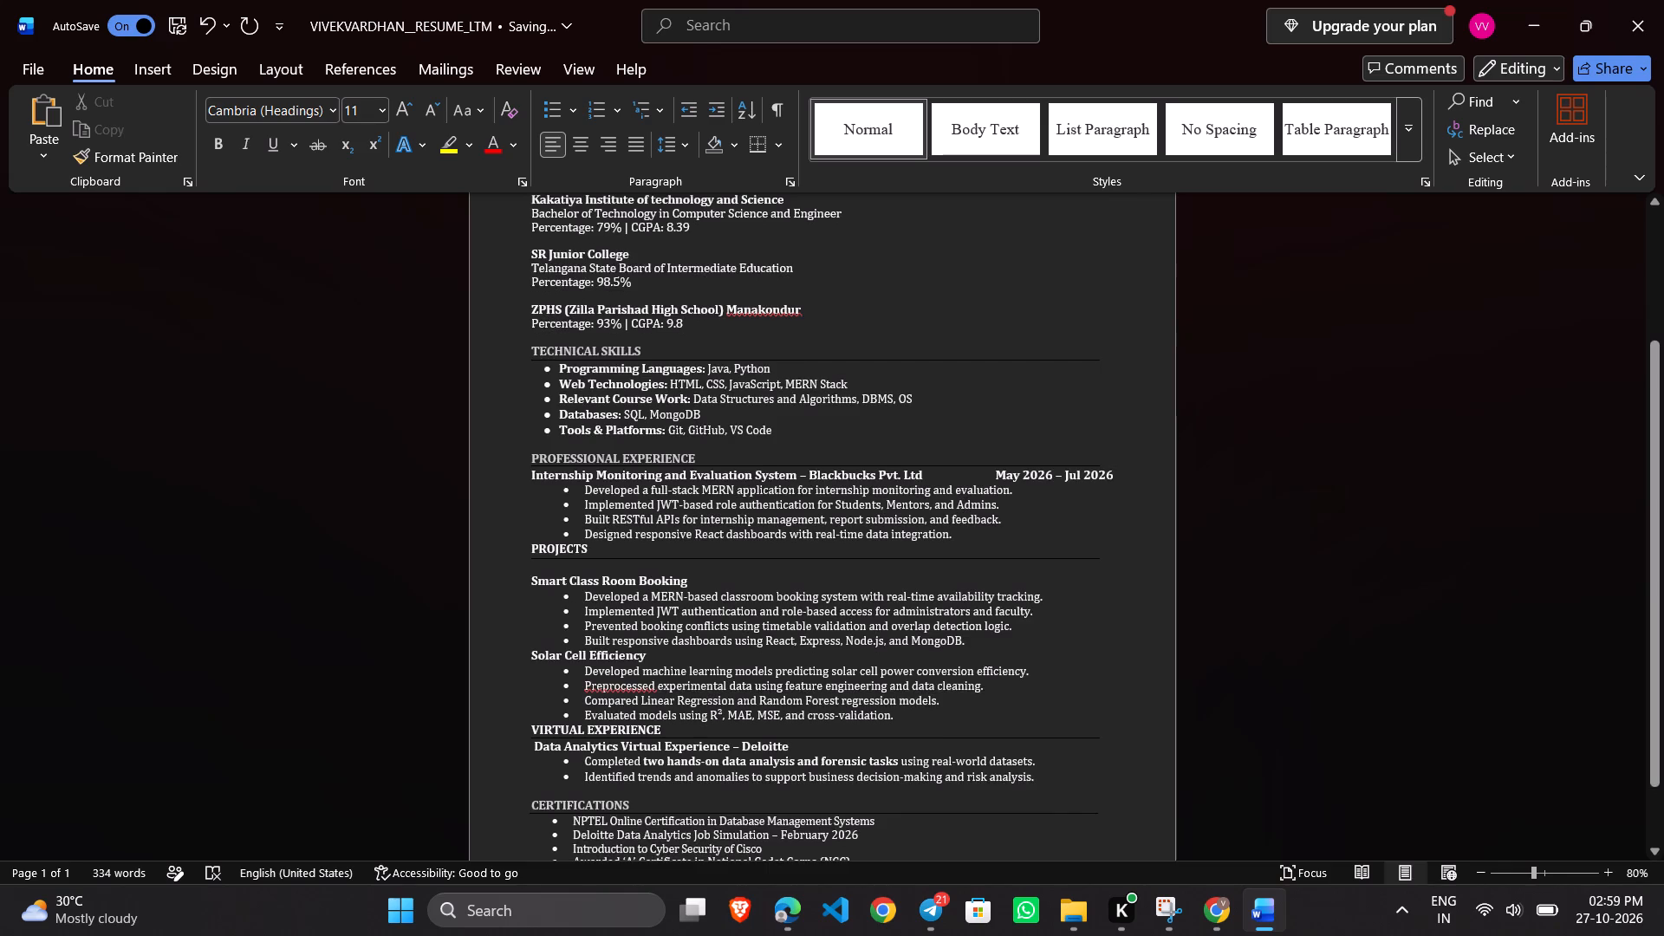
scroll(775, 510, "down", 5)
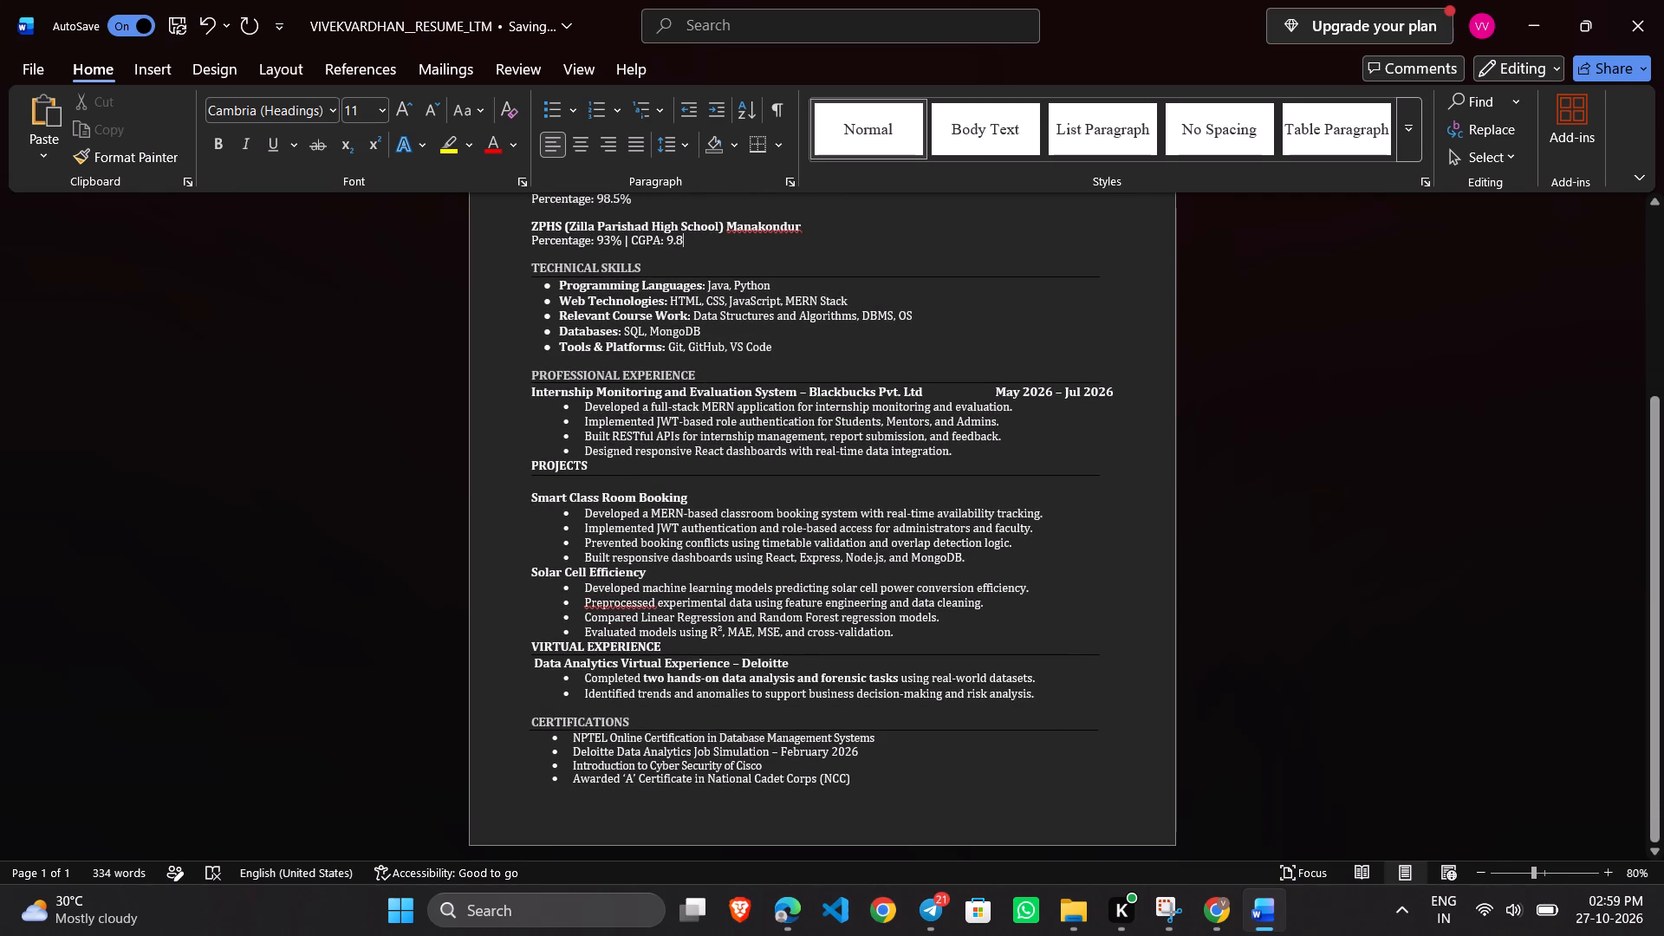
scroll(748, 520, "up", 3)
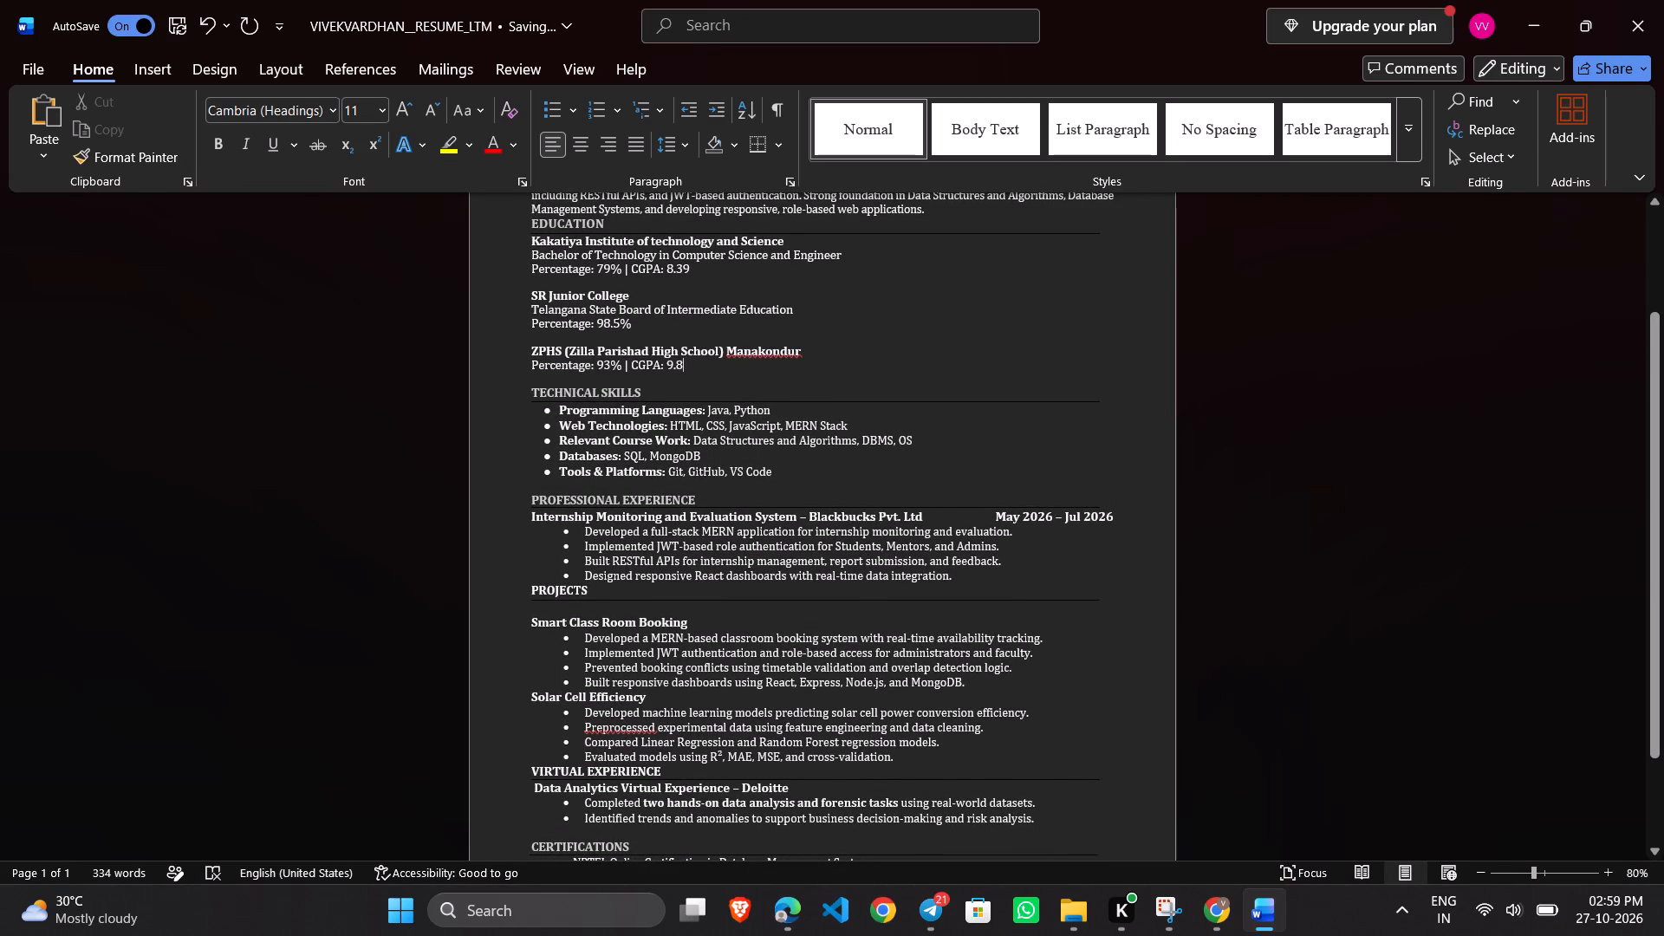
left_click_drag(933, 513, 515, 521)
left_click(803, 329)
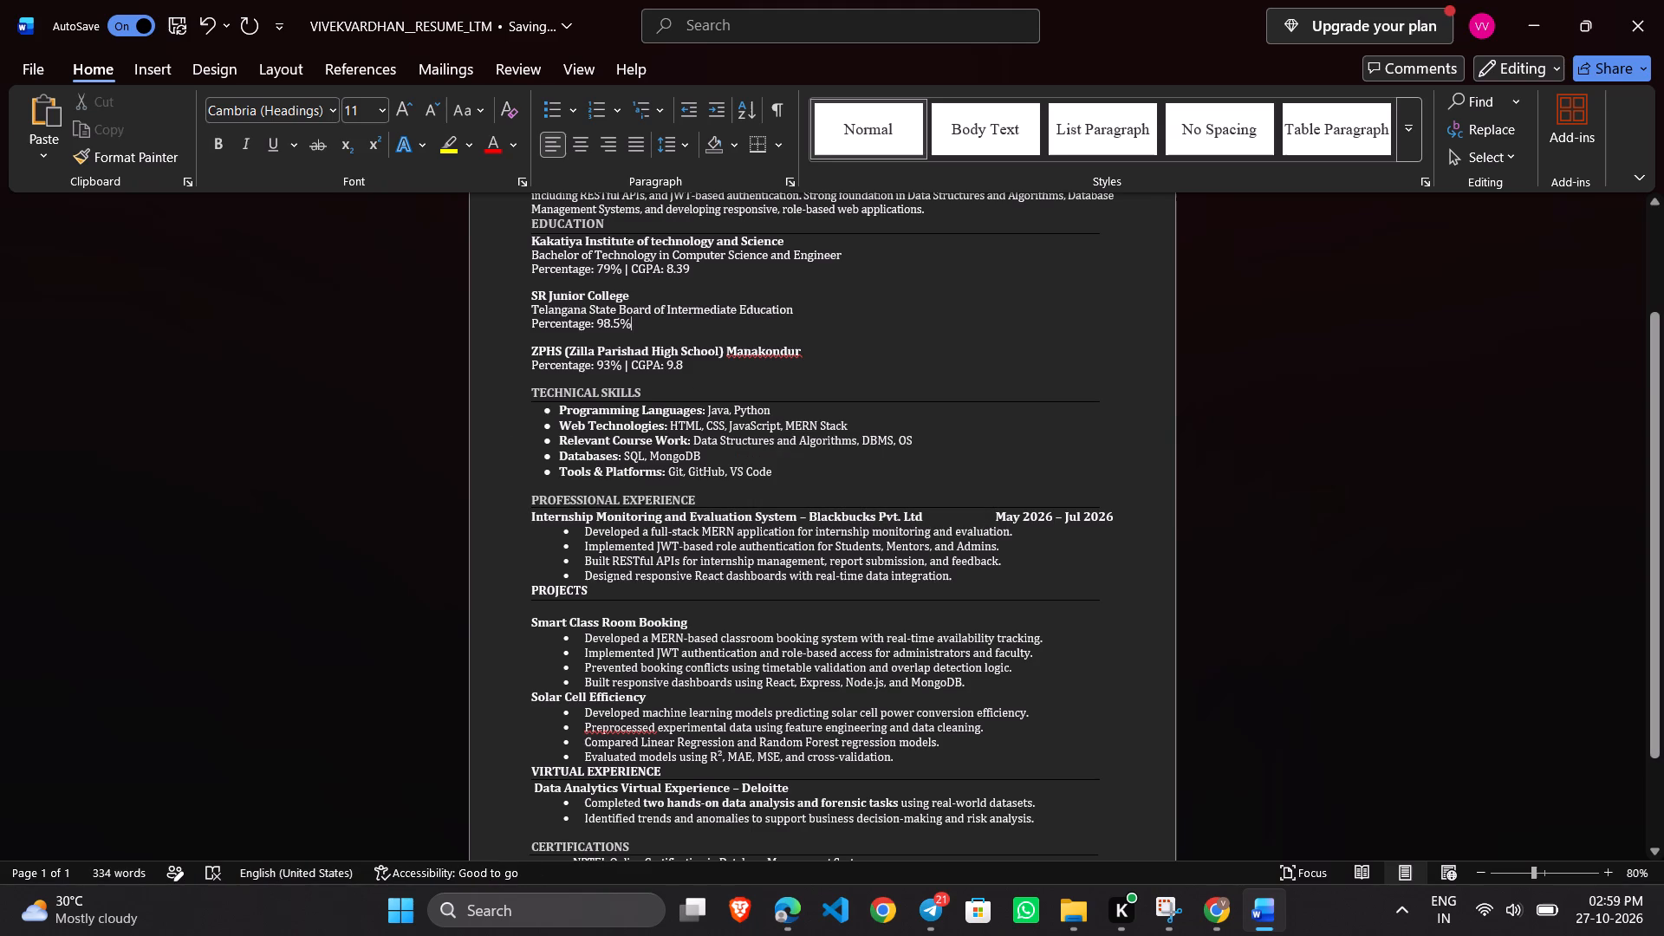
left_click_drag(820, 355, 530, 353)
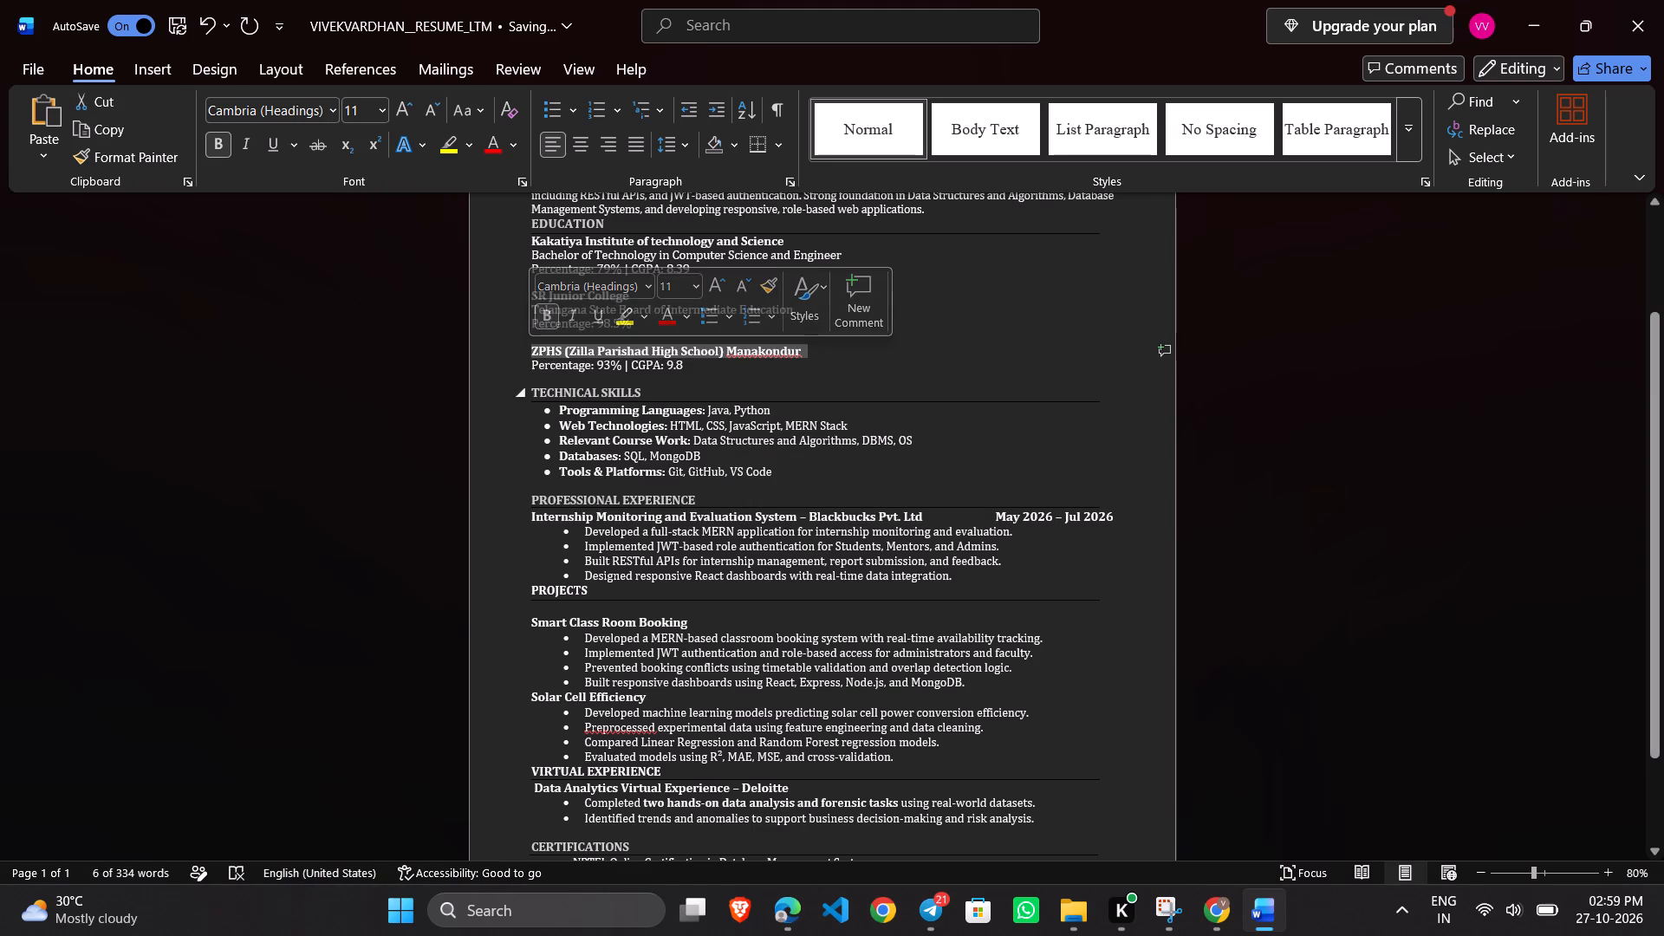
left_click(662, 378)
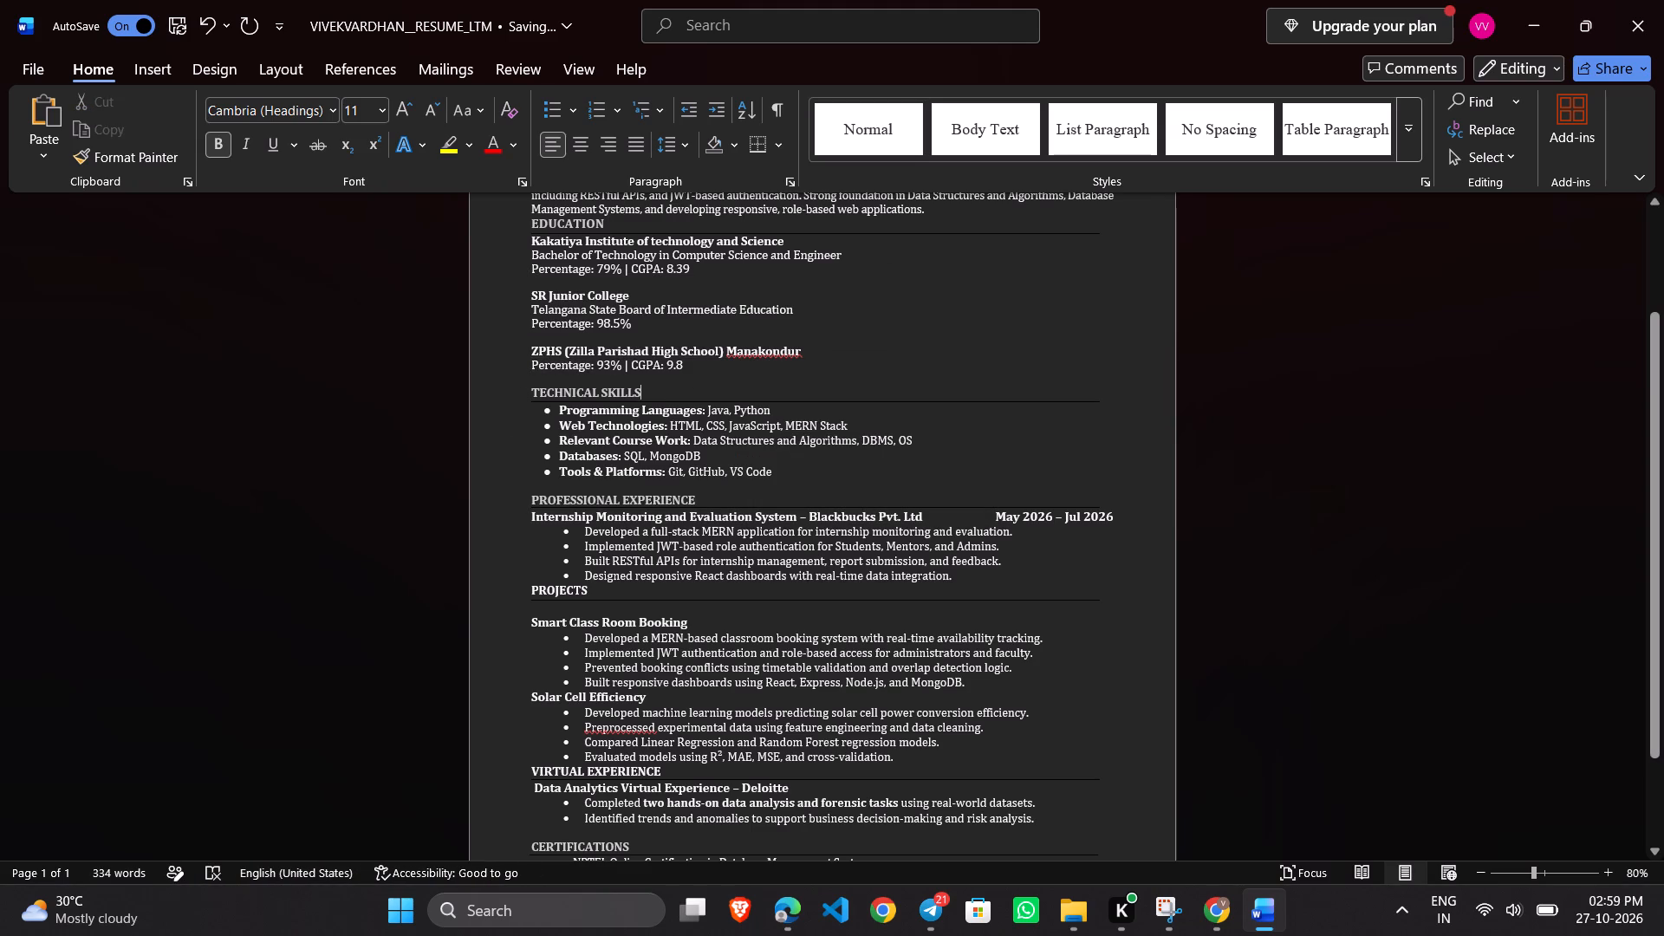
left_click_drag(936, 546, 854, 536)
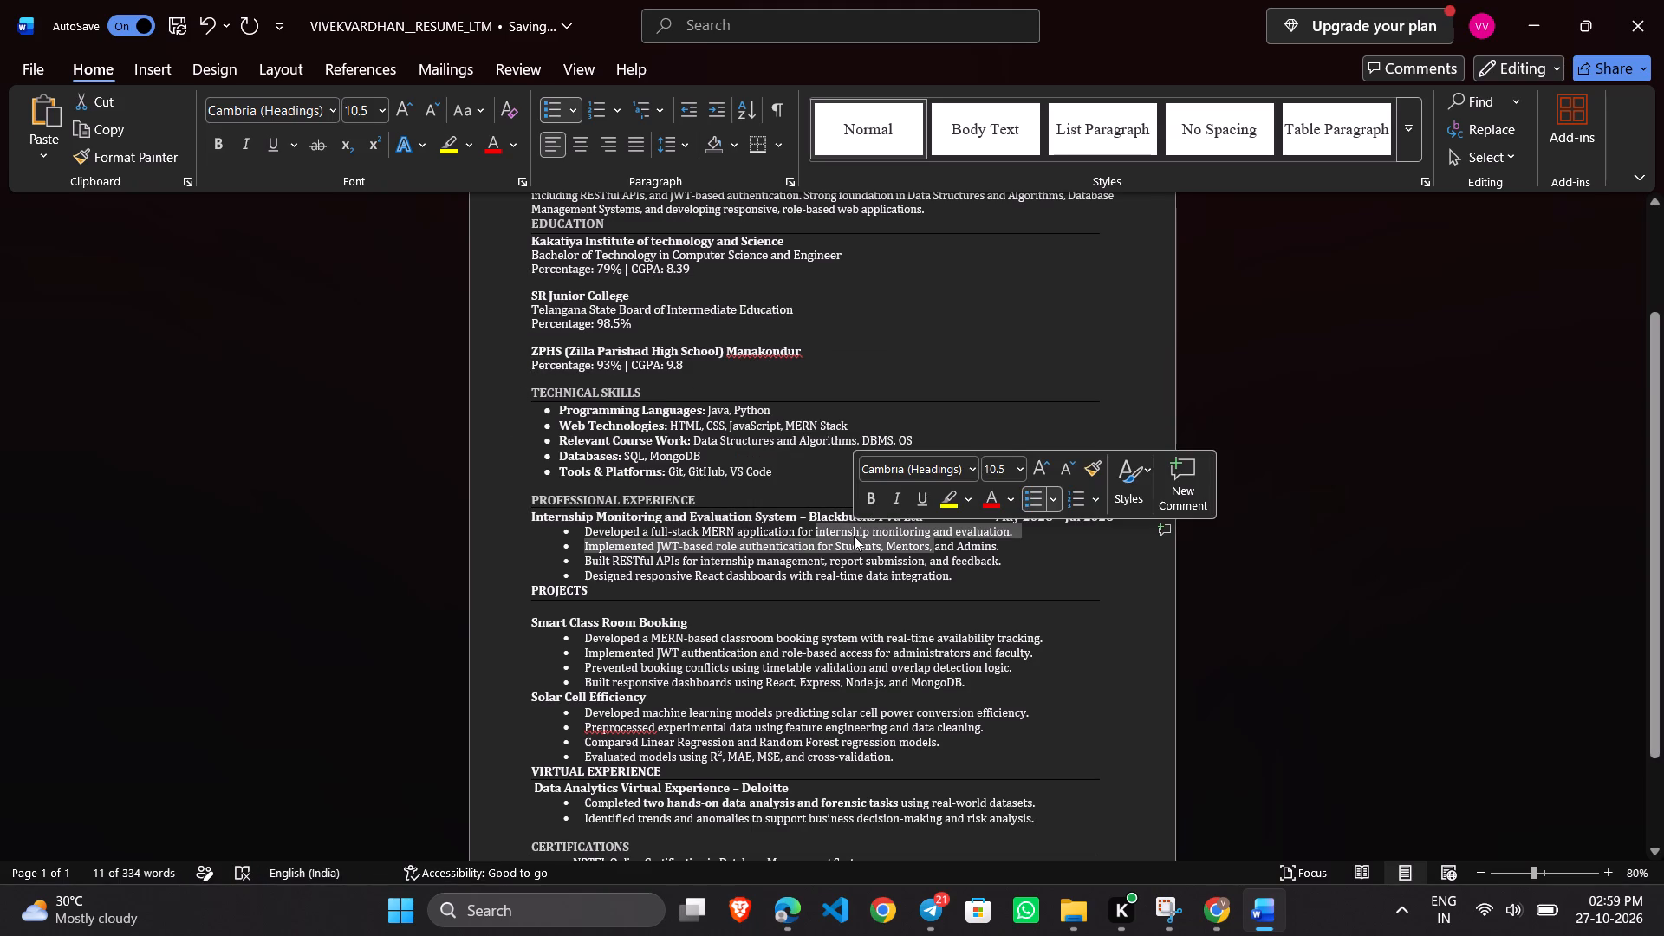
left_click(790, 385)
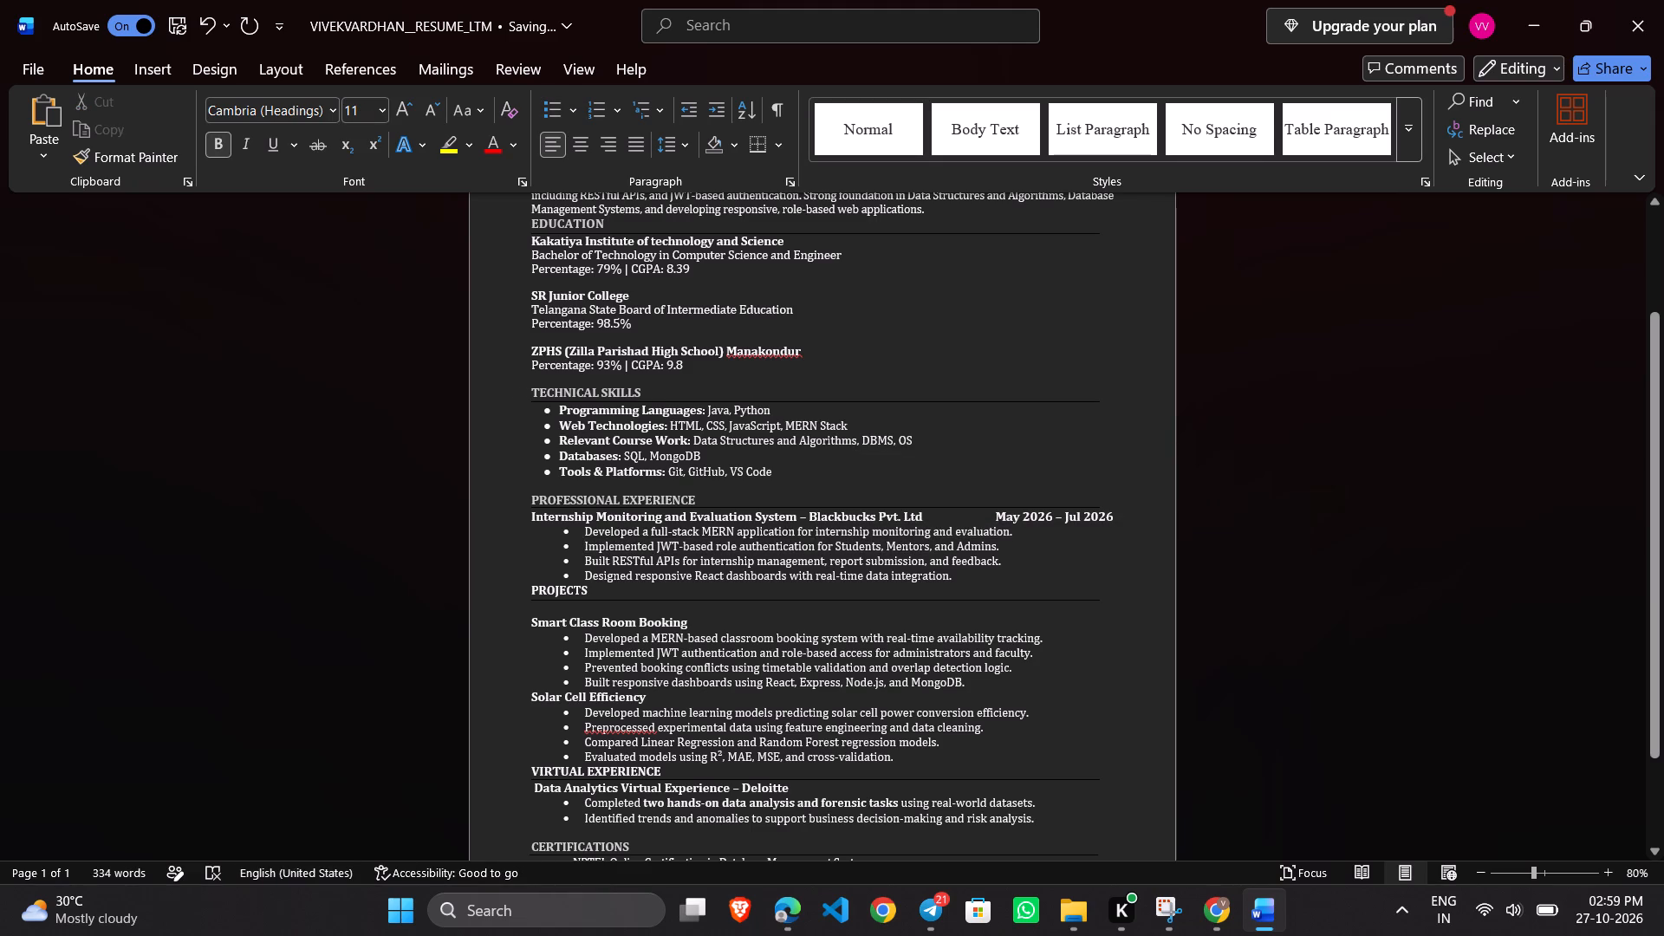
left_click_drag(802, 312, 533, 304)
left_click(680, 334)
left_click_drag(971, 680, 969, 680)
left_click_drag(969, 680, 569, 630)
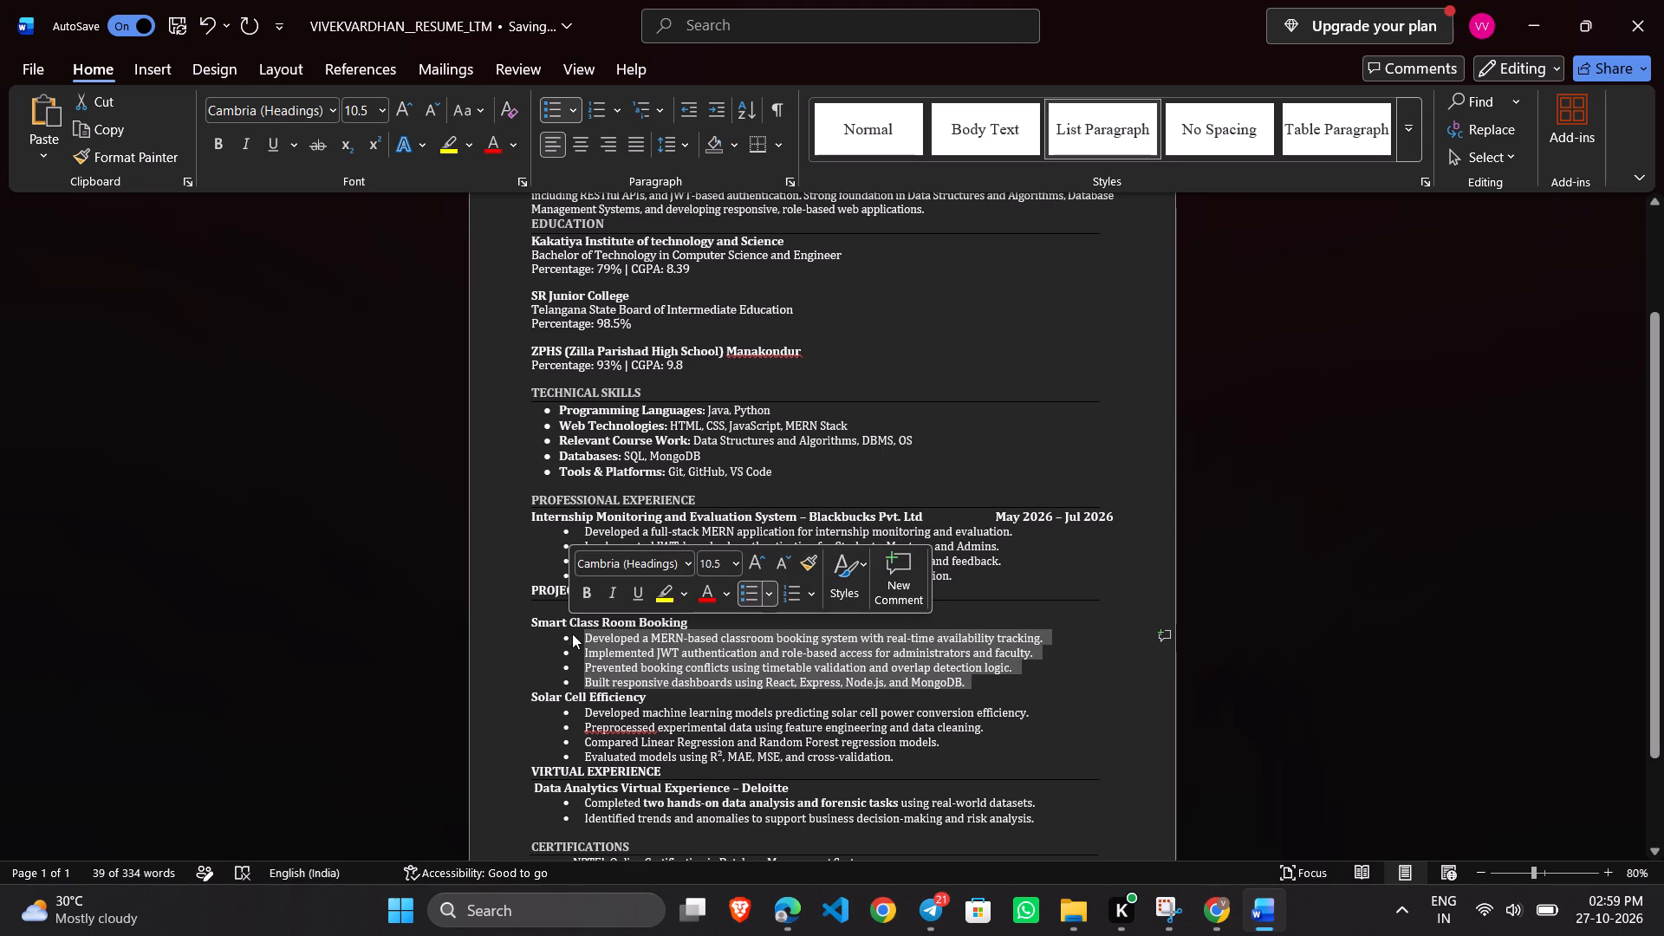
left_click(655, 656)
Set the font size of the degree and percentage lines under Kakatiya Institute to 10.5.
scroll(709, 308, "up", 1)
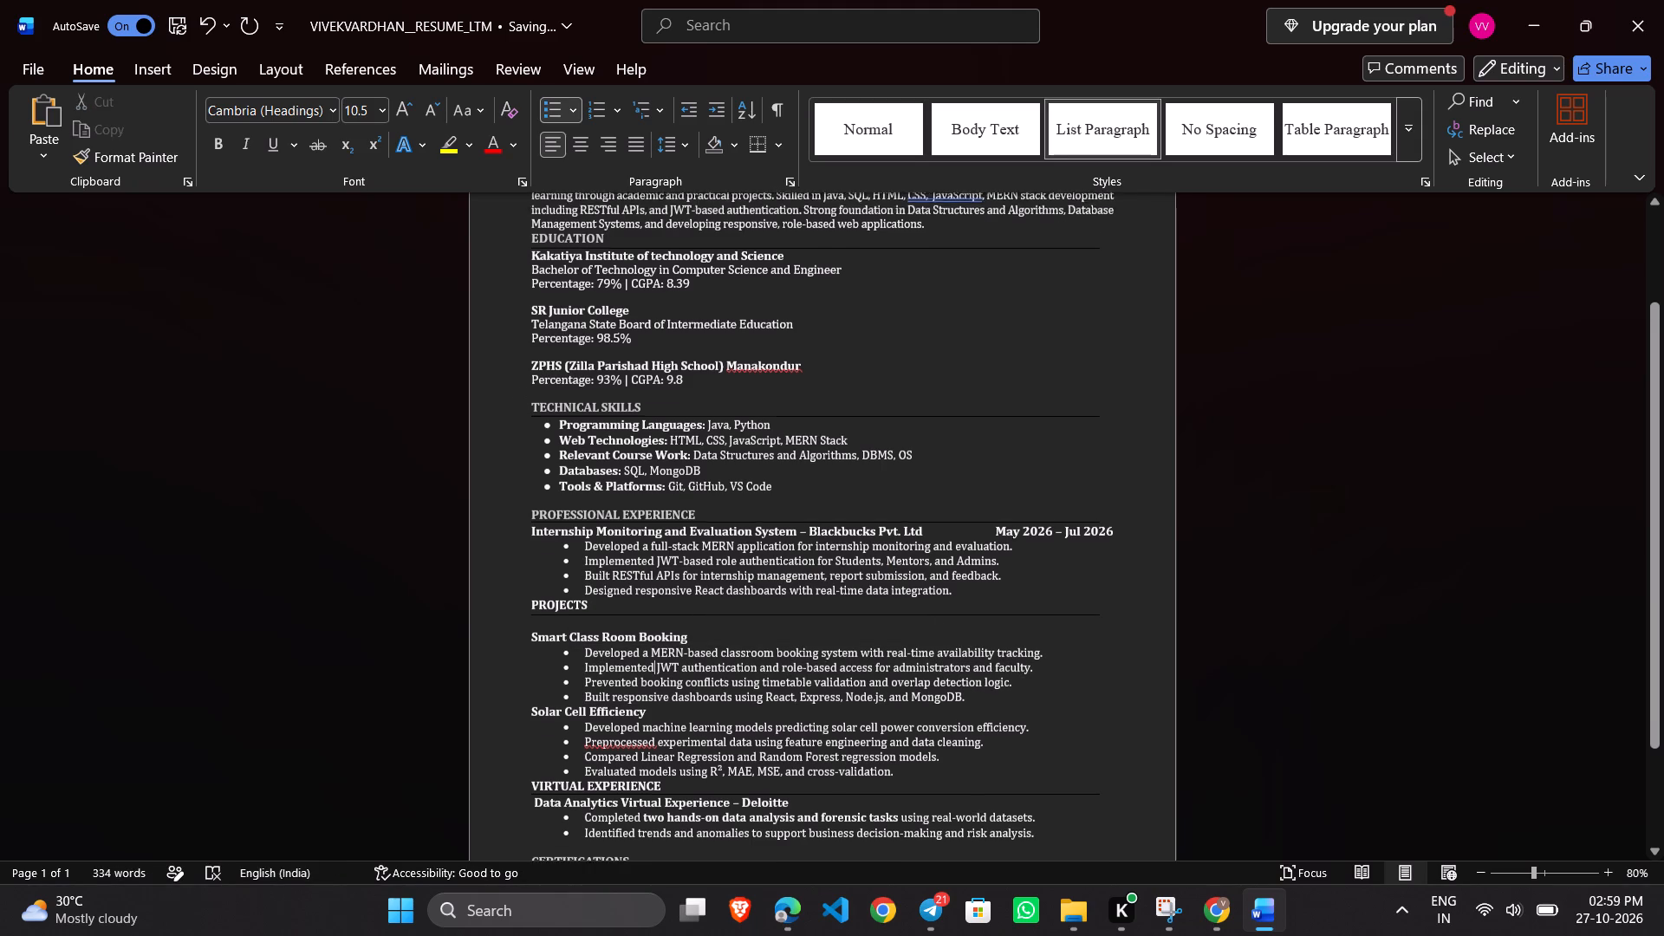
left_click_drag(706, 316, 665, 305)
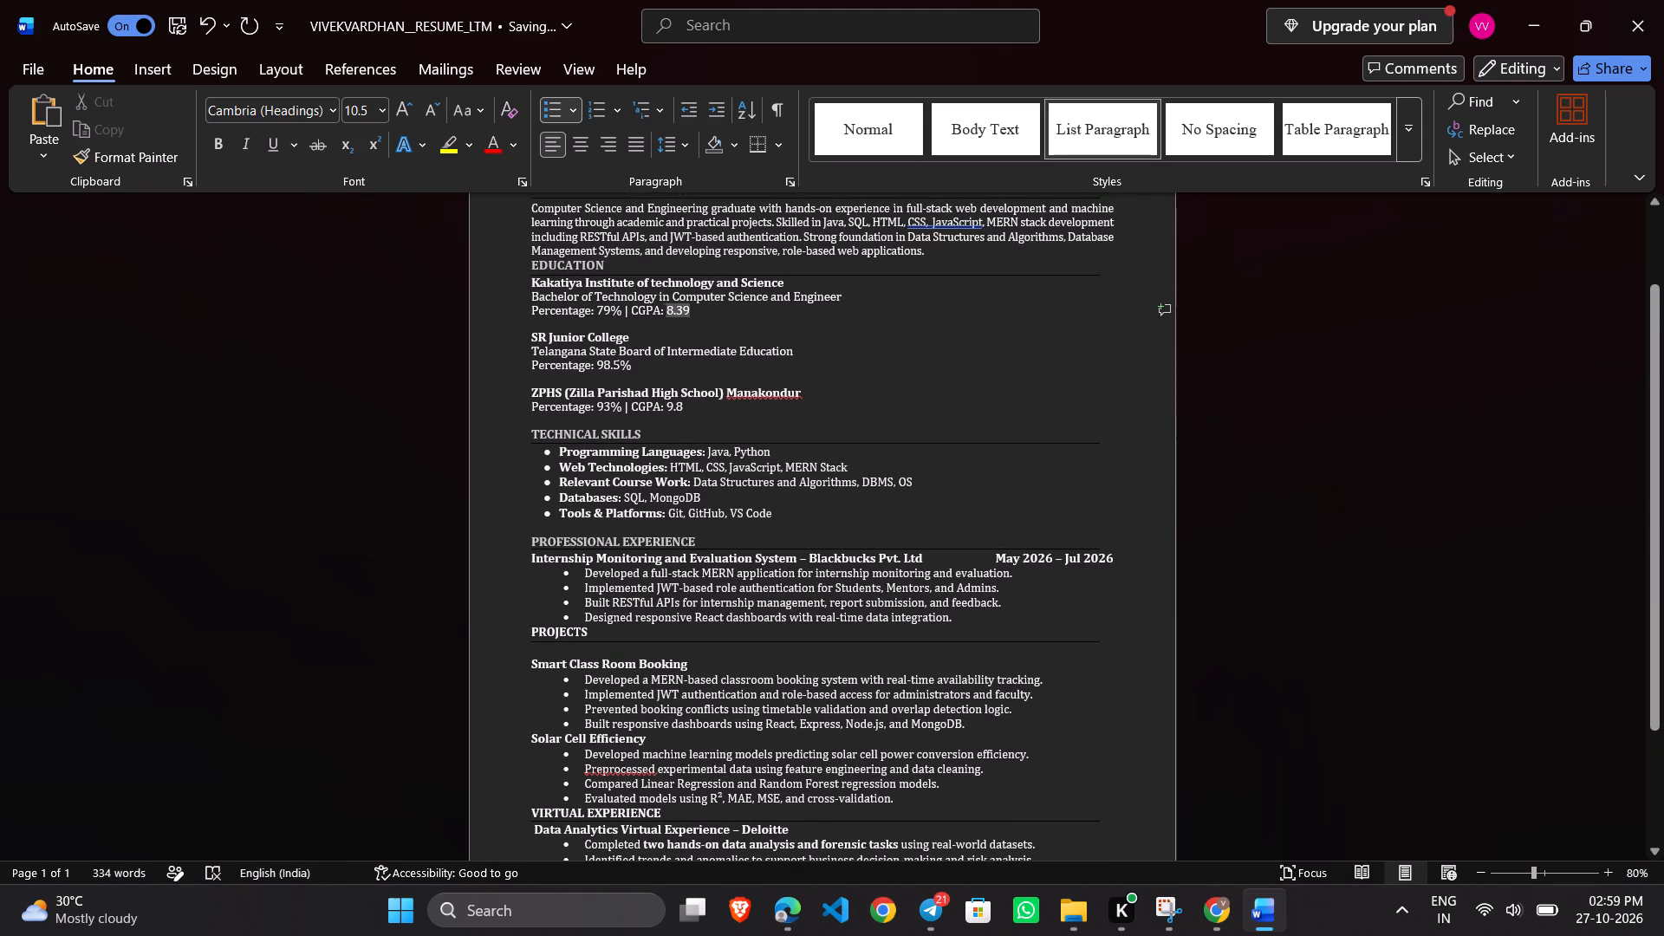
left_click_drag(665, 305, 543, 292)
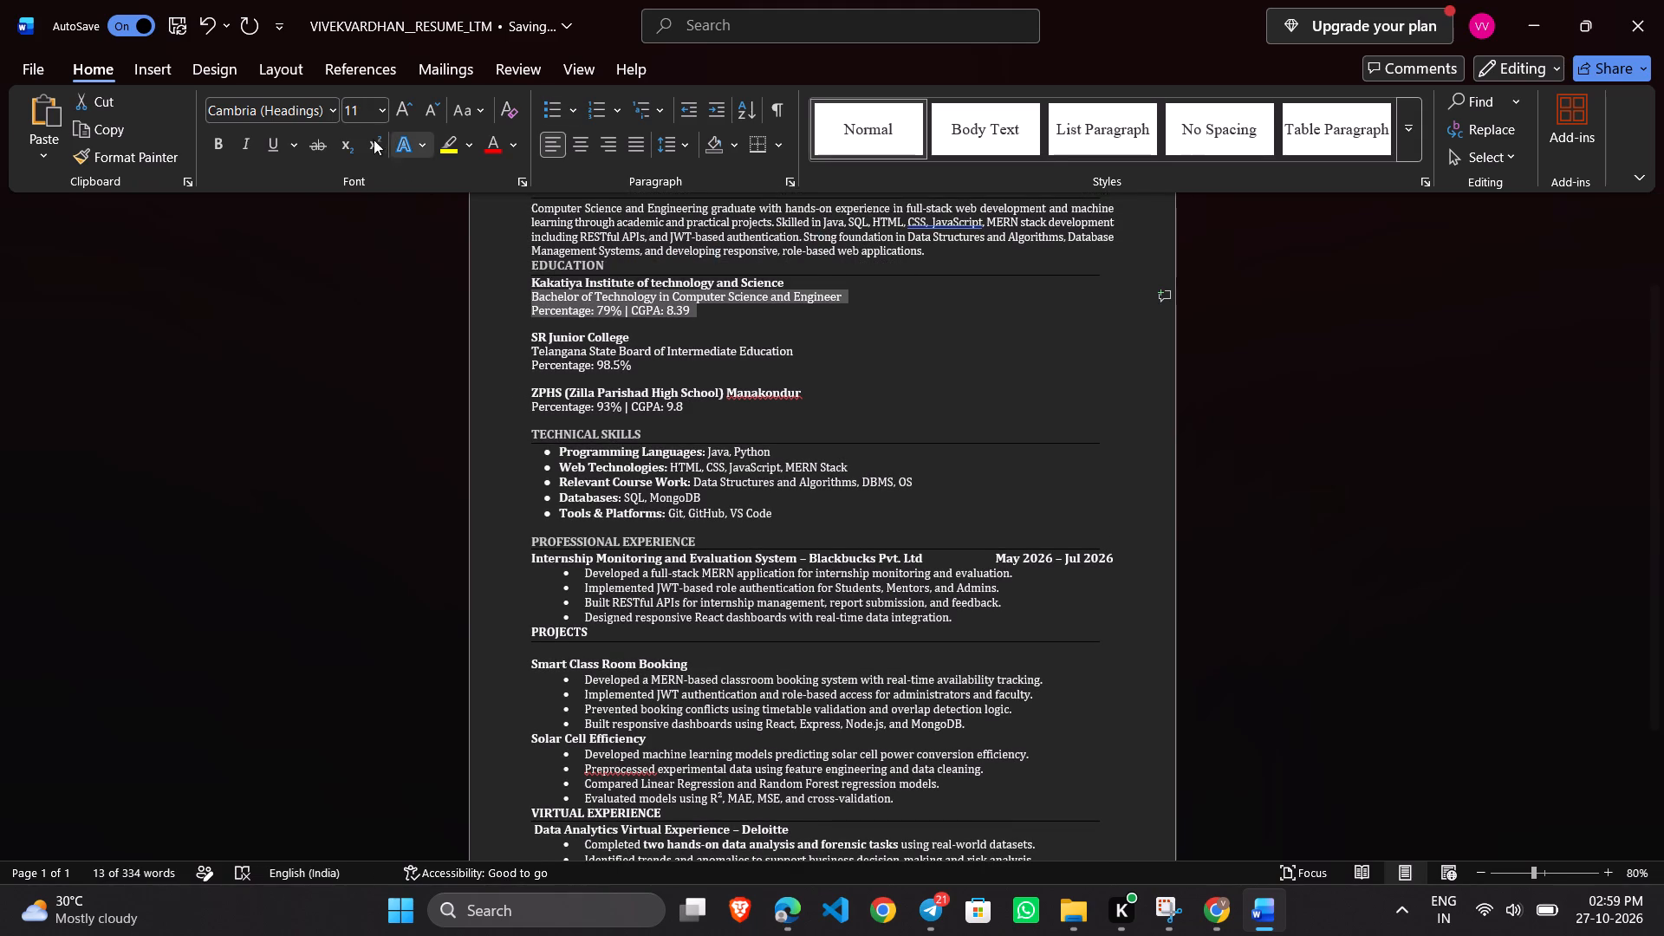
left_click(359, 107)
type("10.")
key("5")
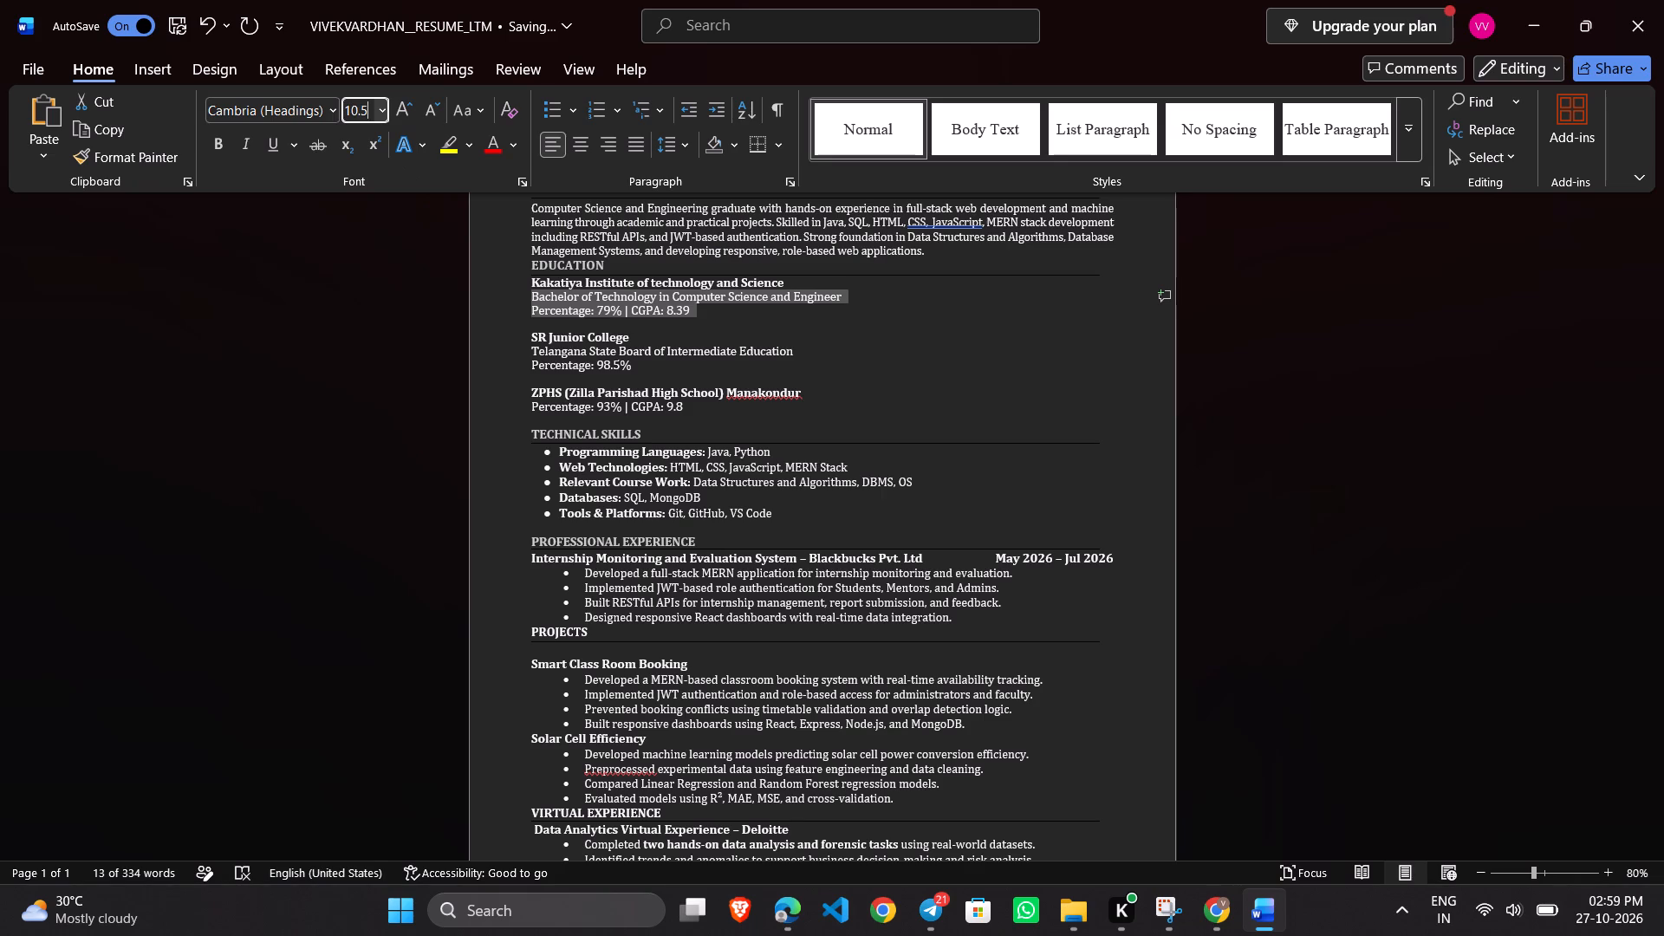
key("Return")
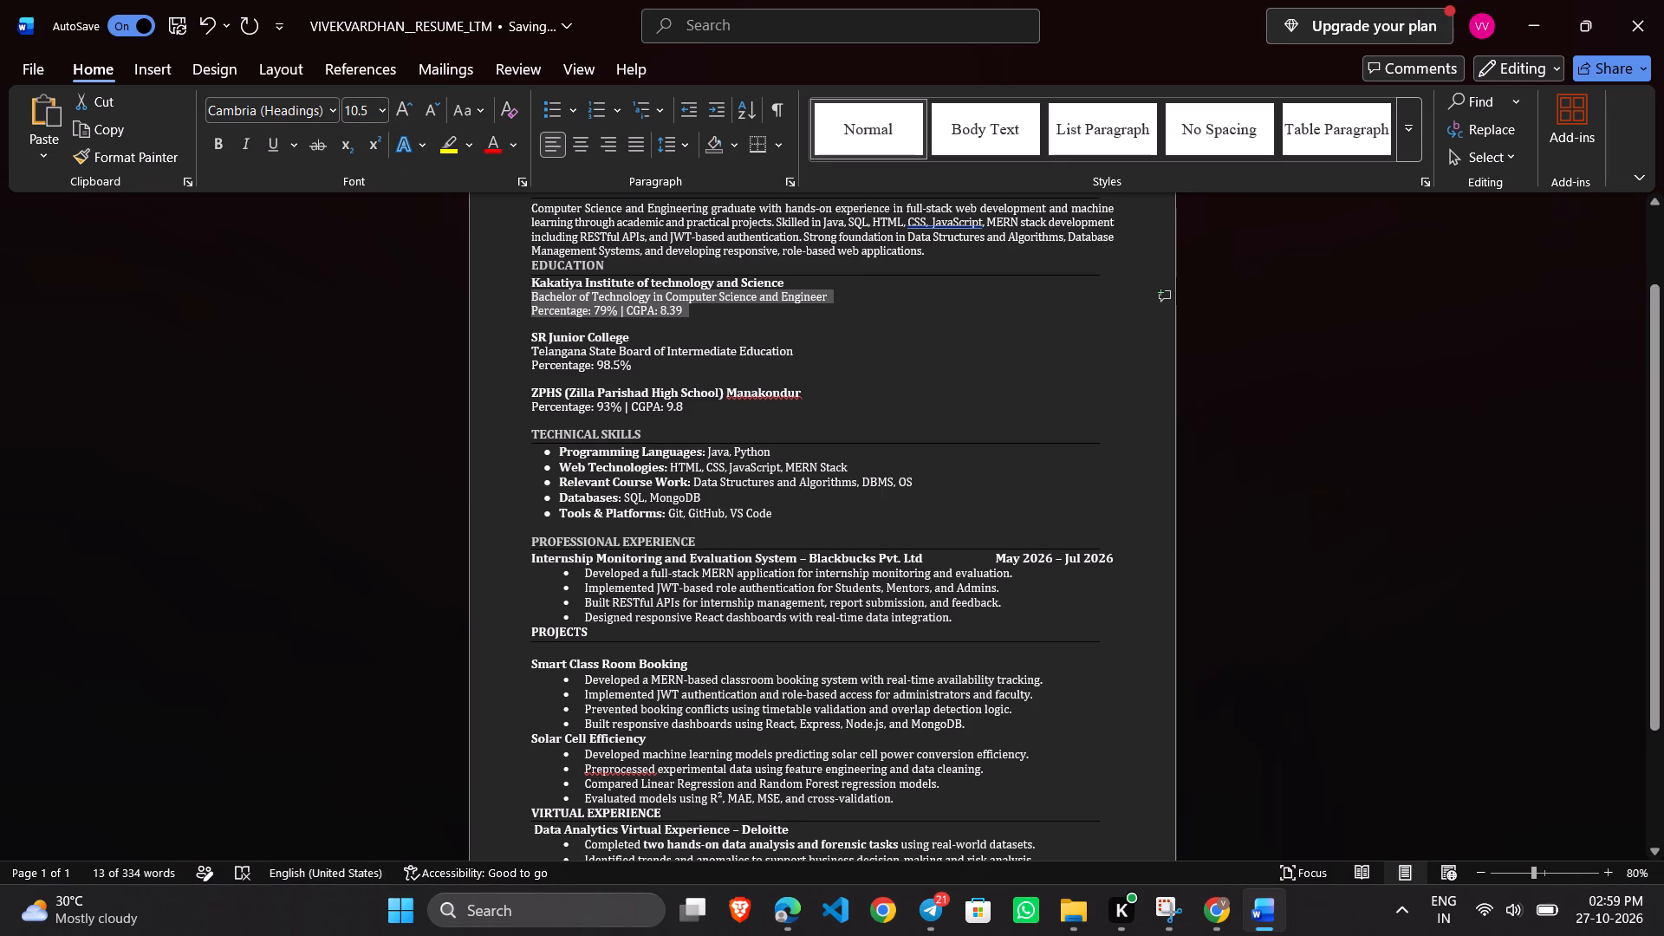
Set the font size of the board and percentage lines under SR Junior College to 10.5.
left_click(720, 384)
left_click_drag(642, 363, 525, 351)
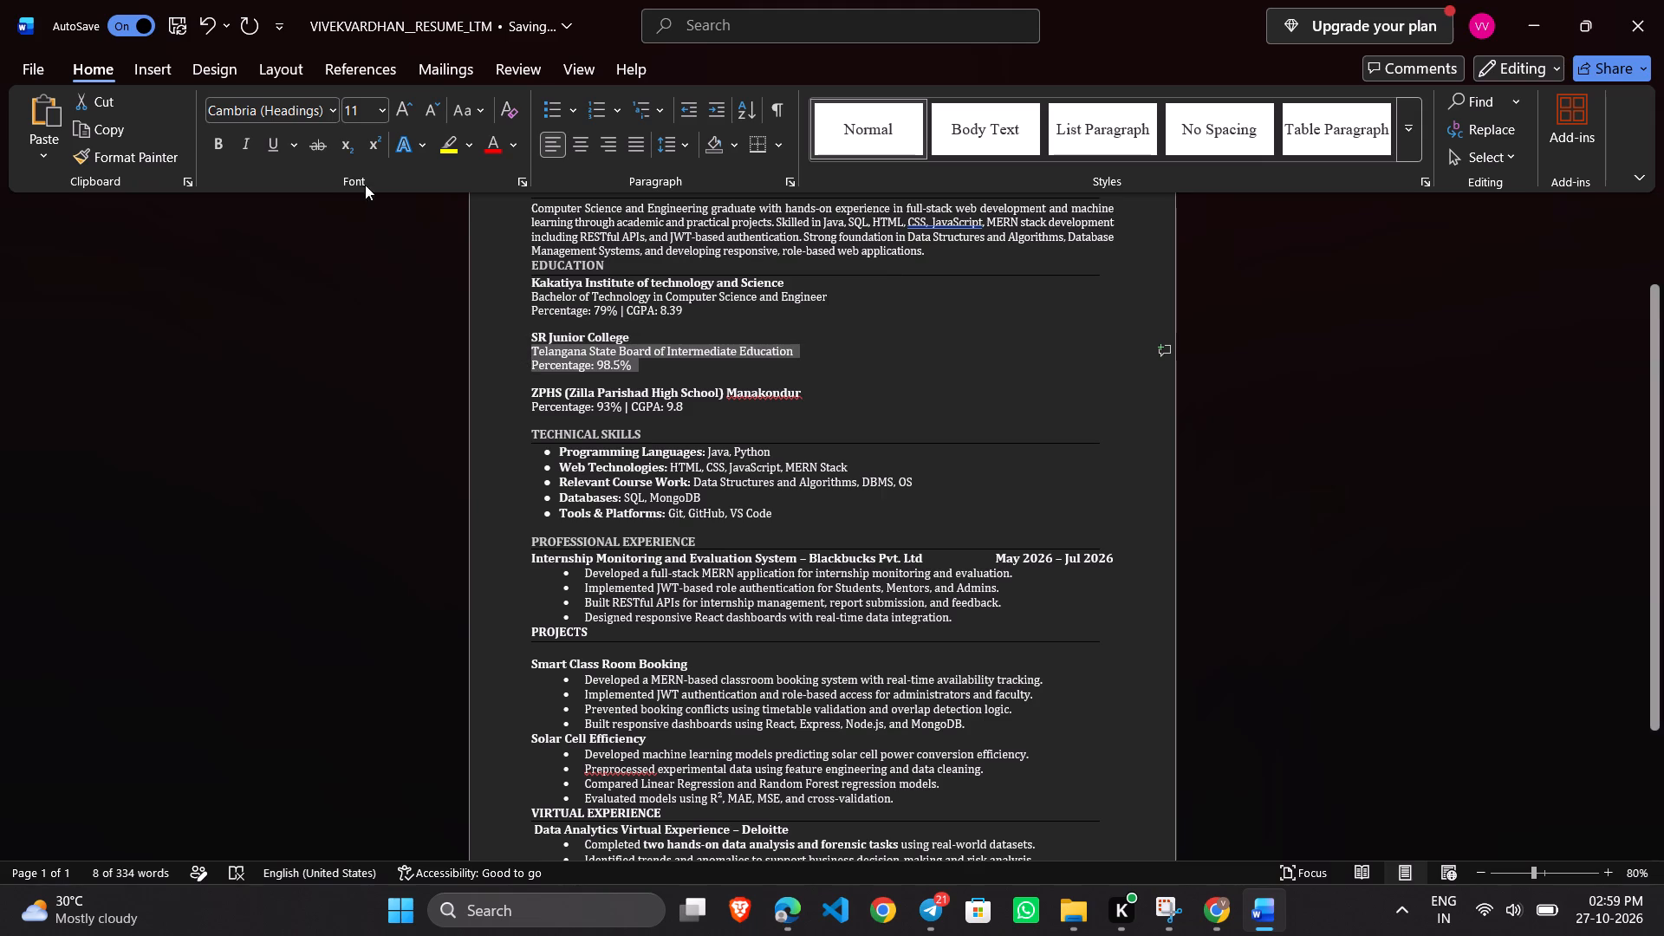
left_click(355, 116)
type("10.")
key("5")
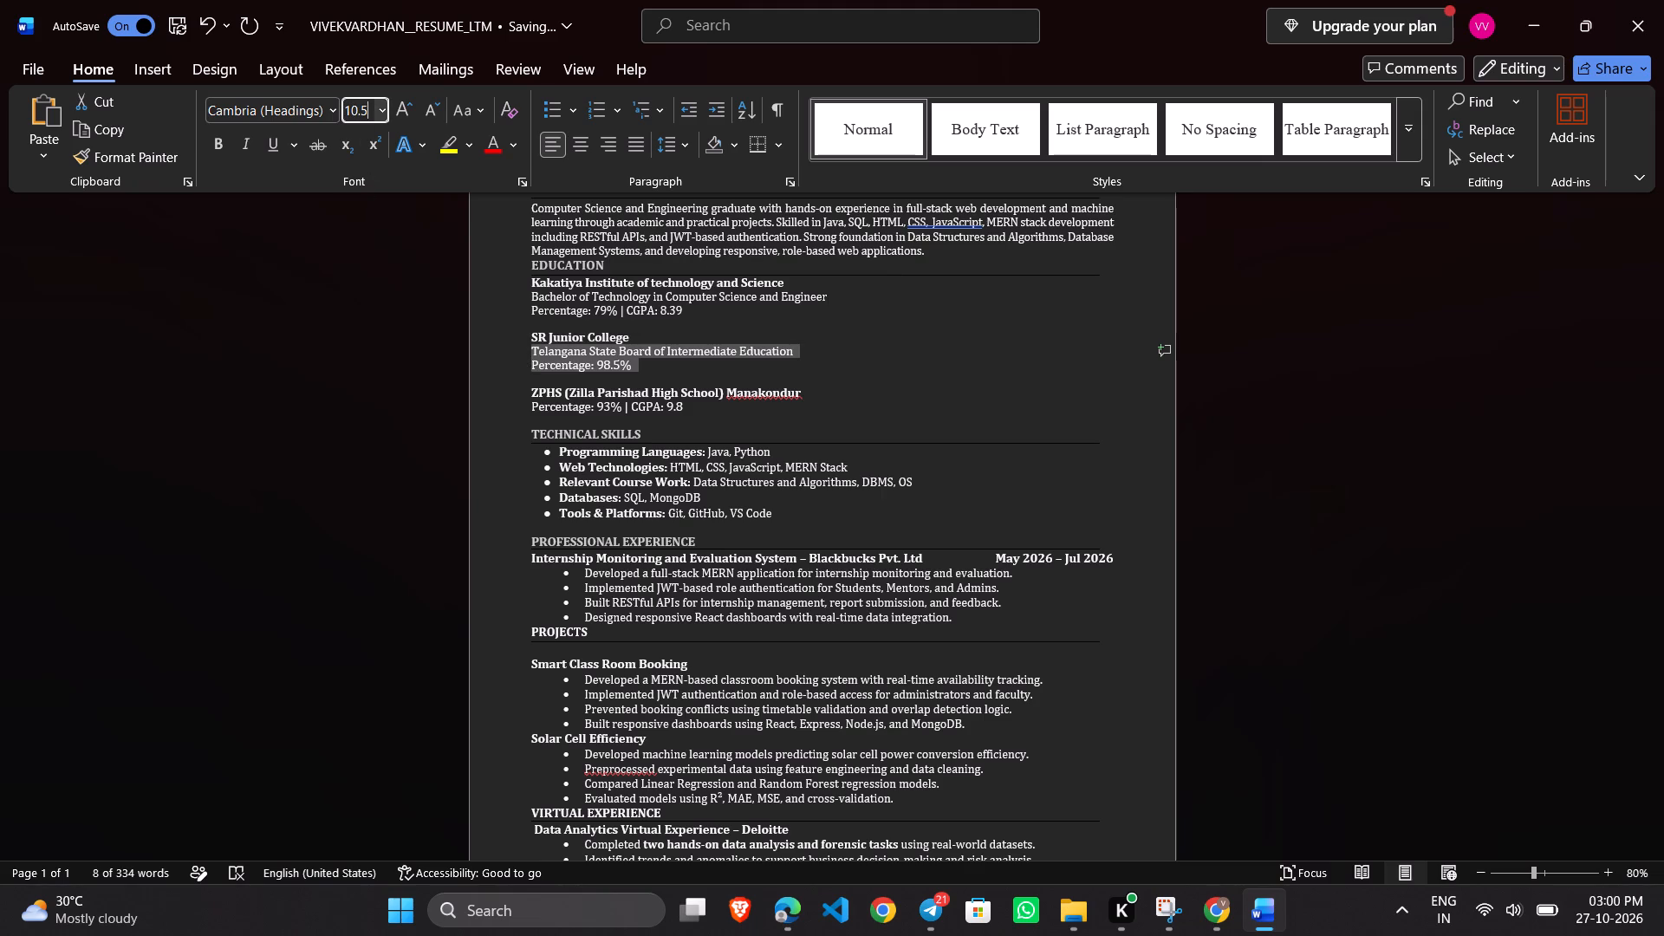
key("Return")
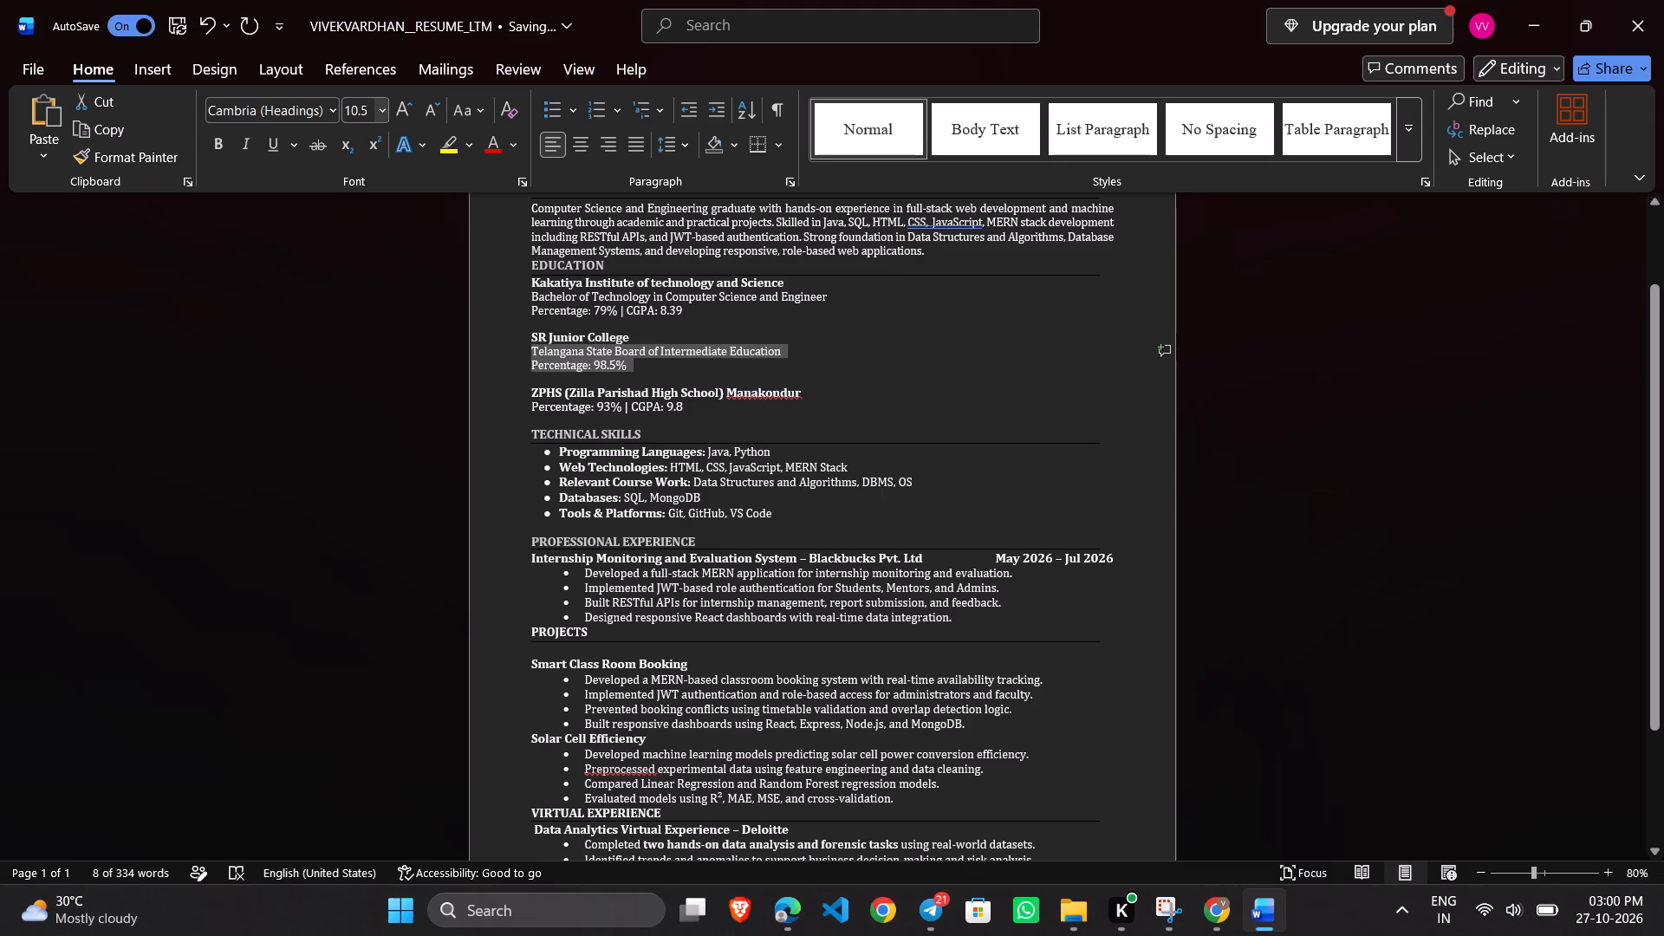
Set the font size of the percentage and CGPA line under ZPHS (Zilla Parishad High School) Manakondur to 10.5.
left_click(554, 335)
left_click_drag(692, 406, 568, 419)
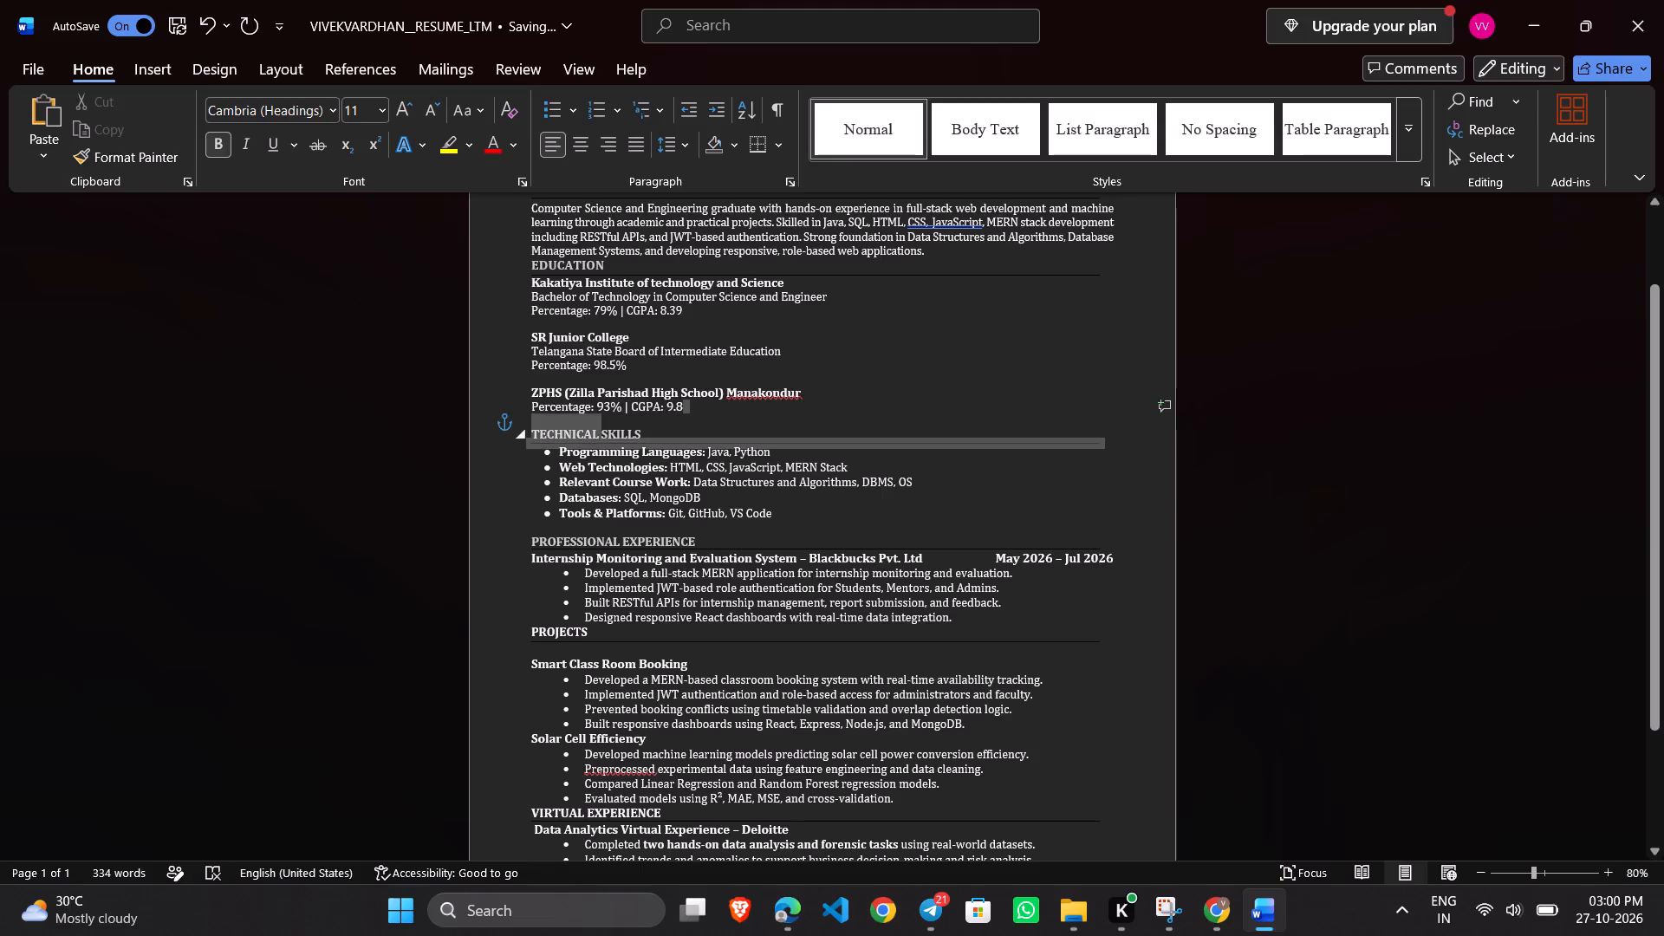
left_click_drag(568, 419, 541, 405)
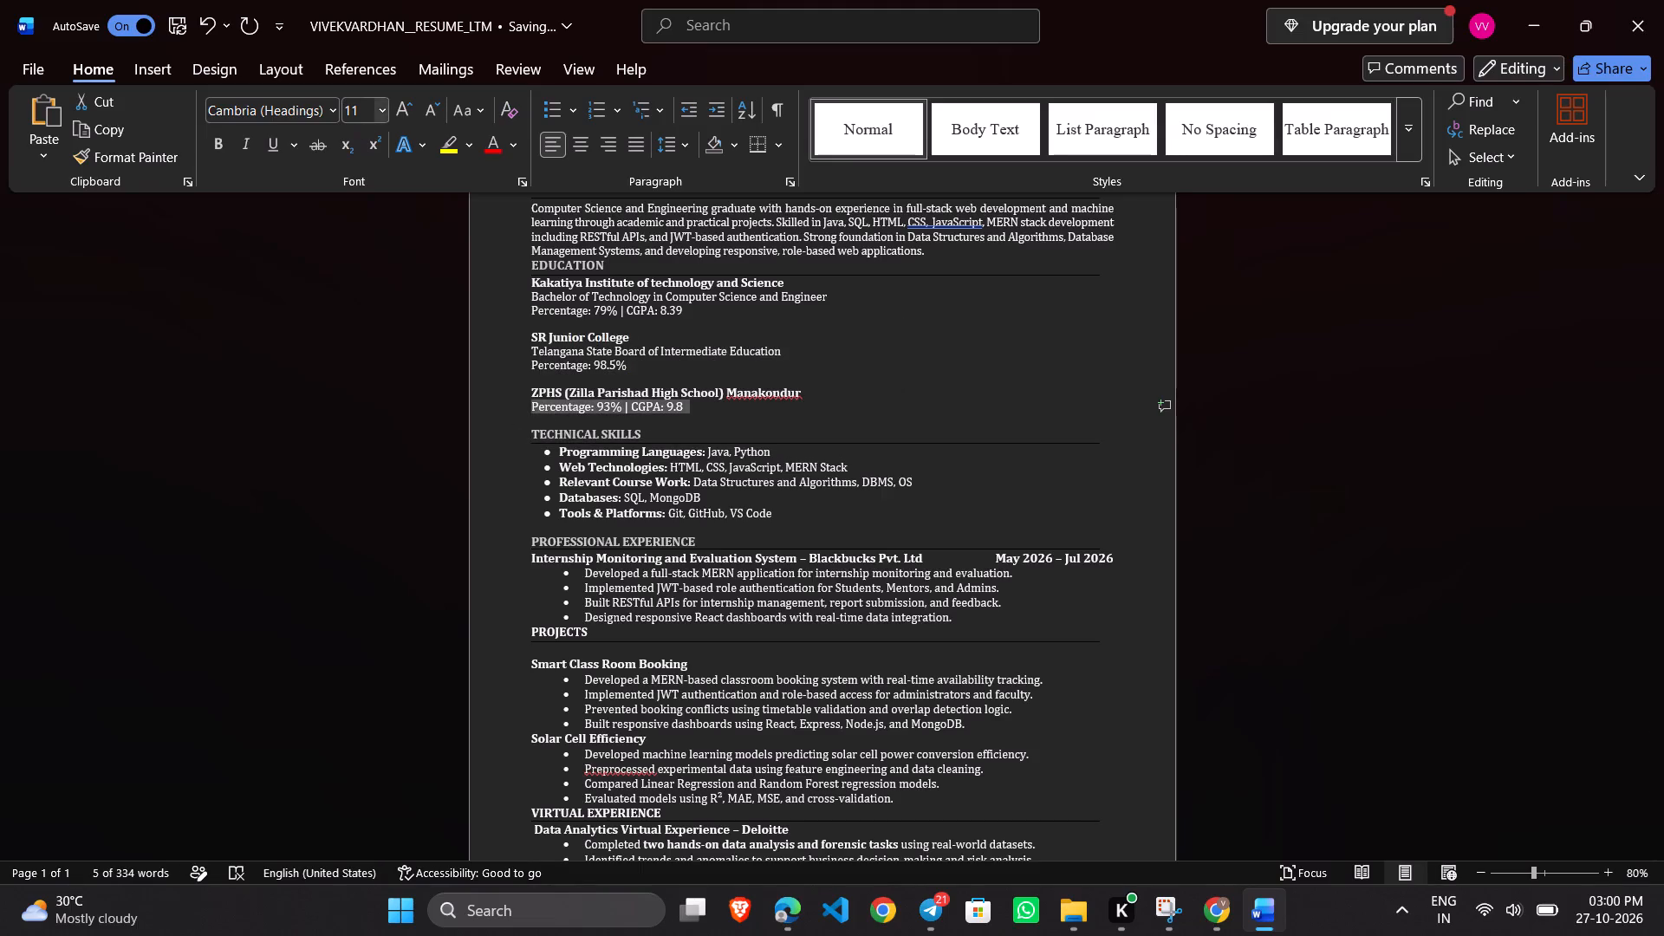
left_click(357, 111)
type("10.")
key("5")
key("Return")
left_click(705, 455)
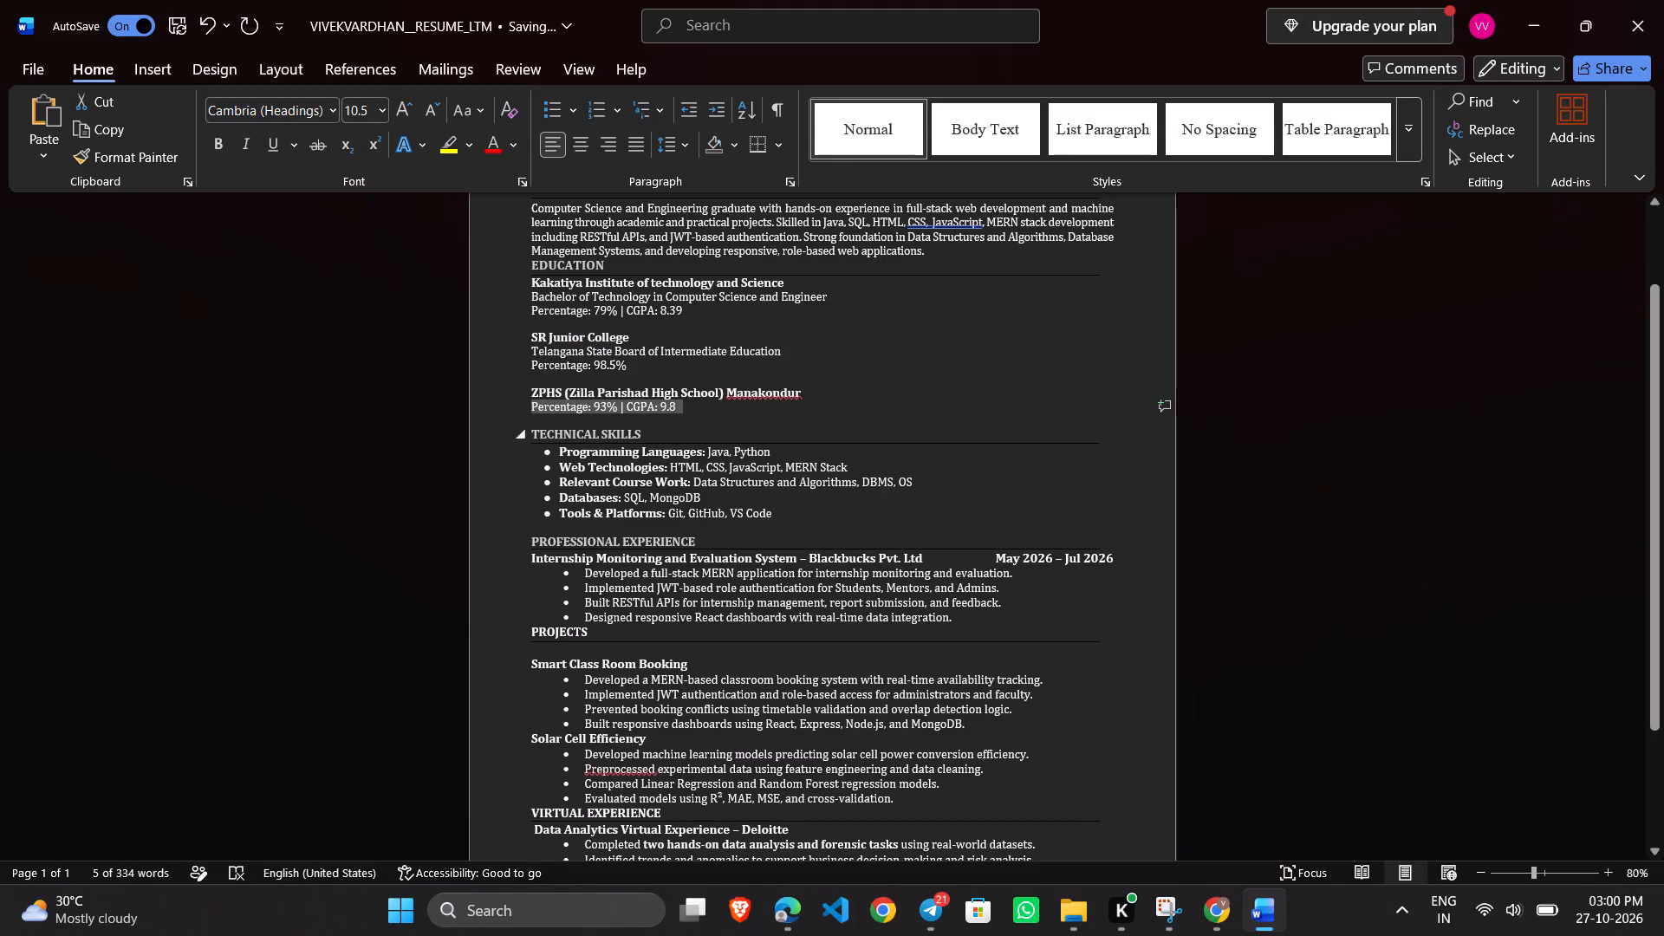
Check the text formatting of the contact line and professional summary, and review the resume down to Certifications.
scroll(725, 463, "up", 4)
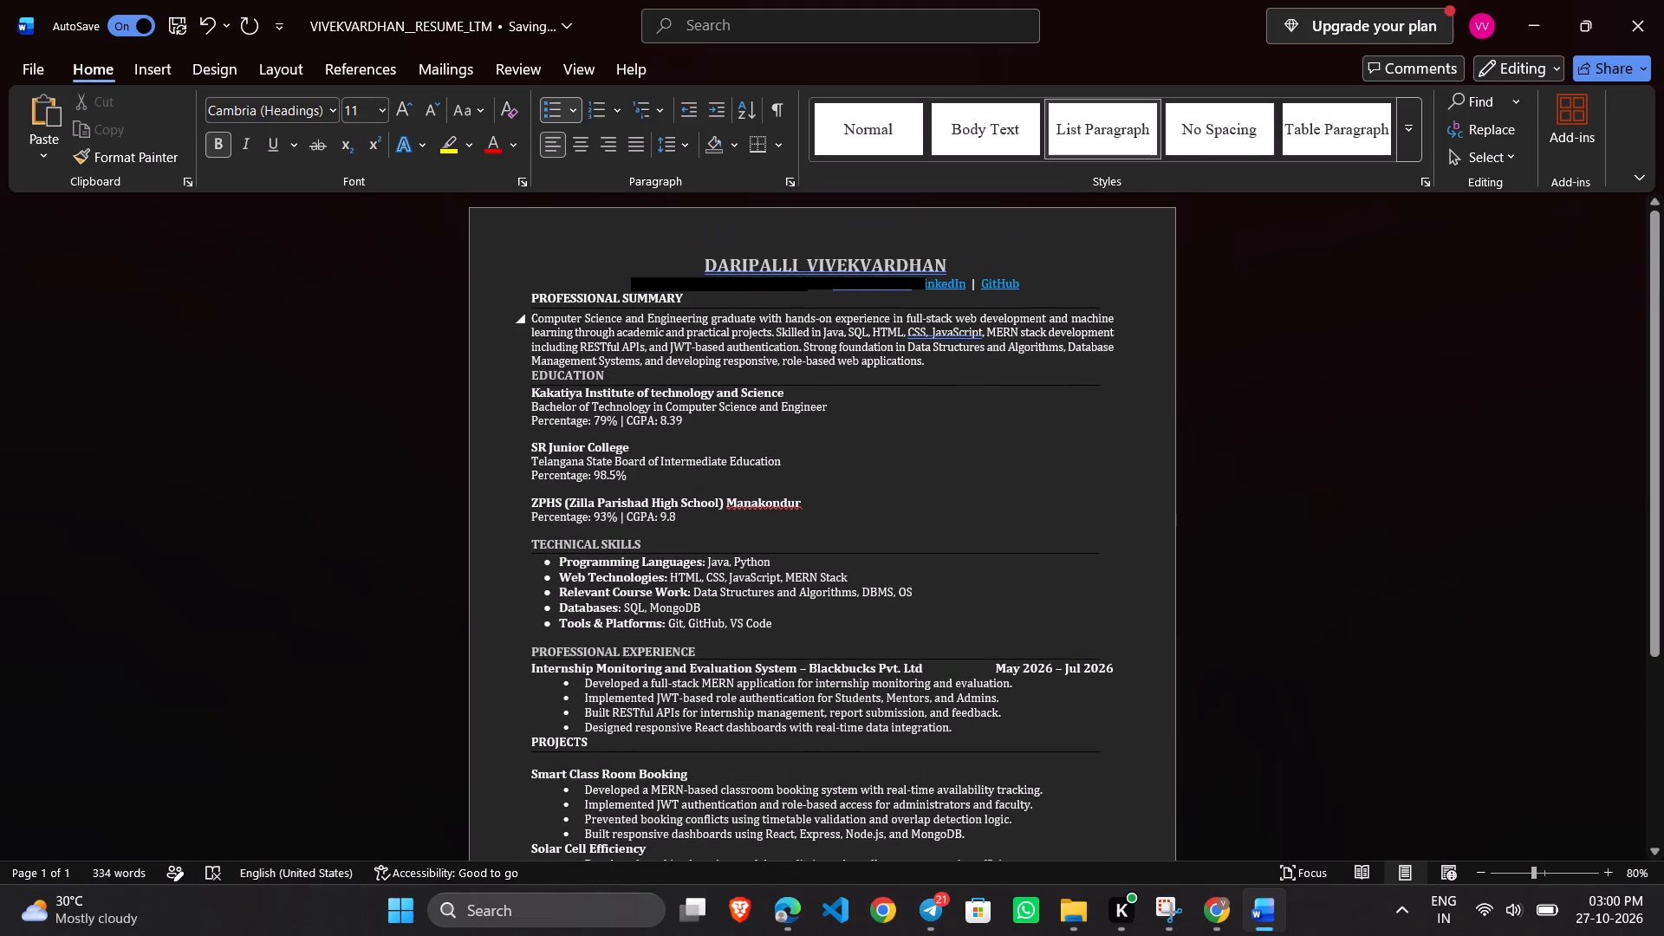
left_click_drag(1026, 281, 621, 286)
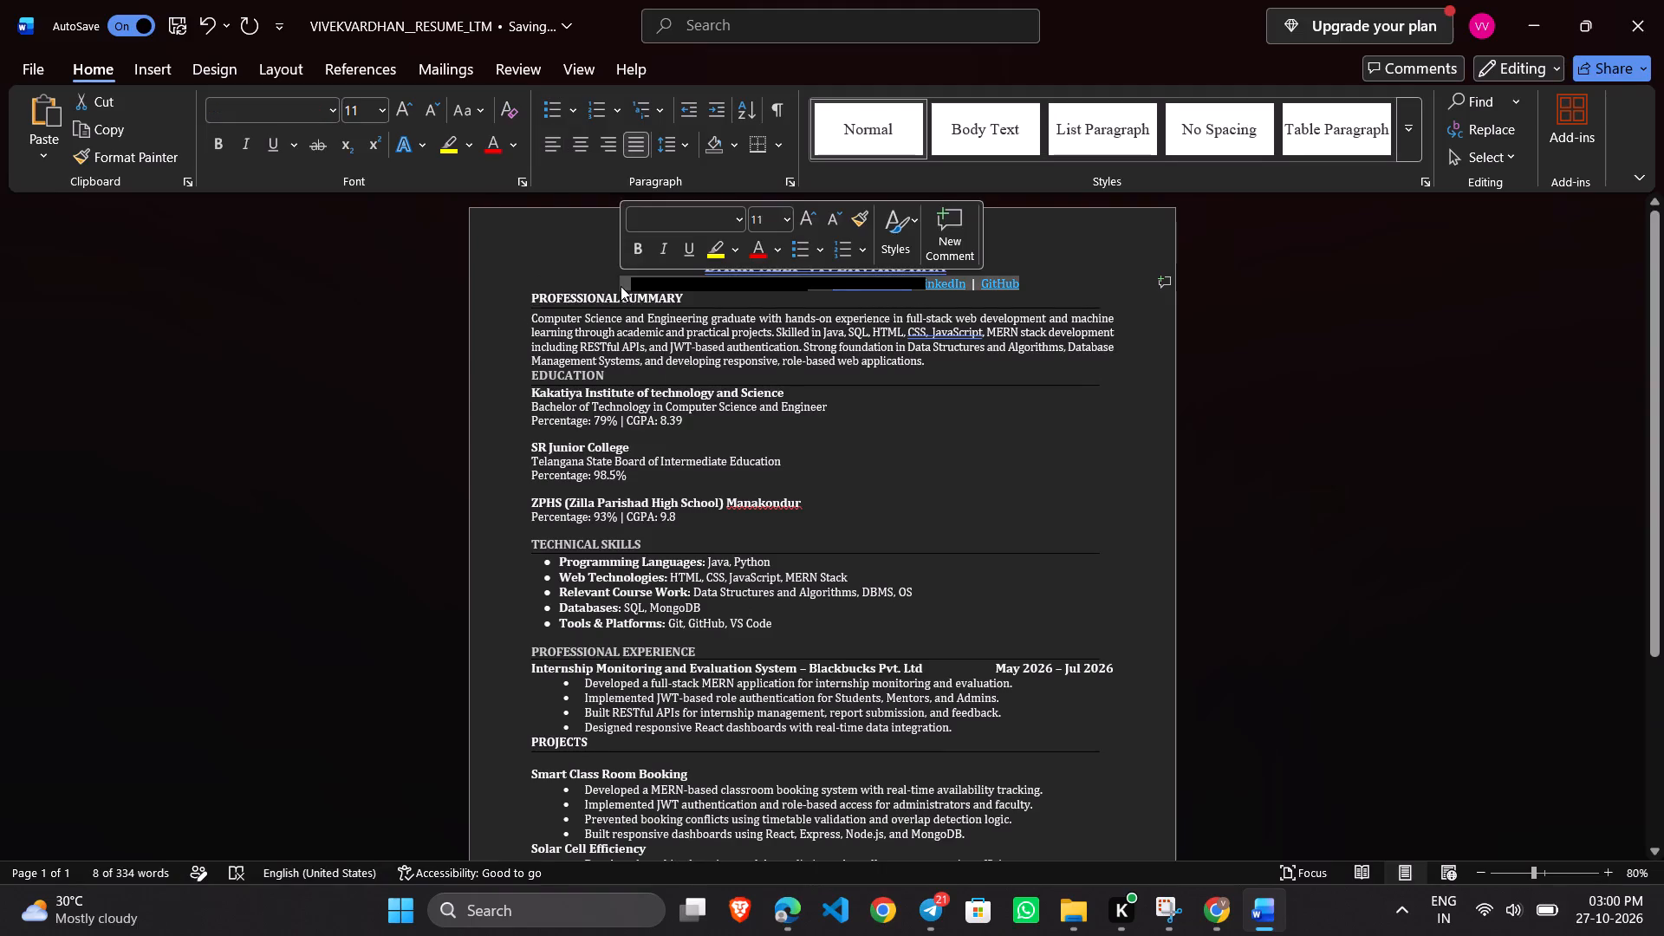
left_click(744, 438)
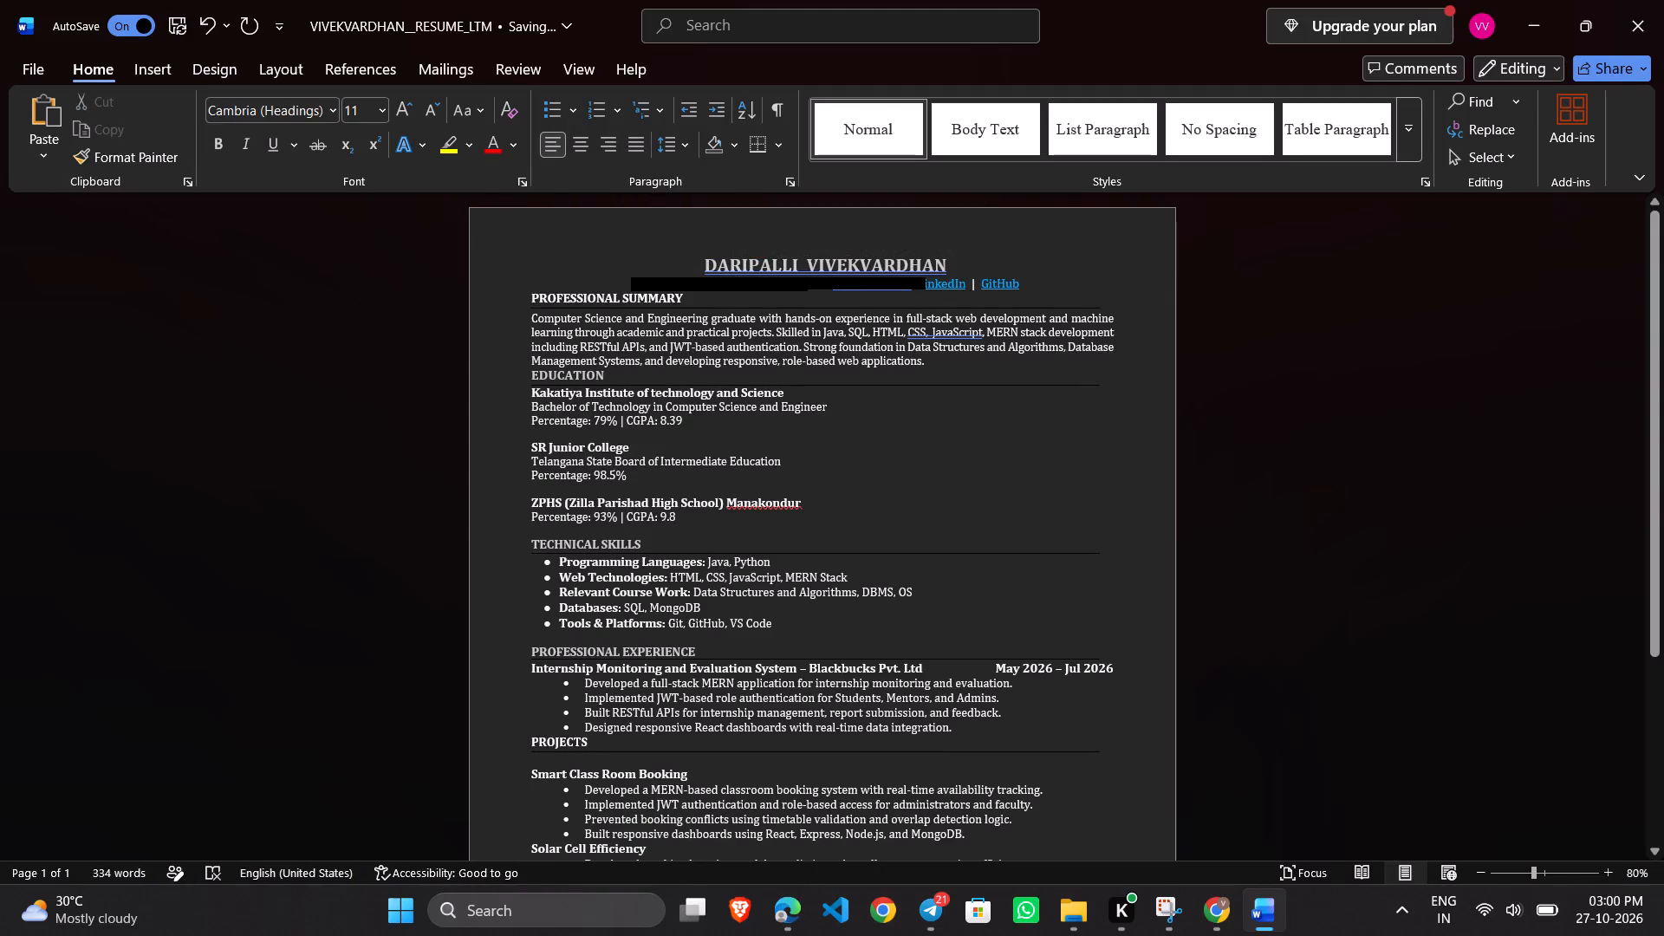
left_click_drag(923, 362, 547, 315)
left_click(679, 377)
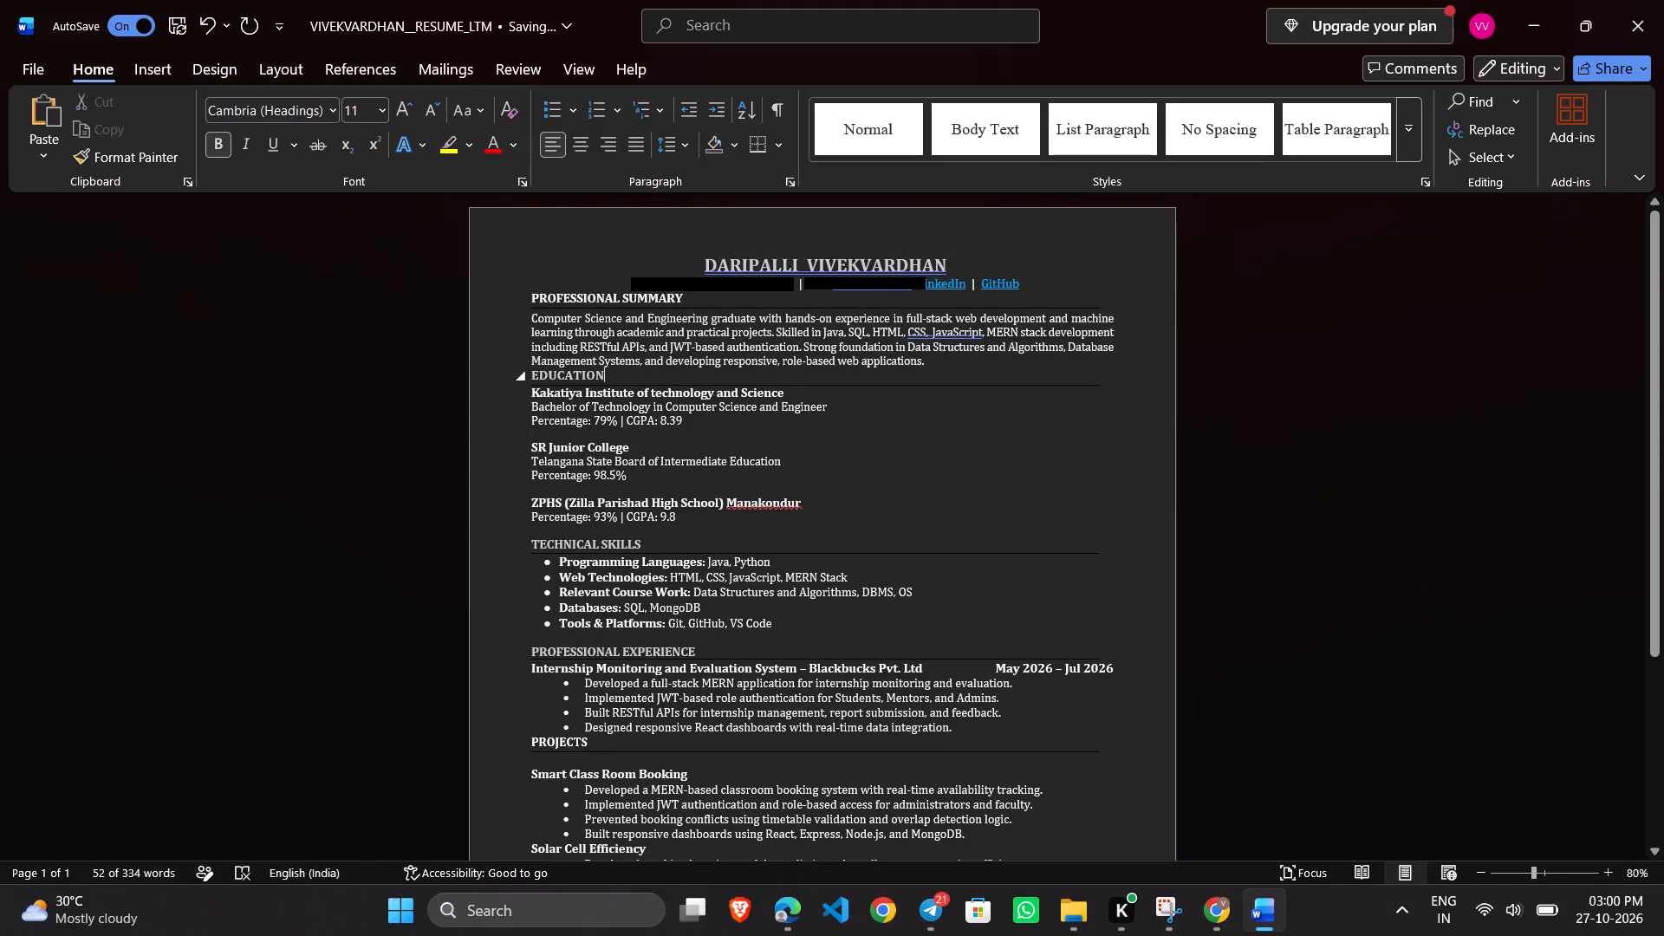
scroll(675, 440, "down", 1)
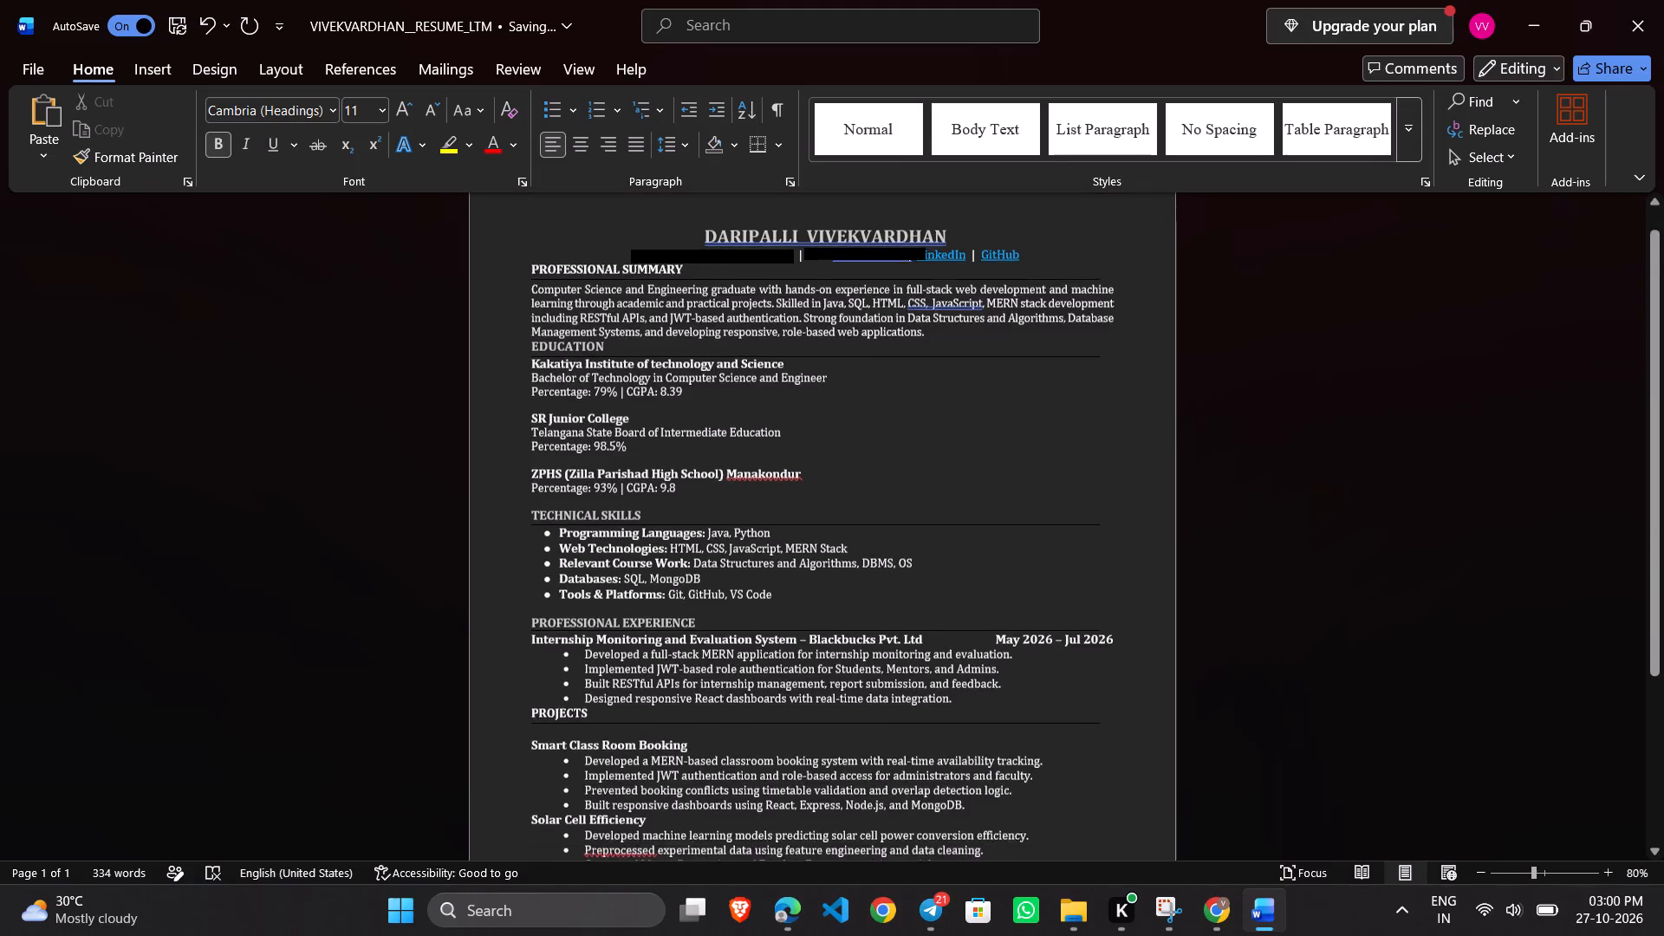
scroll(673, 452, "down", 3)
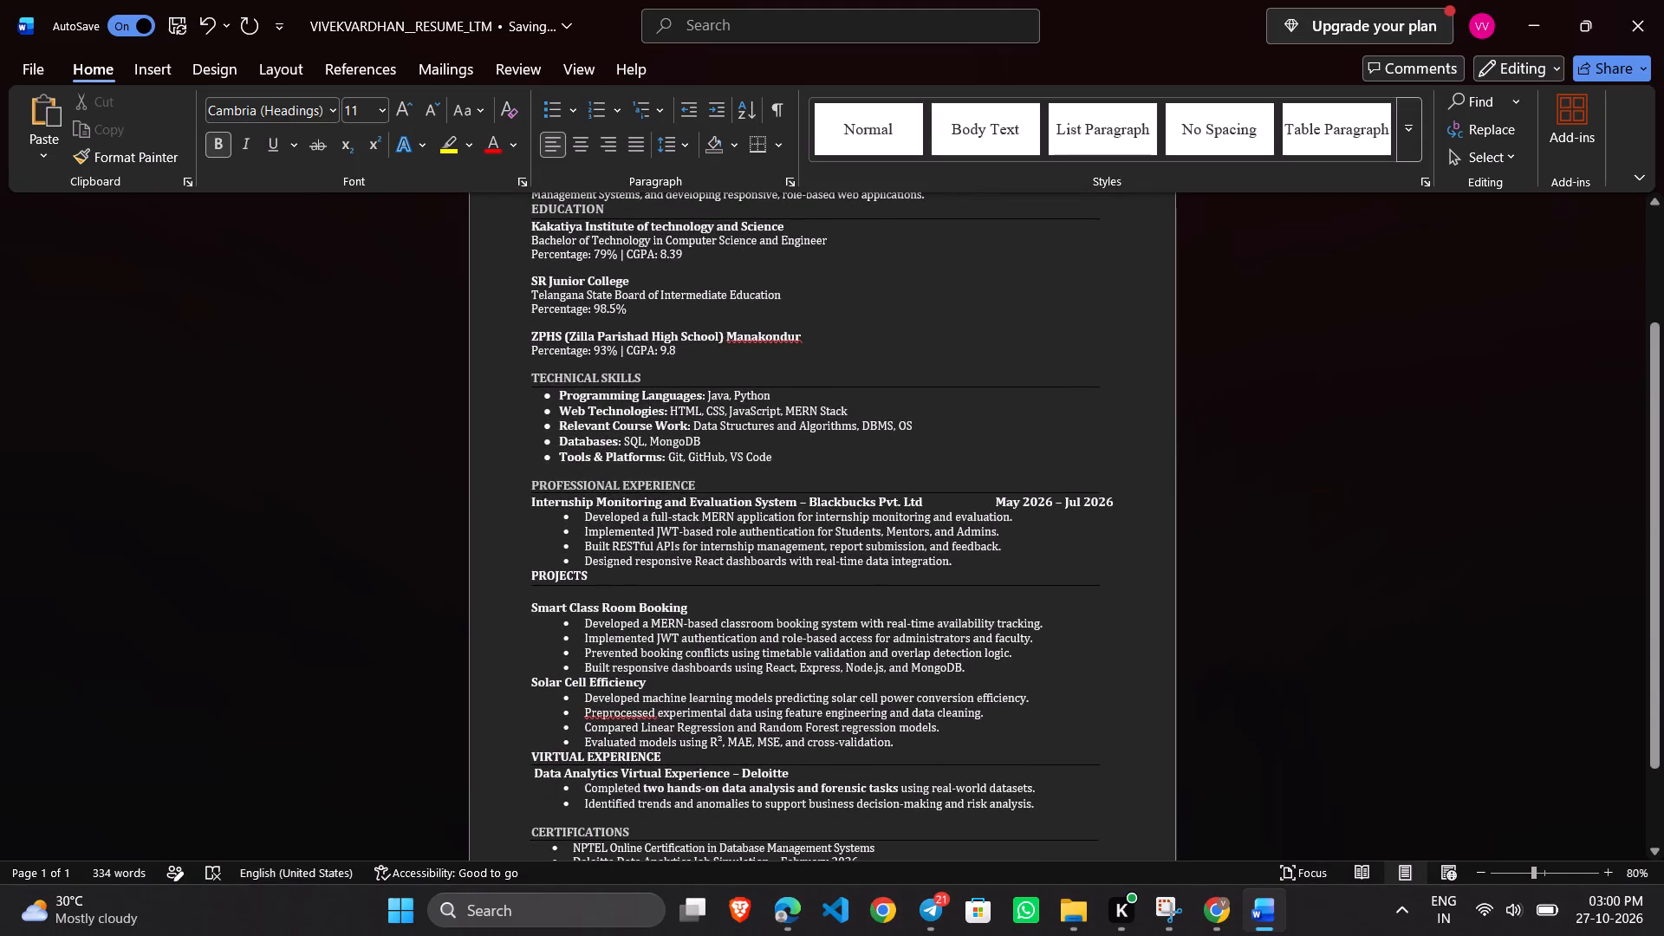
left_click(780, 456)
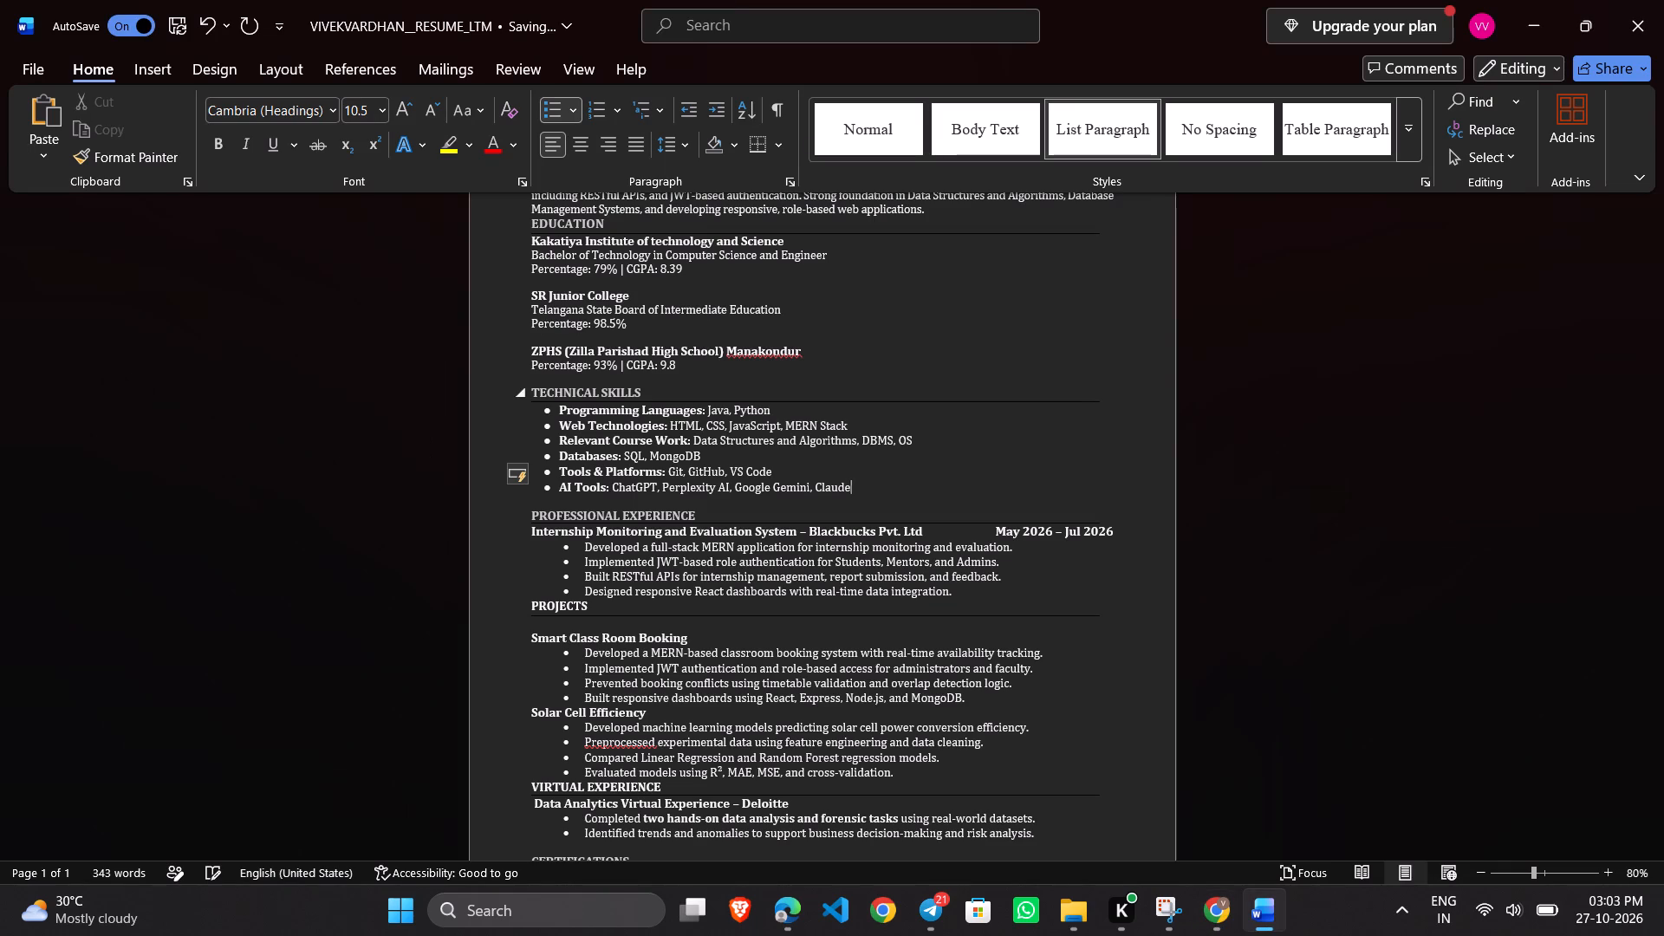
key("period")
key("BackSpace")
key("period")
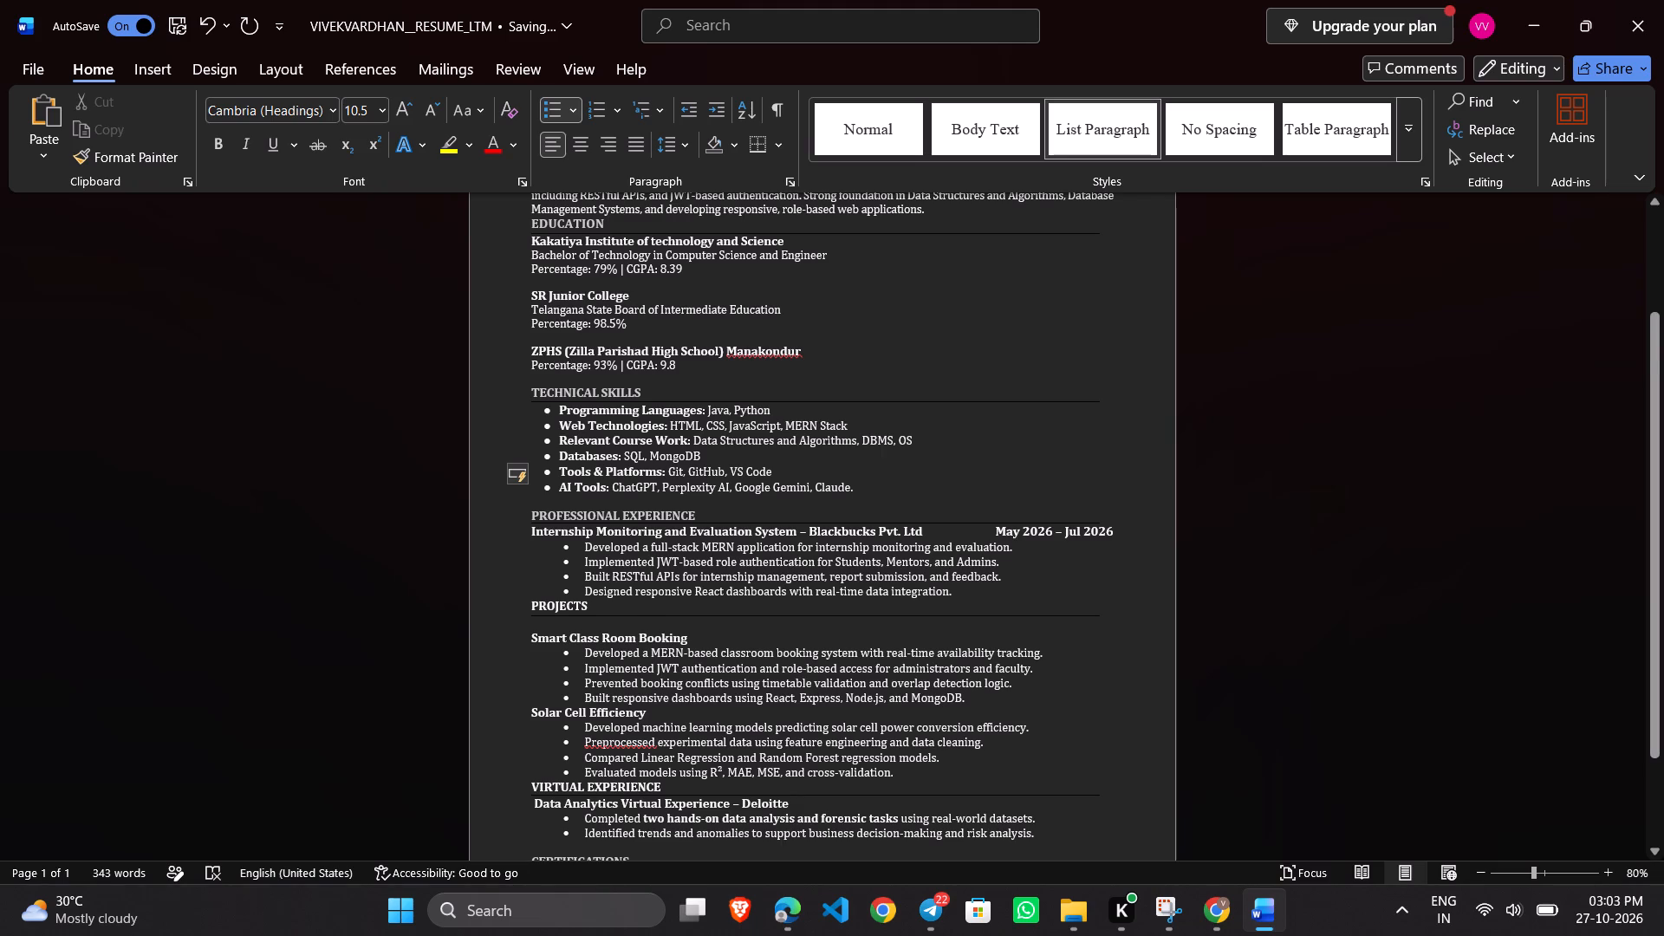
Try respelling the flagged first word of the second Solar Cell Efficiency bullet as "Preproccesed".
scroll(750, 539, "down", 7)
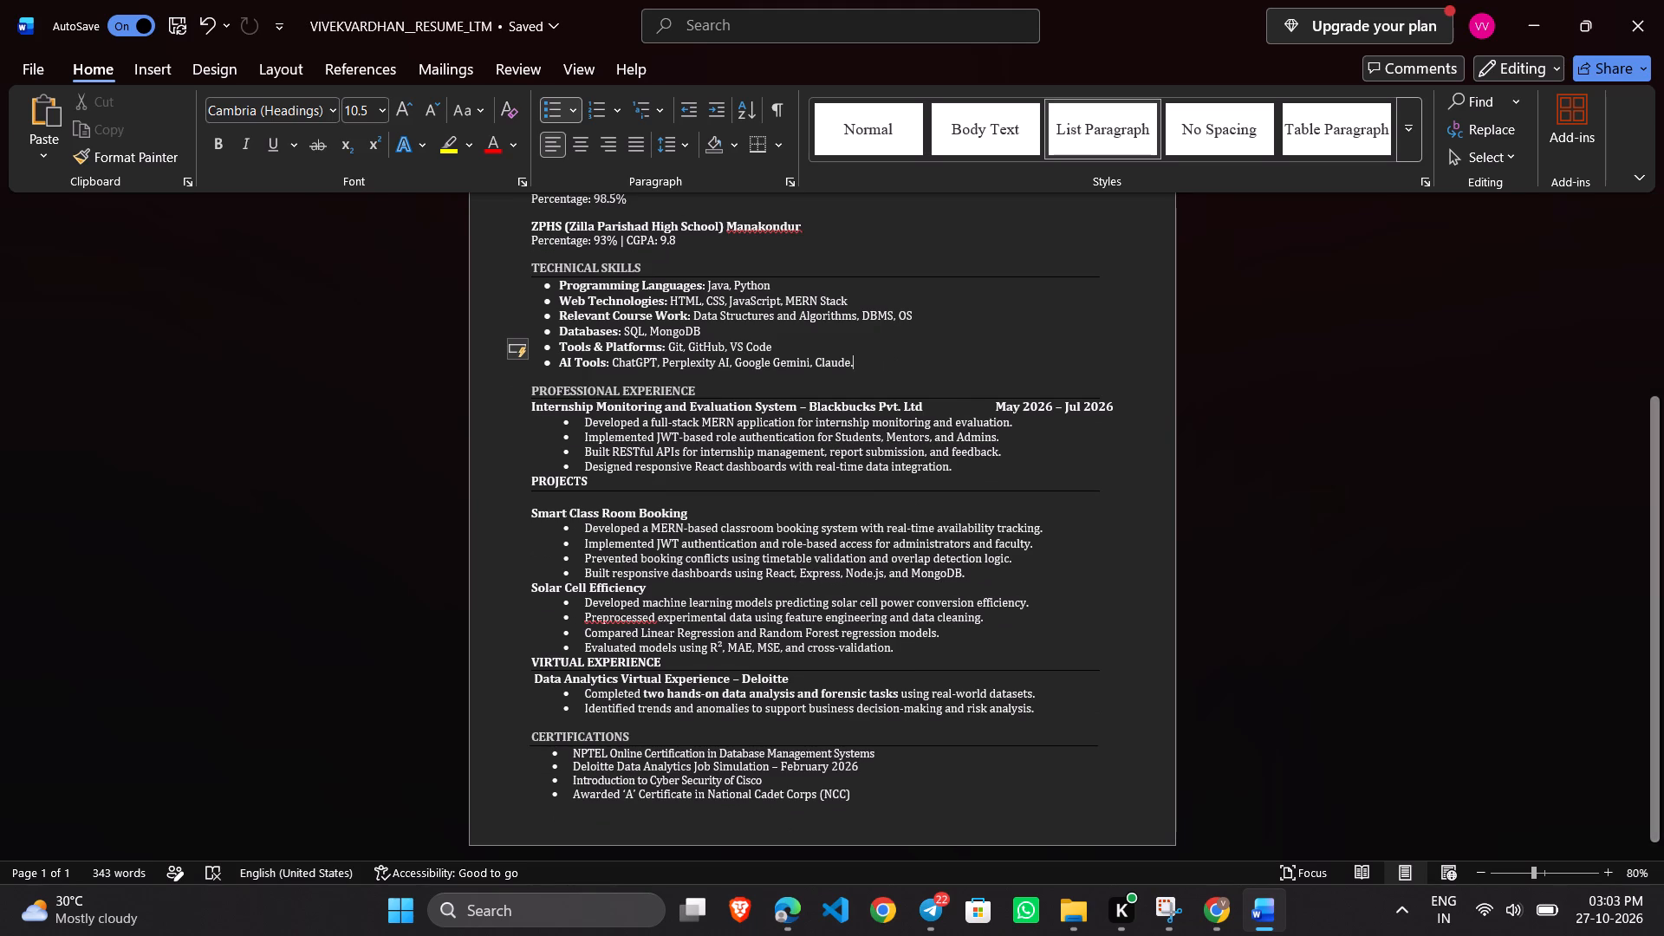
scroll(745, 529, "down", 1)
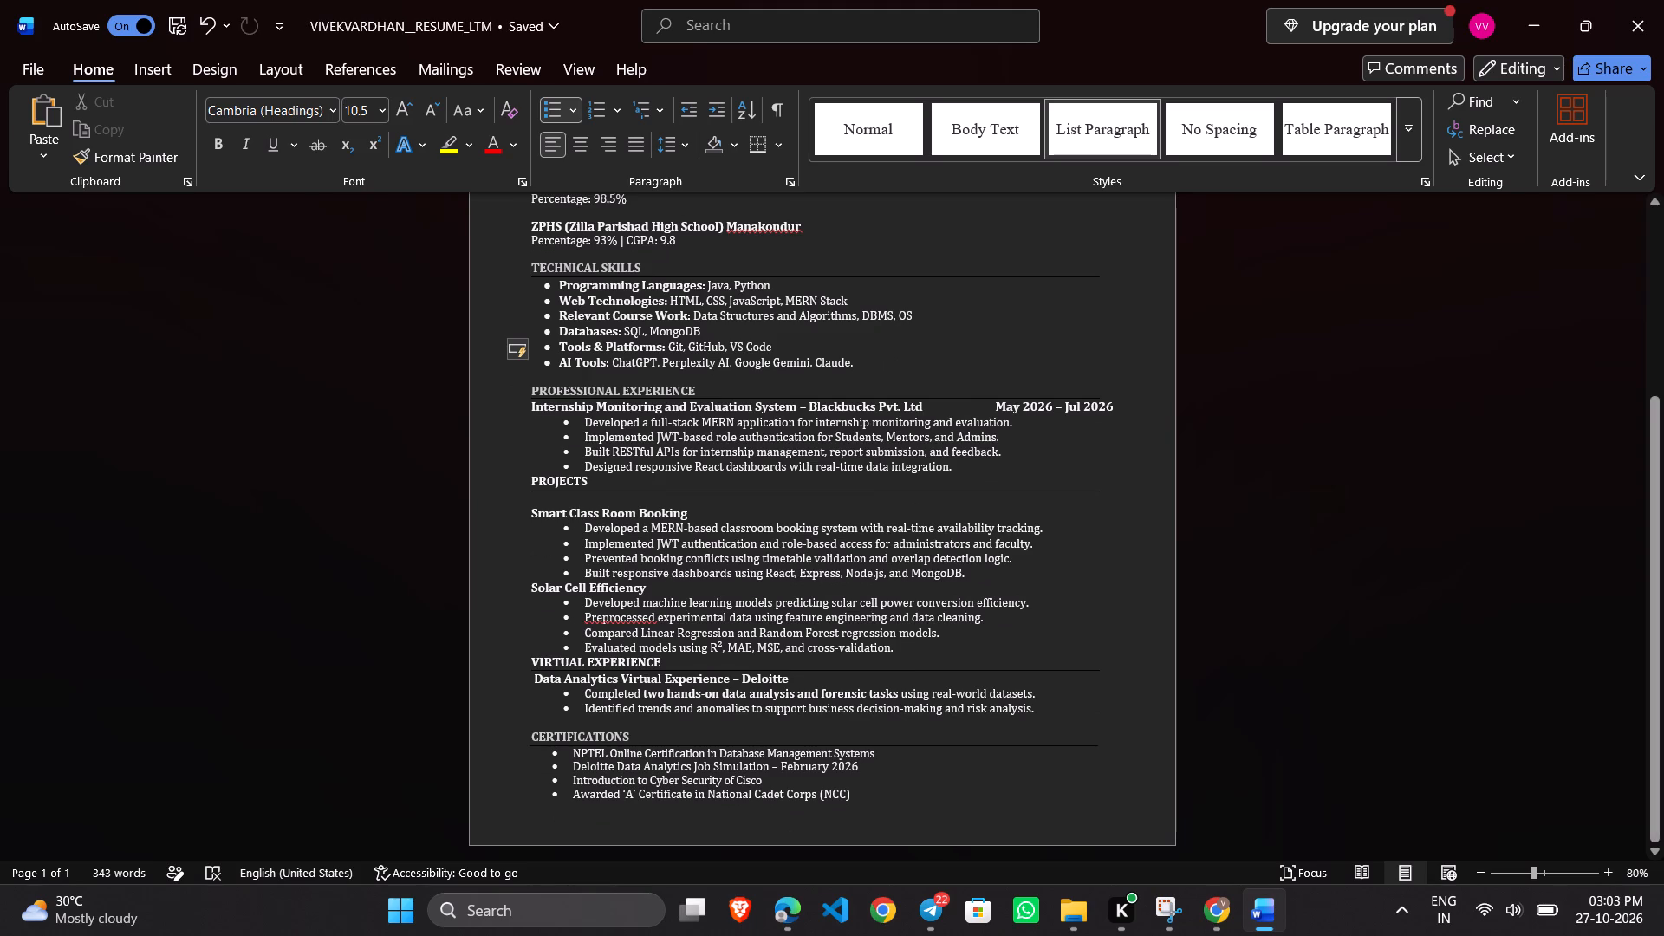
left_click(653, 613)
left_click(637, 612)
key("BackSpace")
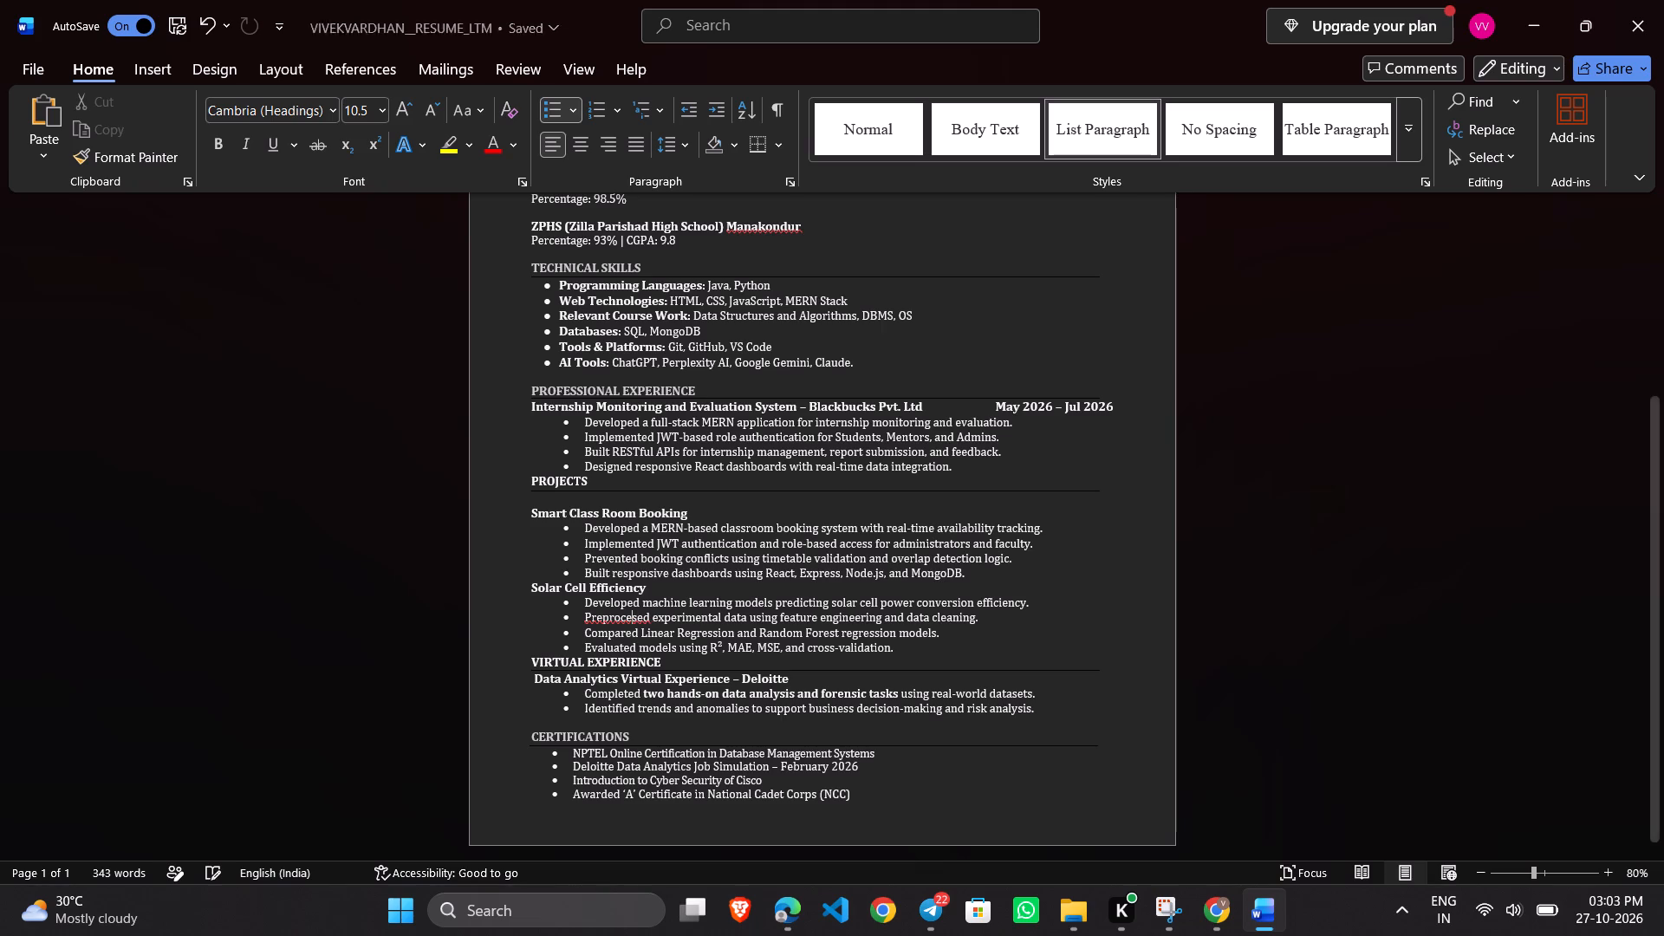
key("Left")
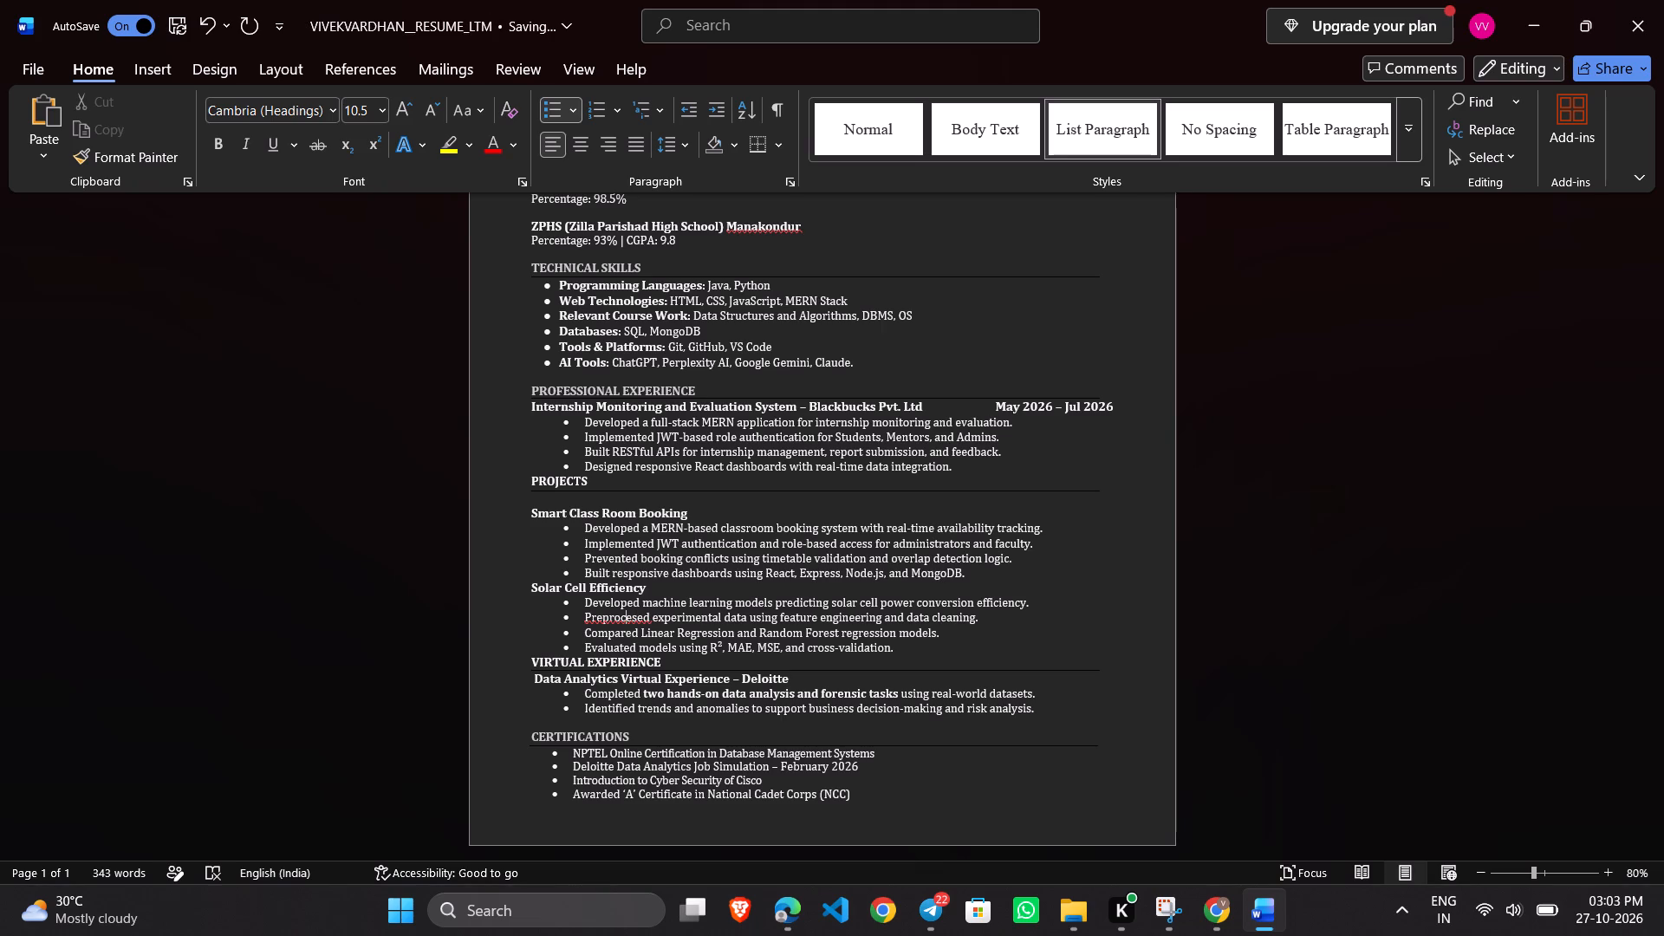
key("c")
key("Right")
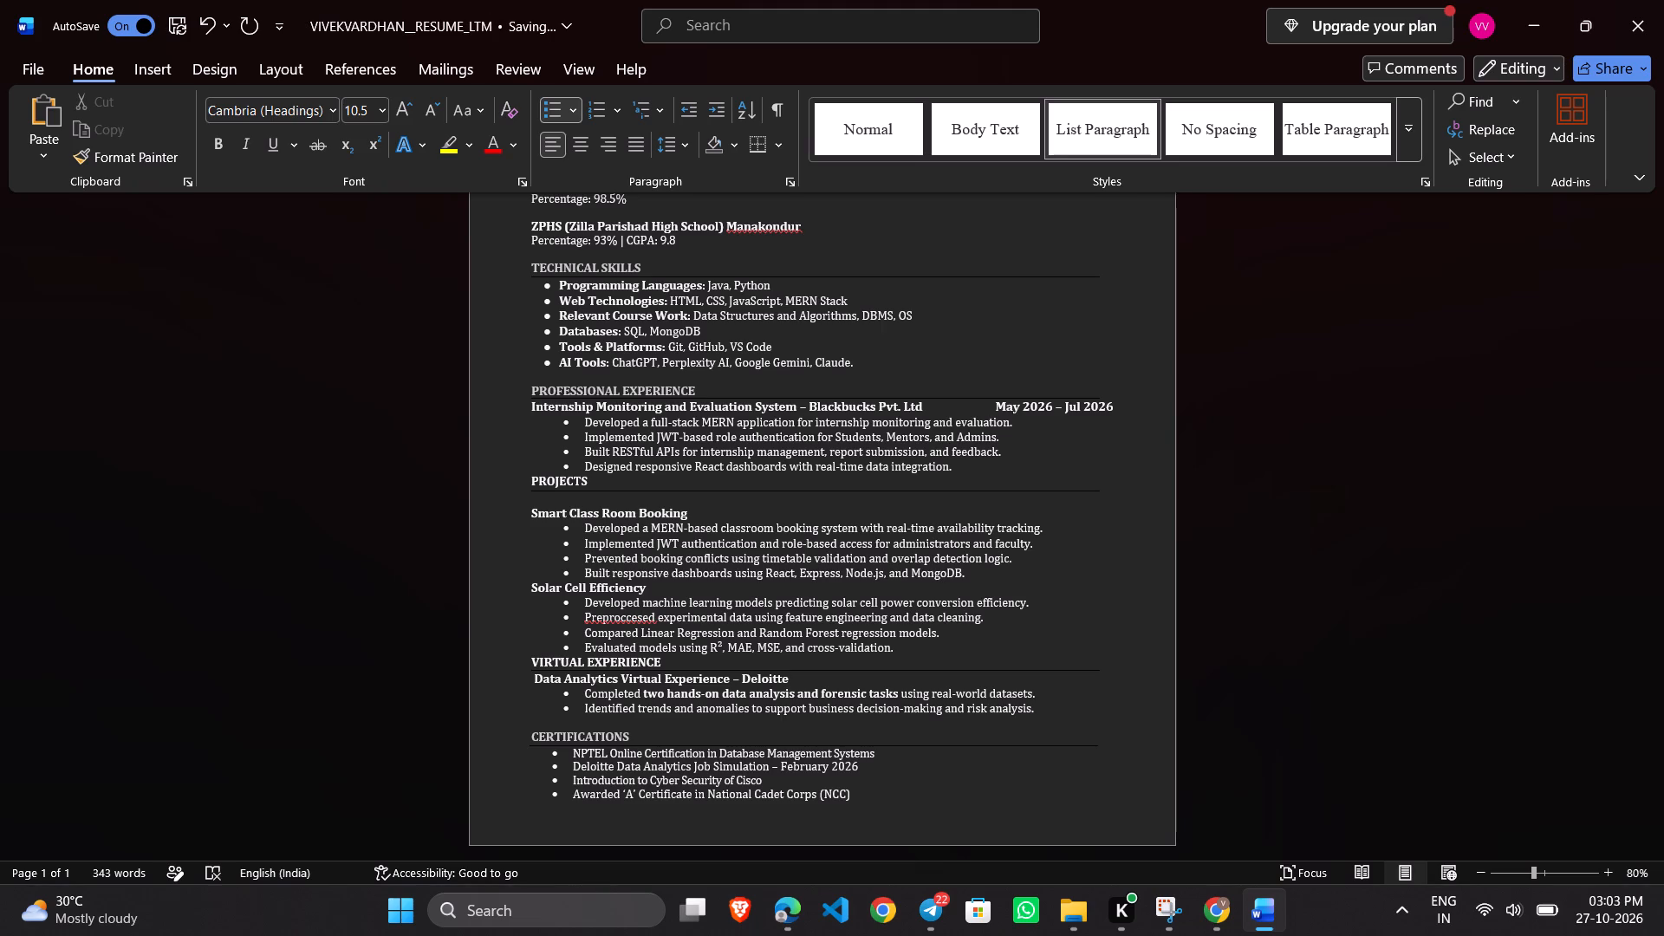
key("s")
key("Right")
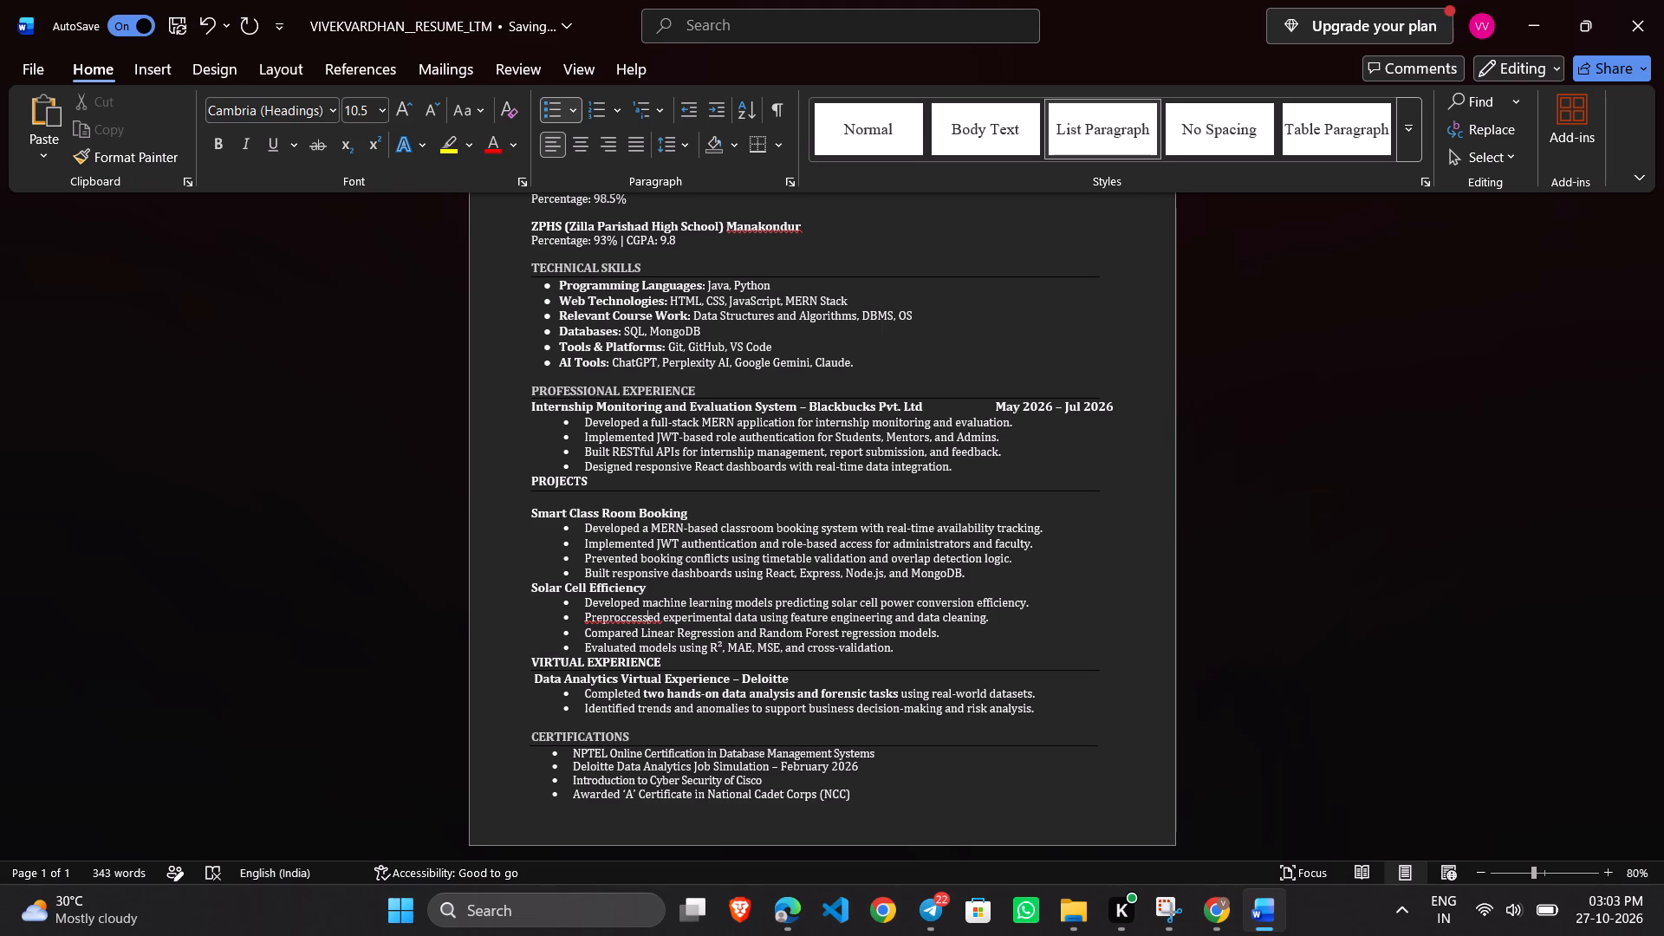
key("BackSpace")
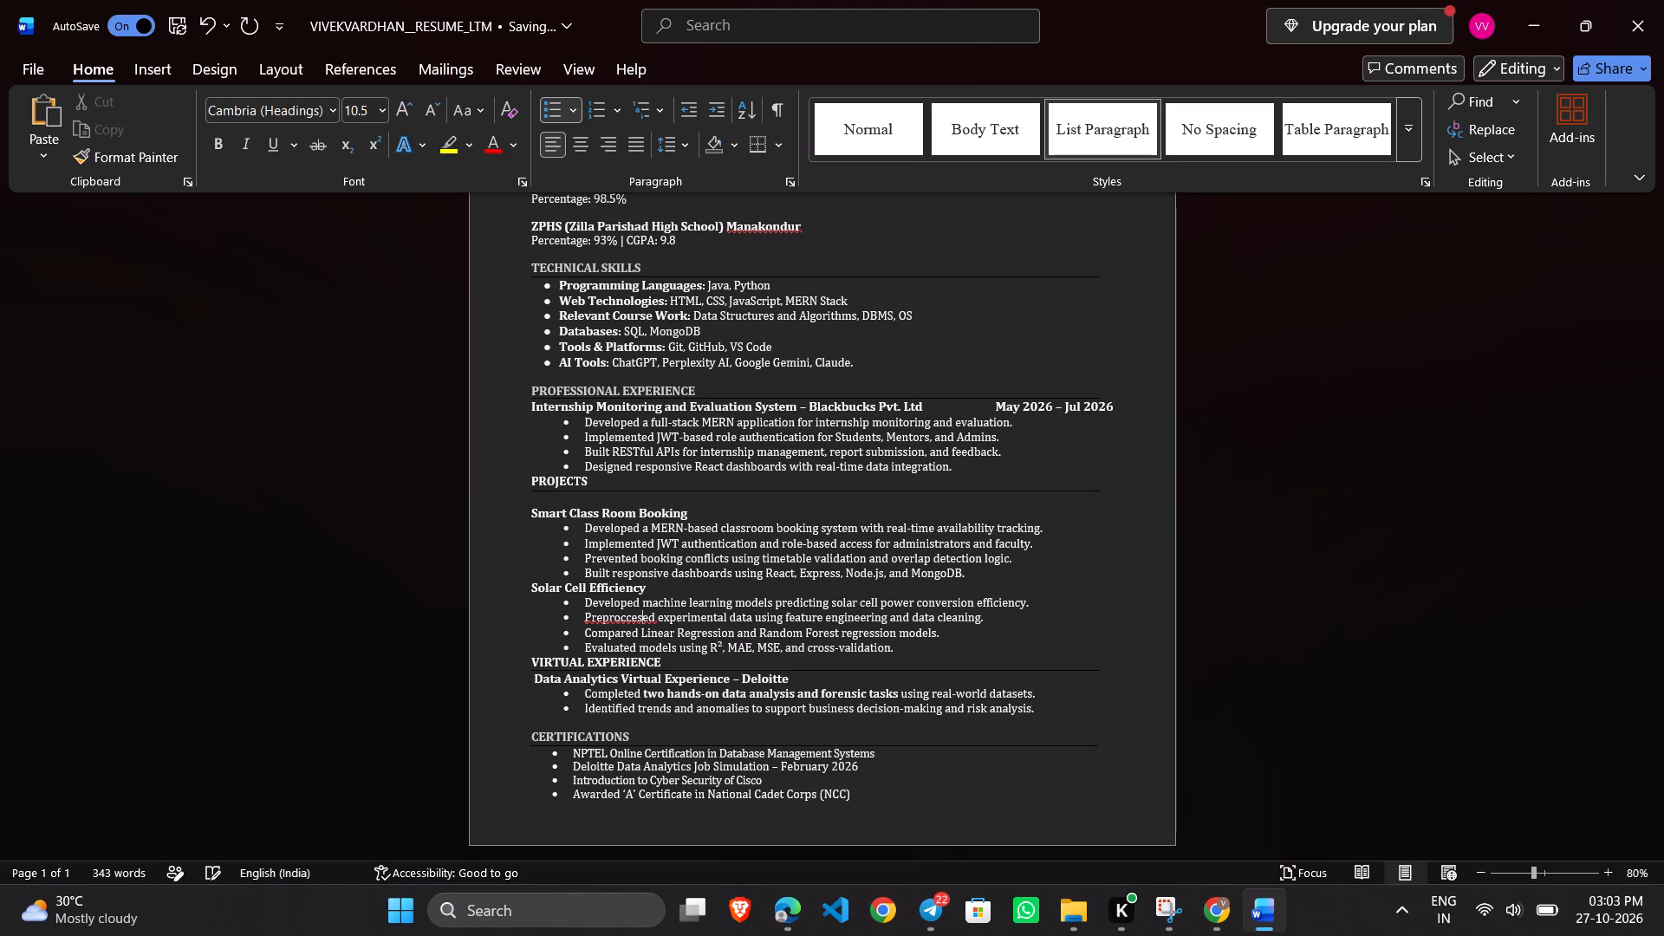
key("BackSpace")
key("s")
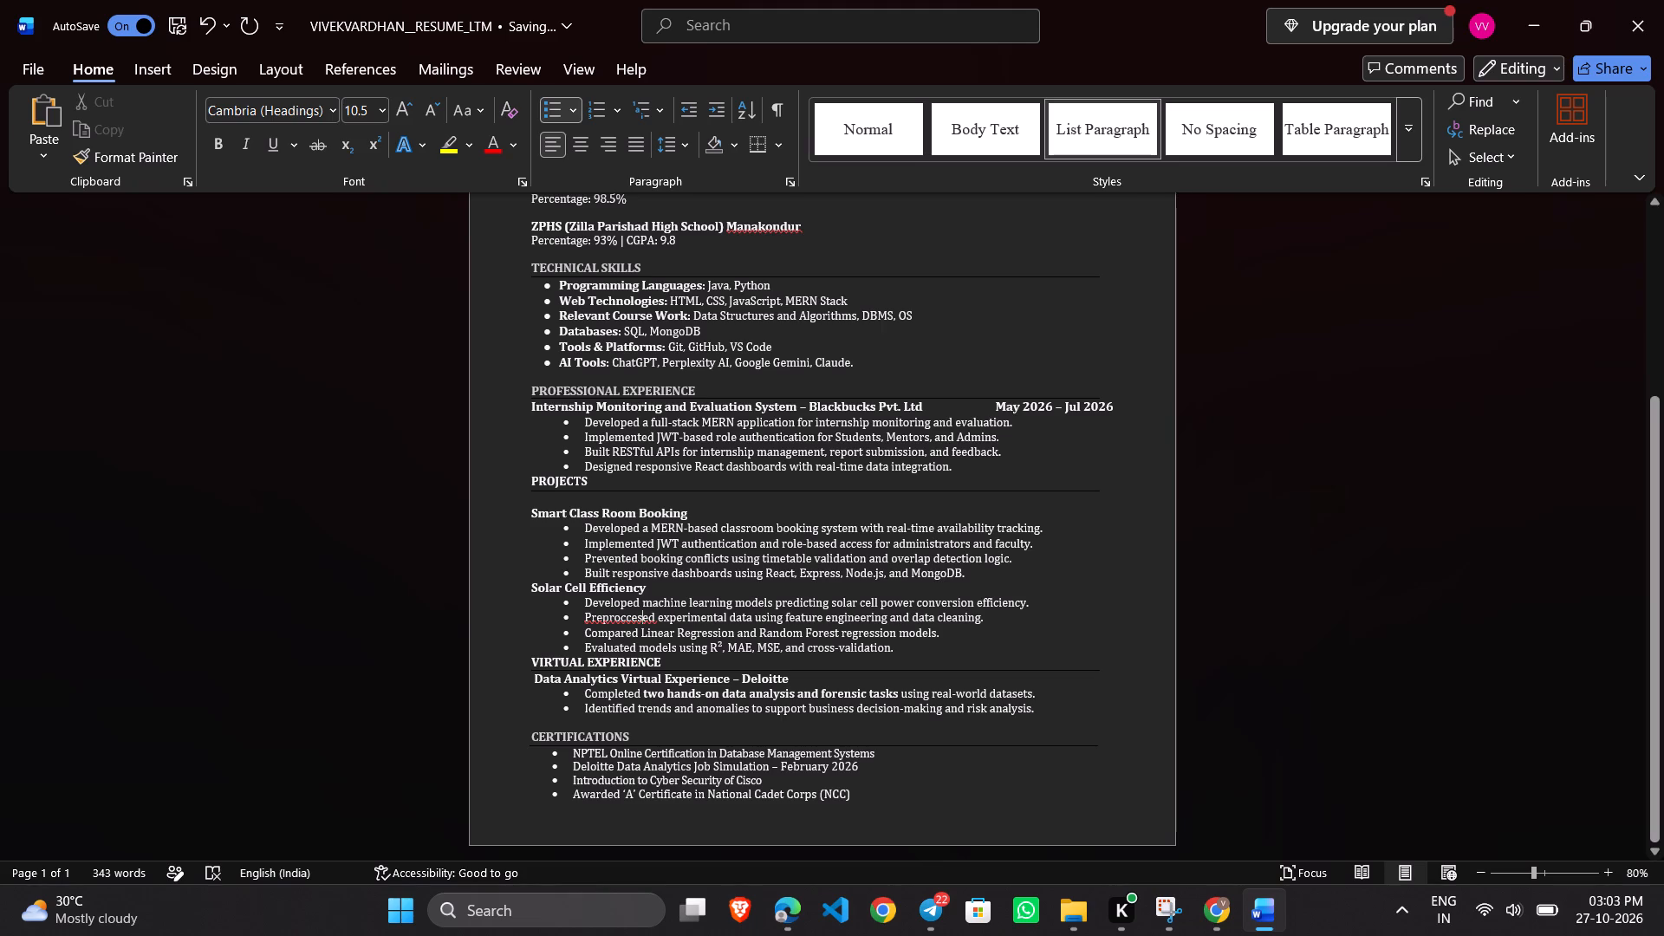
Switch to Chrome and search Google for "preprocessed" in a new tab to check its spelling.
left_click(1200, 926)
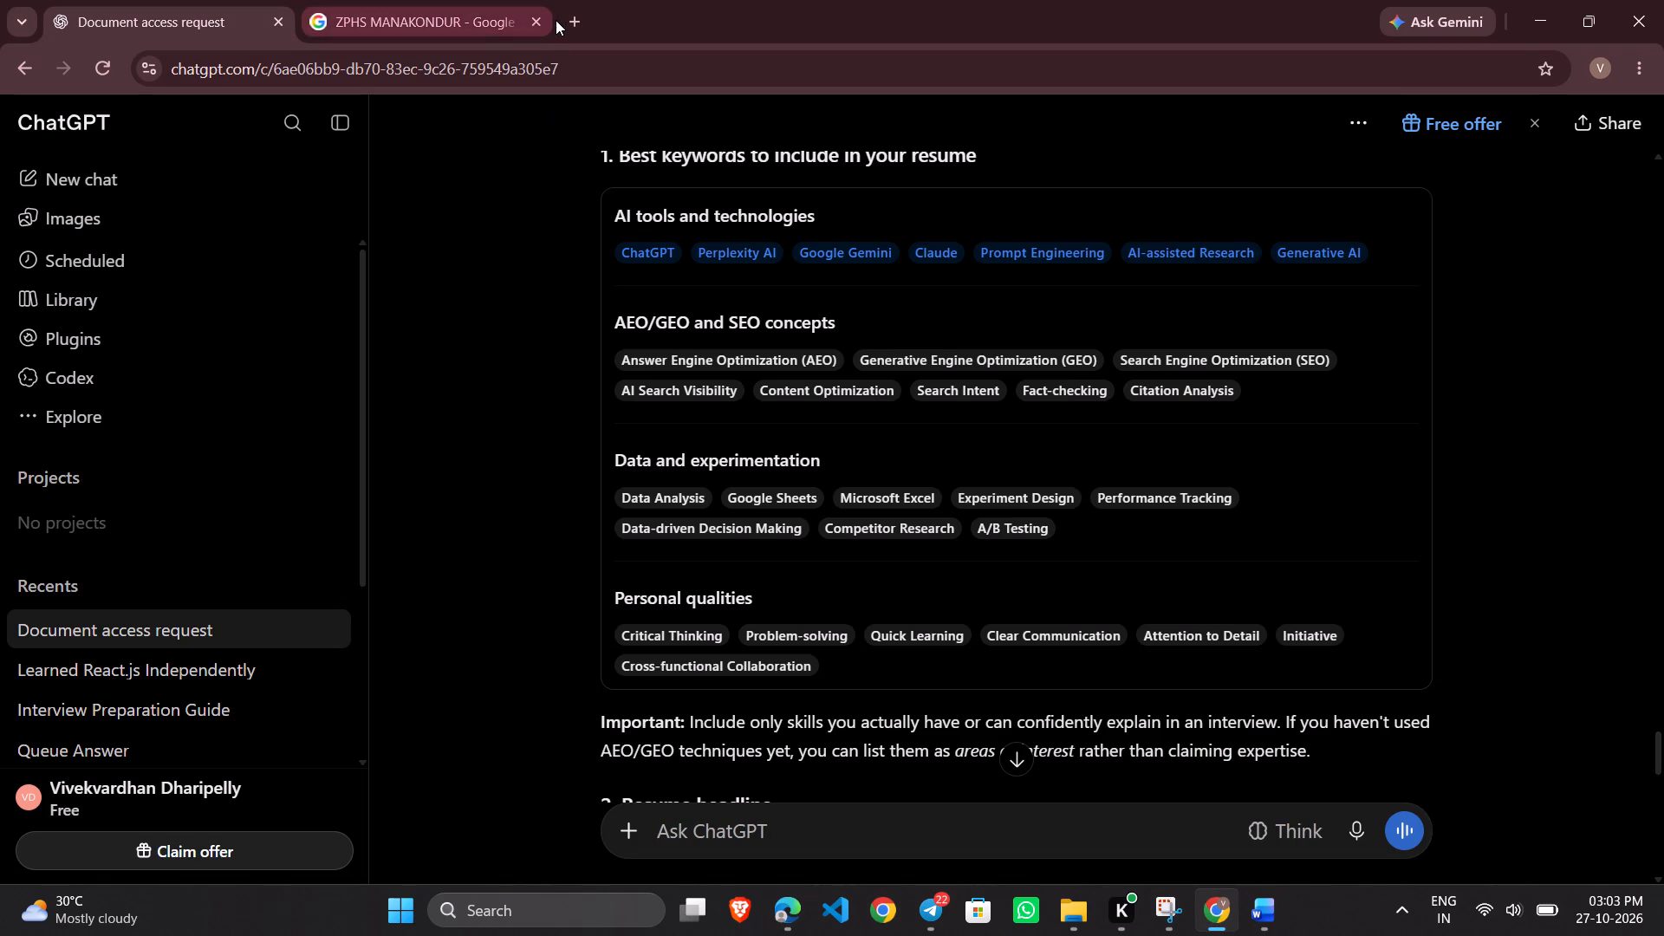
left_click(558, 10)
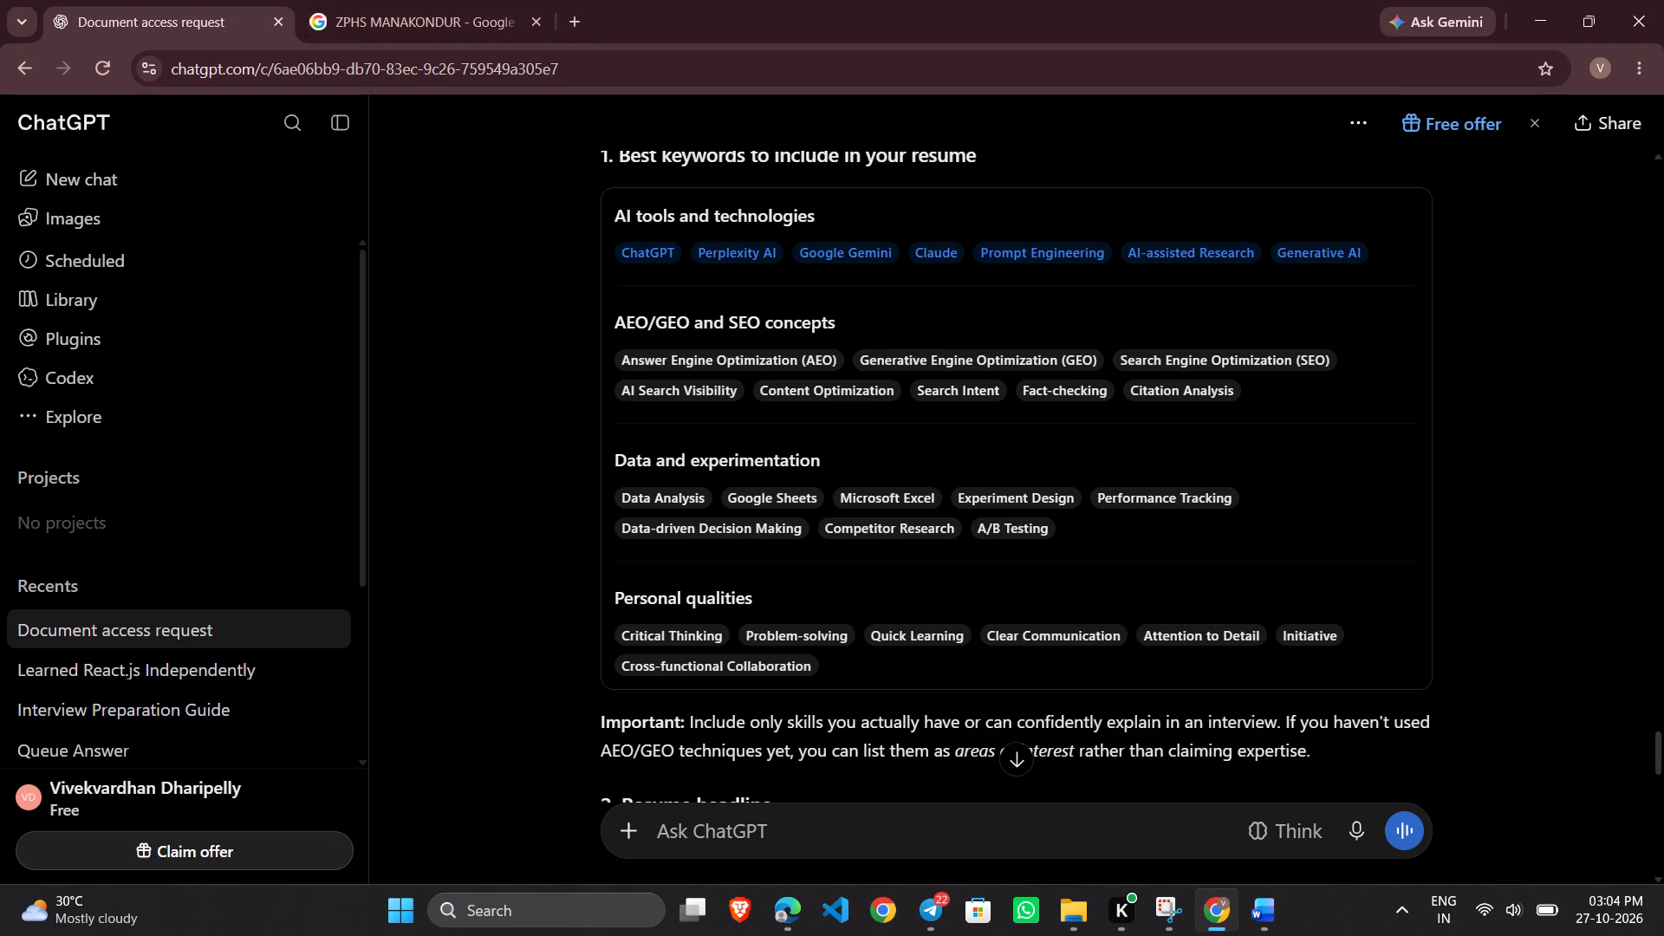
left_click(793, 837)
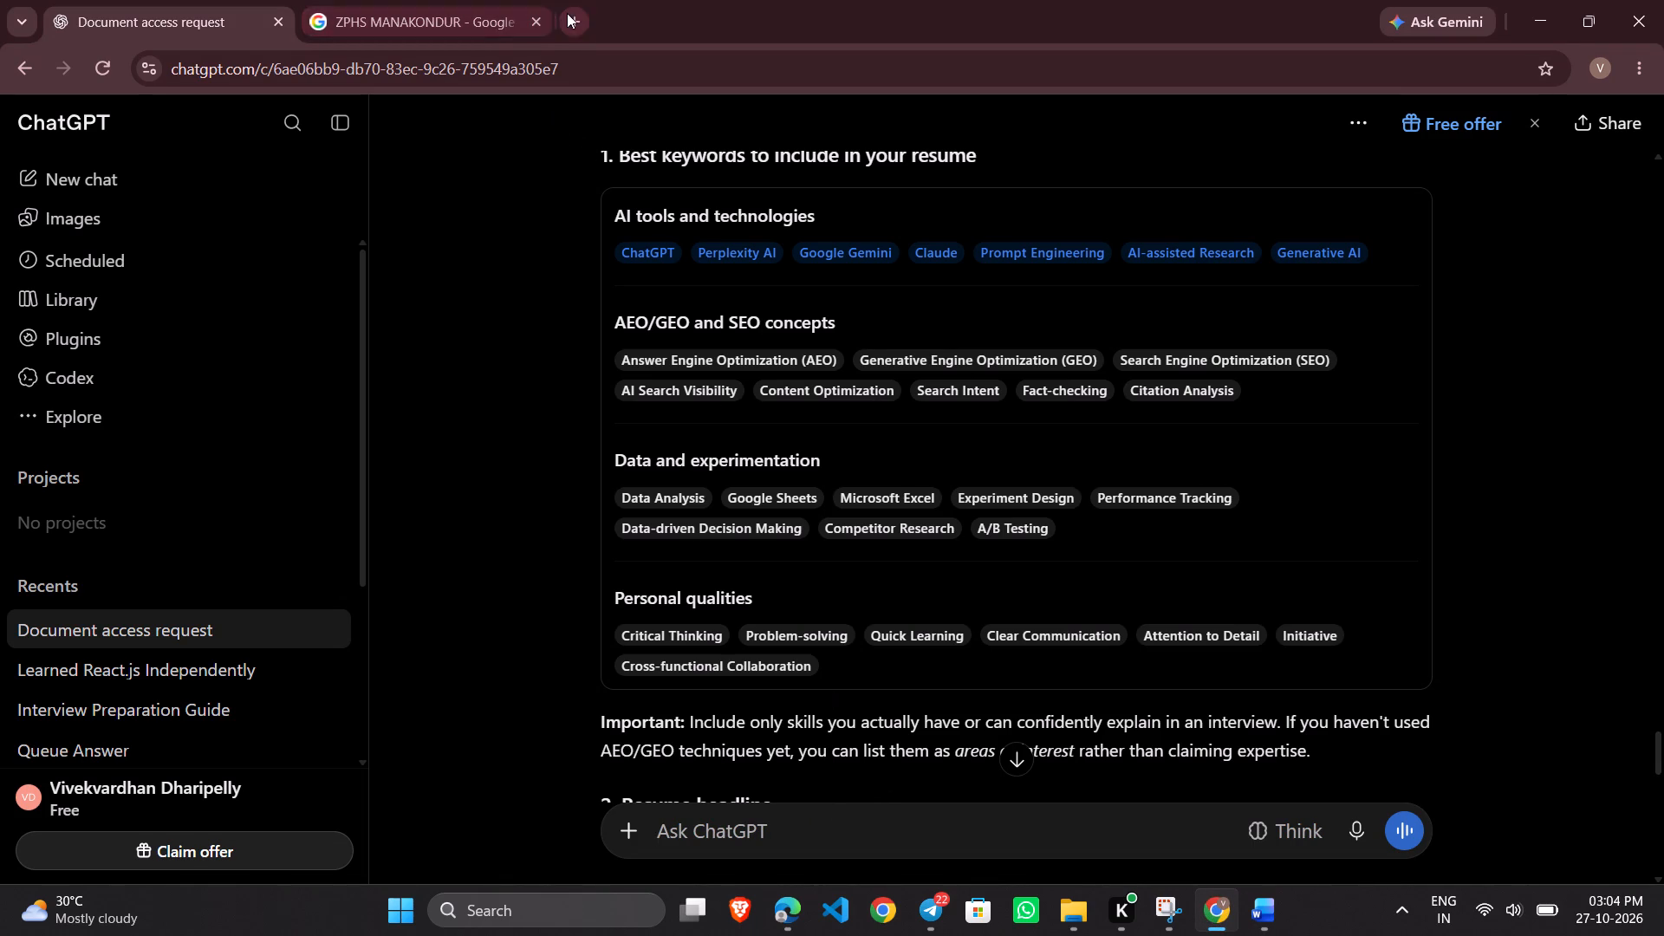
left_click(567, 13)
left_click(530, 73)
type("pre")
type("processed")
key("Return")
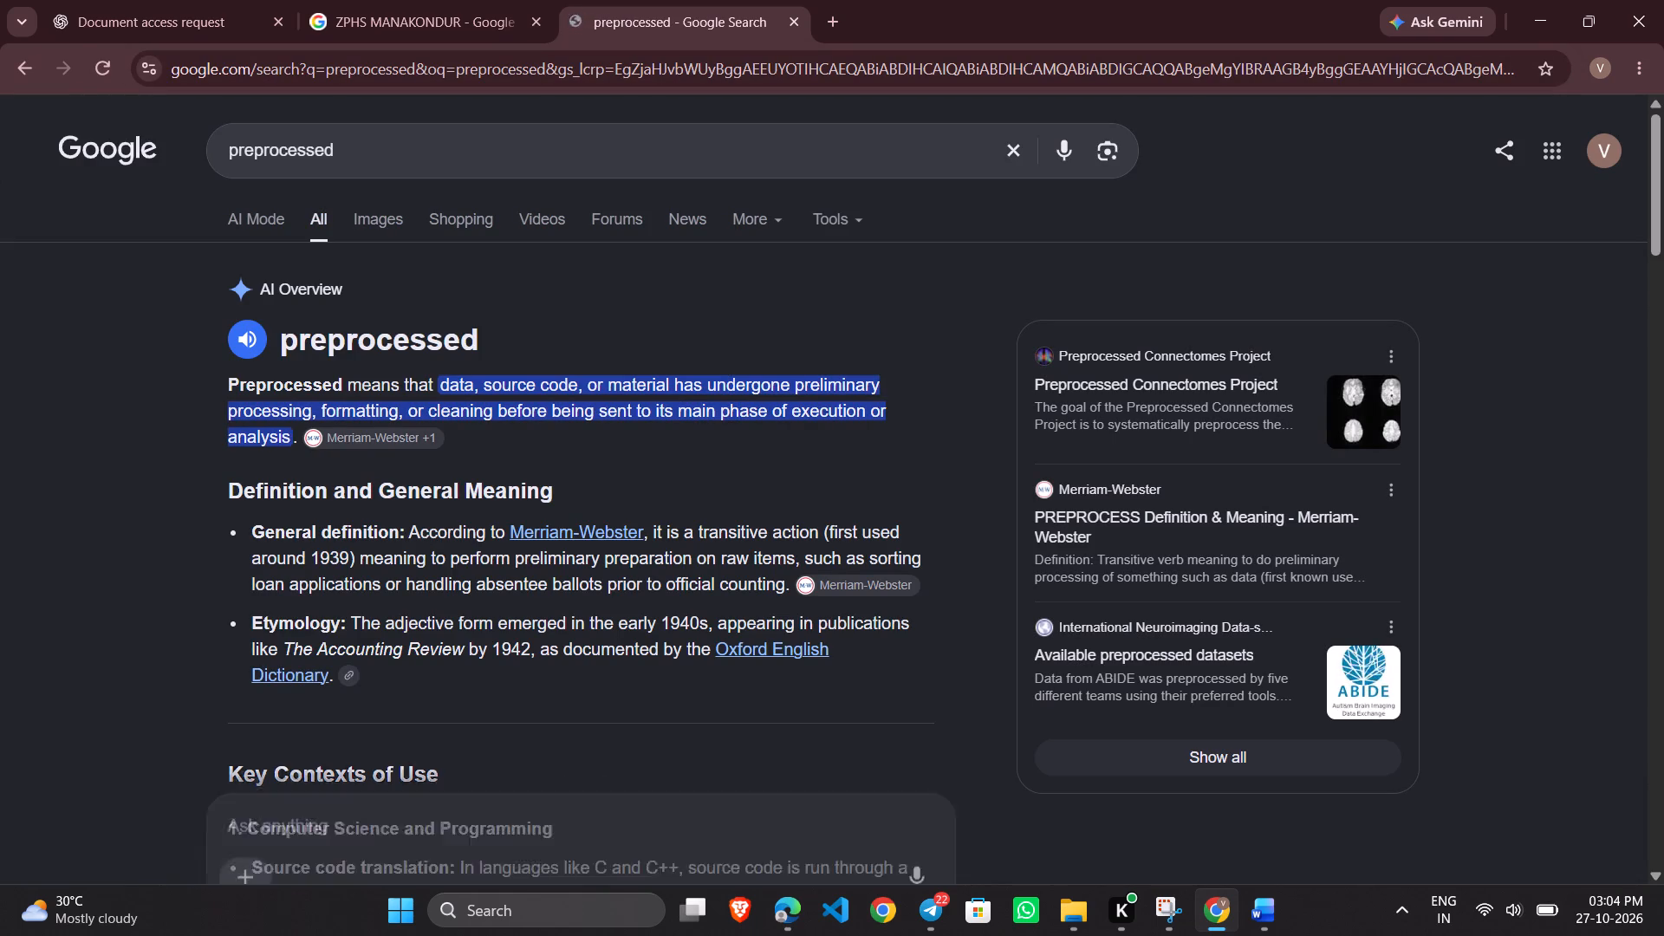
left_click_drag(345, 380, 244, 387)
left_click(257, 394)
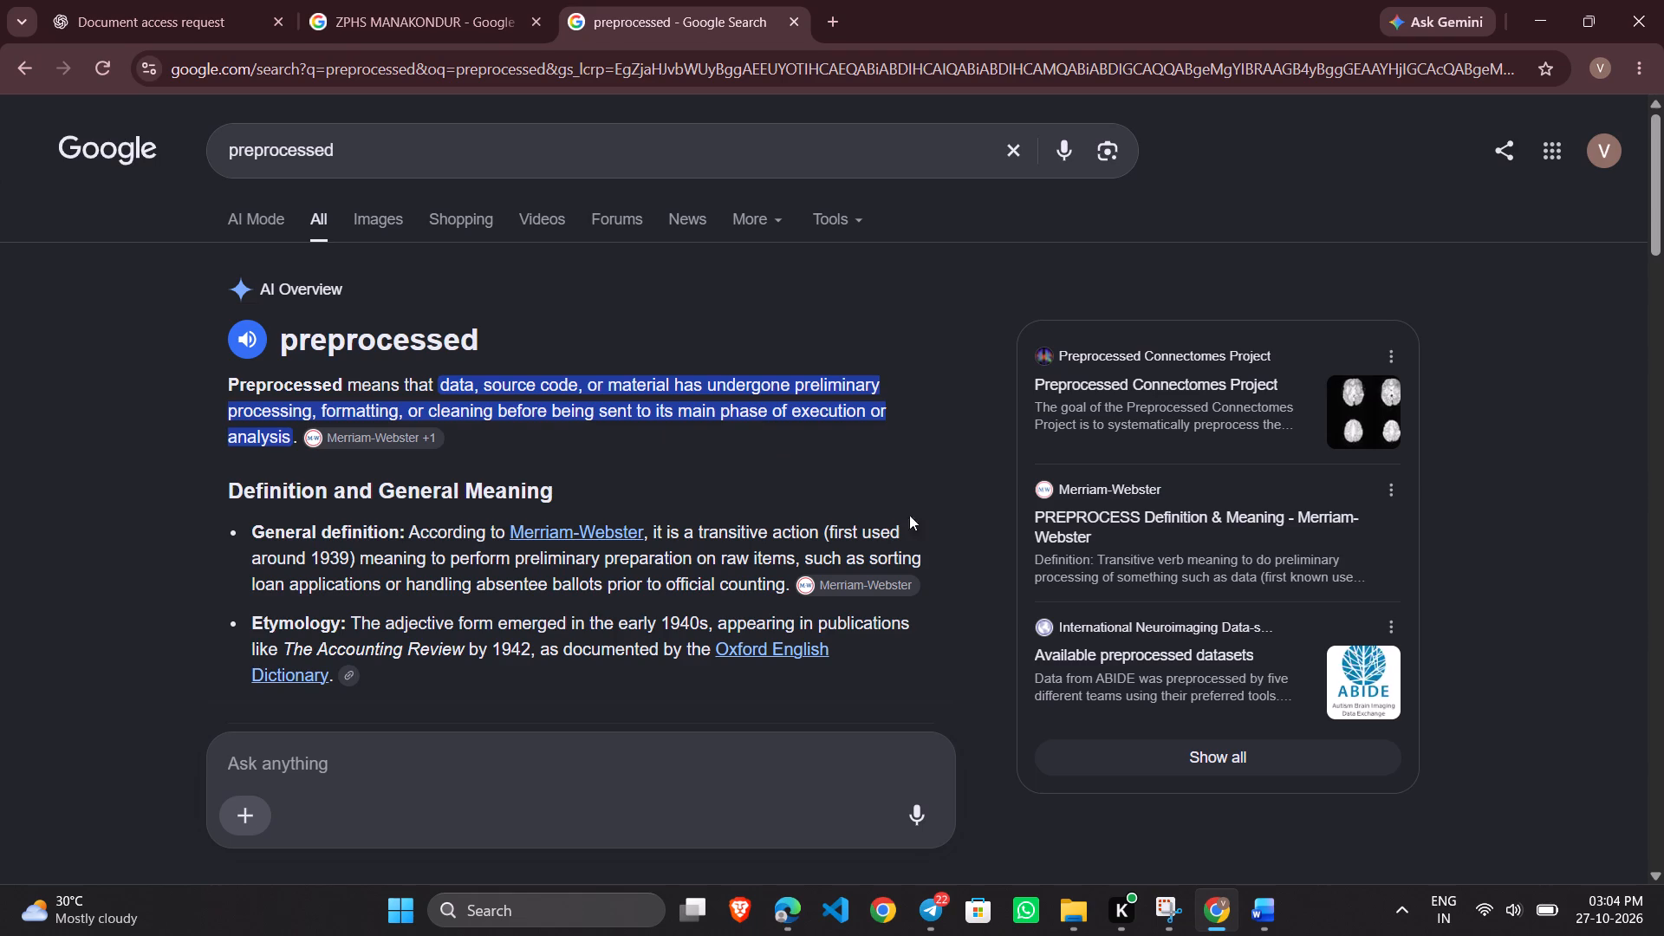
Switch back to Word and correct the first word of the second Solar Cell Efficiency bullet to "Preprocessed".
left_click(1260, 902)
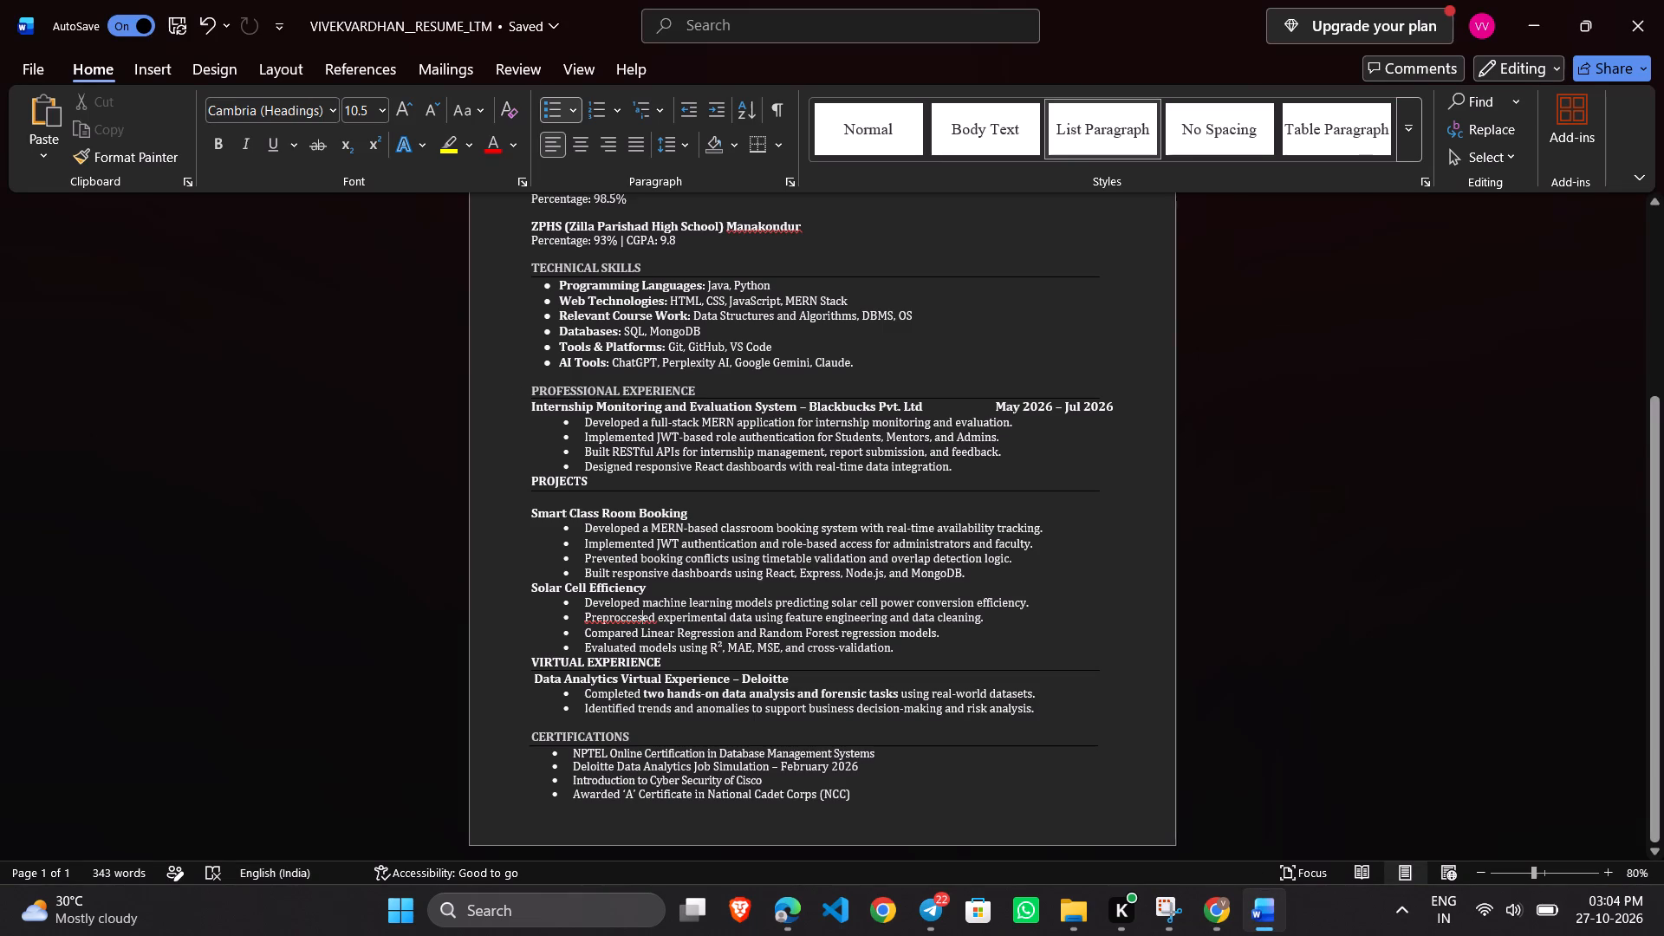
left_click(624, 620)
key("BackSpace")
key("Right")
key("Right")
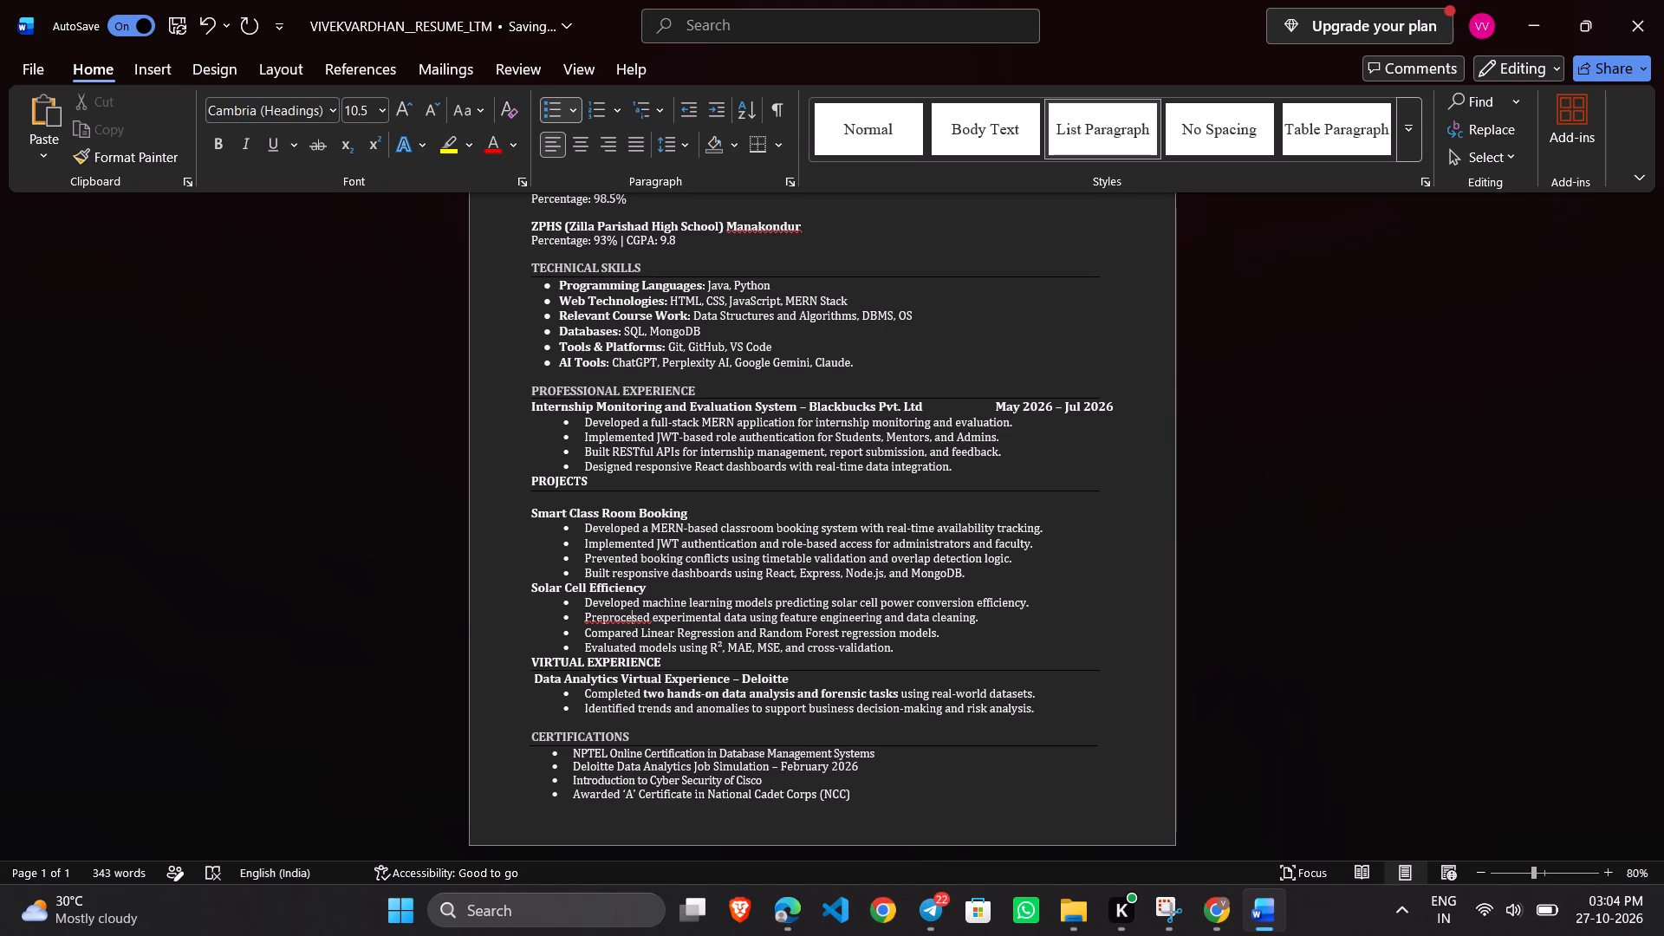
key("s")
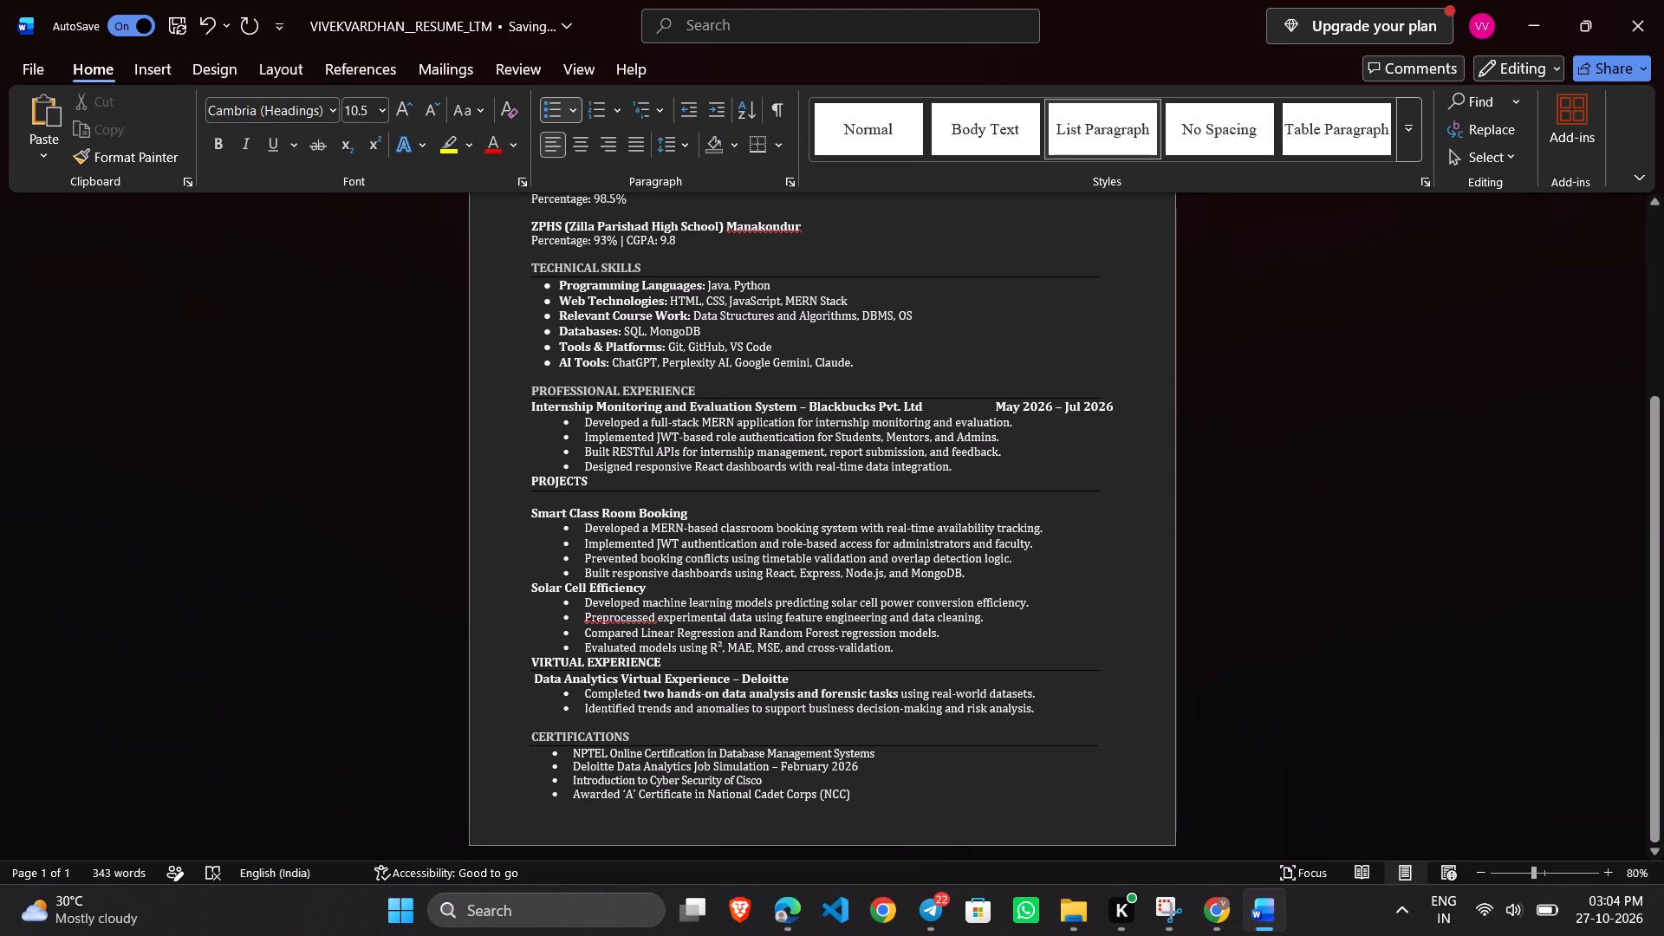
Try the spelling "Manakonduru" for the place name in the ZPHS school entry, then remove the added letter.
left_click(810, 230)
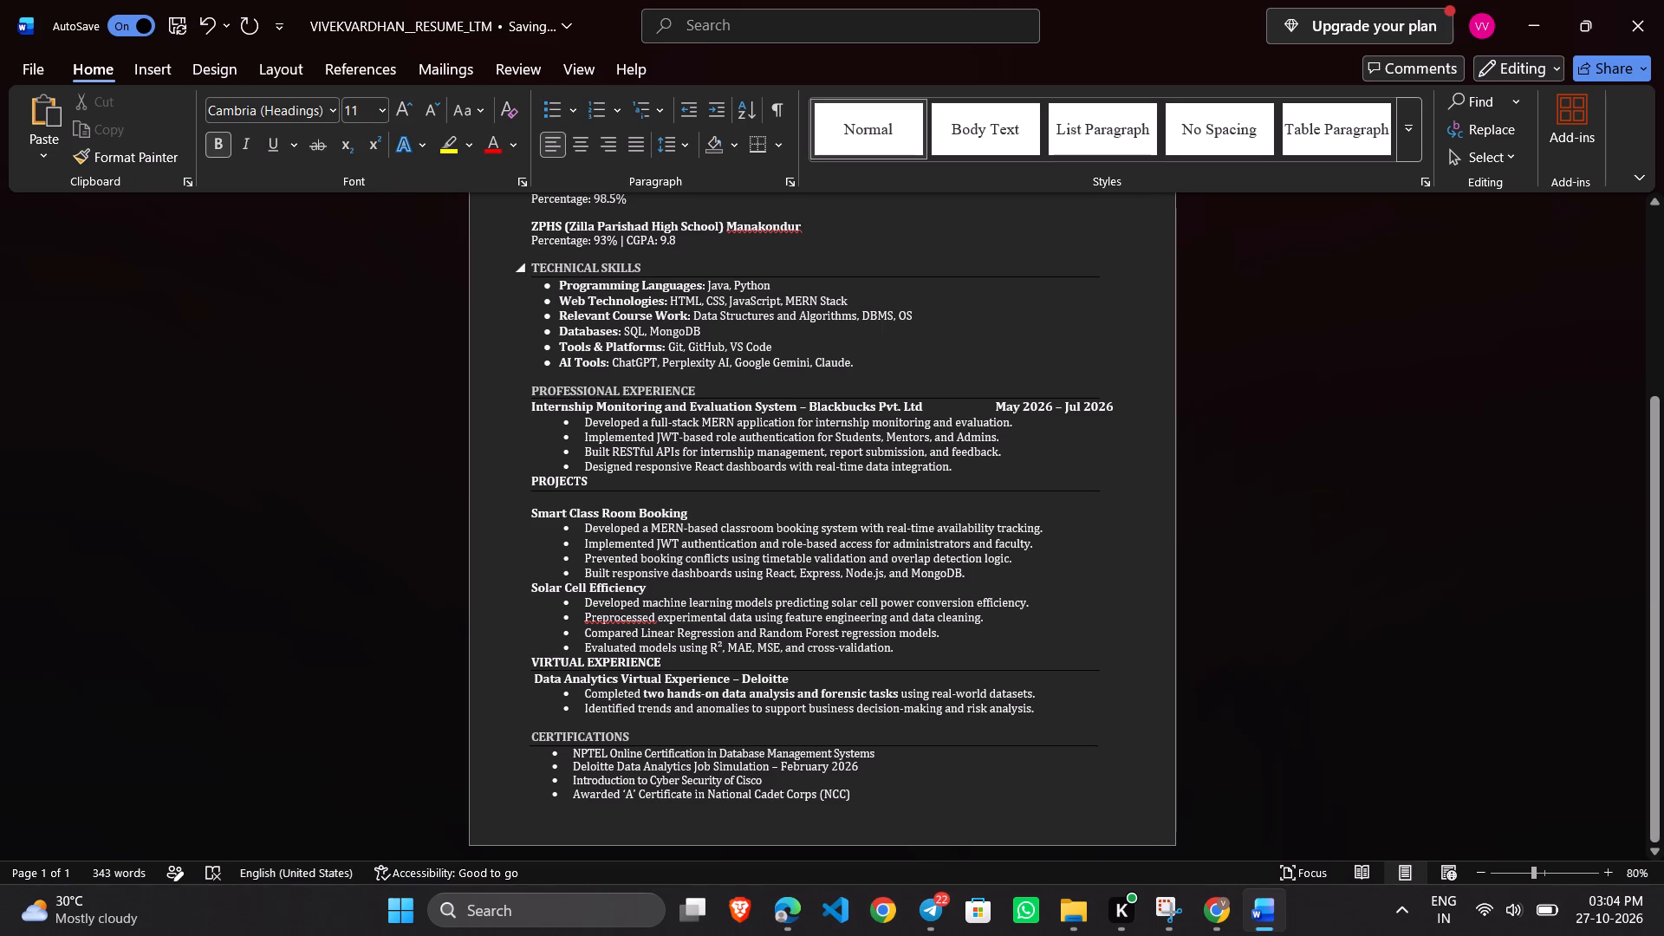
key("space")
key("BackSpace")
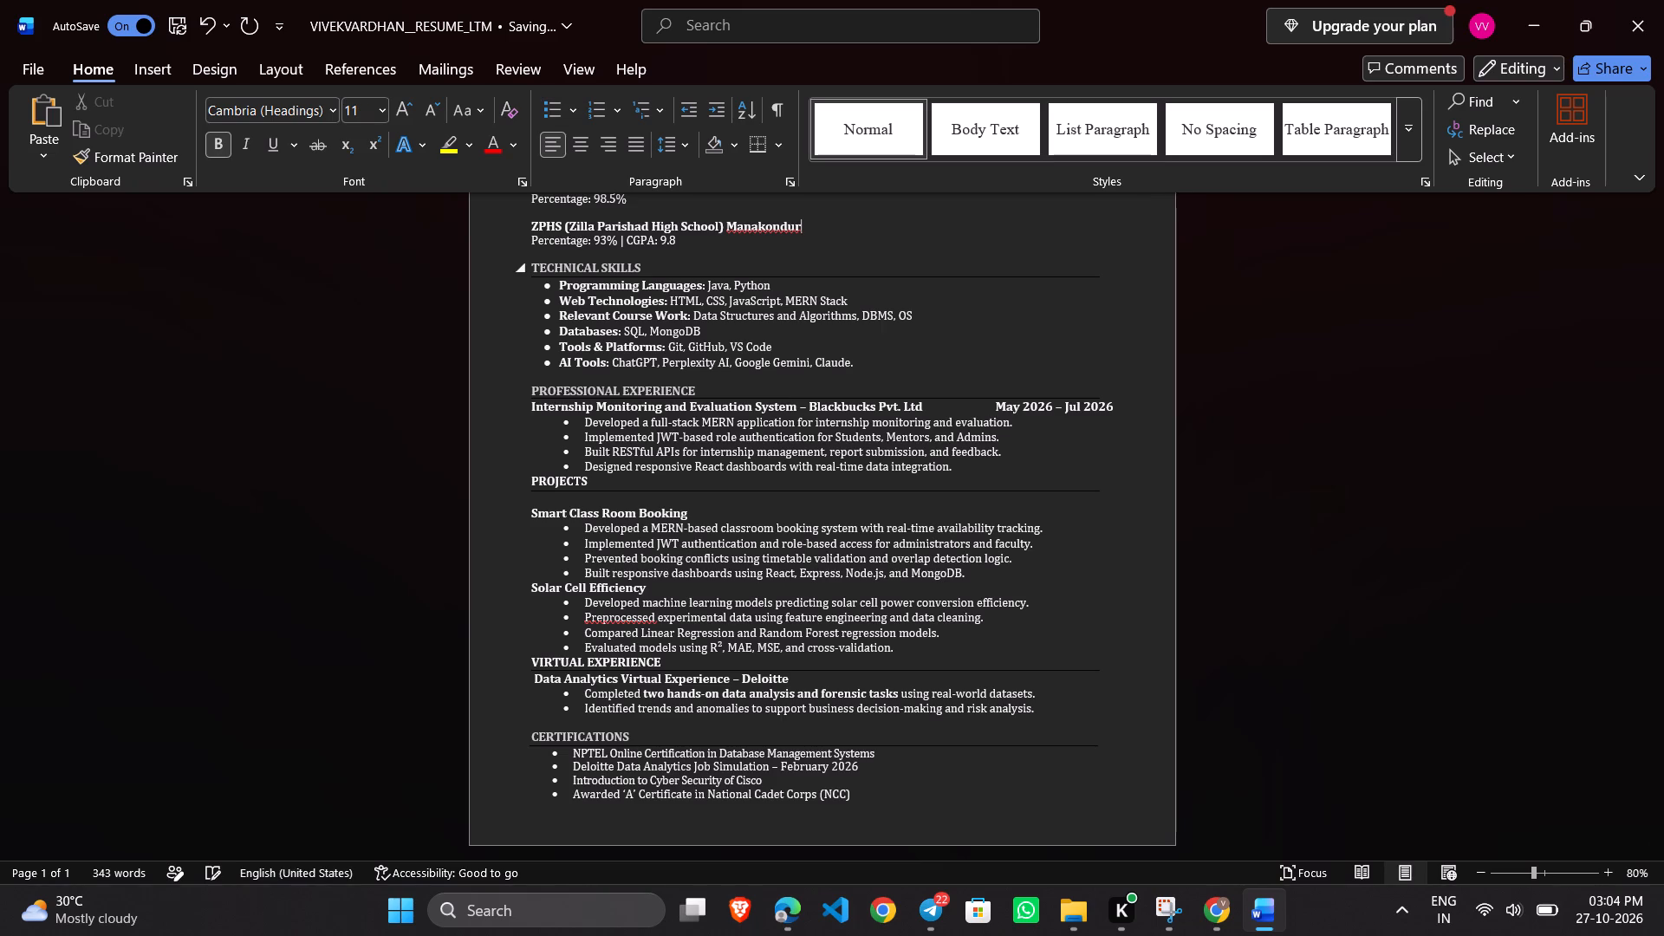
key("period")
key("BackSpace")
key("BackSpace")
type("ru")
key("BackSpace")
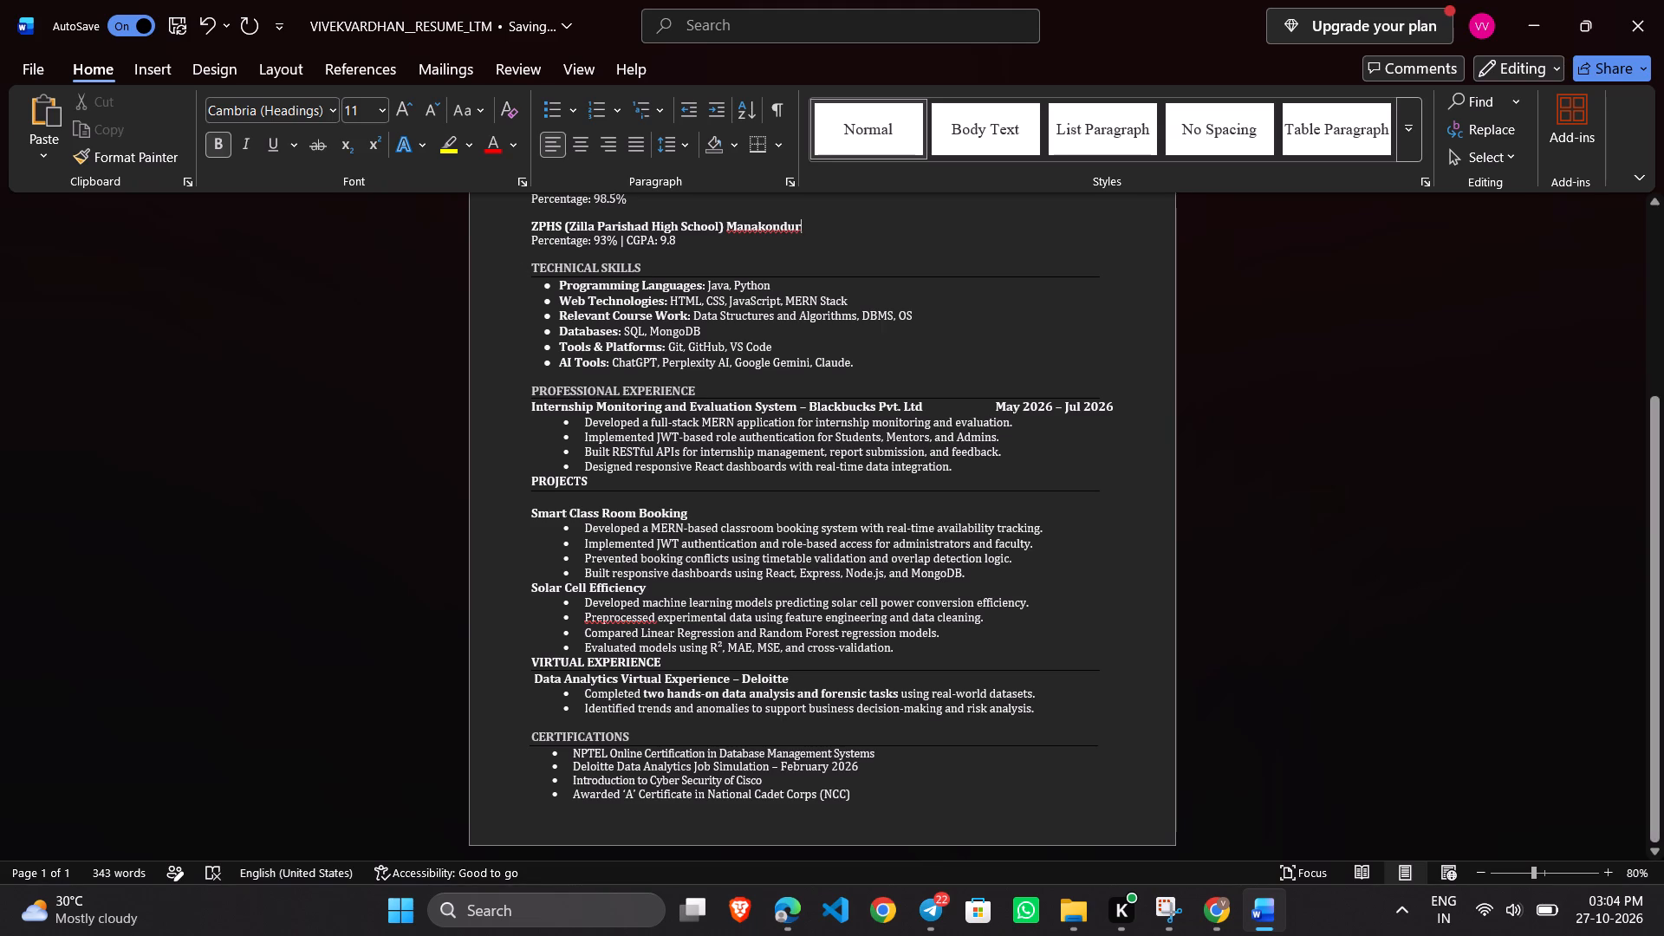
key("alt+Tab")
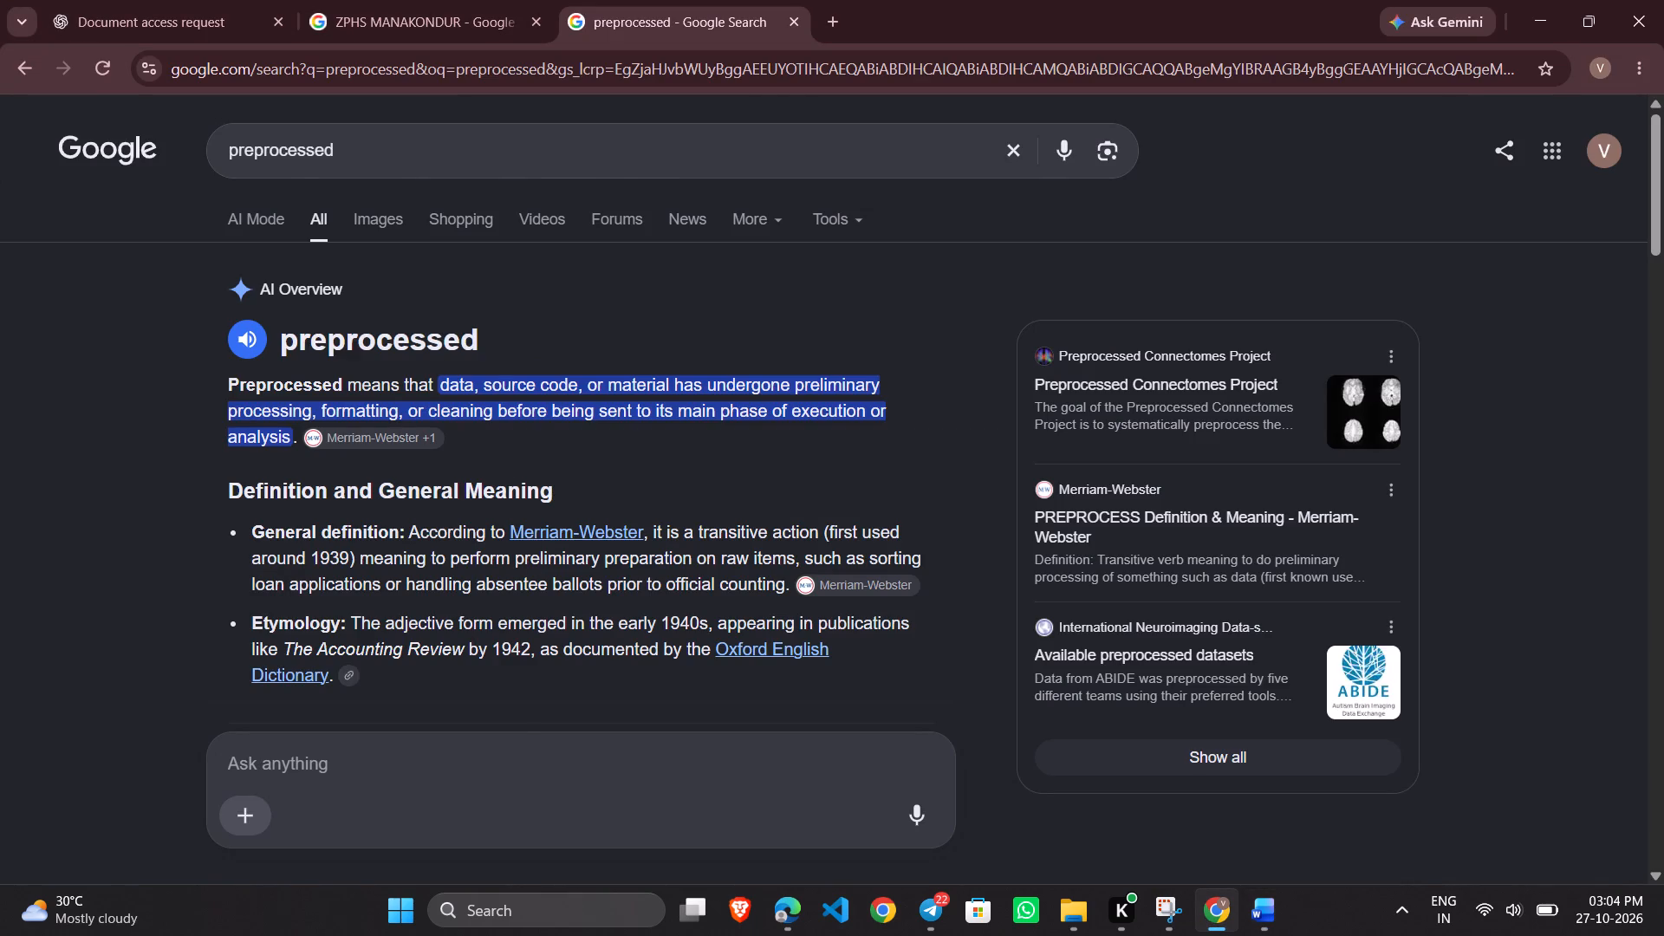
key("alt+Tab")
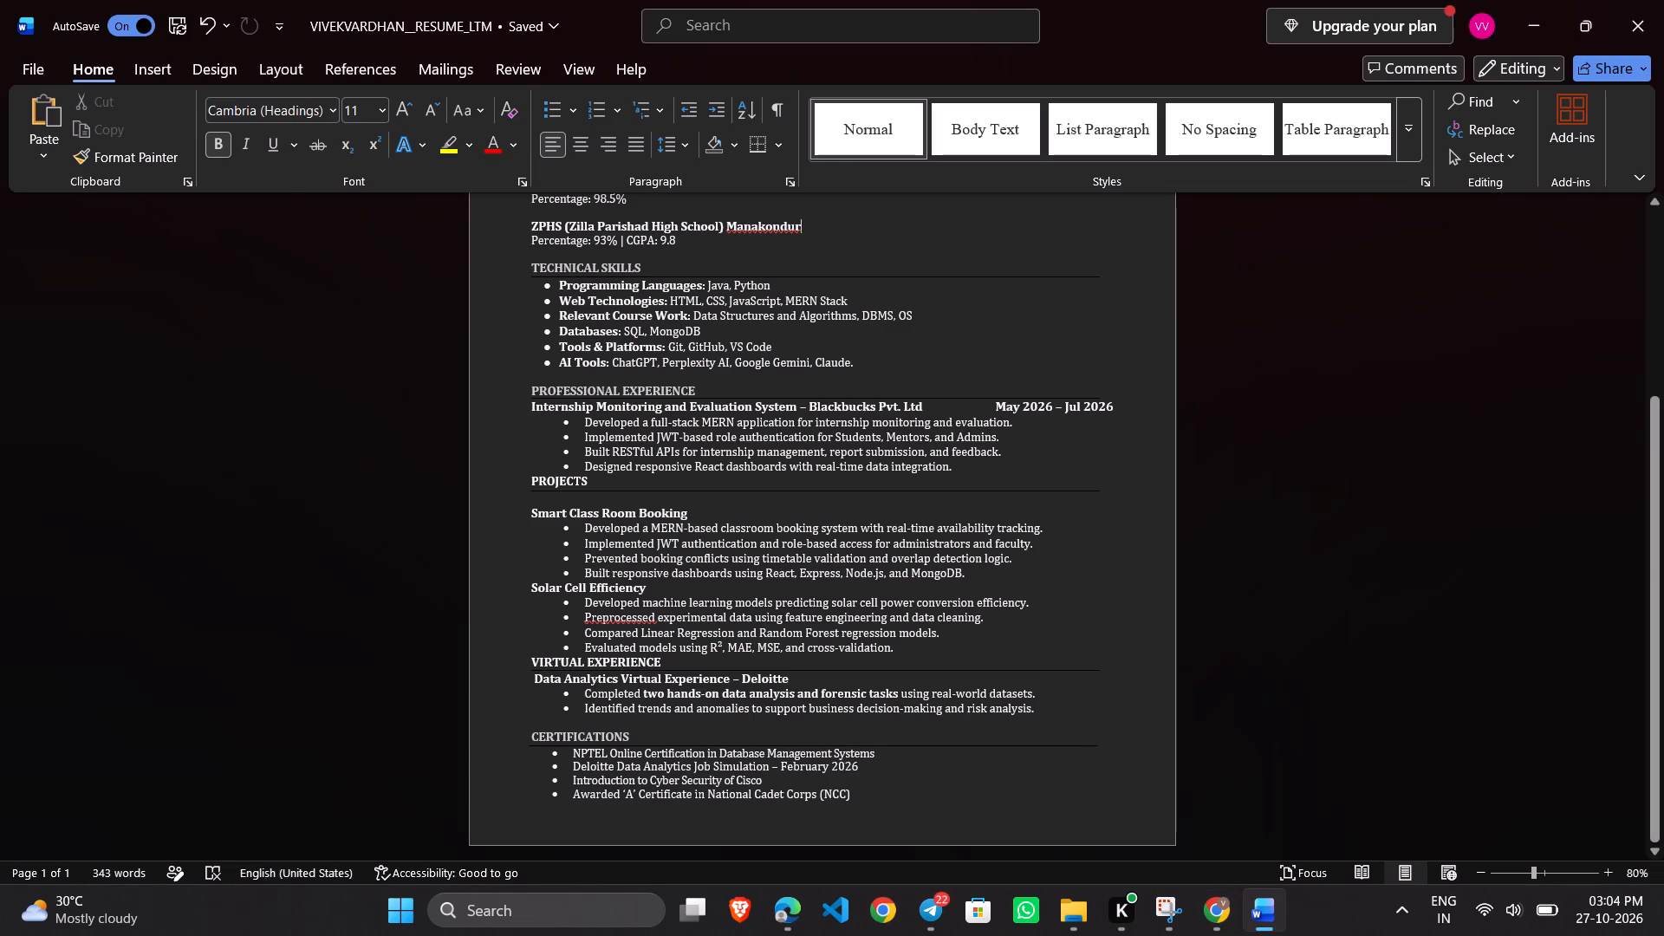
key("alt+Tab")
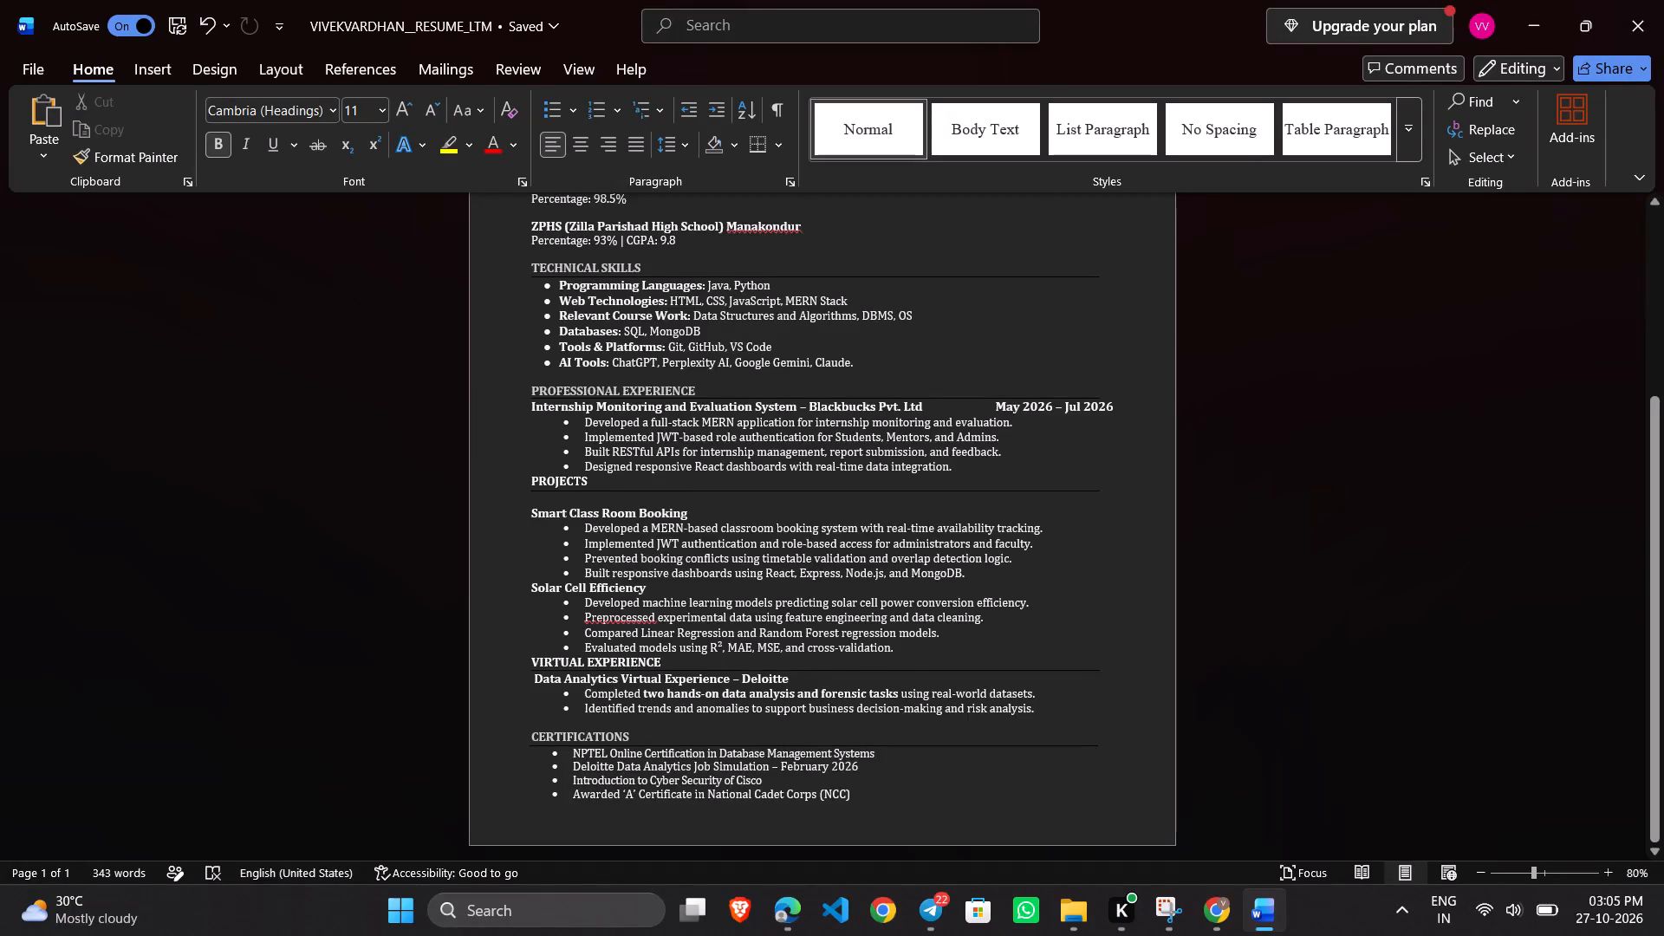
scroll(698, 680, "up", 3)
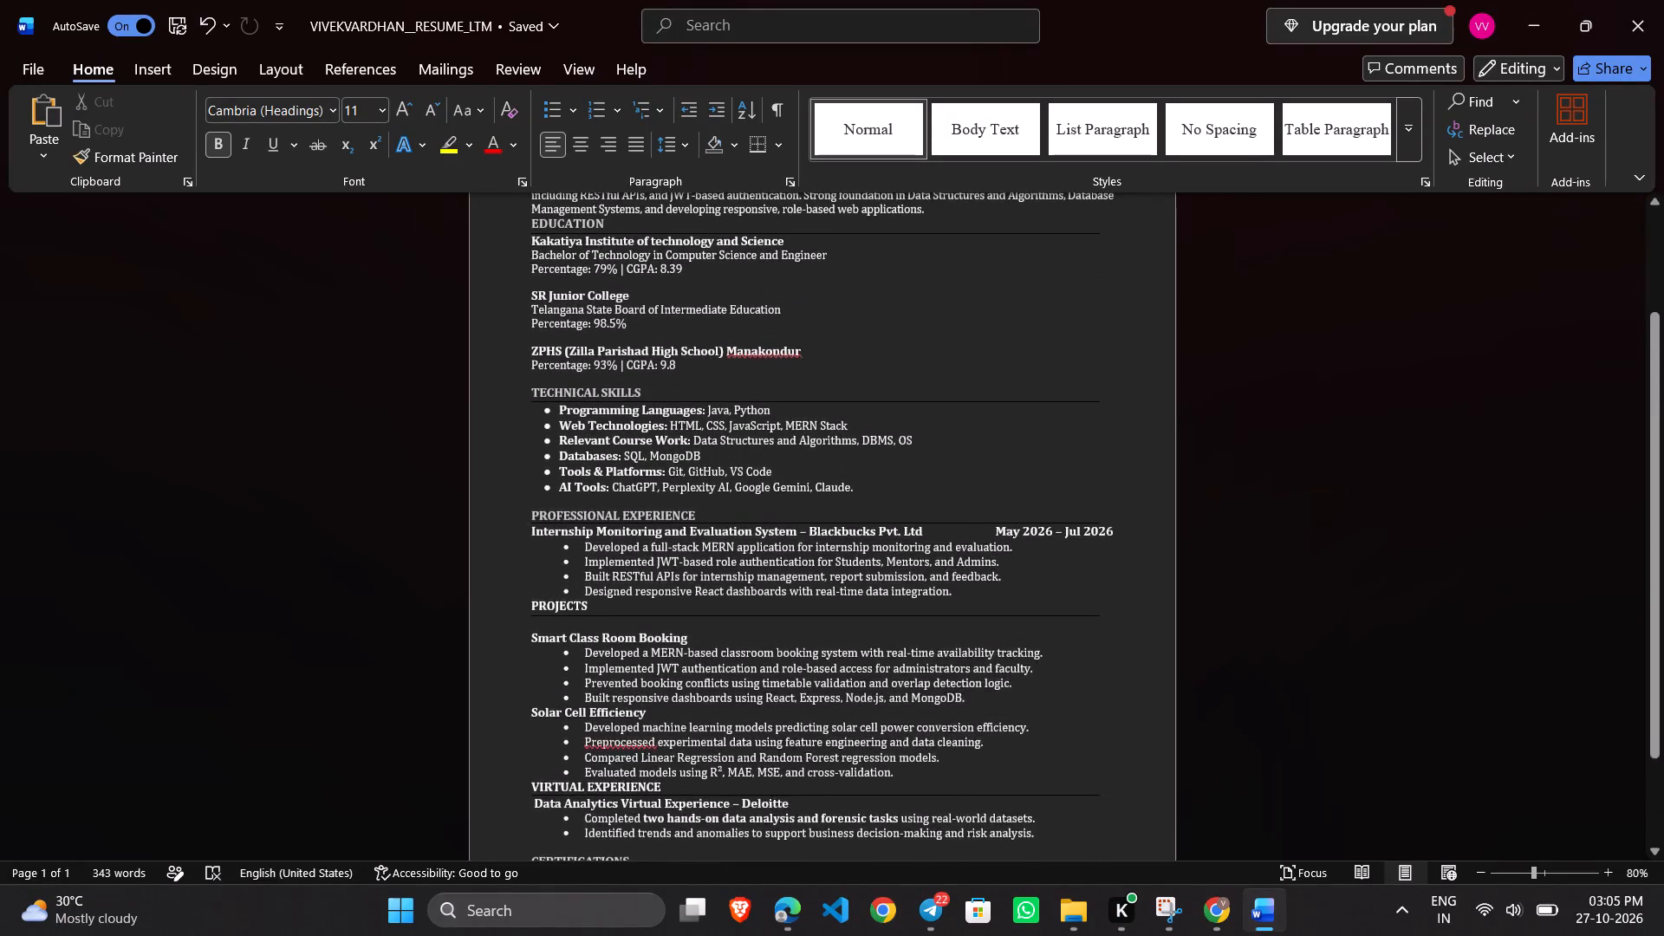
scroll(701, 679, "up", 4)
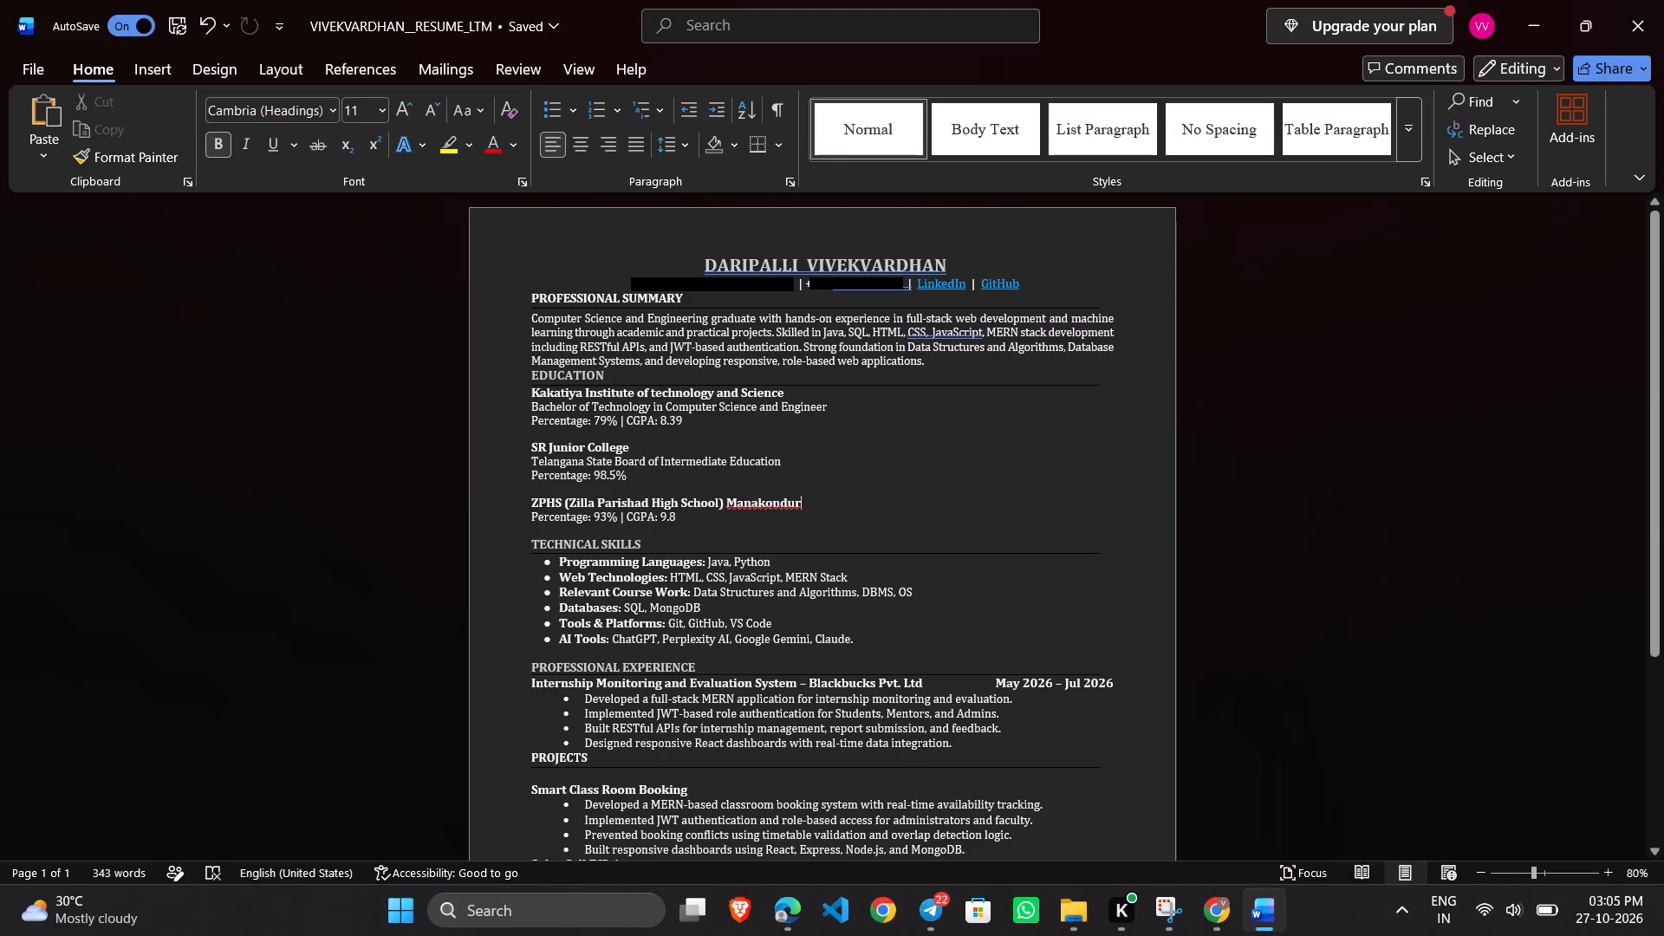
scroll(801, 504, "down", 6)
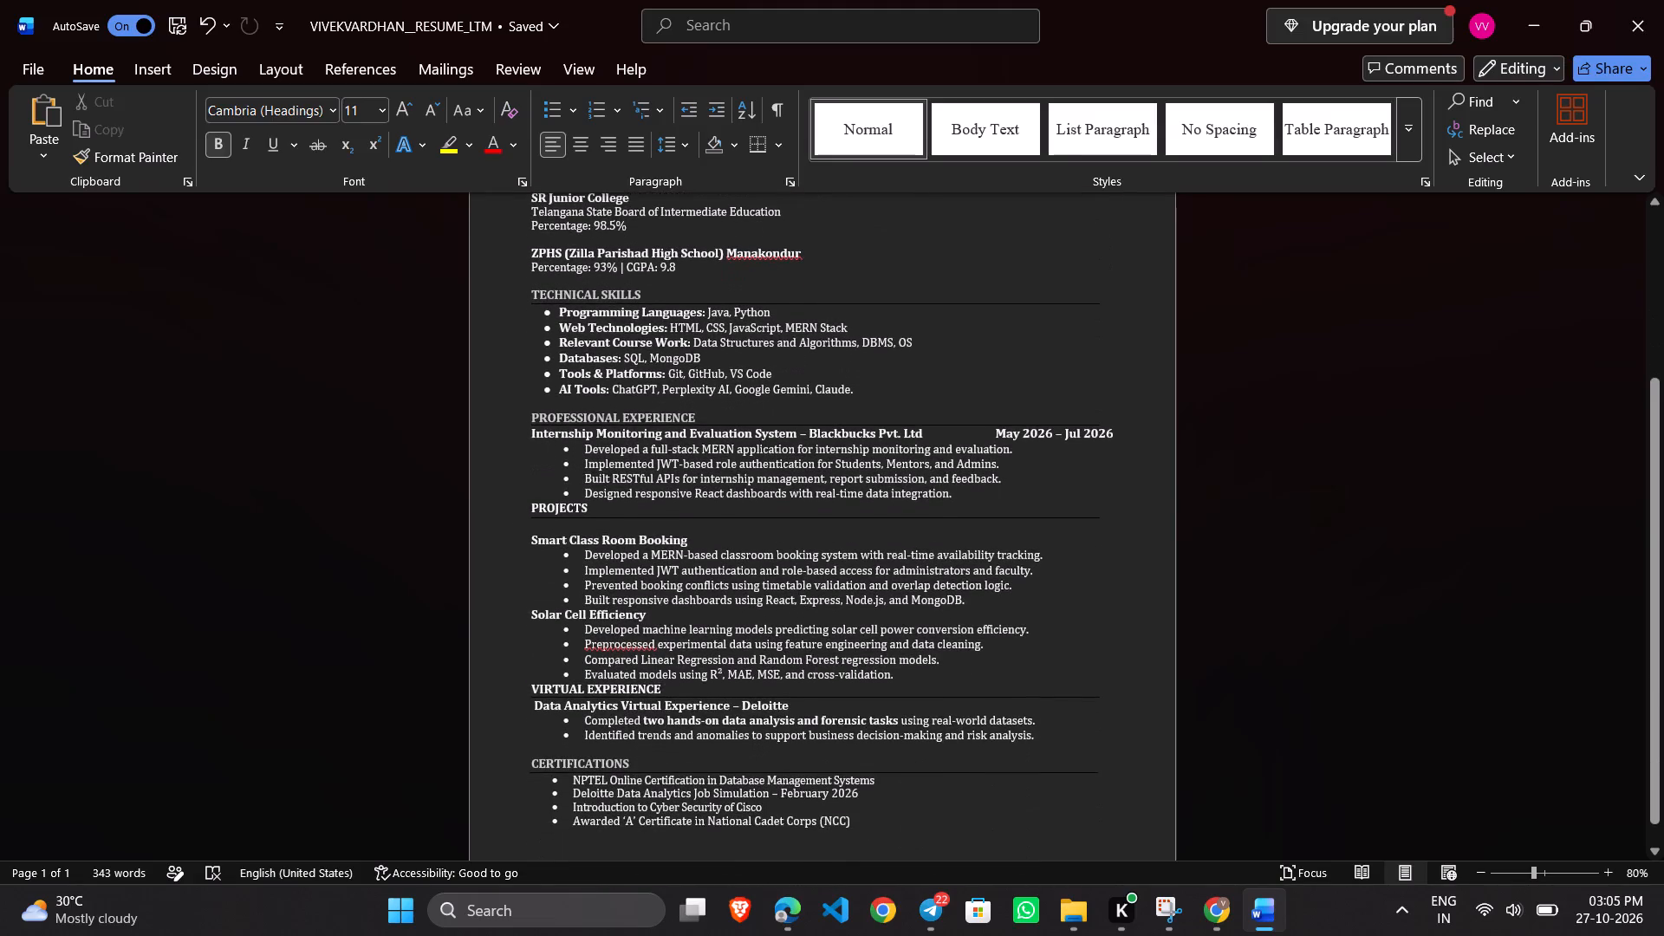
scroll(773, 535, "down", 2)
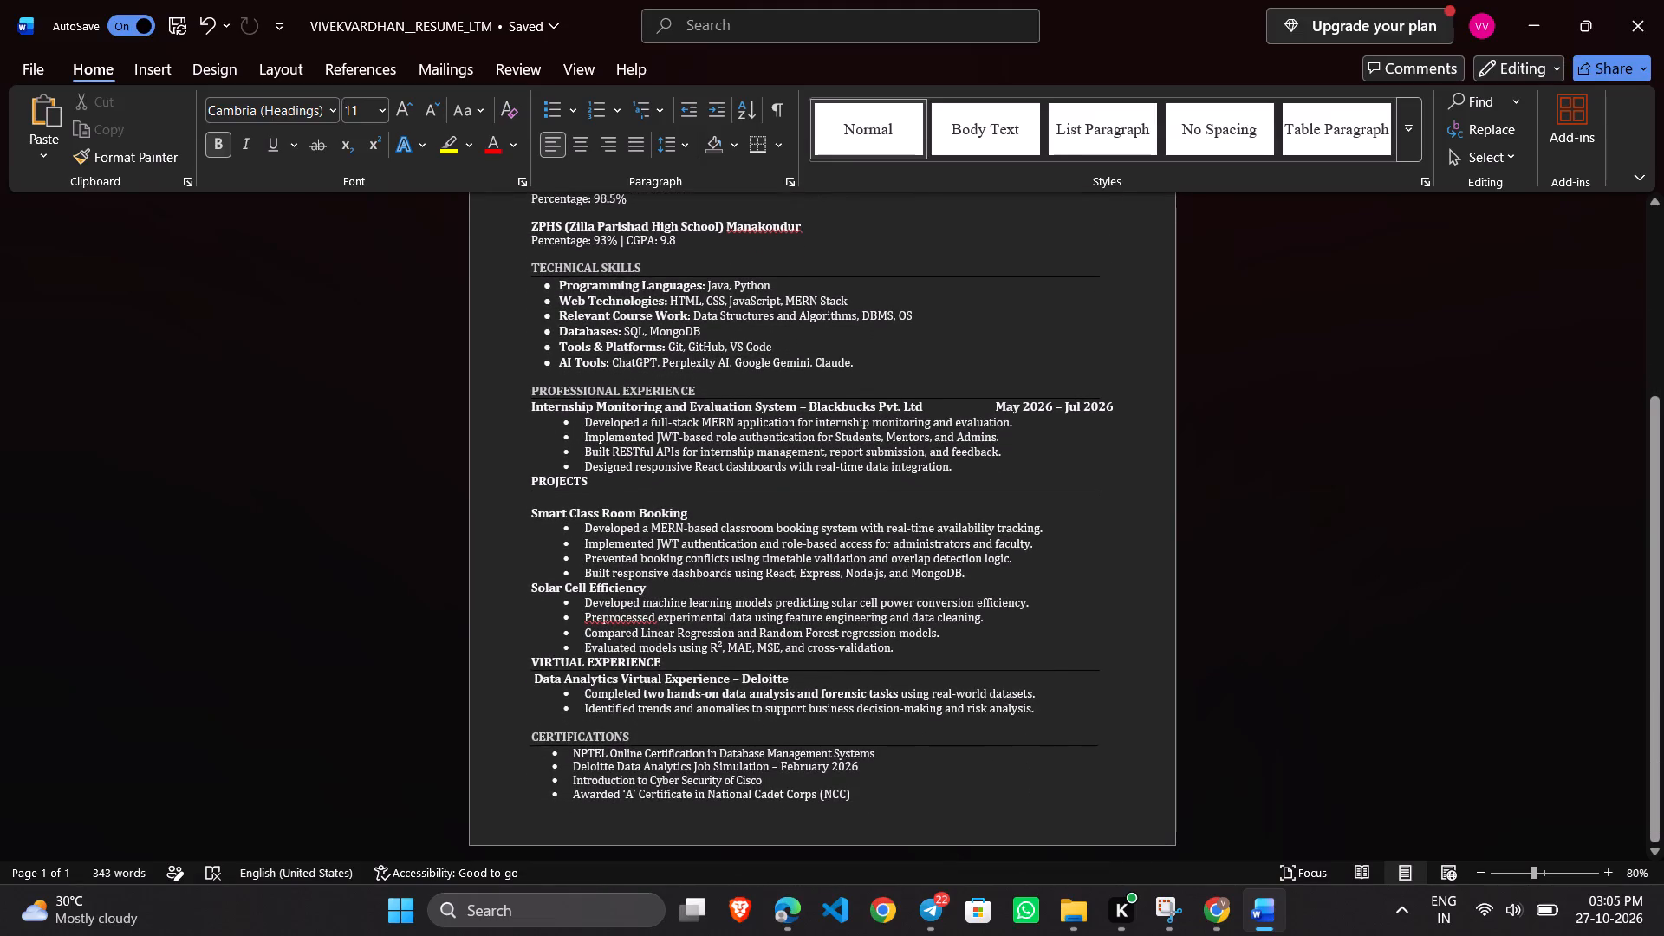
Save a copy of the resume as a Word document in the Documents folder, with the file name ending in RESUME_NEXTWAVE.
left_click(36, 64)
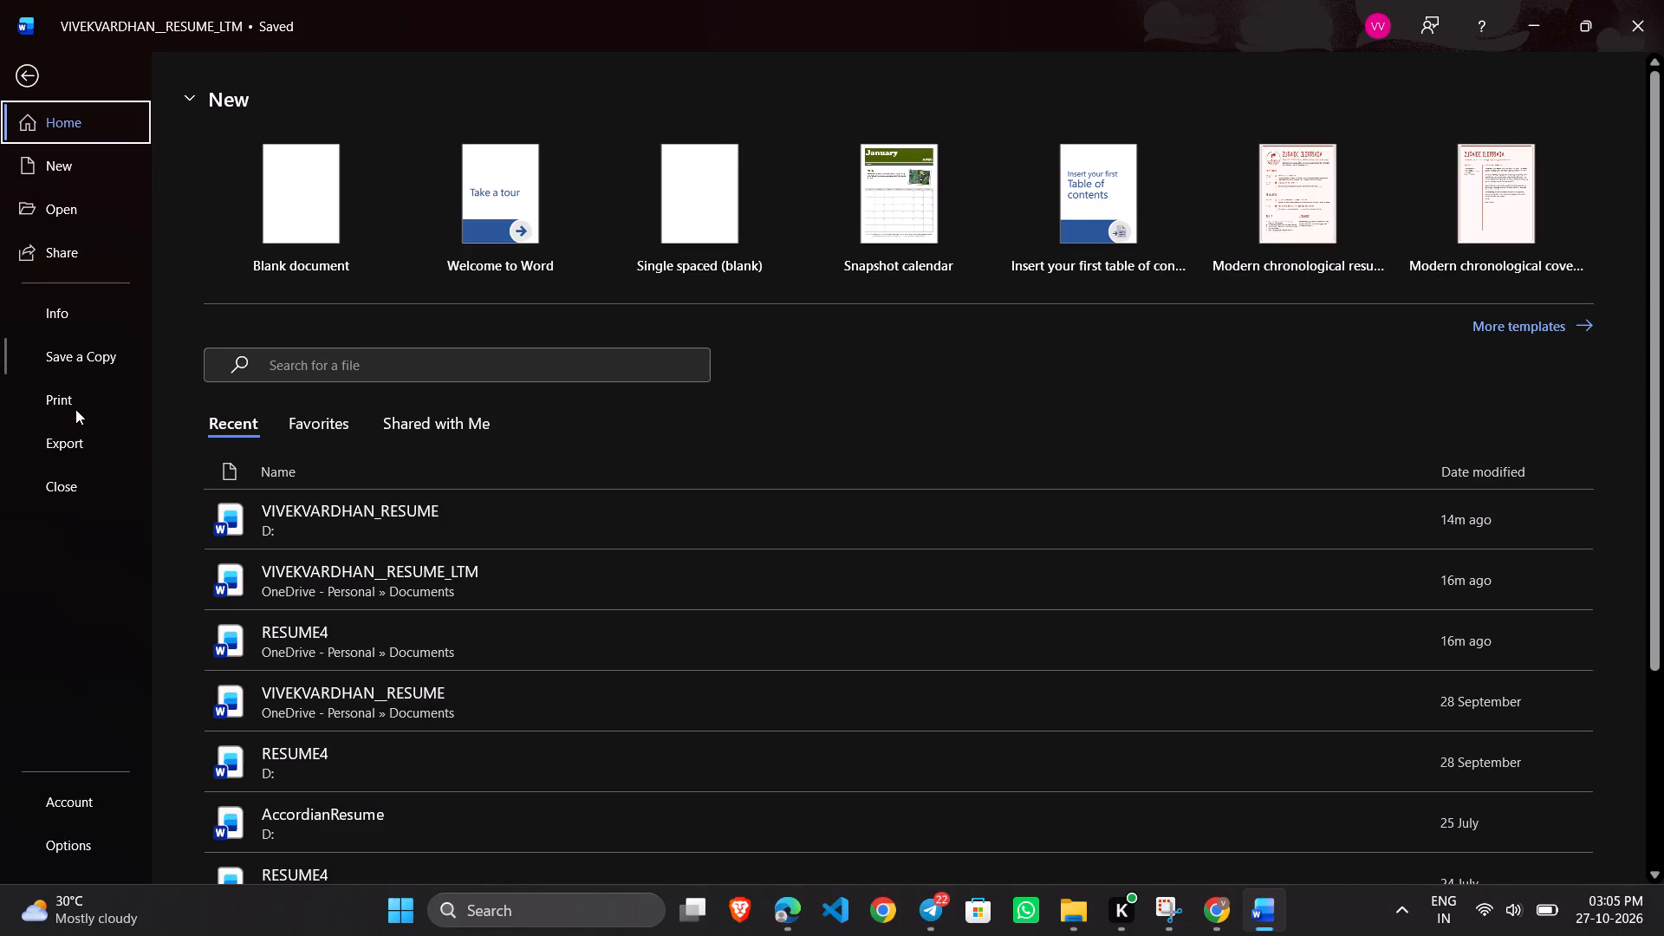
left_click(90, 371)
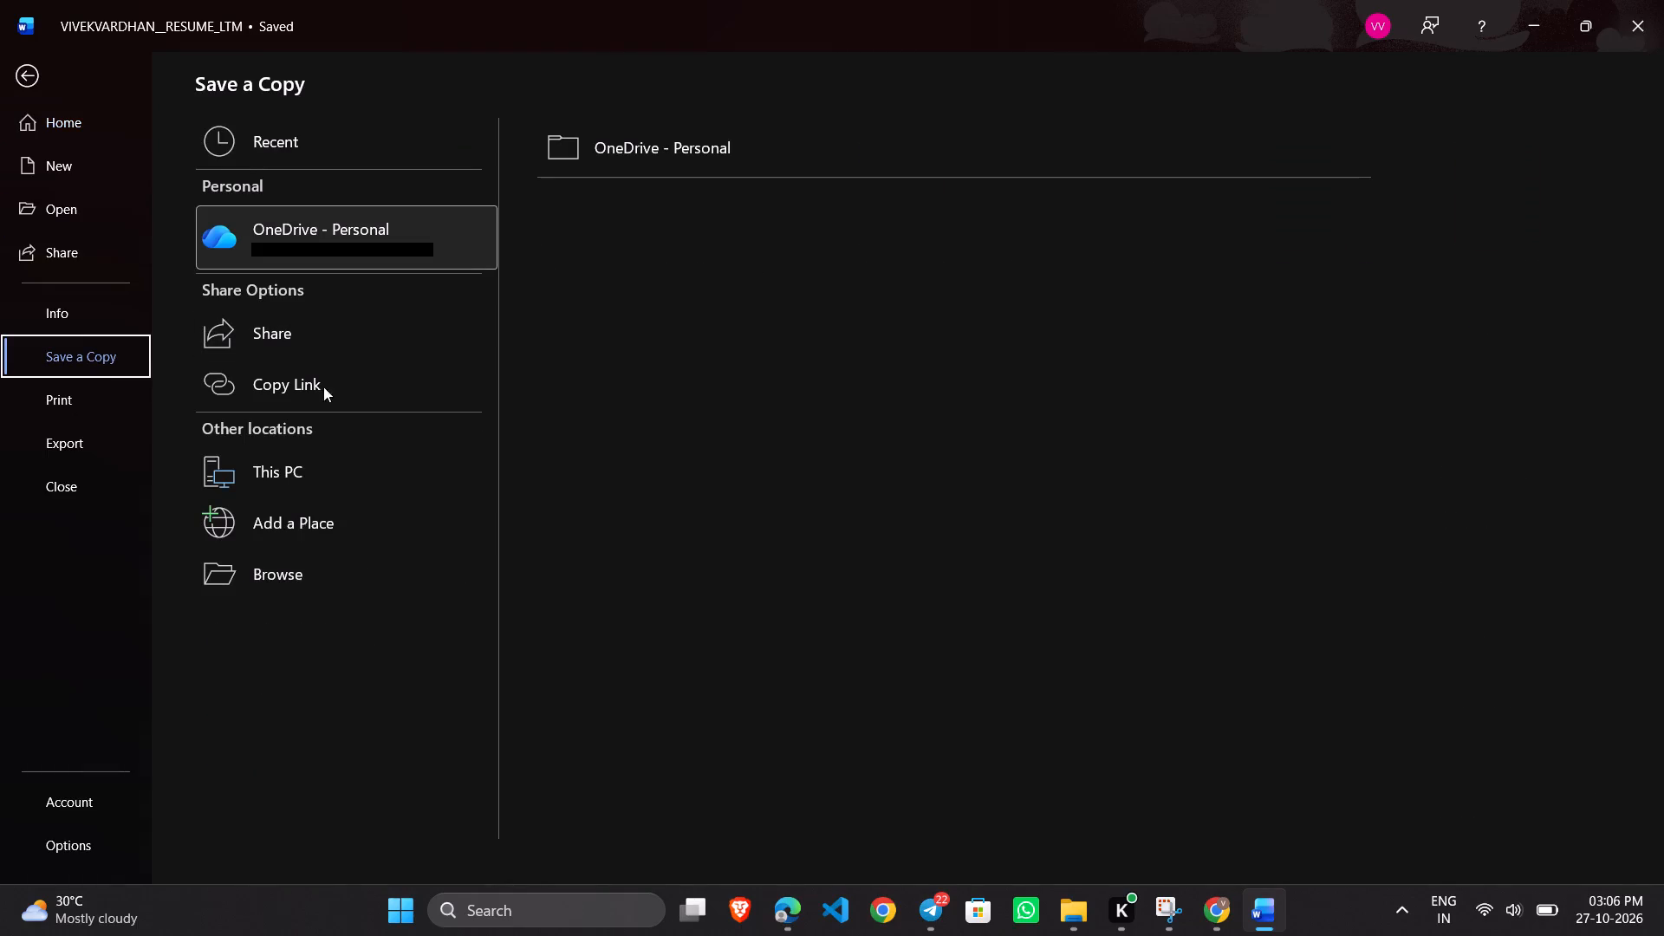
left_click(306, 464)
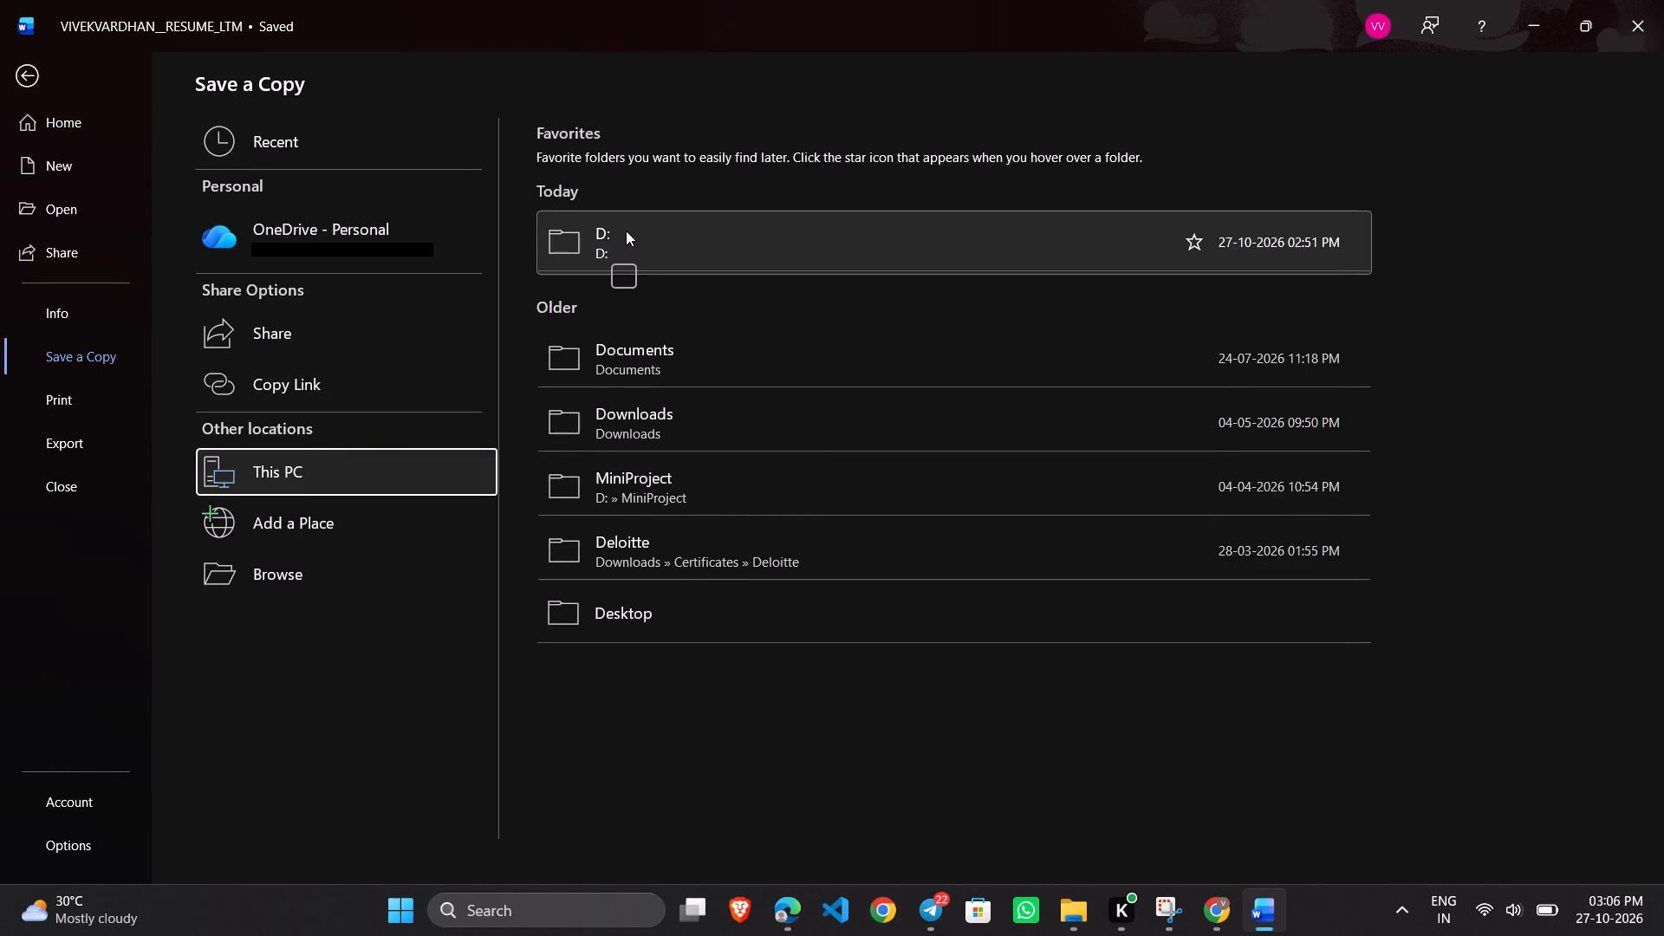
left_click(660, 360)
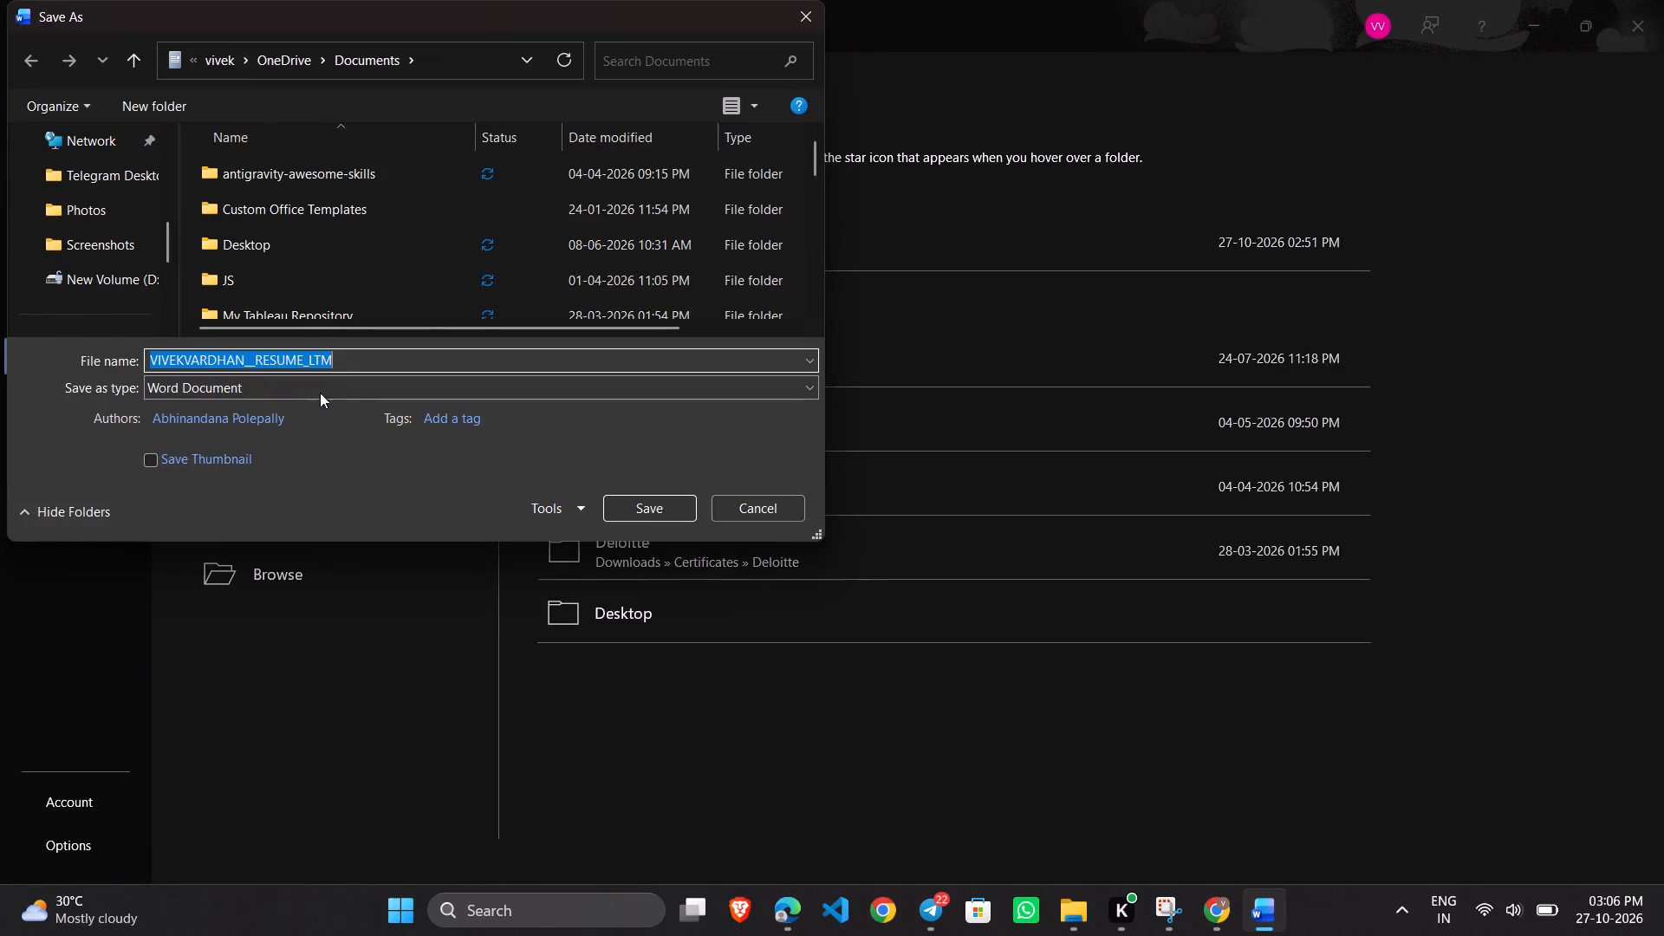
left_click(343, 360)
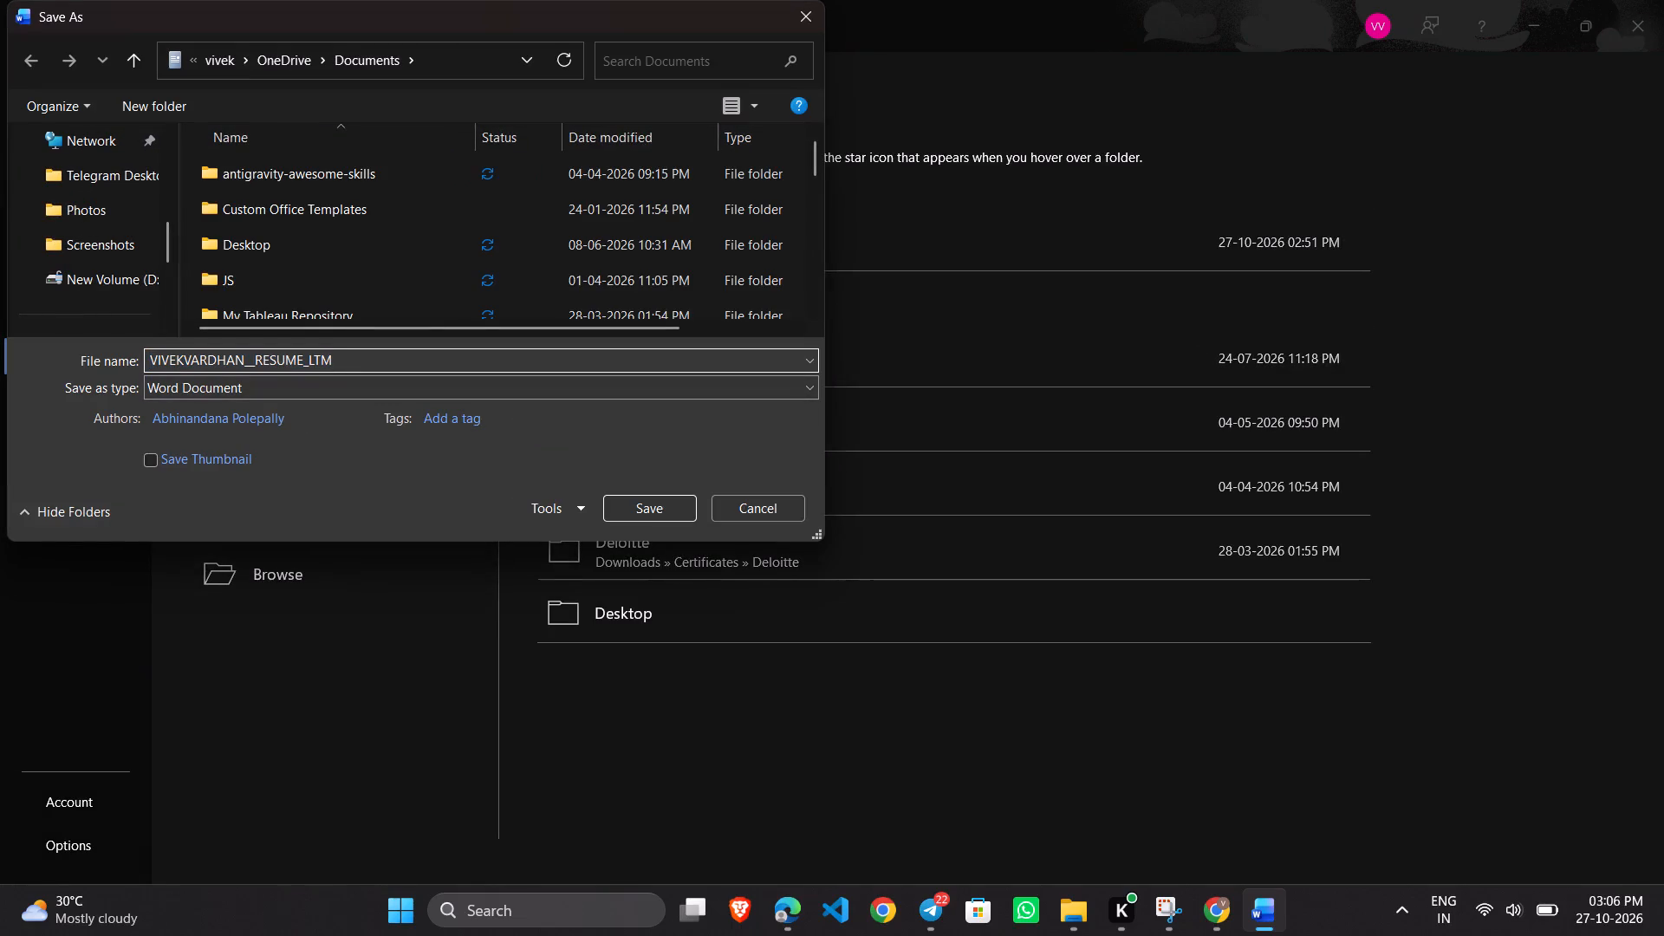
key("BackSpace")
key("BackSpace")
key("BackSpace")
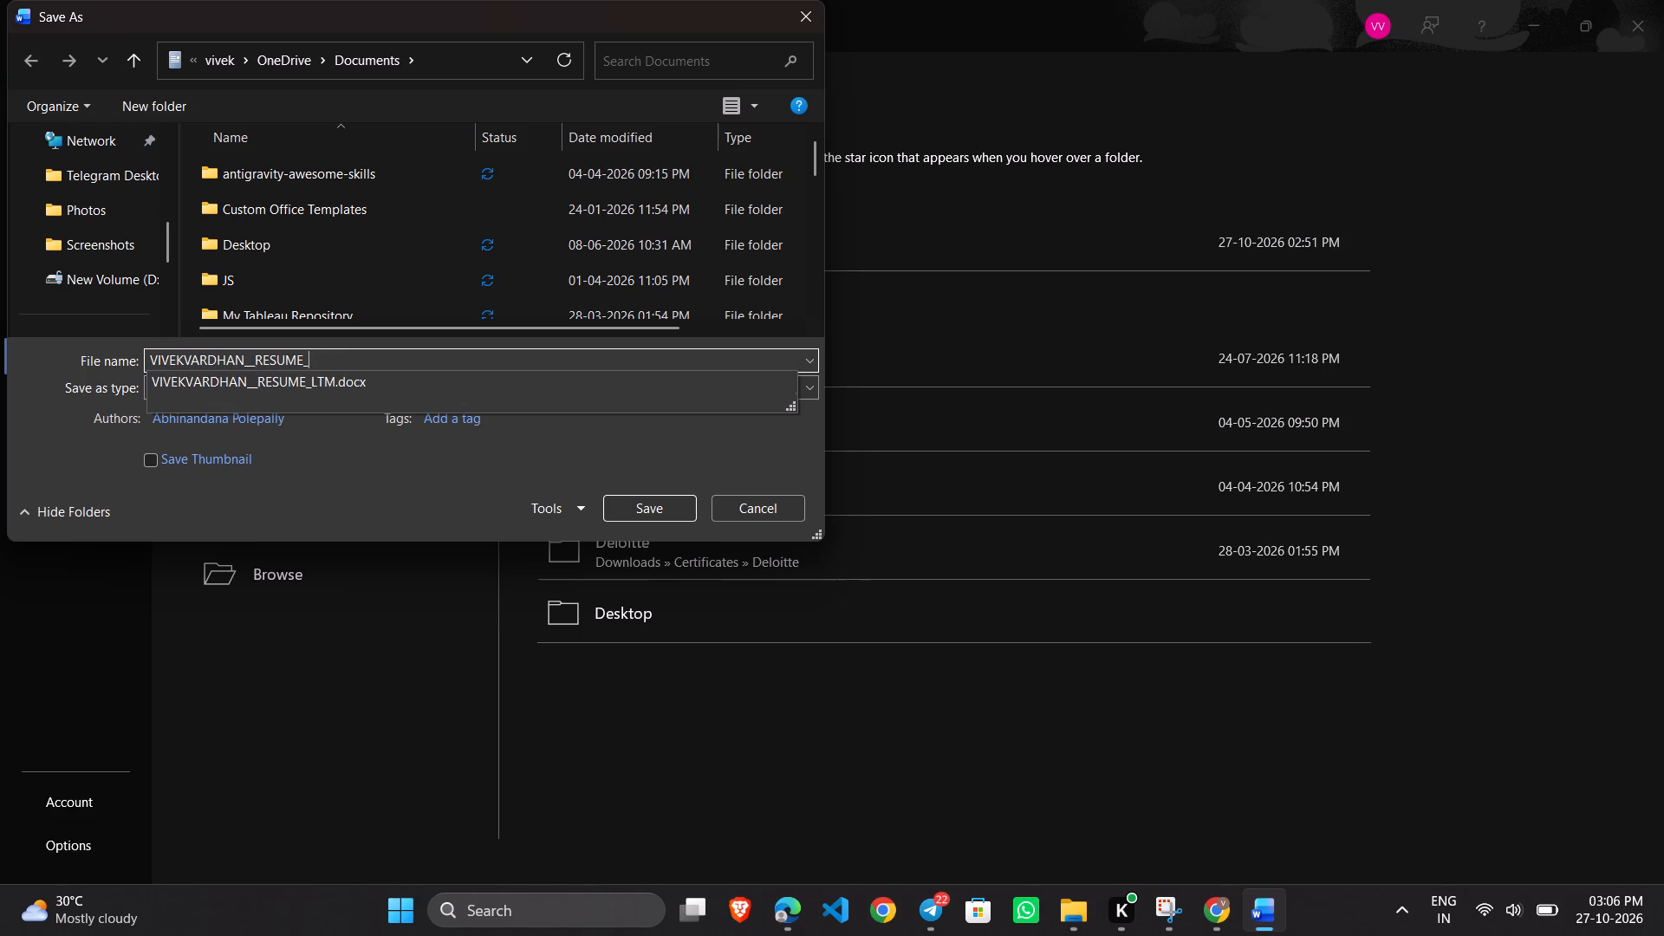
key("shift+n")
type("EXT")
type("WAve")
key("BackSpace")
key("BackSpace")
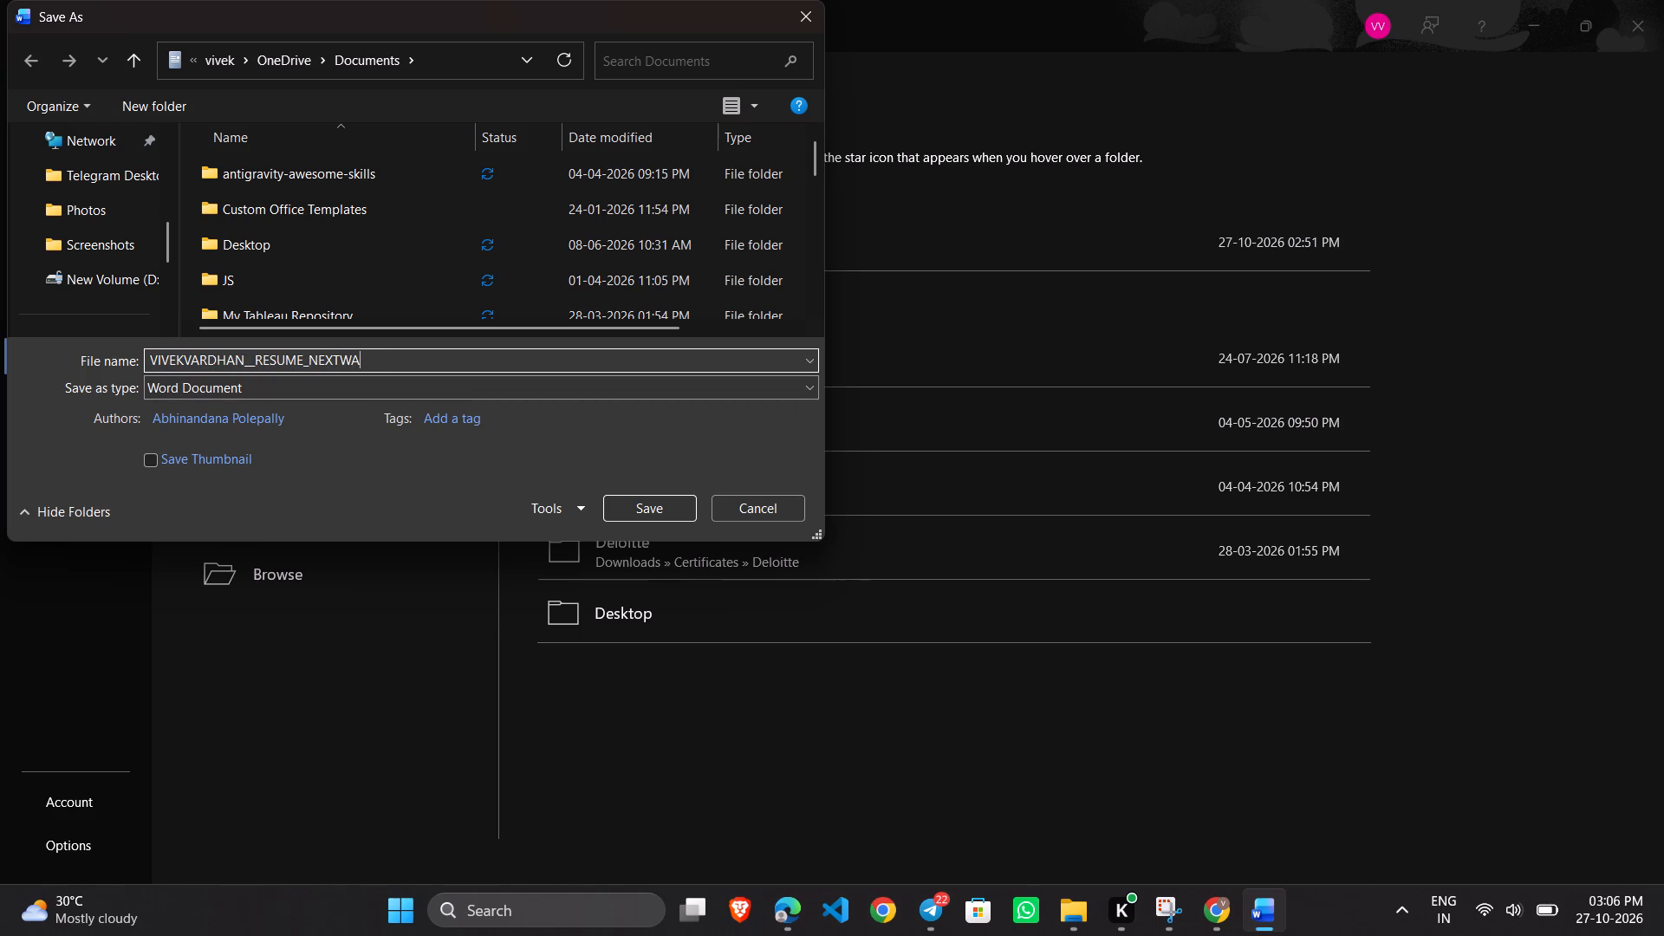
type("ve")
key("BackSpace")
key("BackSpace")
type("VE")
left_click(625, 511)
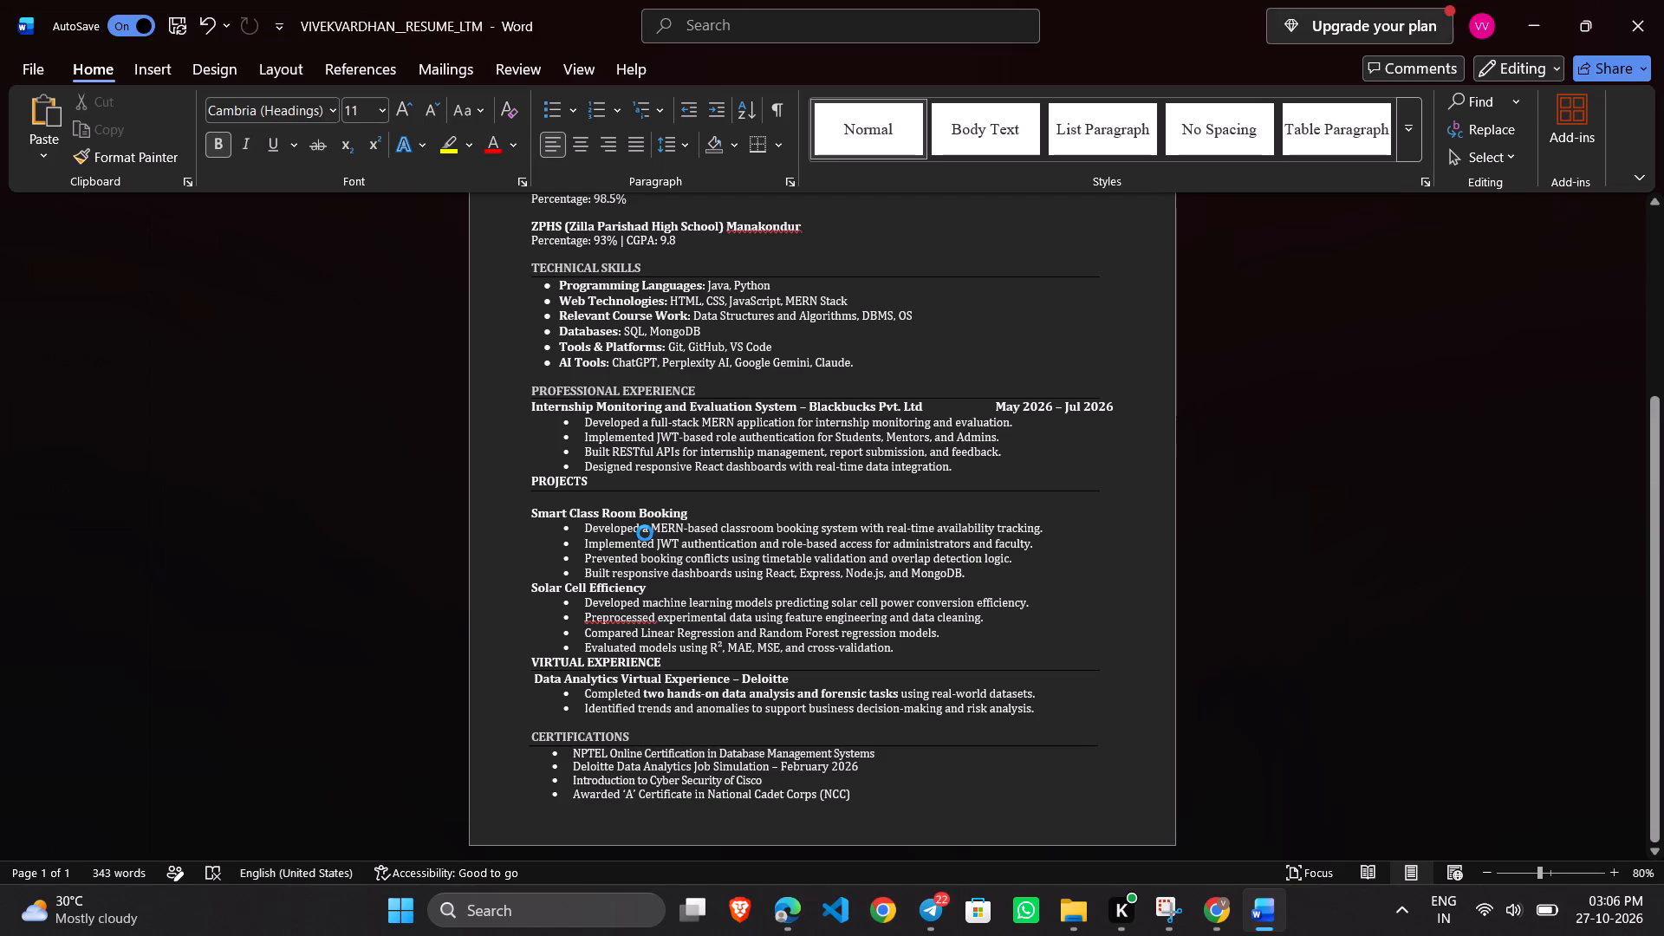
Save a PDF copy of the resume in the Documents folder under the same RESUME_NEXTWAVE file name.
left_click(42, 72)
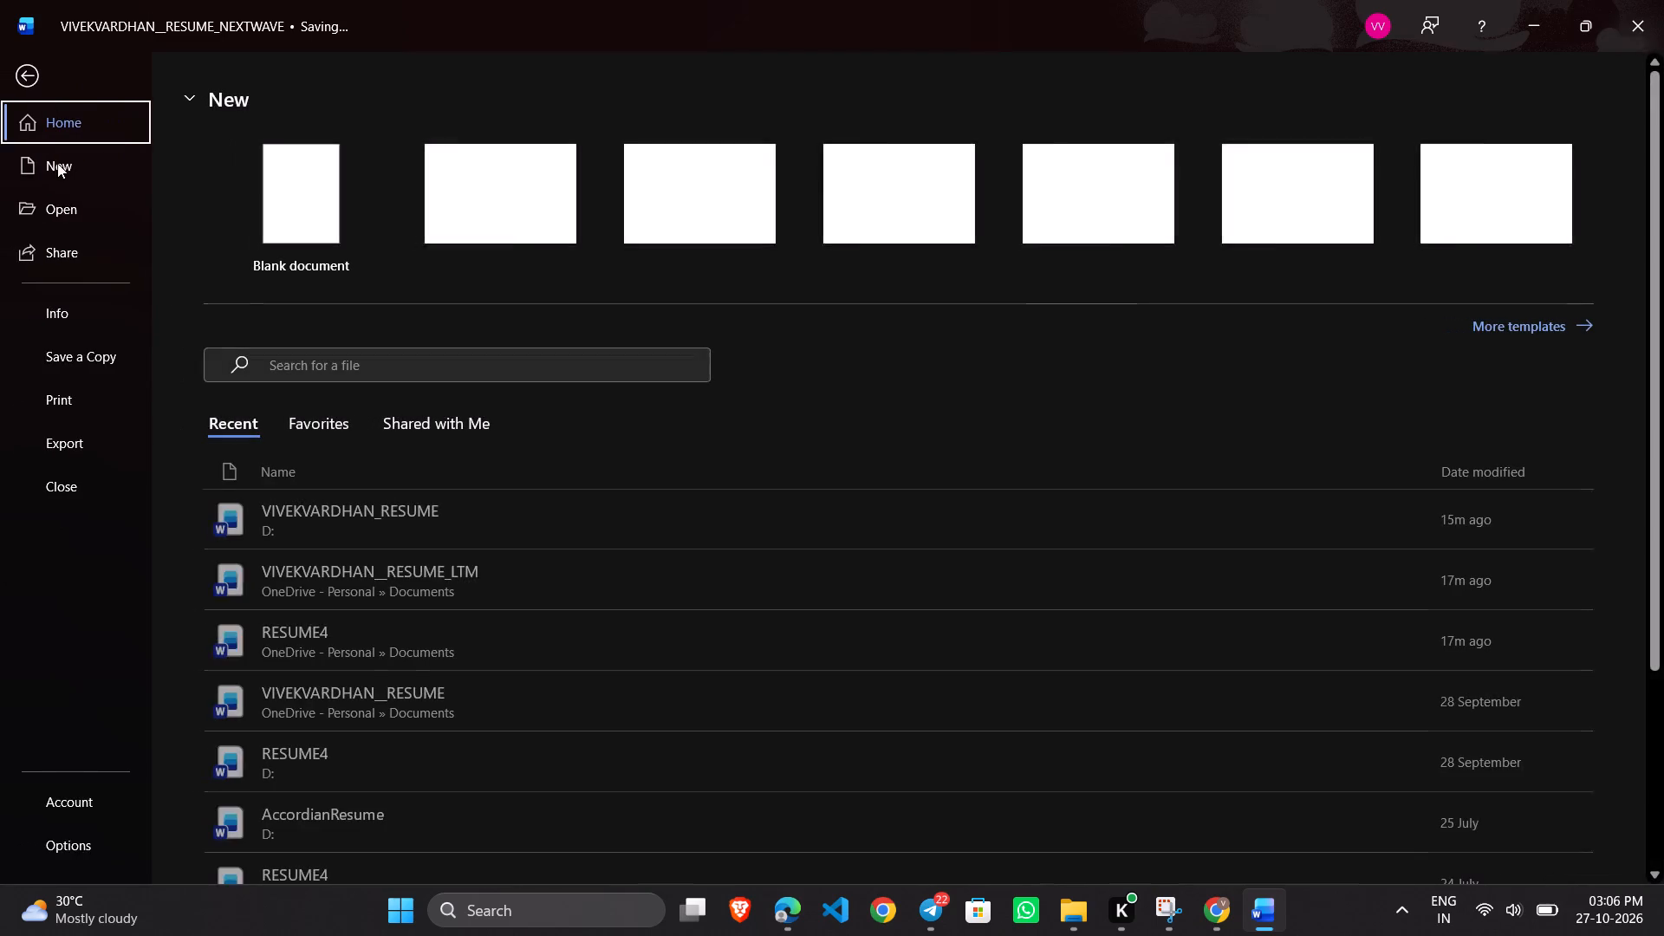
left_click(92, 357)
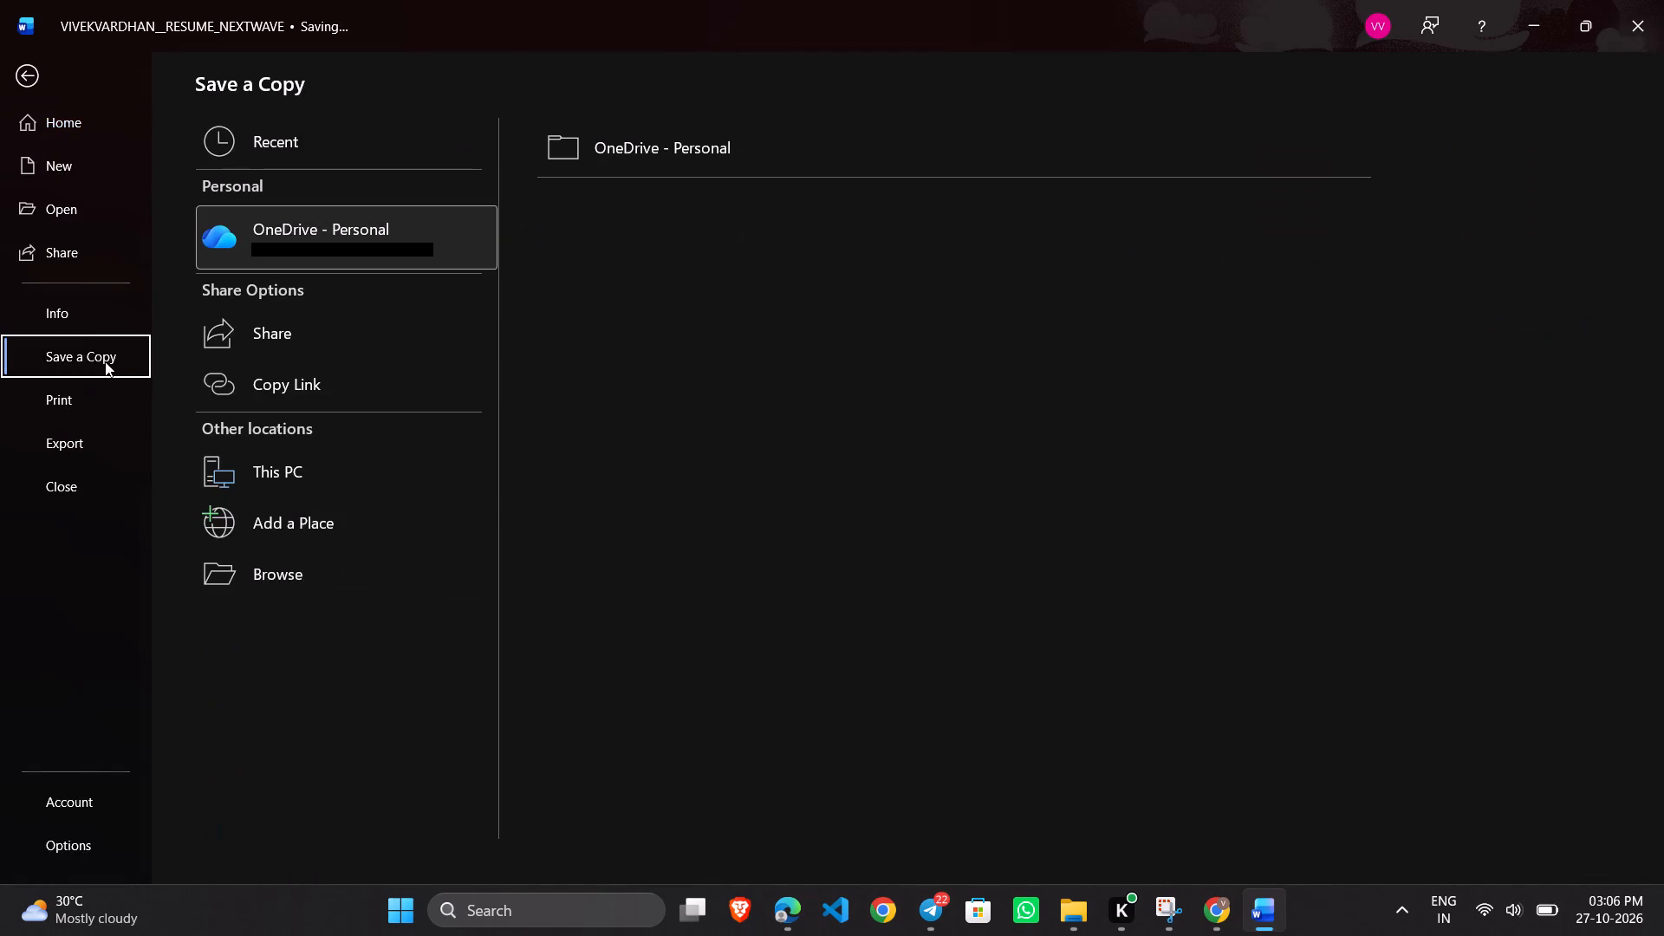
left_click(335, 482)
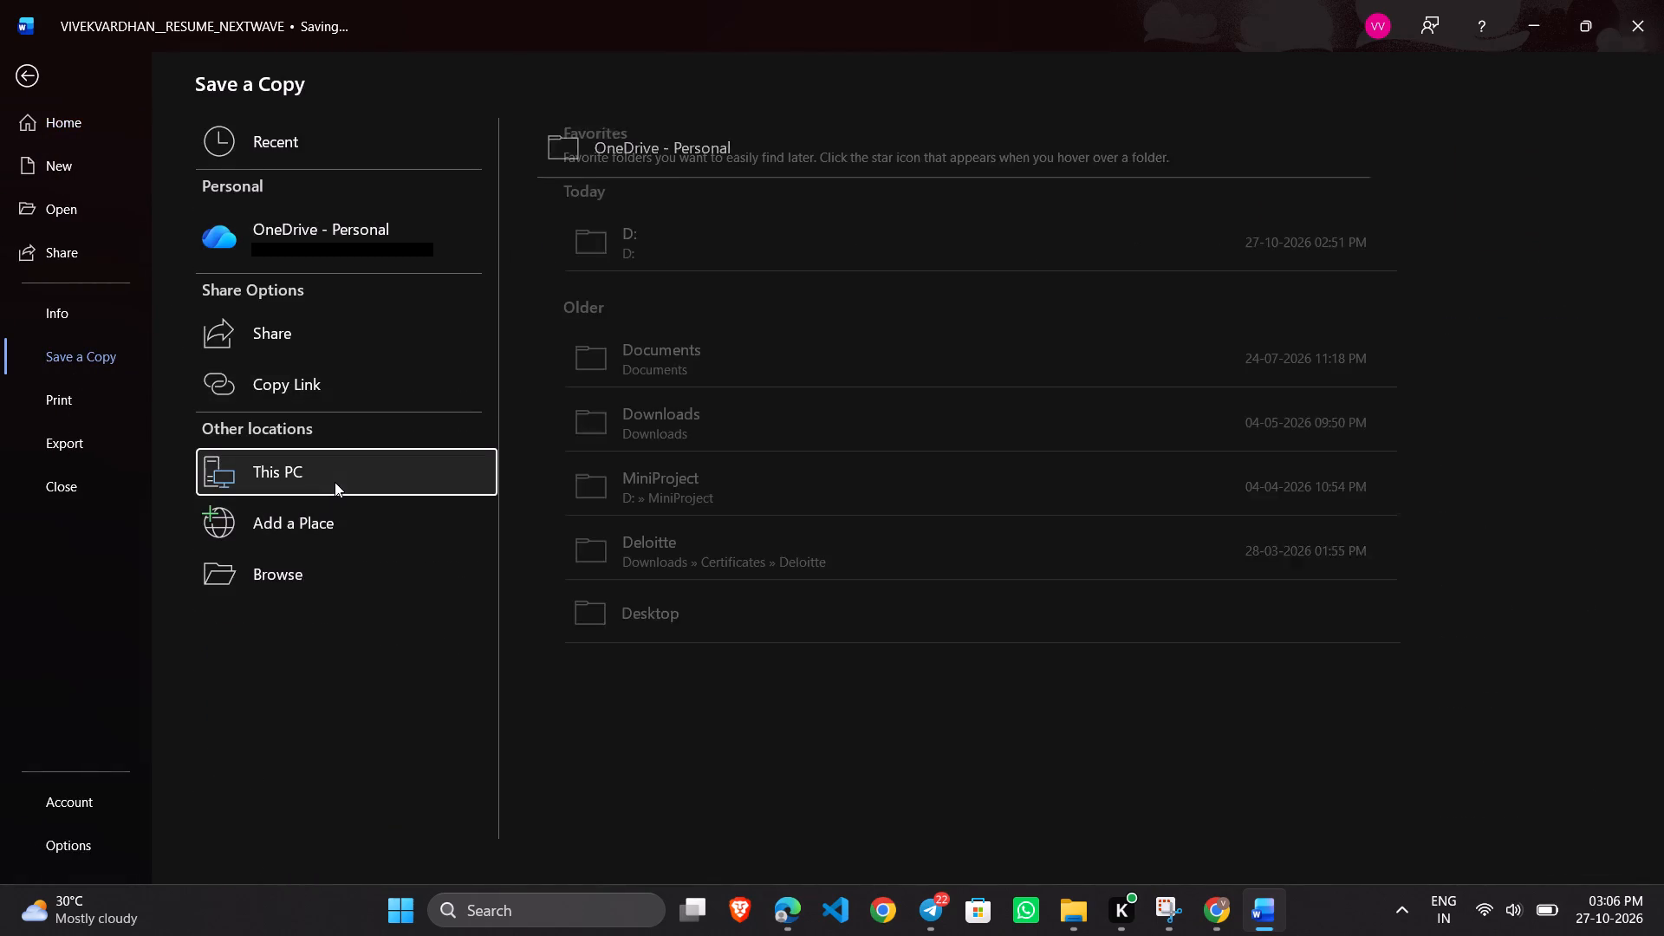
left_click(630, 230)
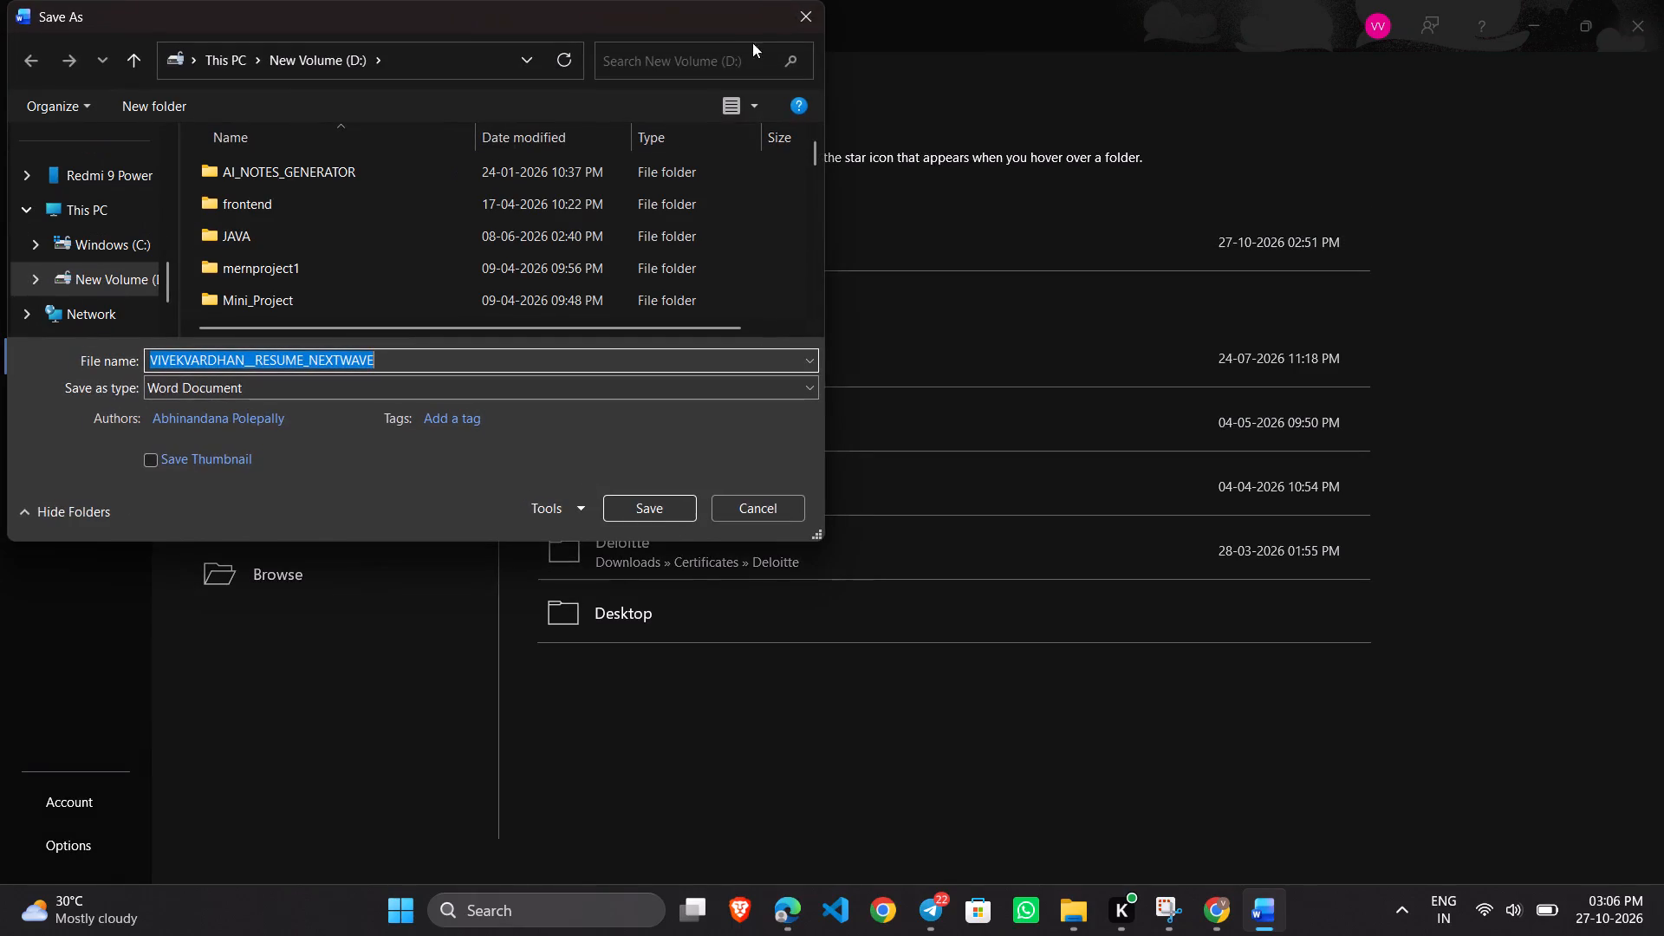
left_click(794, 8)
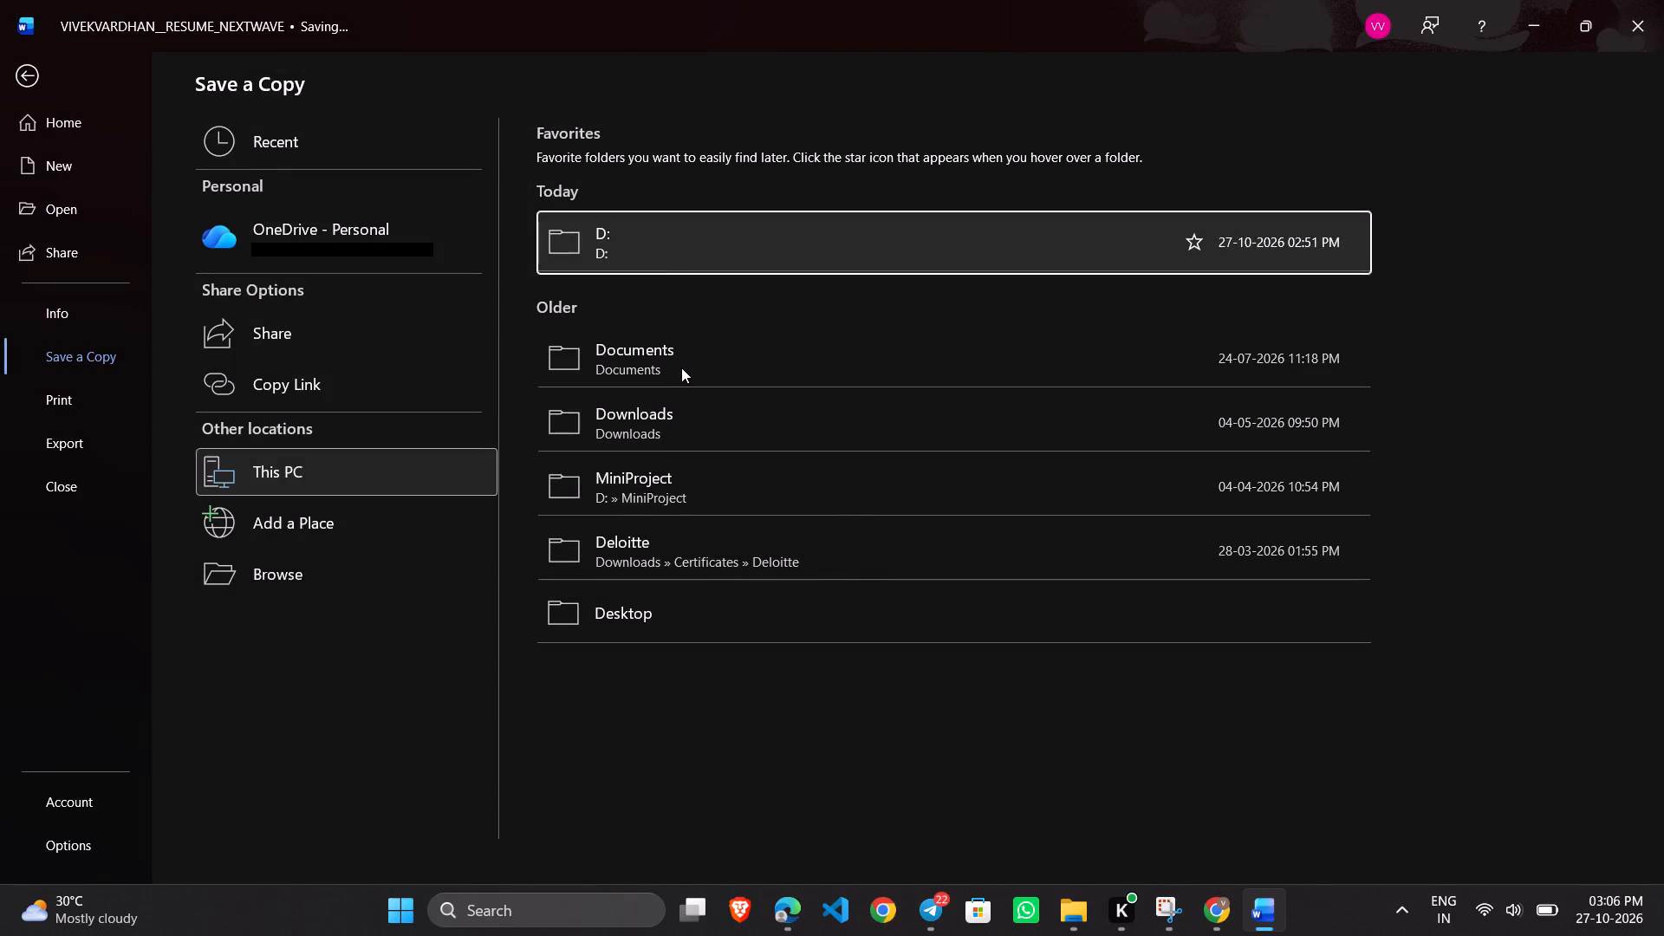
left_click(681, 367)
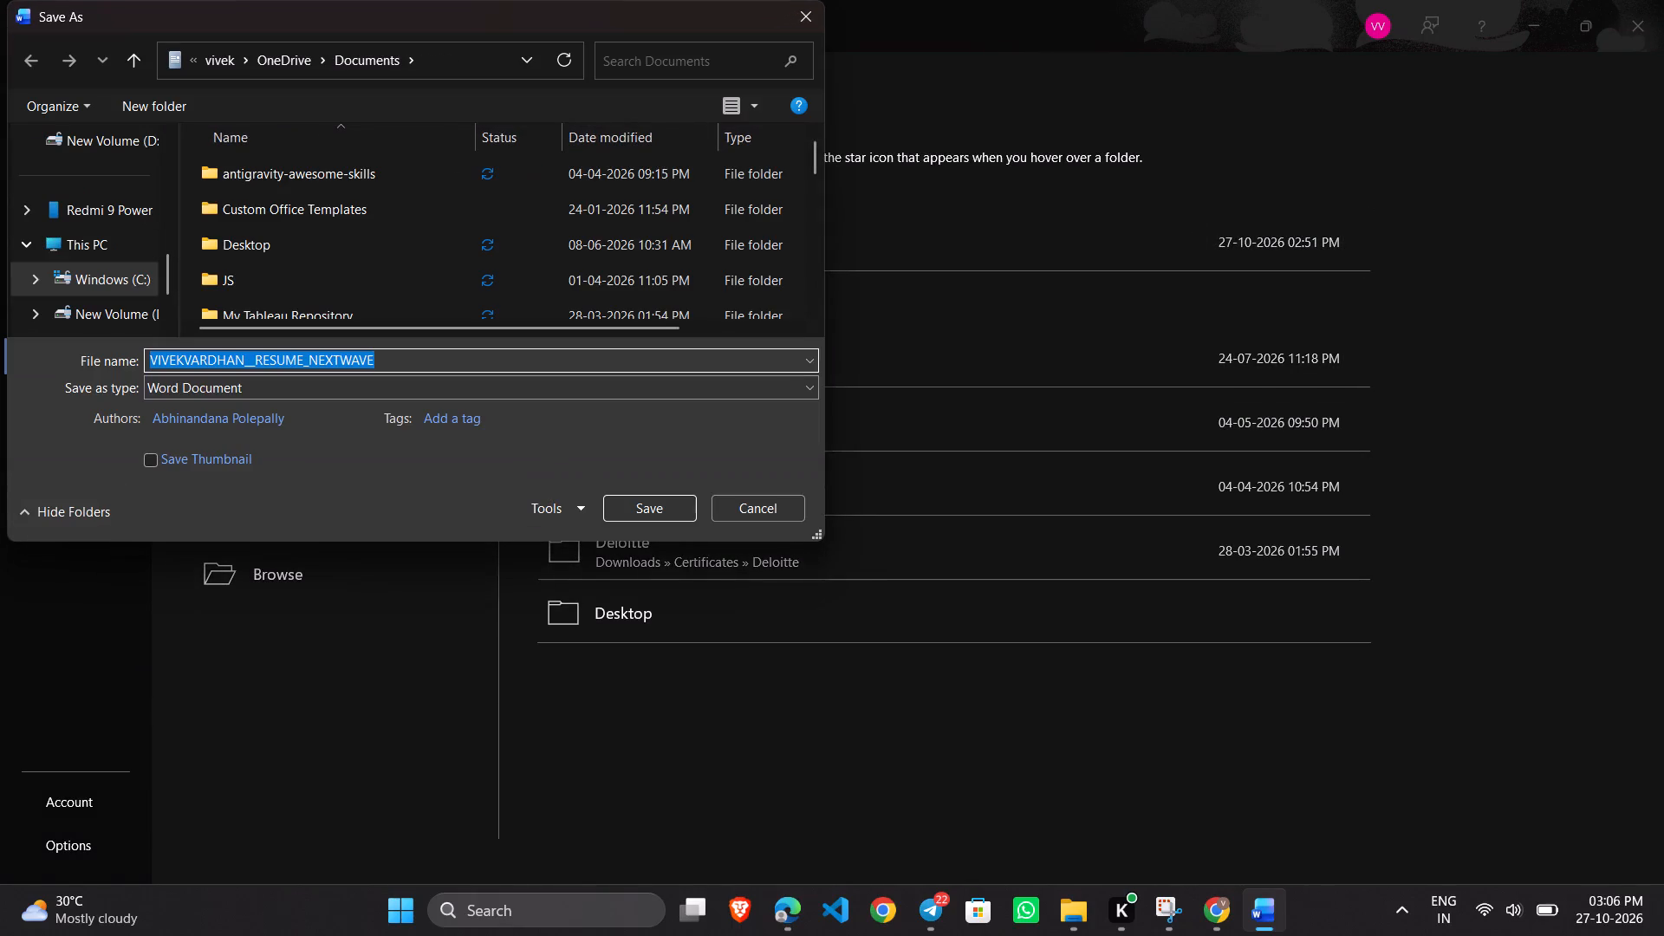
left_click(343, 387)
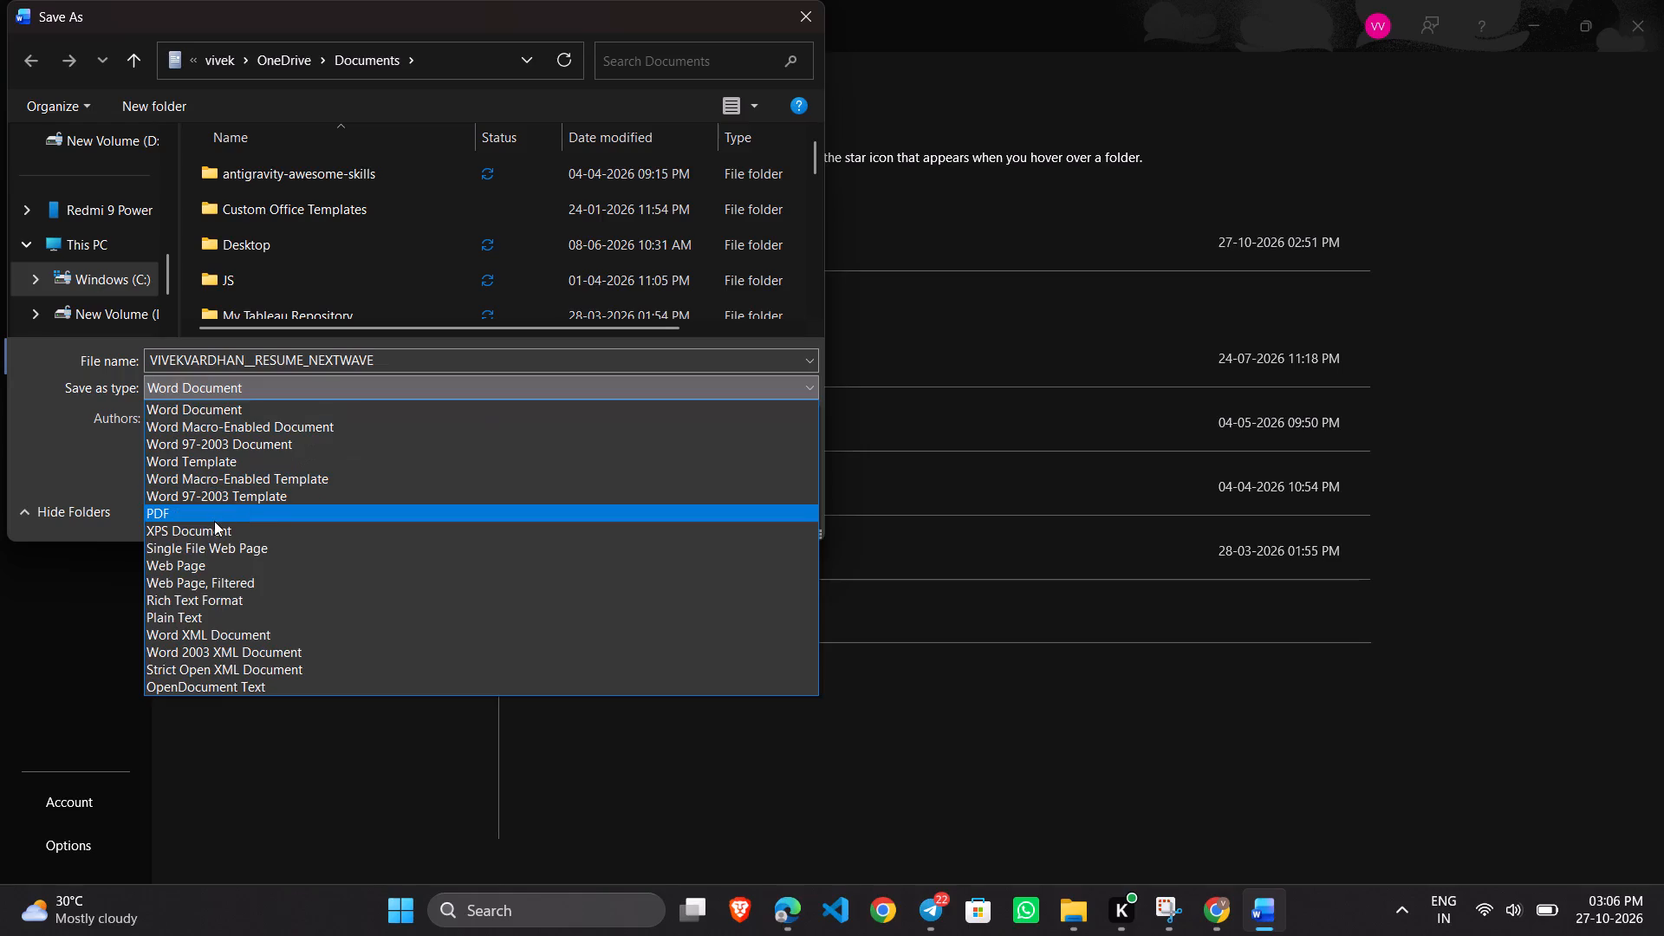
left_click(214, 521)
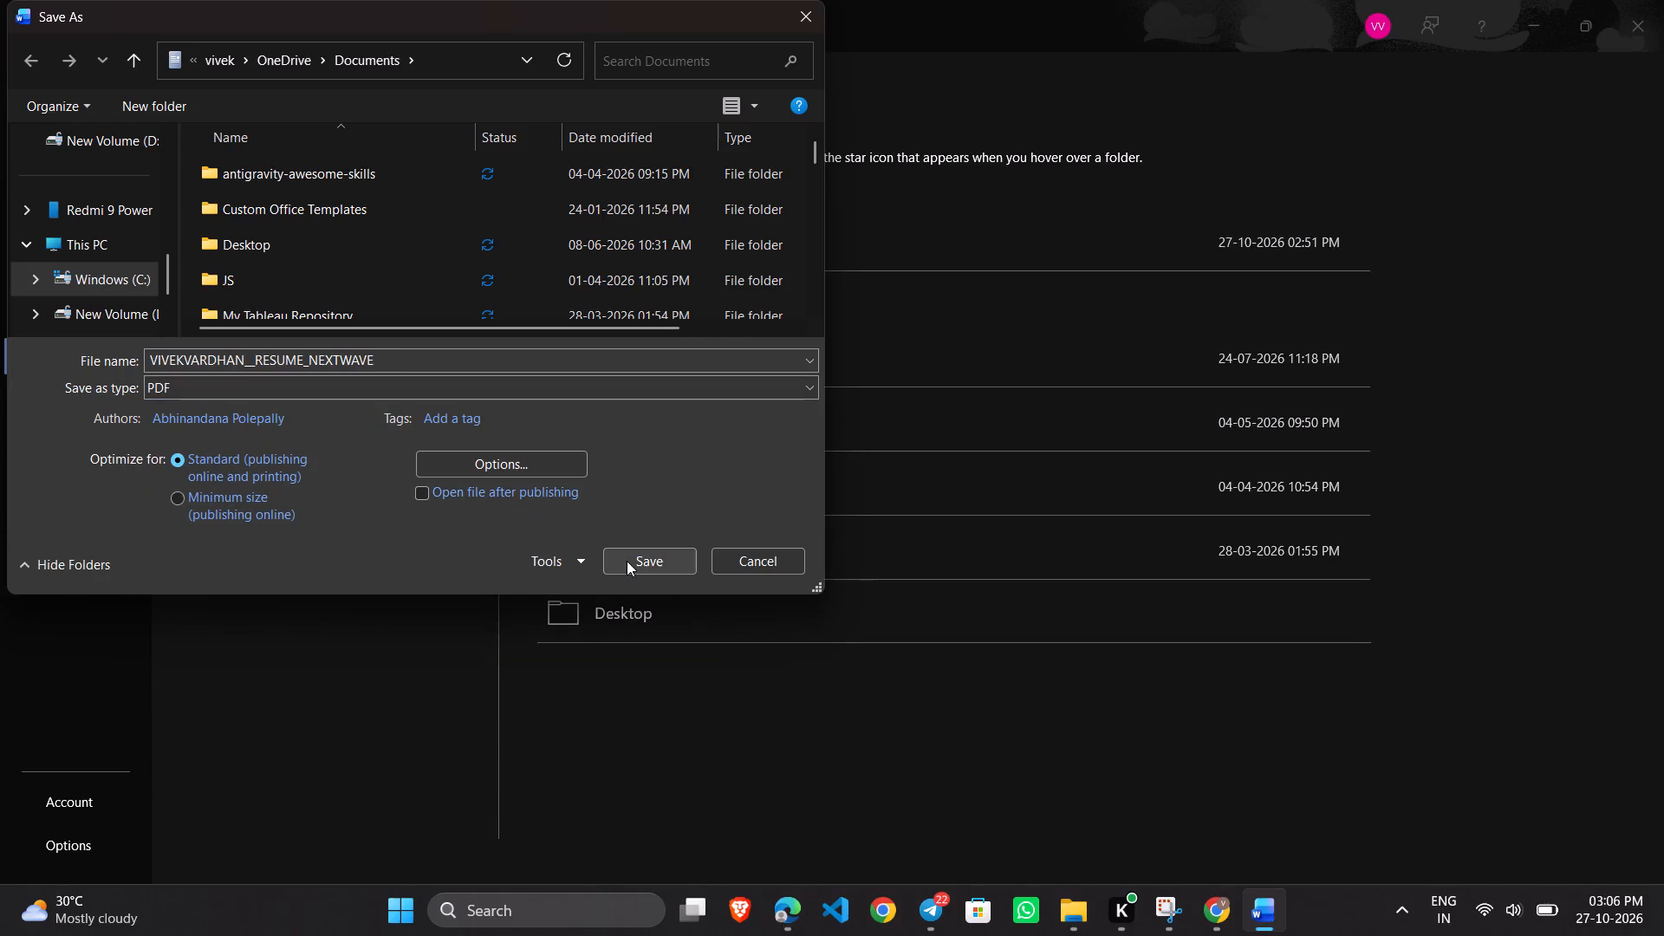
left_click(627, 561)
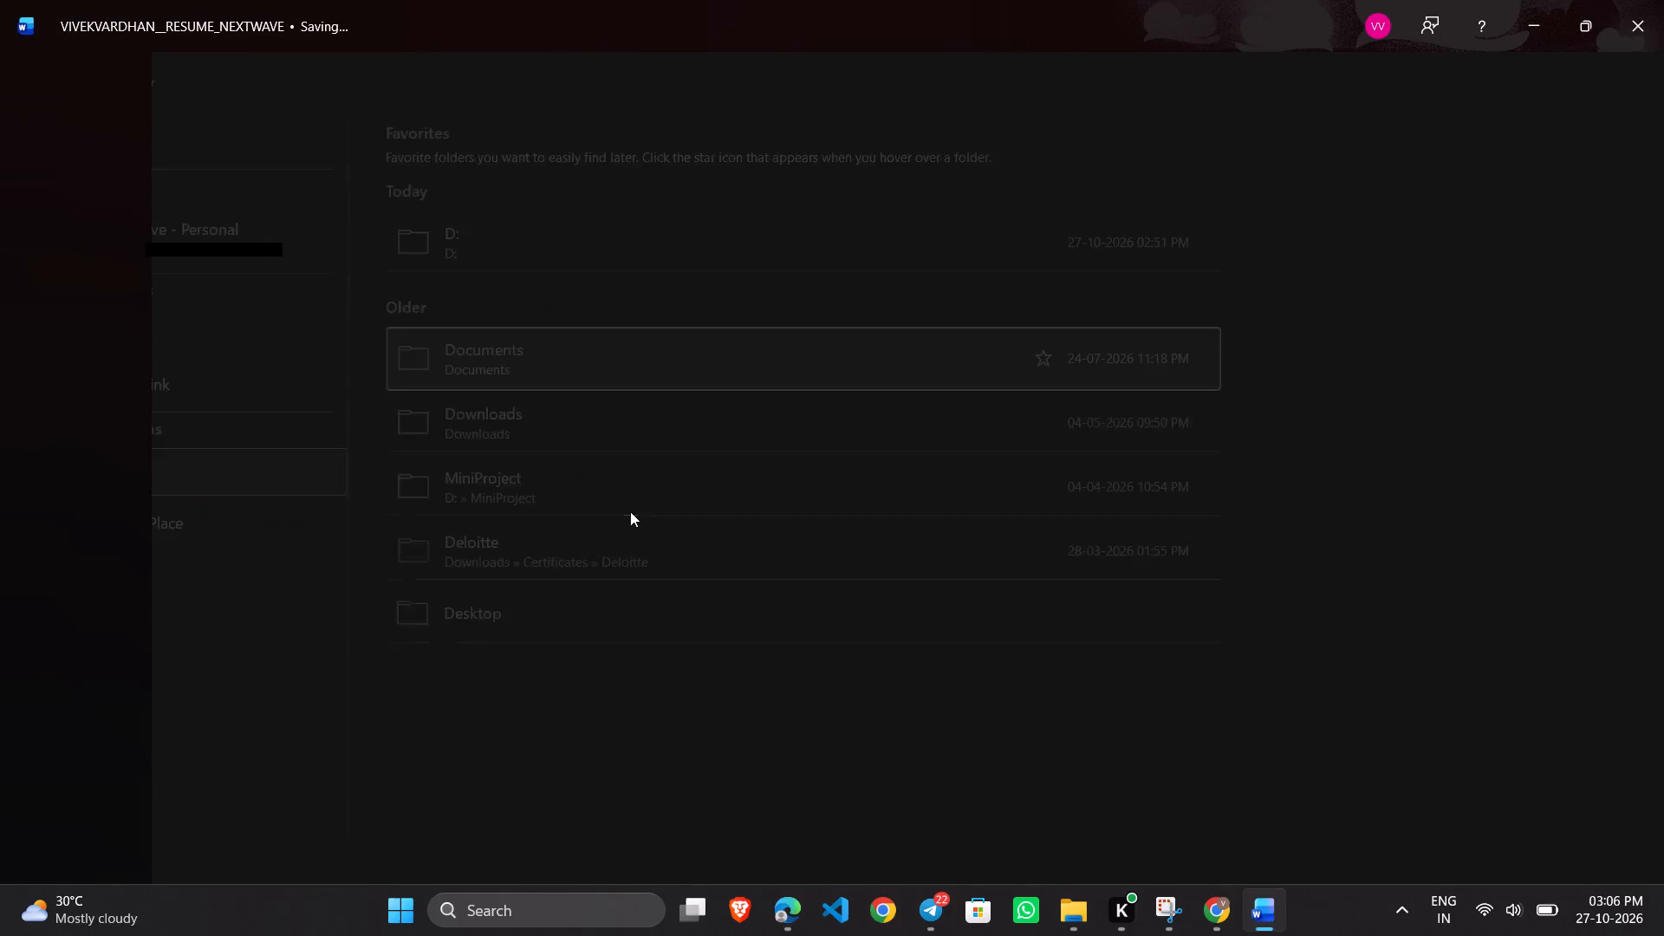
left_click(340, 445)
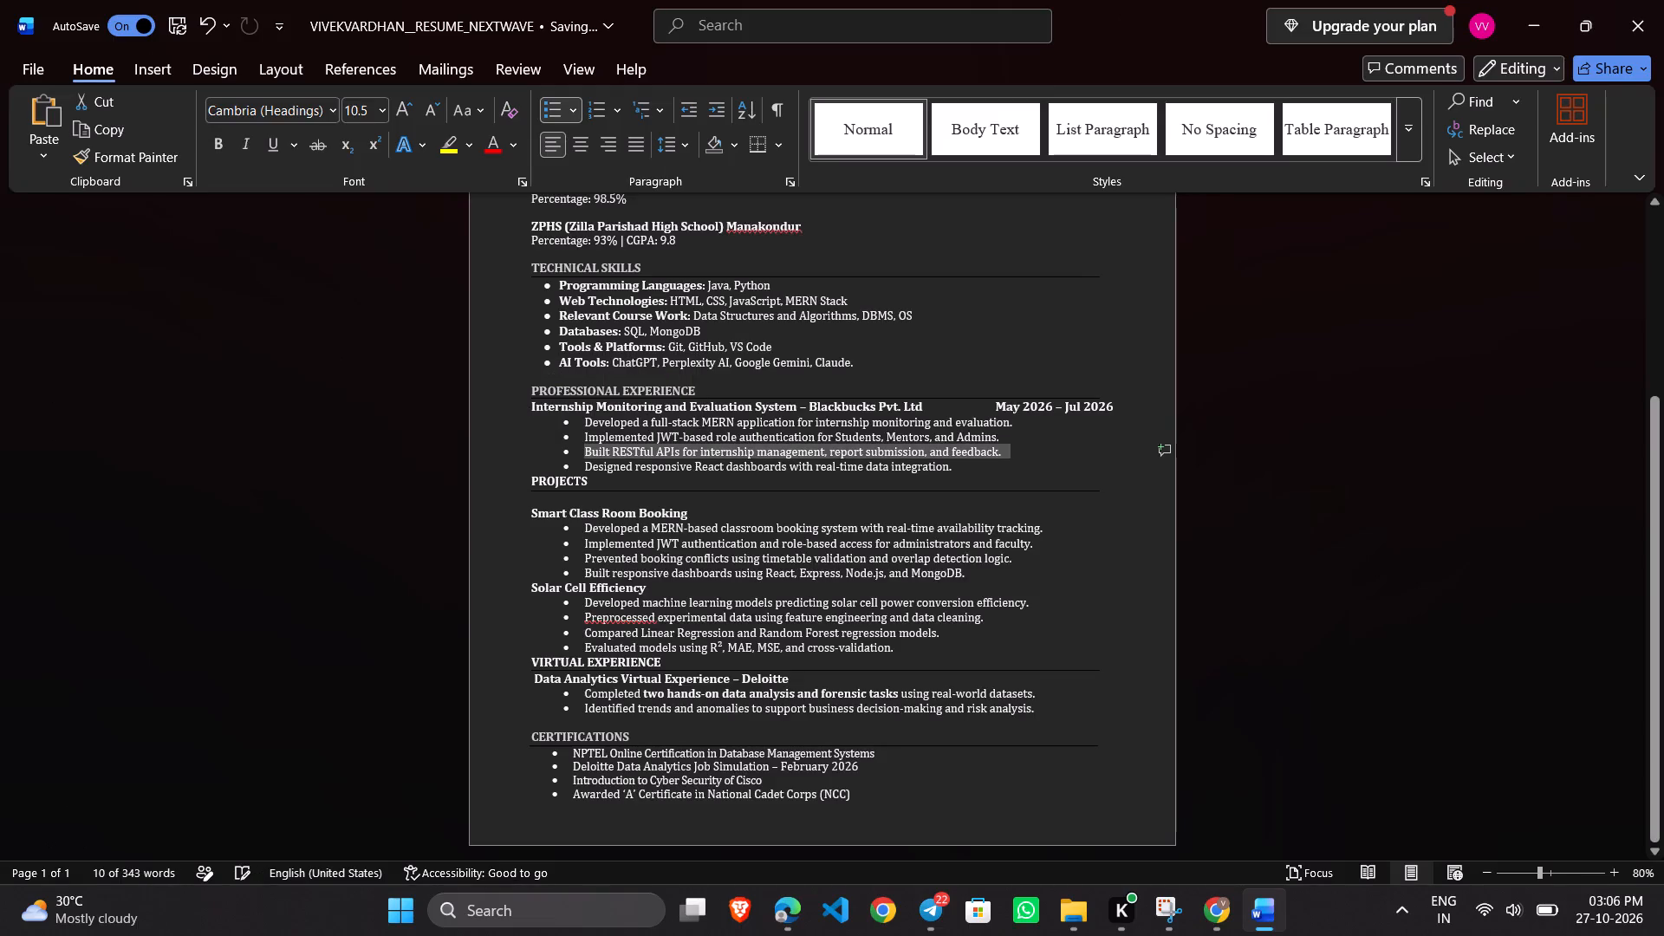
left_click(354, 565)
left_click(1262, 366)
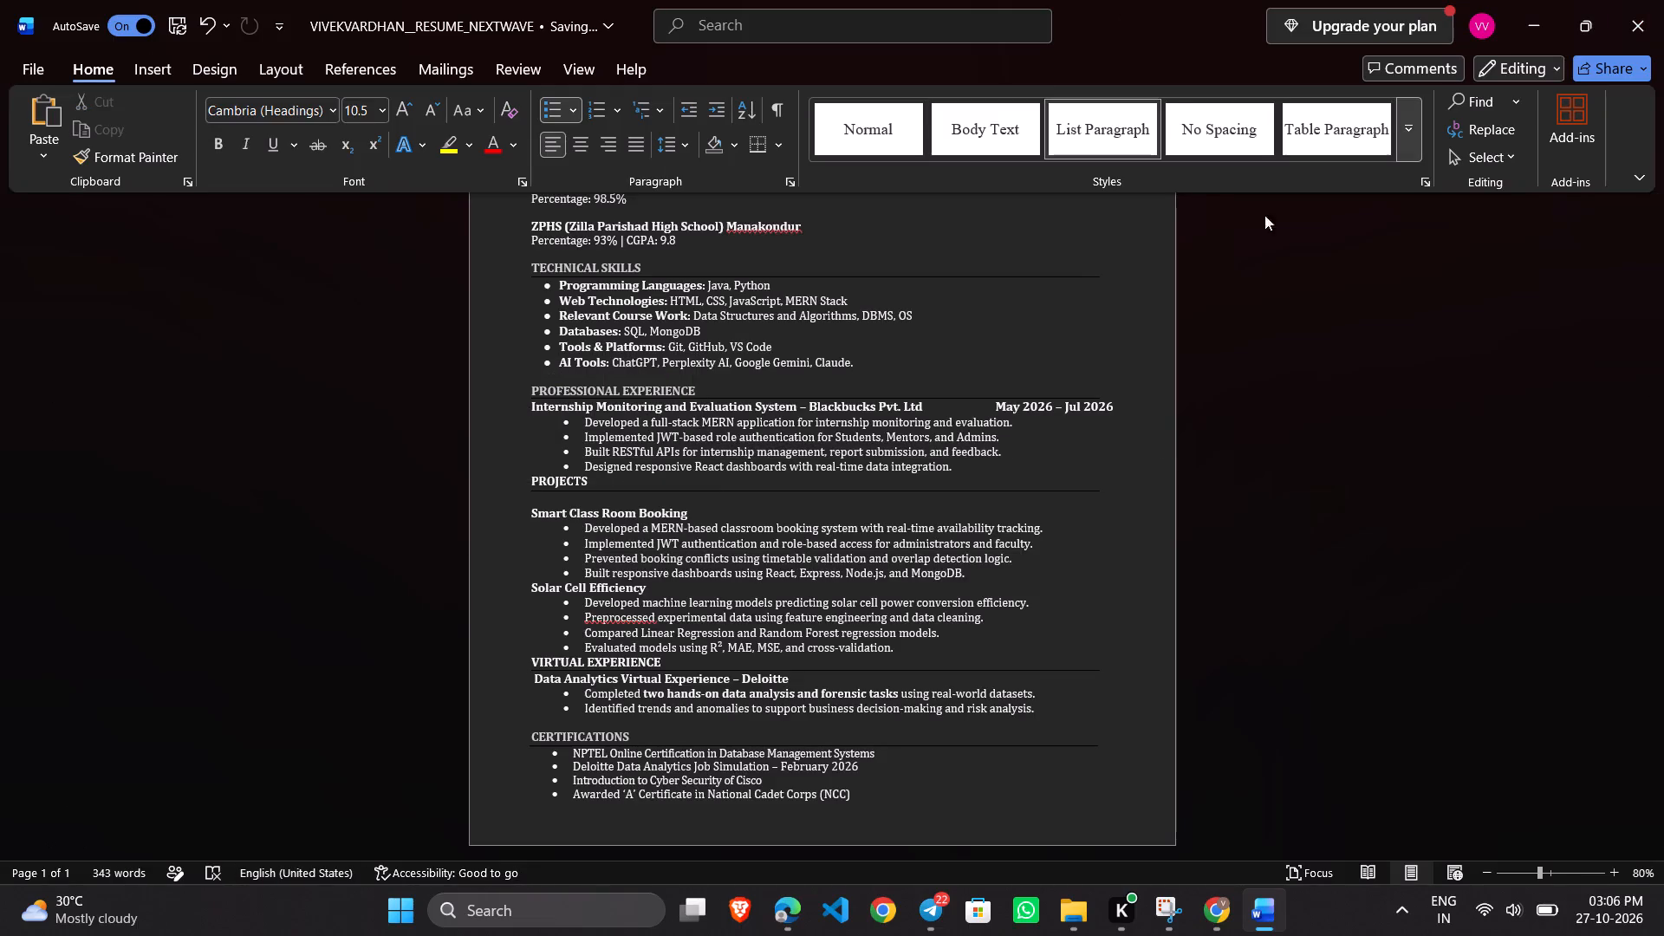
scroll(930, 393, "up", 10)
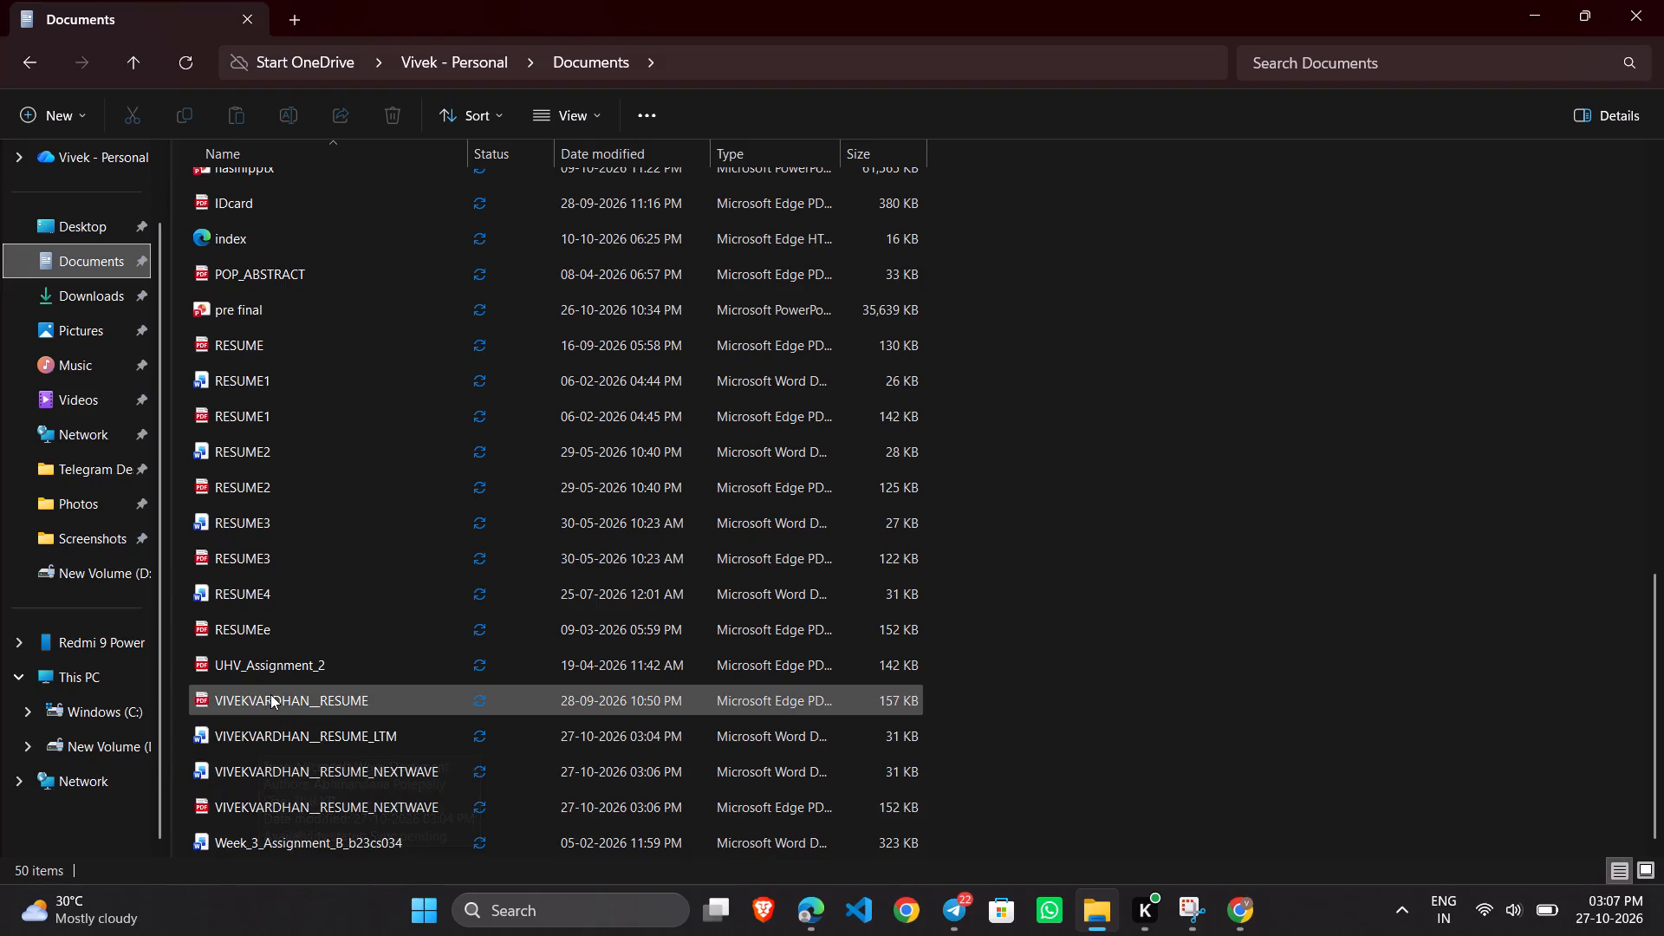
double_click(272, 813)
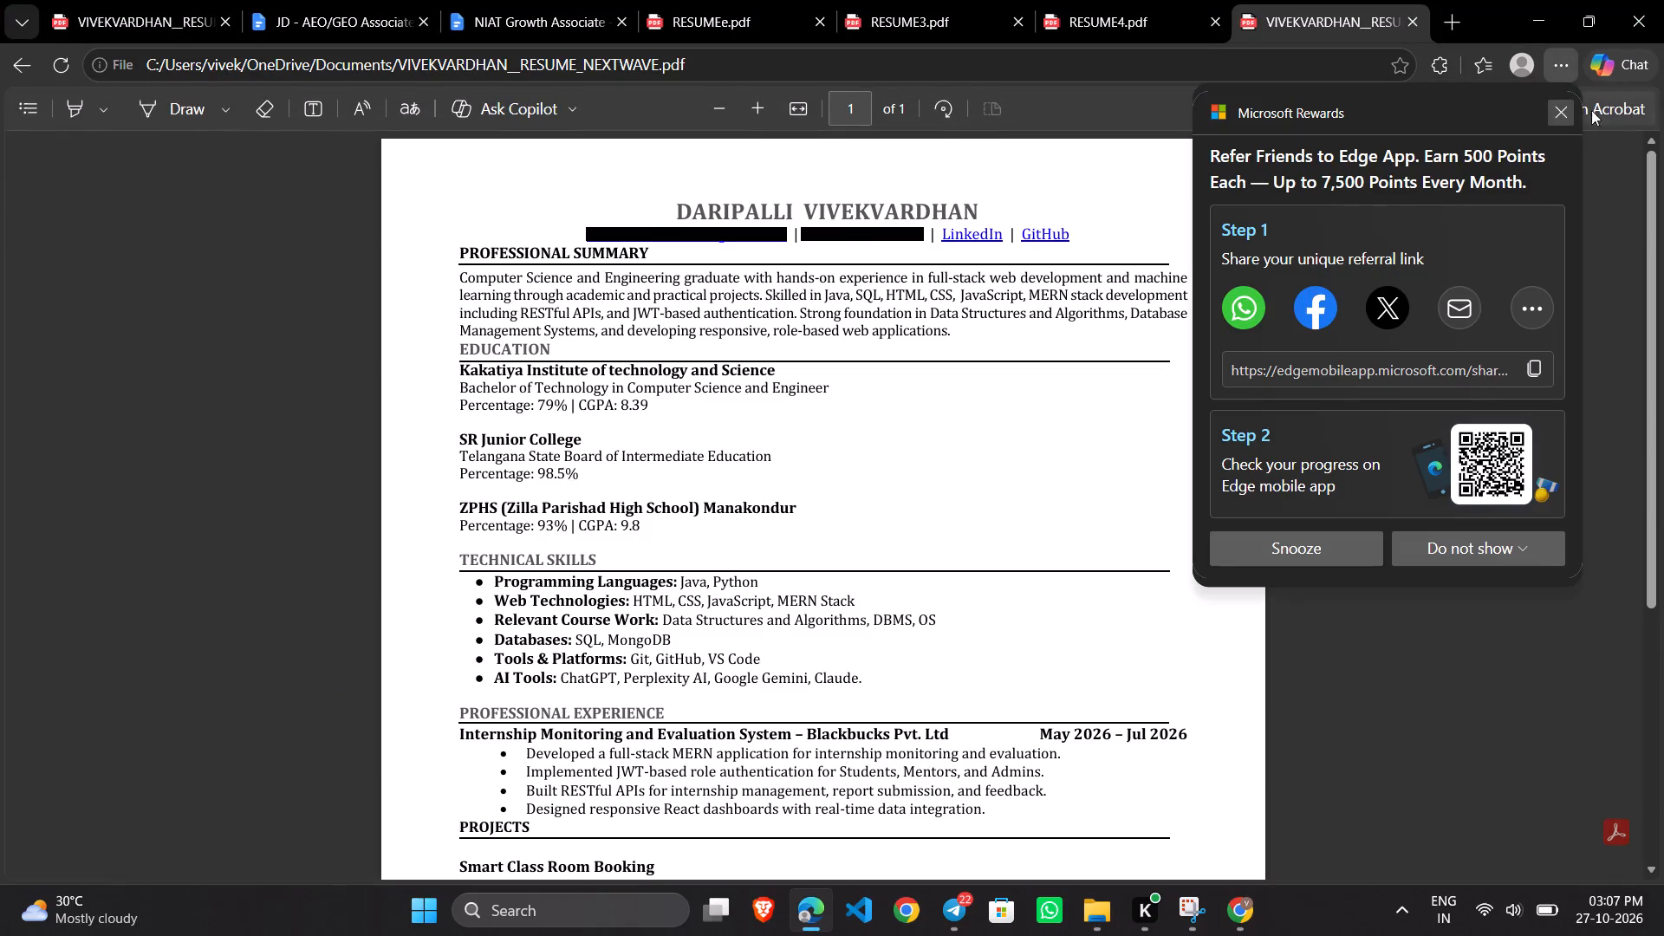
Dismiss the Microsoft Rewards pop-up and read through the resume PDF from the professional summary to the certifications, checking its content and layout.
left_click(1571, 120)
scroll(783, 410, "down", 1)
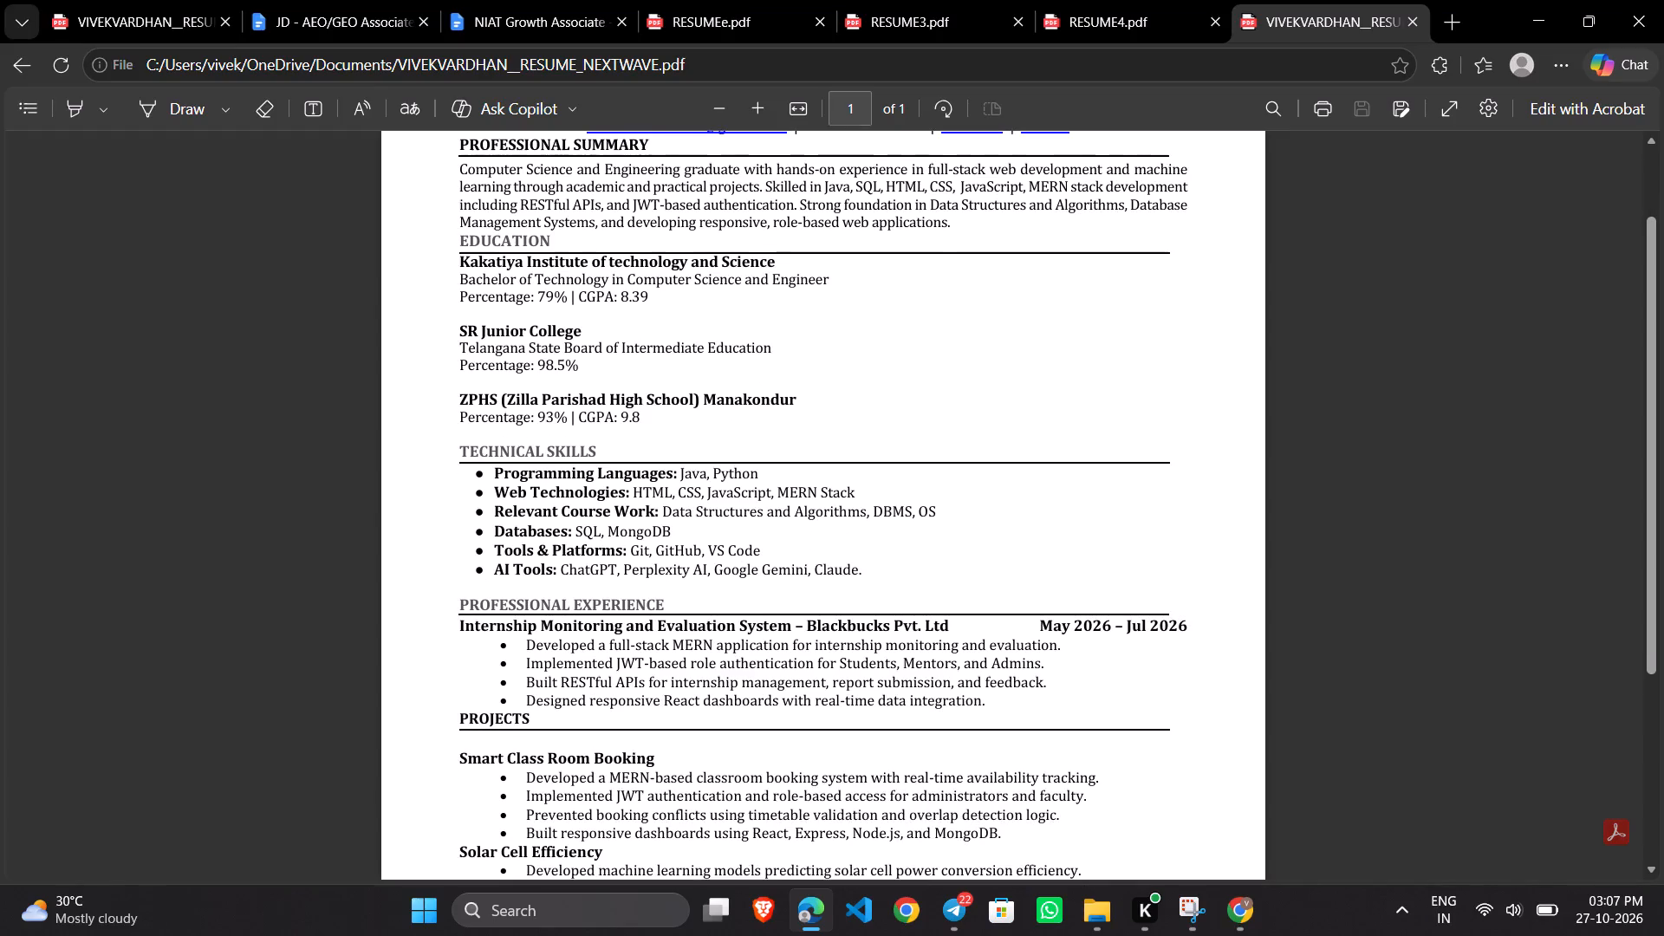
scroll(507, 458, "up", 1)
scroll(502, 497, "down", 2)
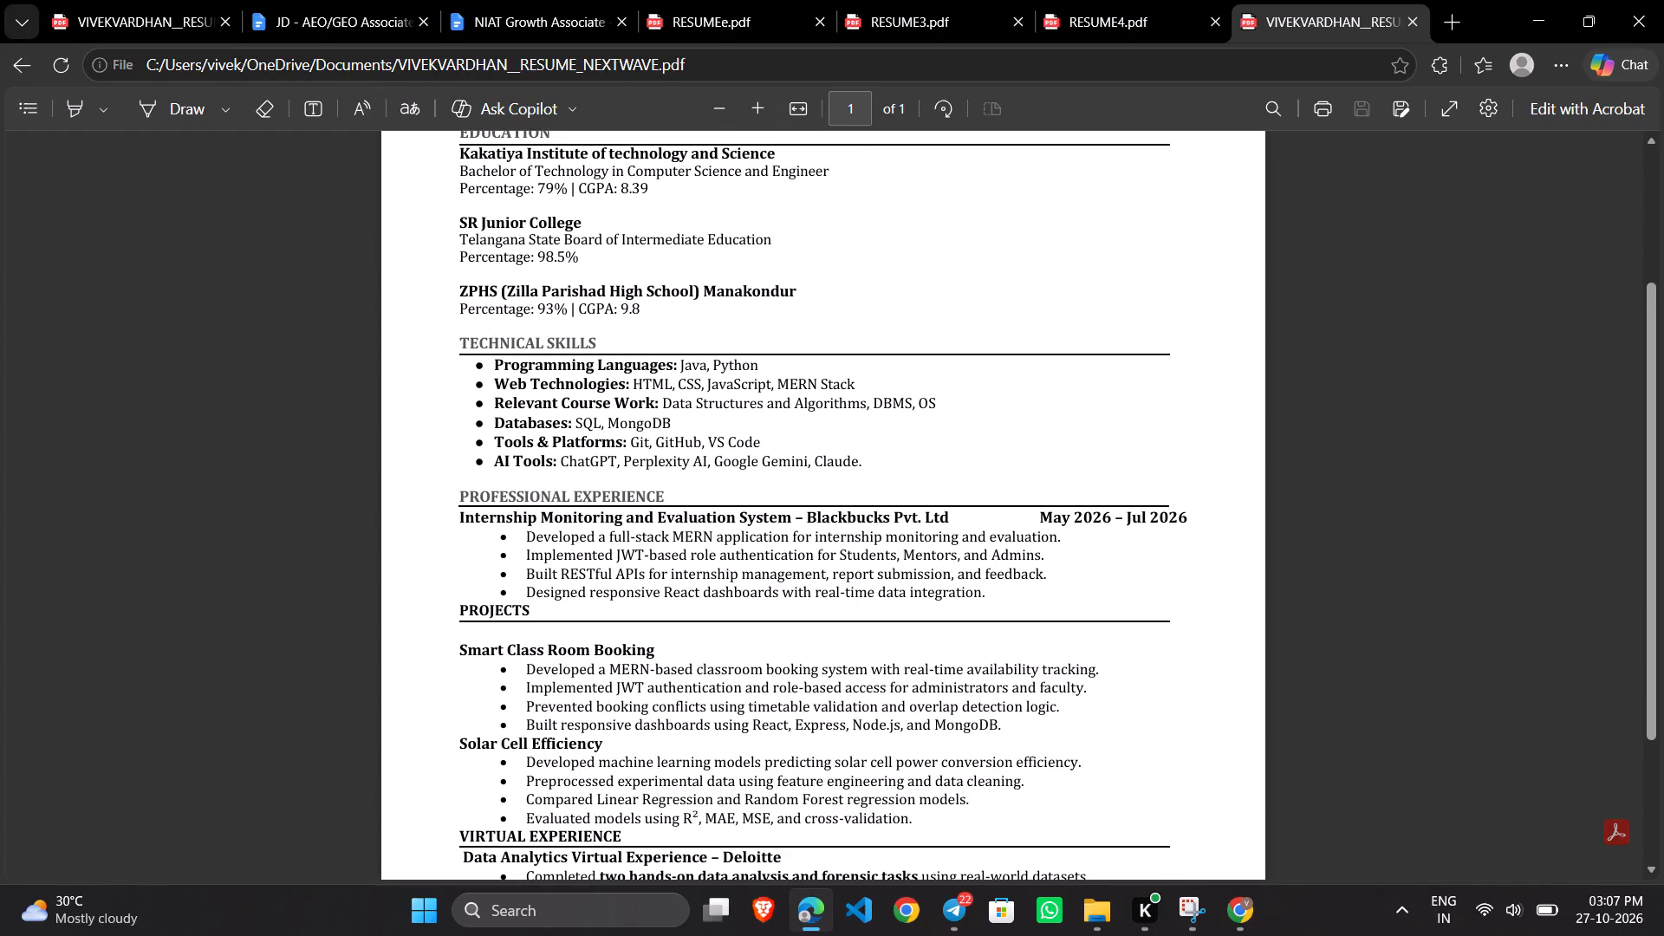
scroll(484, 523, "down", 5)
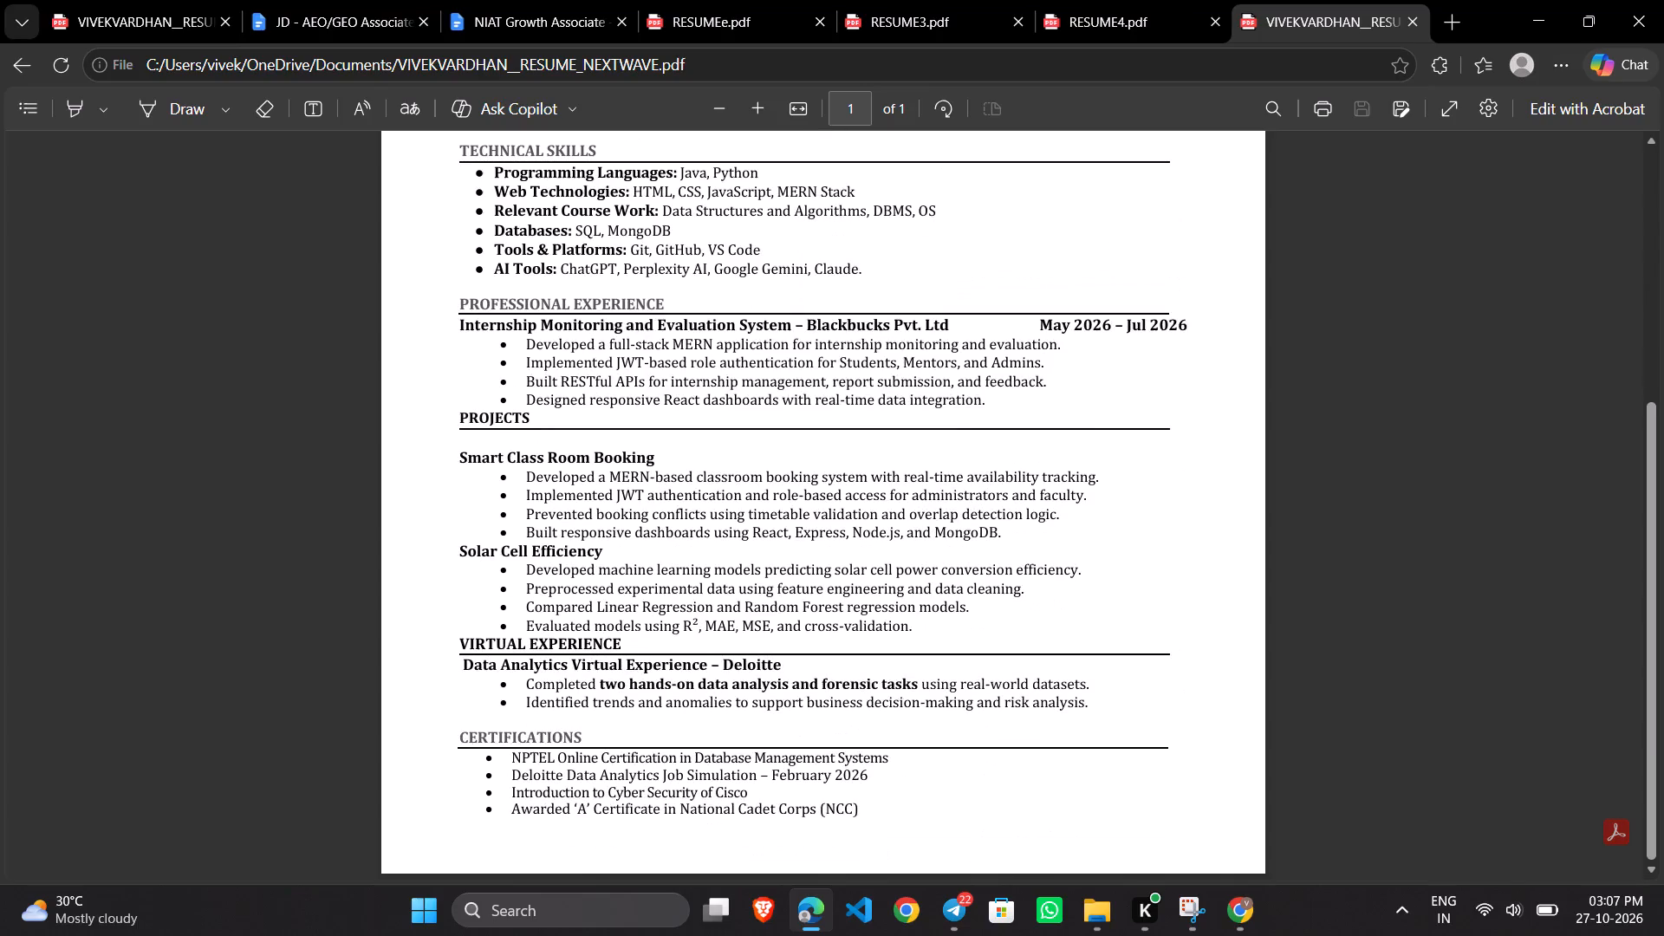
scroll(560, 707, "up", 4)
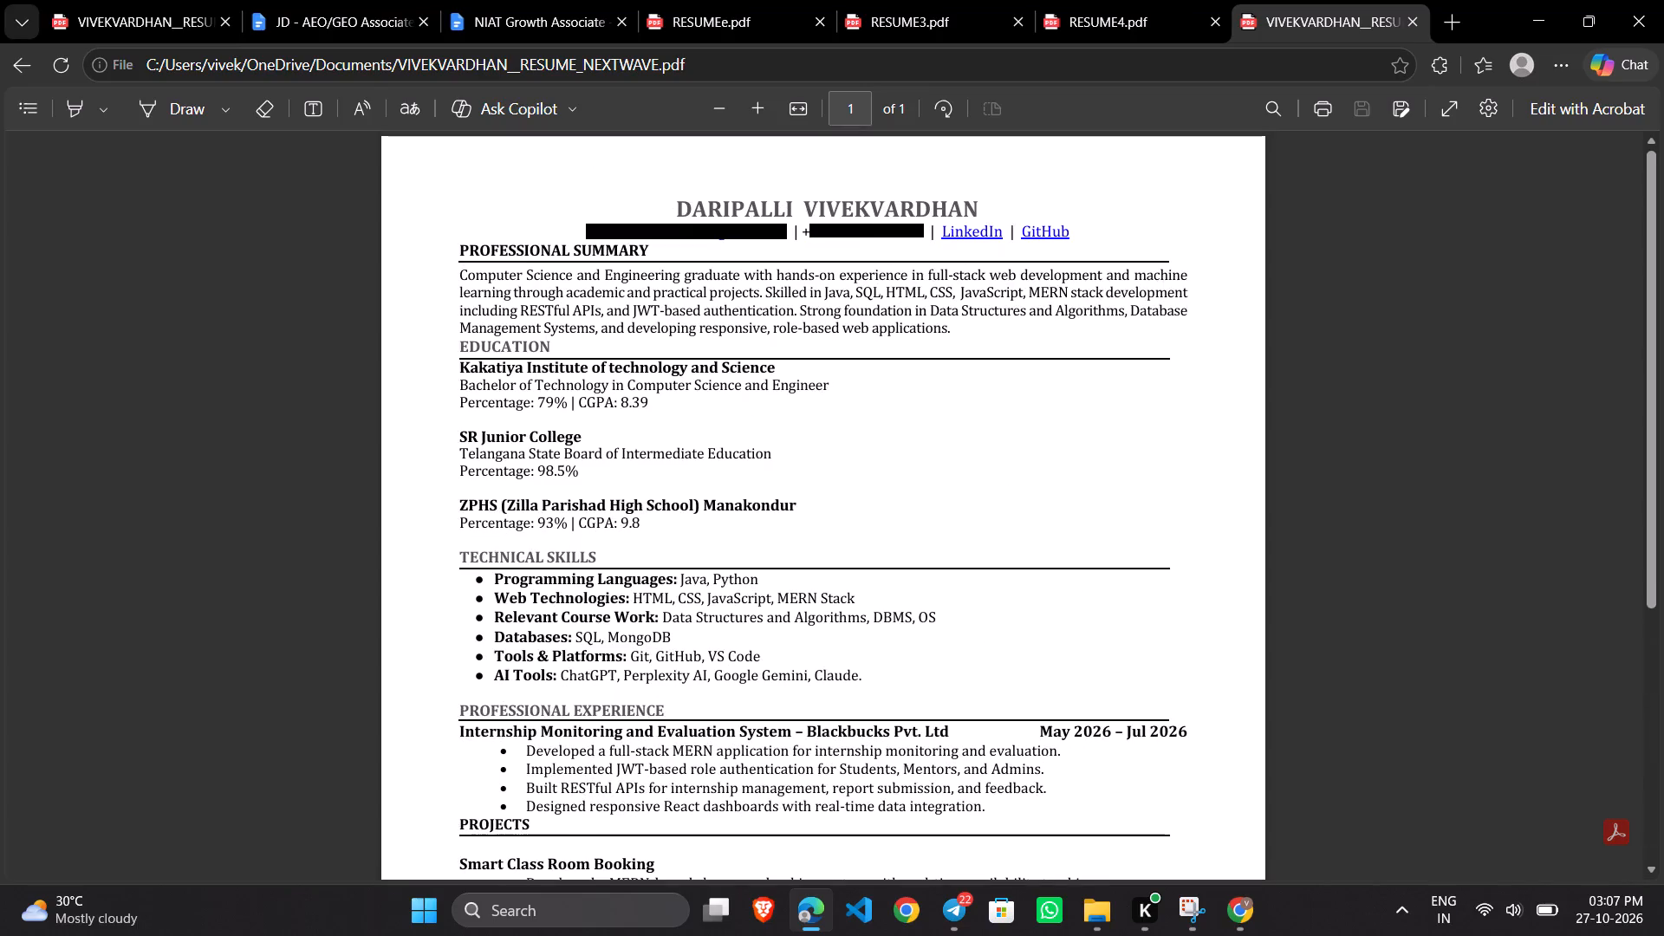
scroll(600, 504, "down", 6)
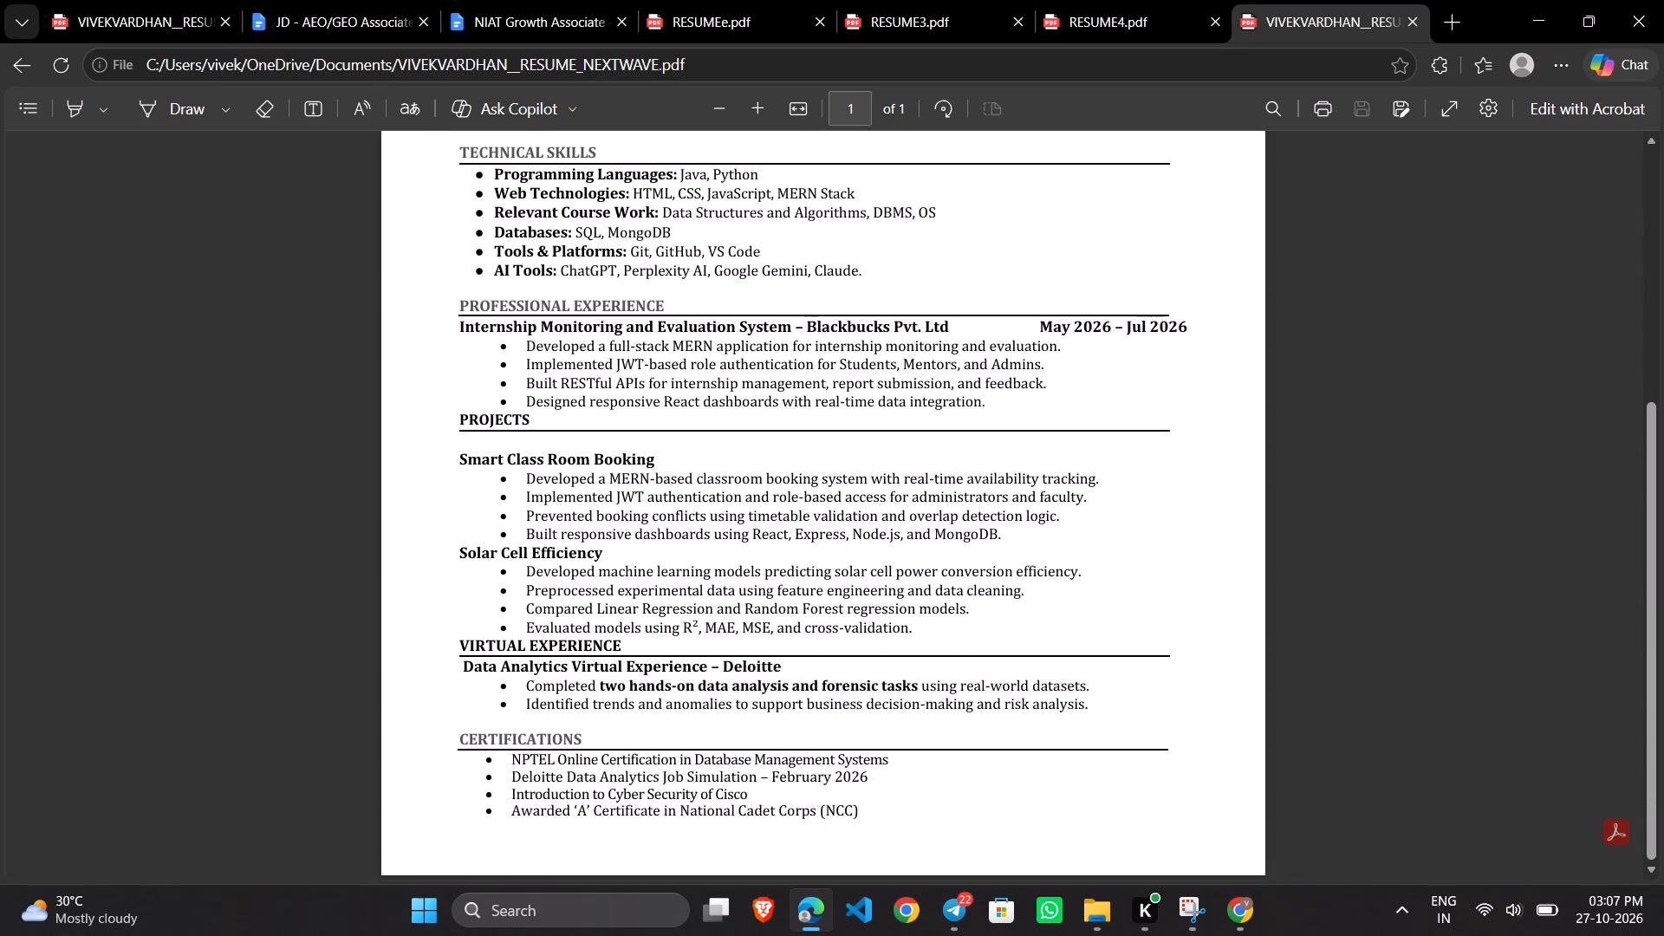
scroll(626, 597, "up", 6)
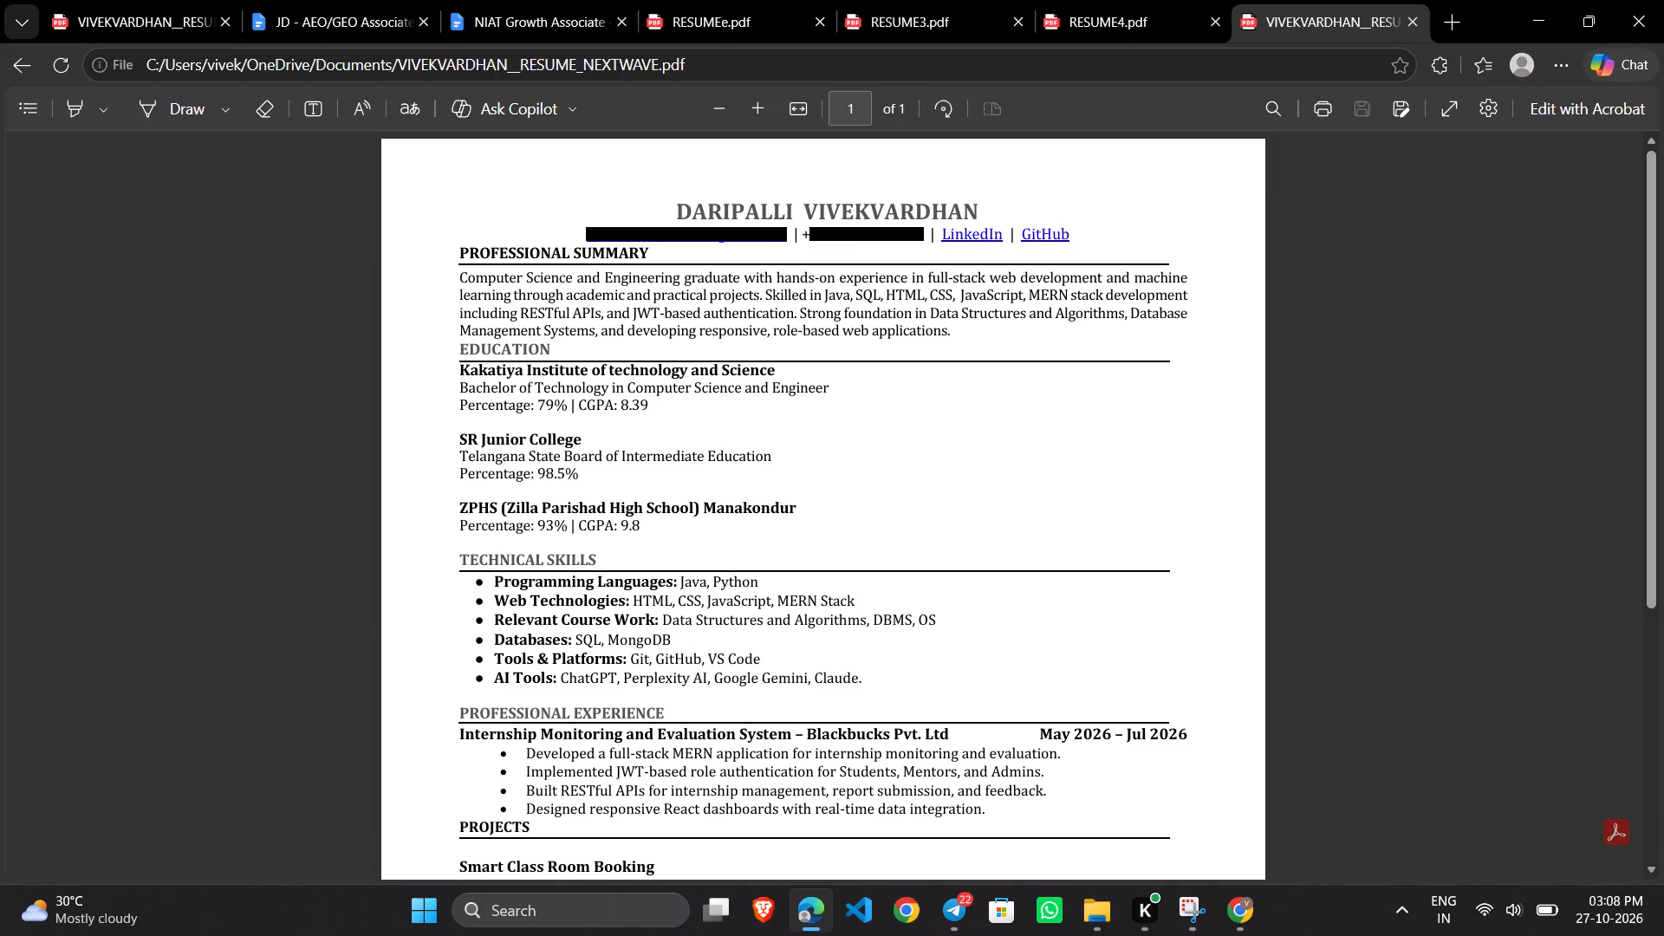
scroll(634, 610, "down", 7)
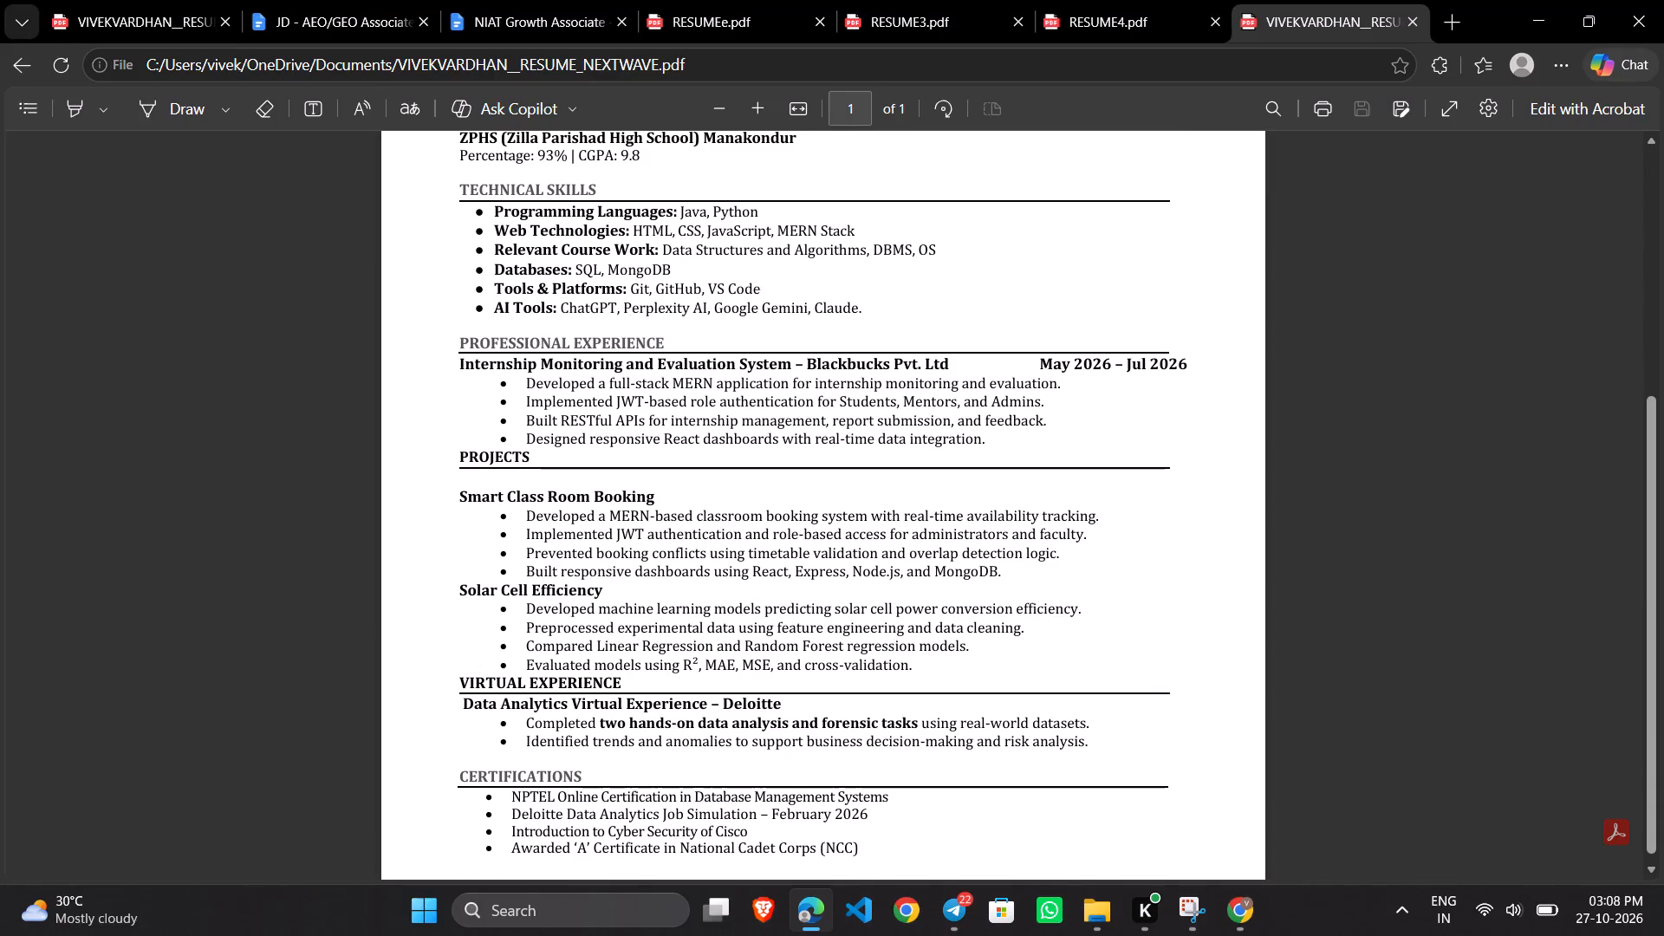
scroll(660, 712, "up", 9)
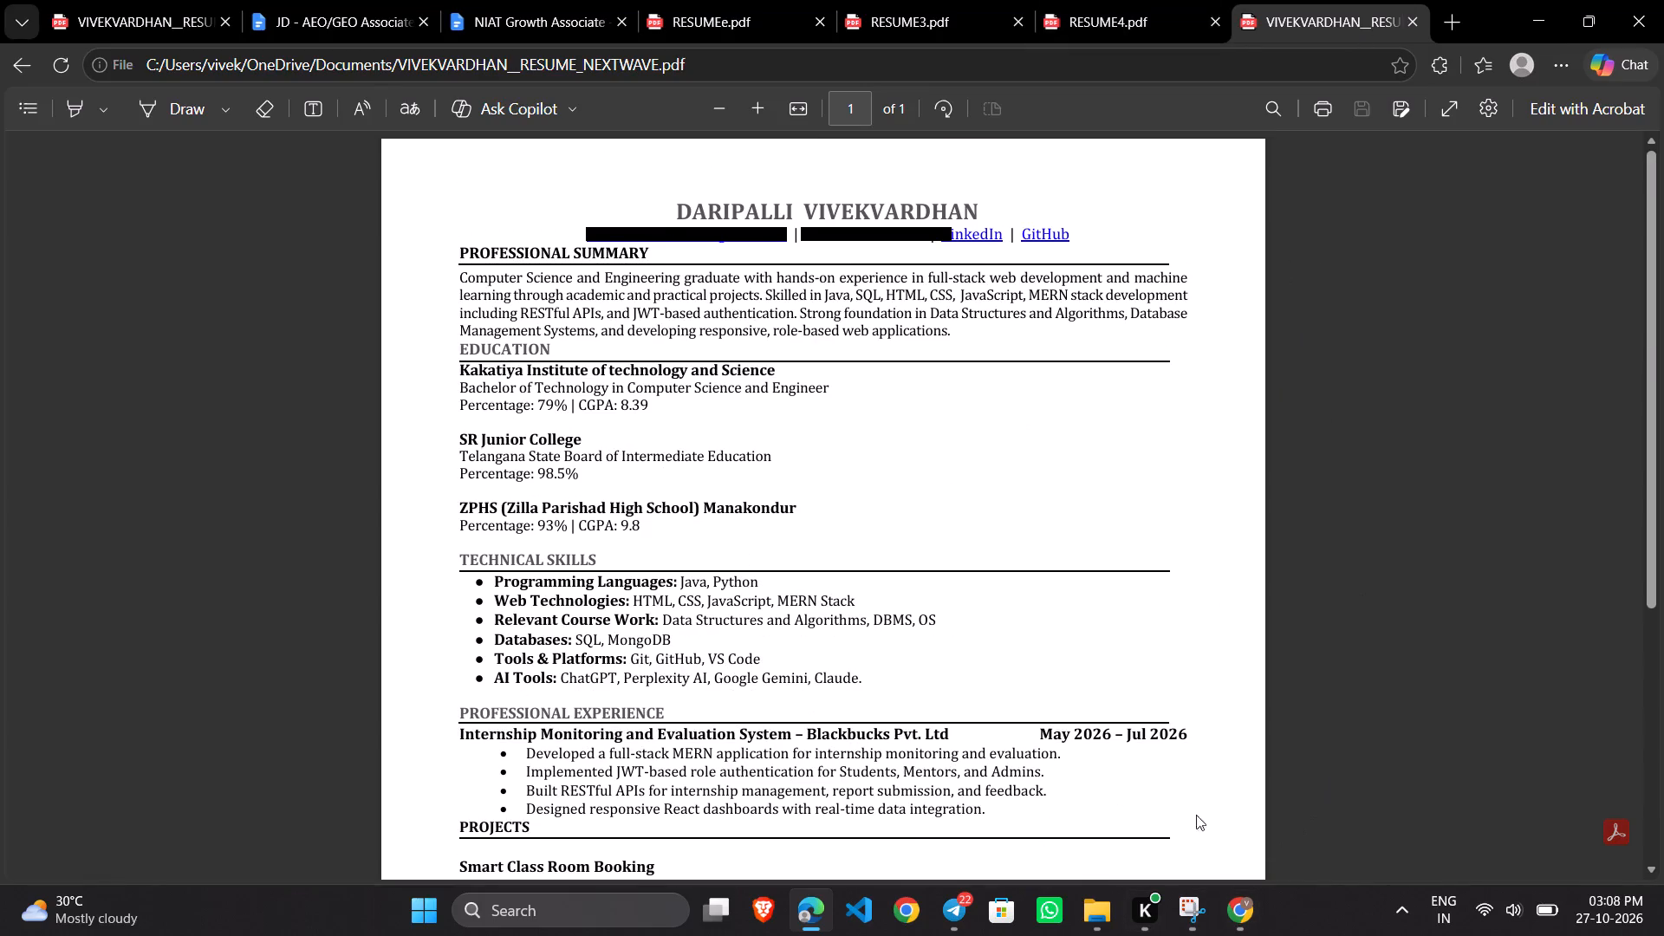
Switch to File Explorer and copy the RESUME_NEXTWAVE PDF from the Documents folder.
left_click(1089, 900)
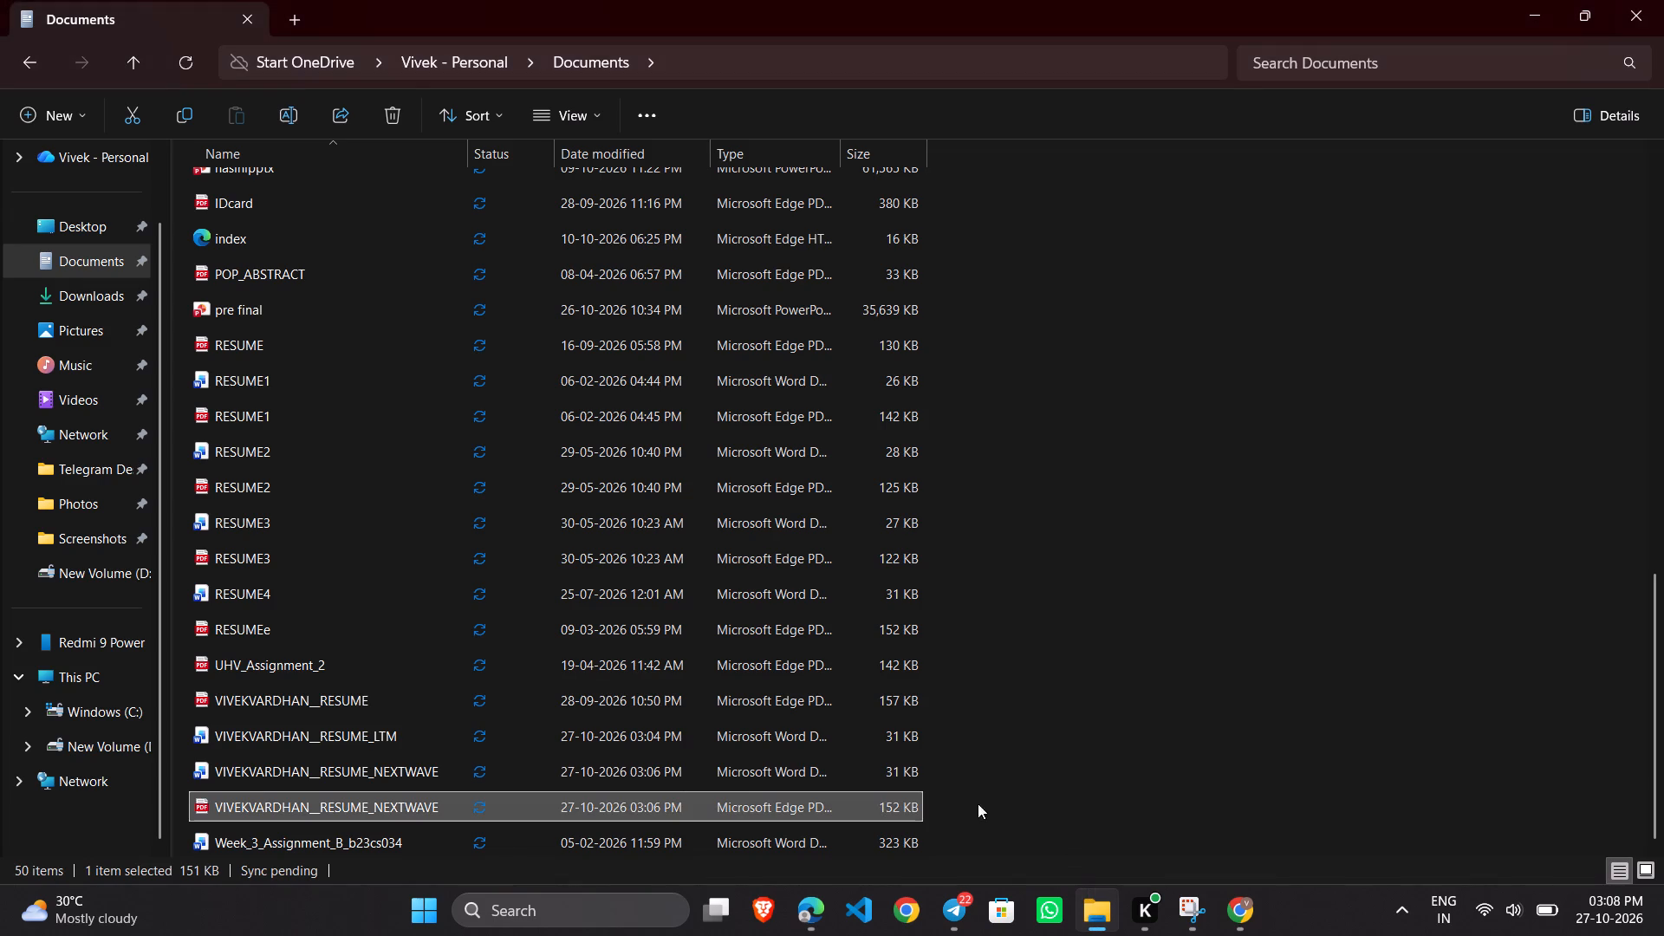
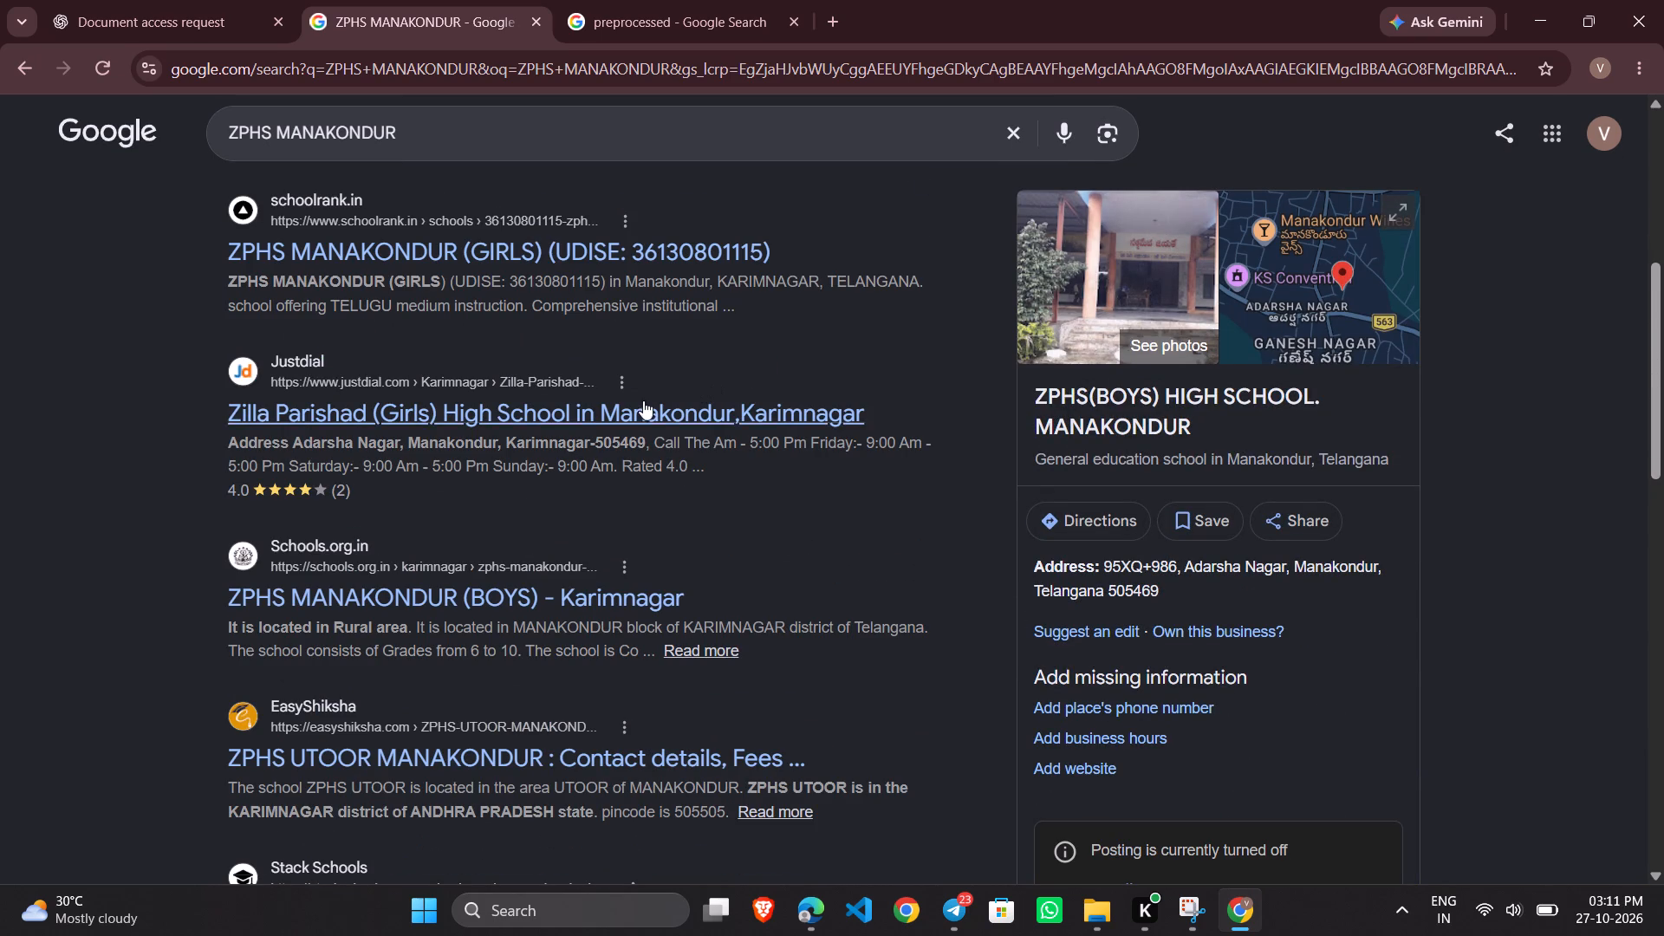
left_click(542, 245)
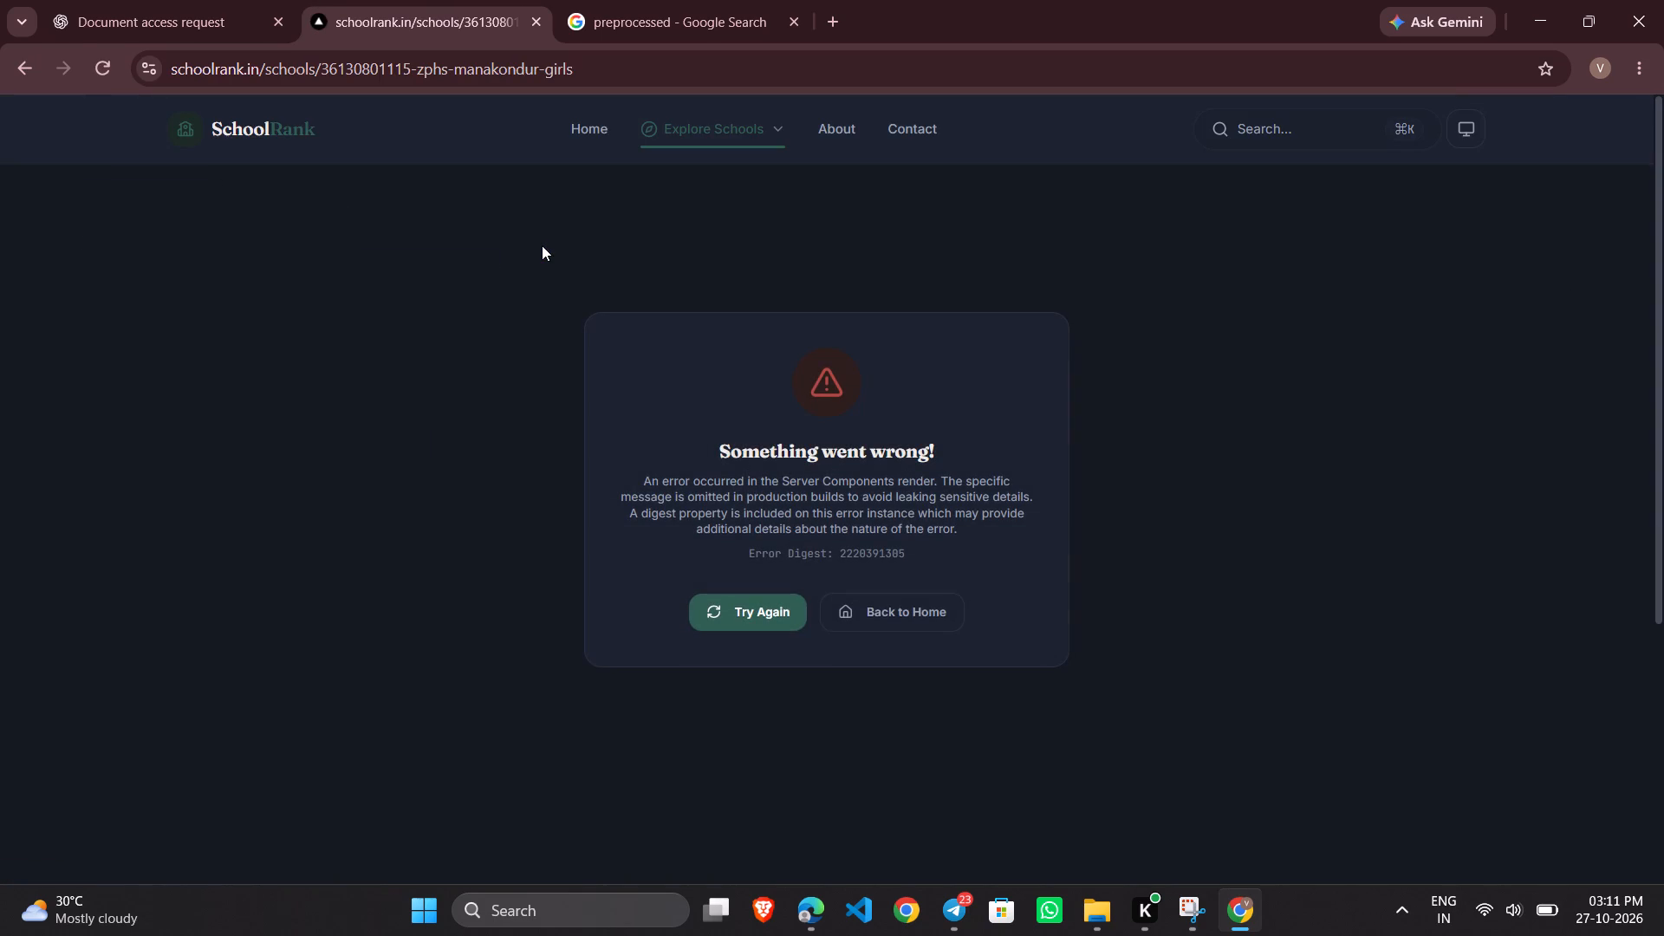
left_click(751, 610)
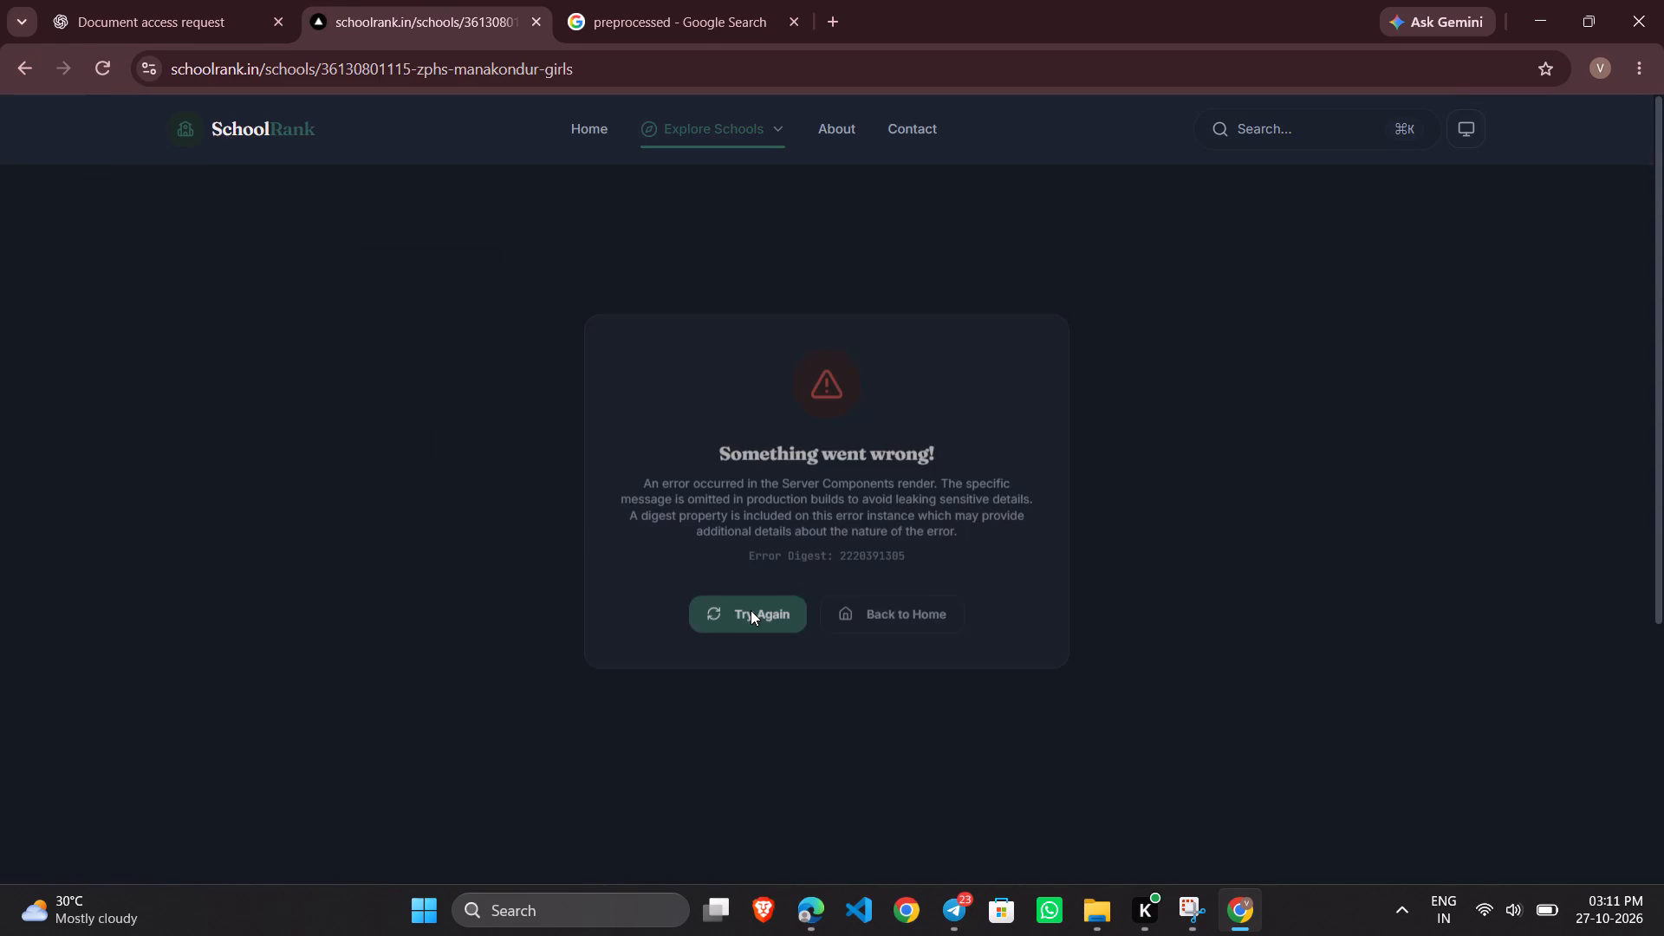
left_click(751, 610)
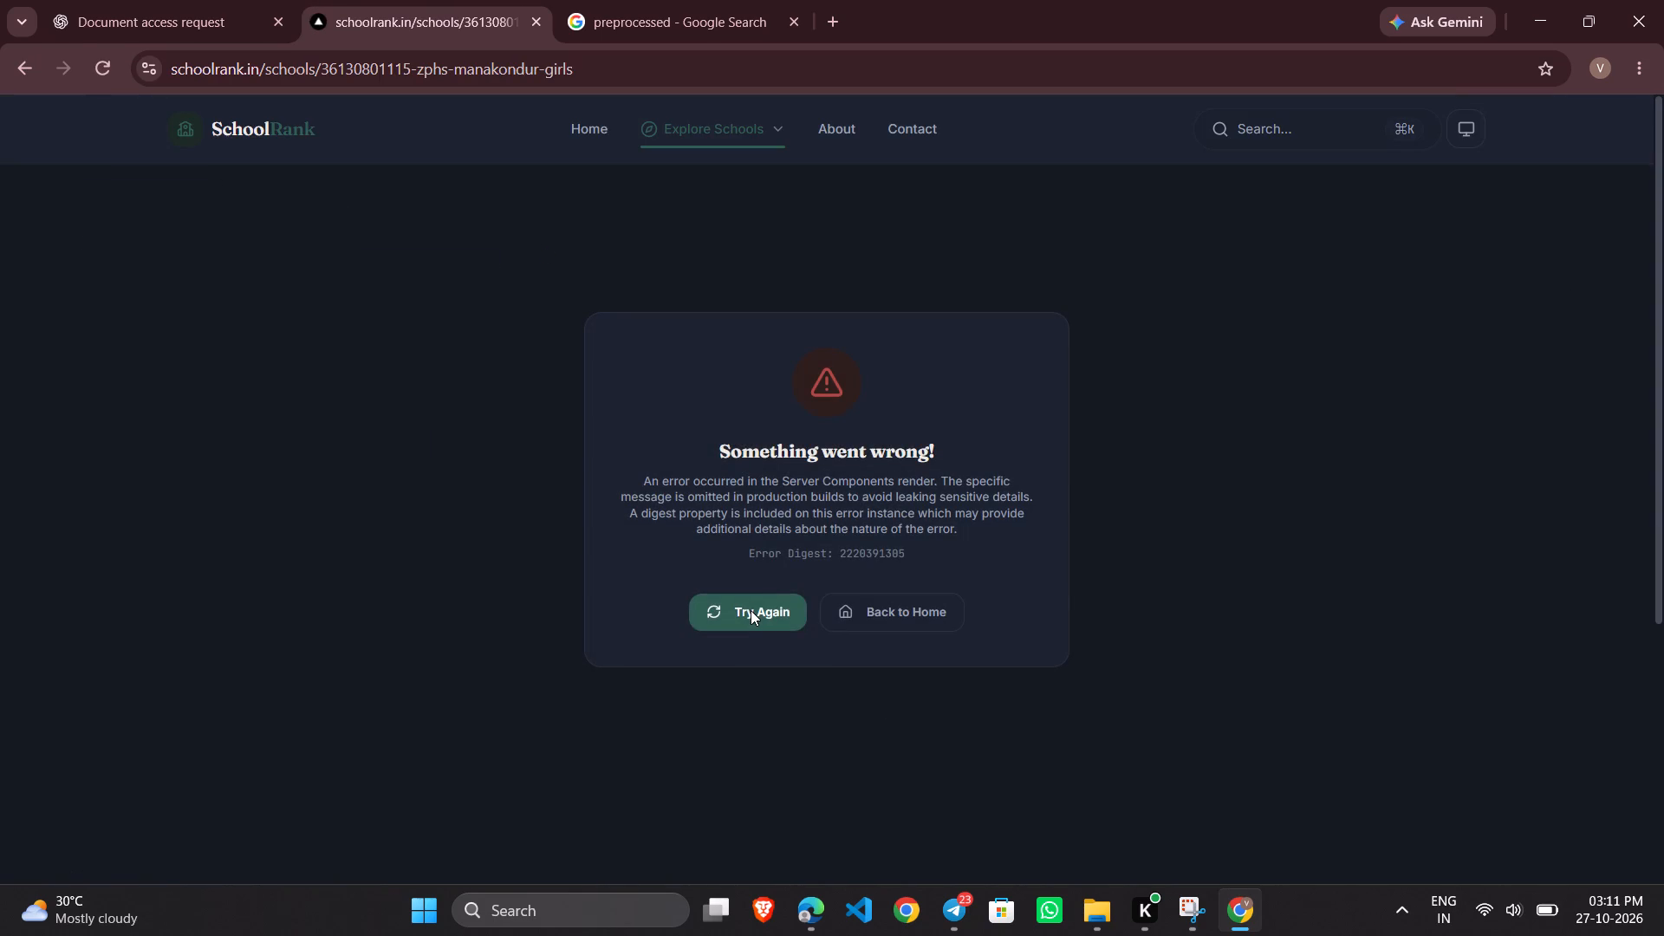
left_click(751, 610)
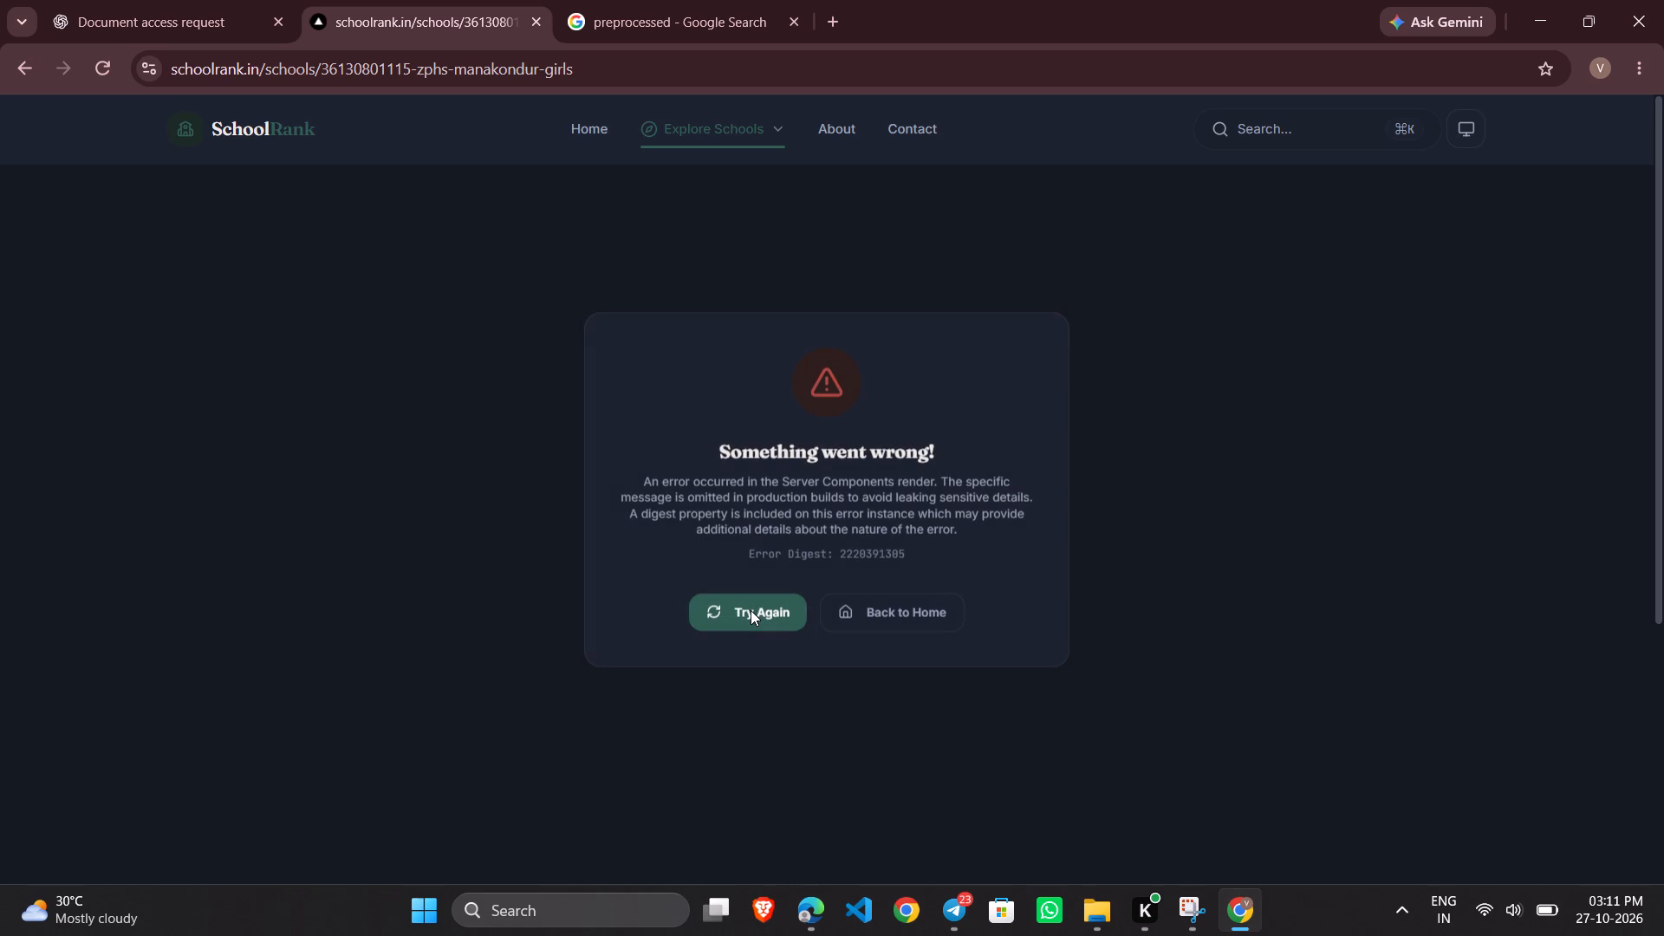
left_click(751, 610)
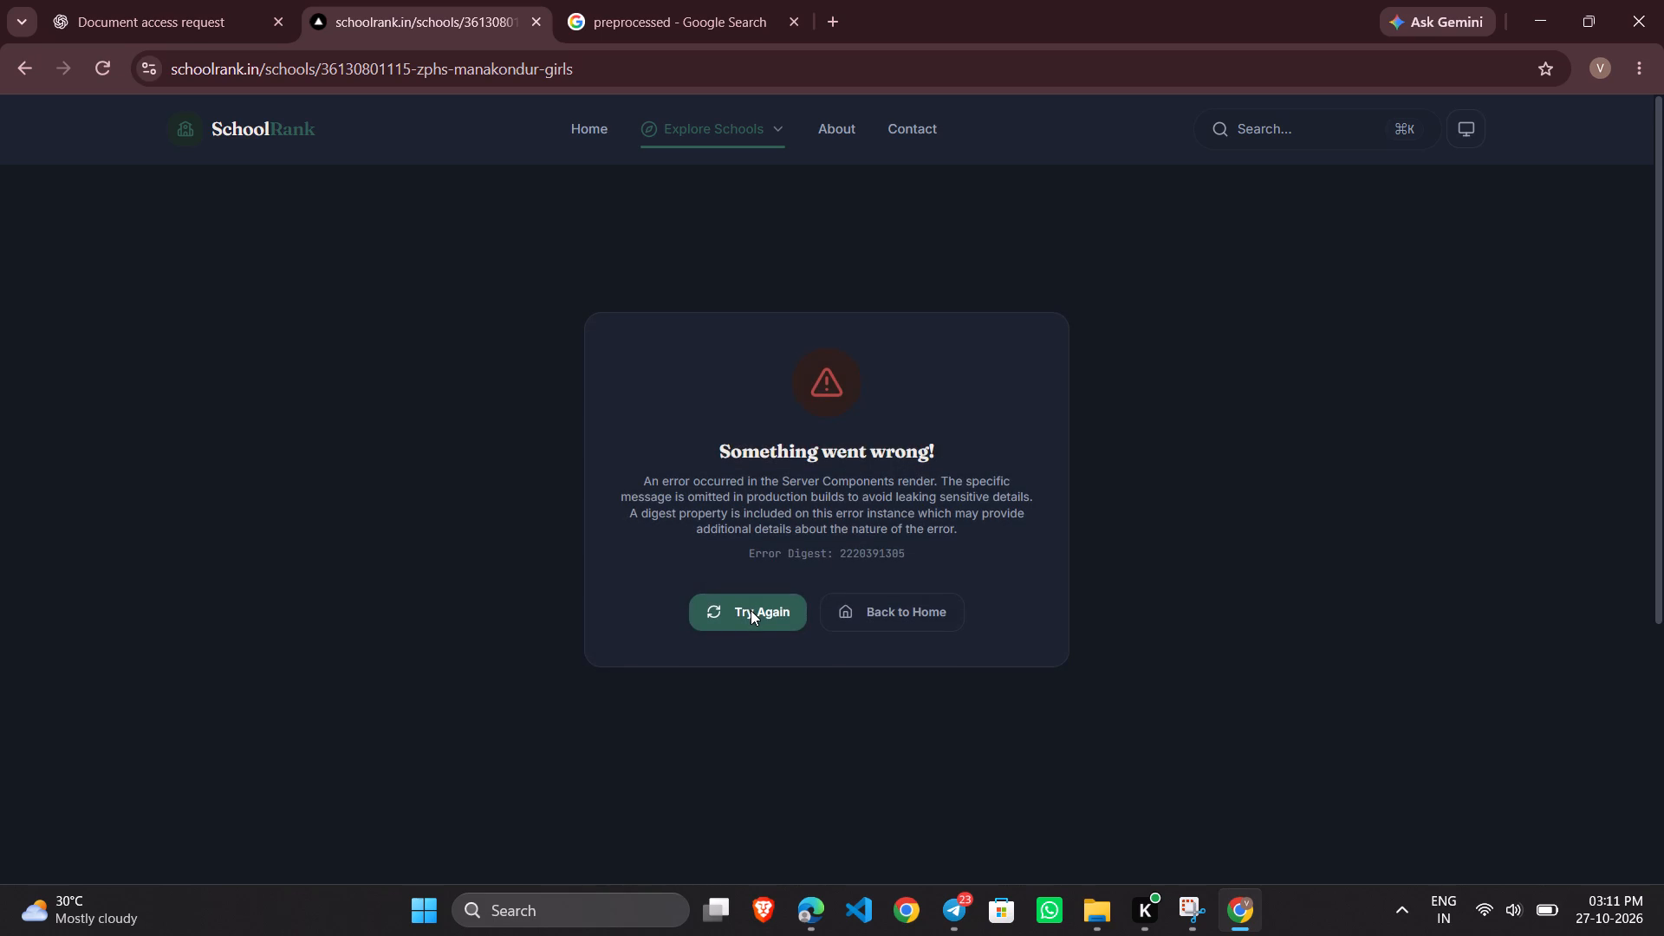
left_click(751, 610)
left_click(751, 610)
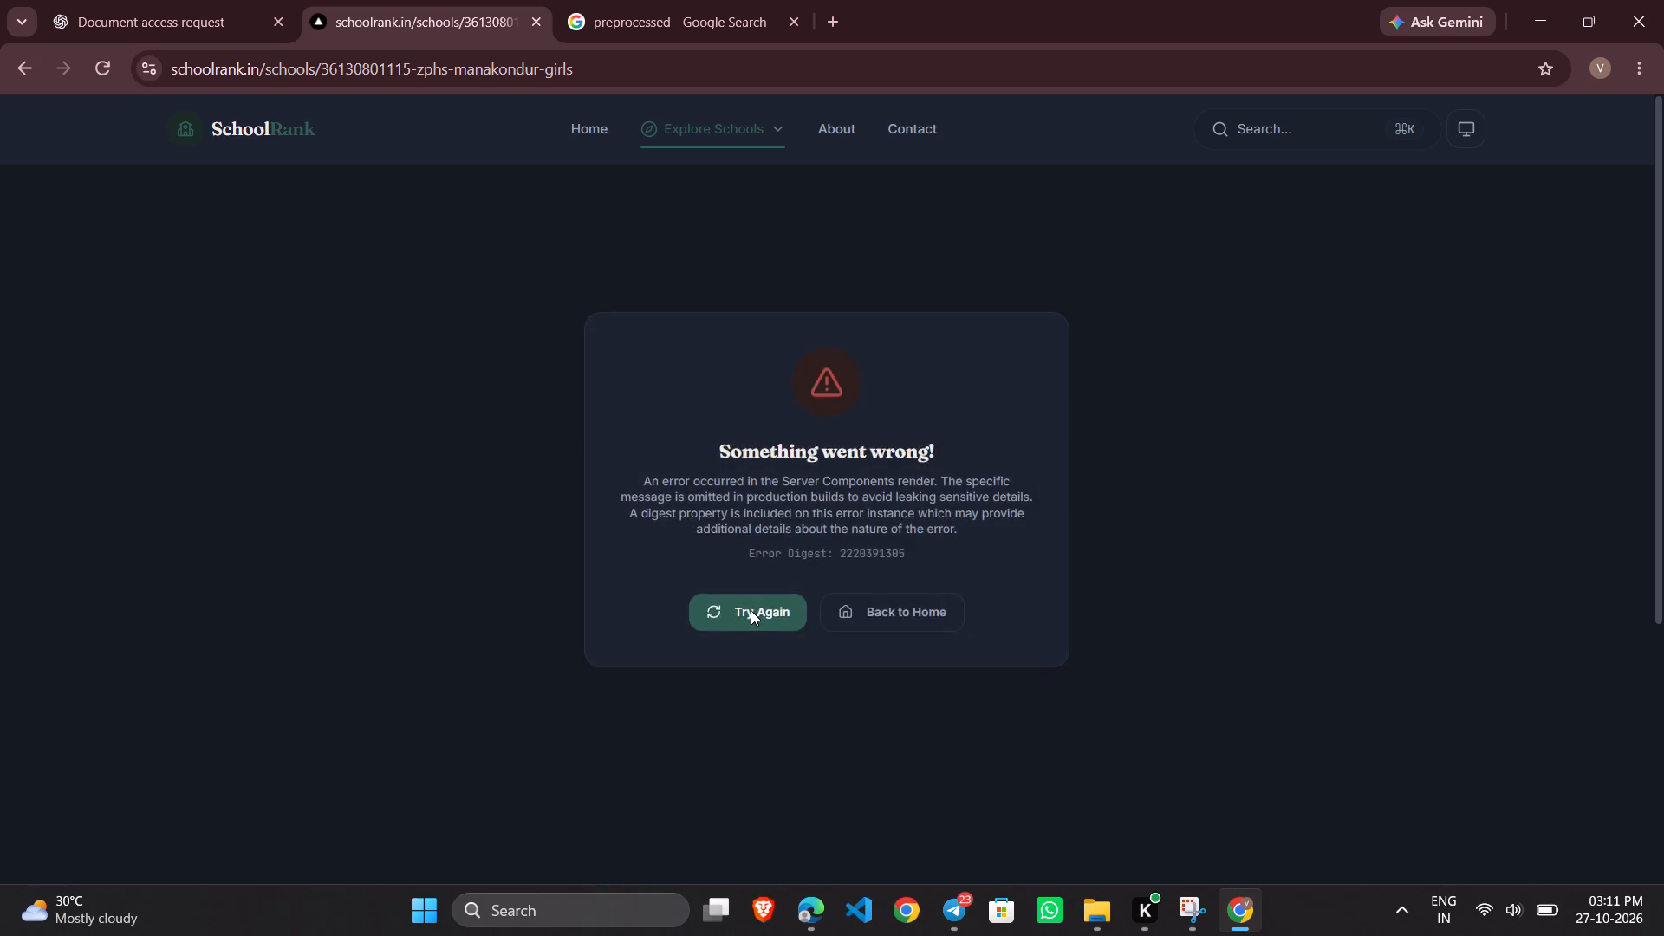
double_click(751, 610)
left_click(751, 610)
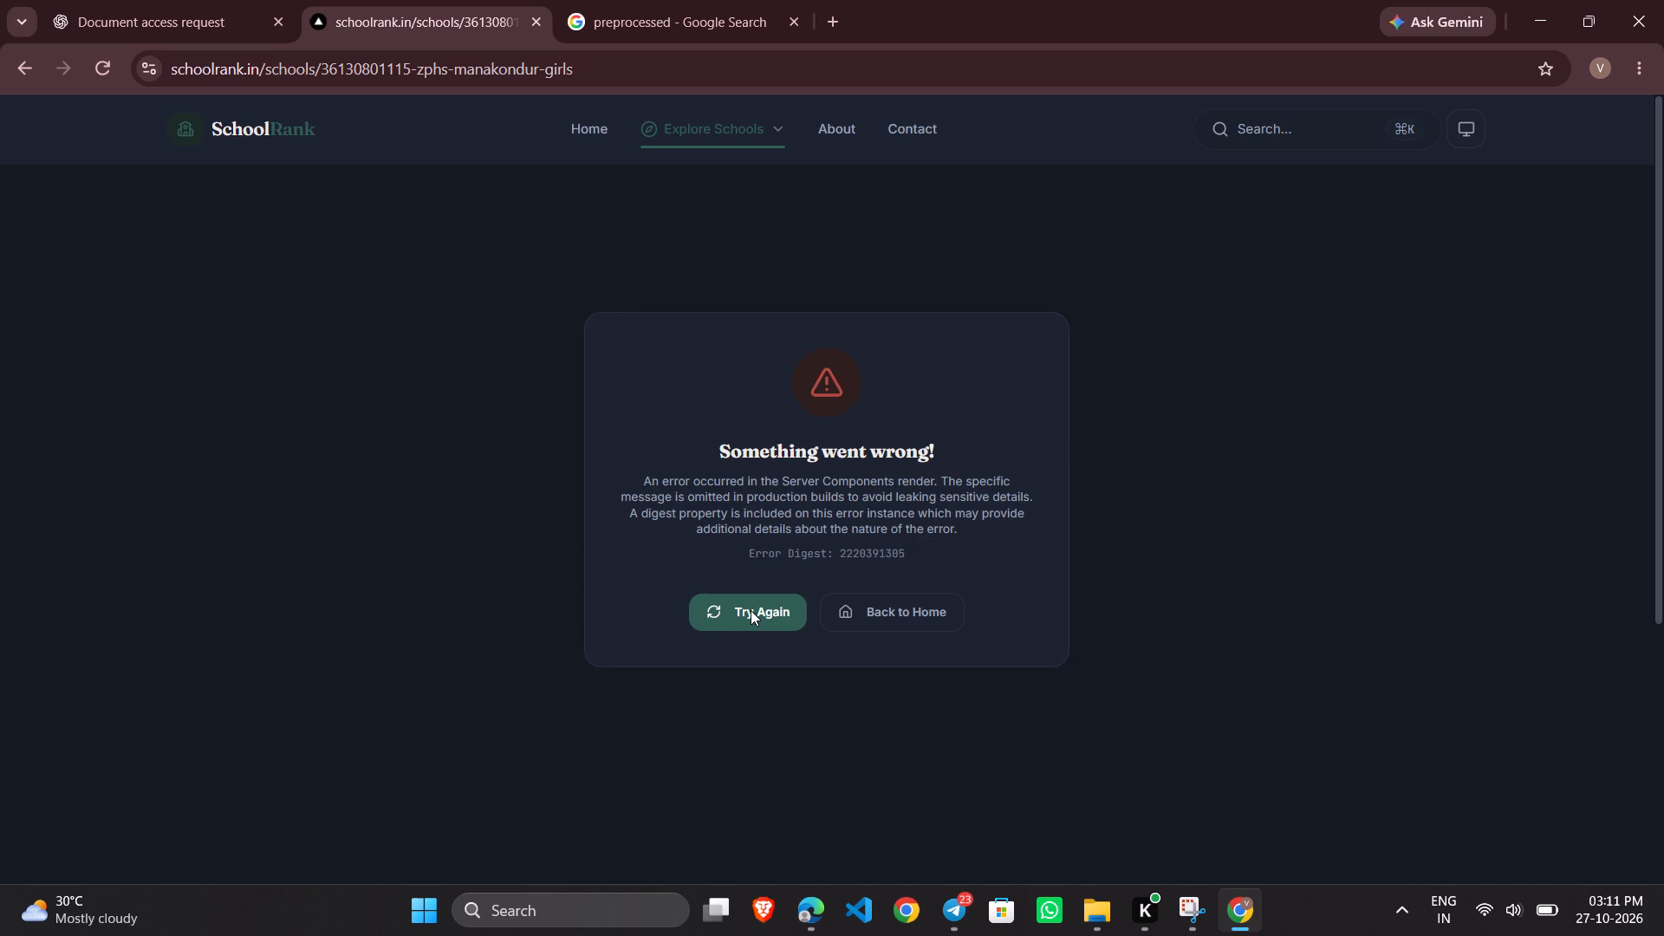
left_click(751, 610)
Glance at the "preprocessed" search, return to the ZPHS MANAKONDUR results and look through the remaining school listings.
left_click(738, 15)
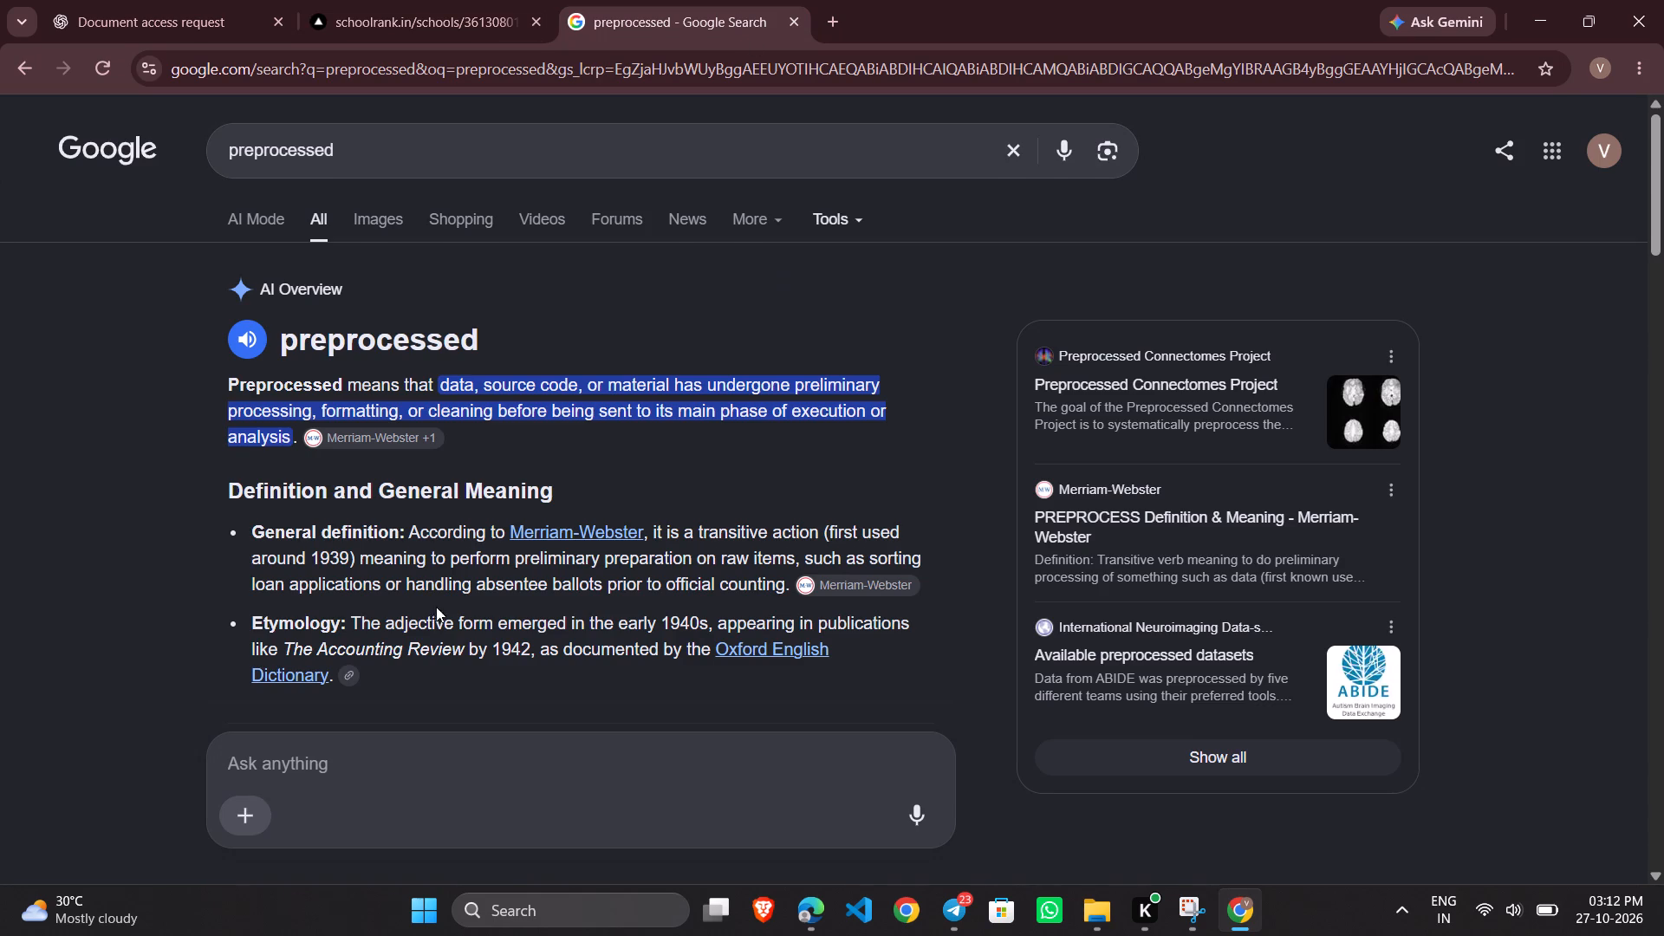
scroll(465, 613, "down", 3)
left_click(399, 0)
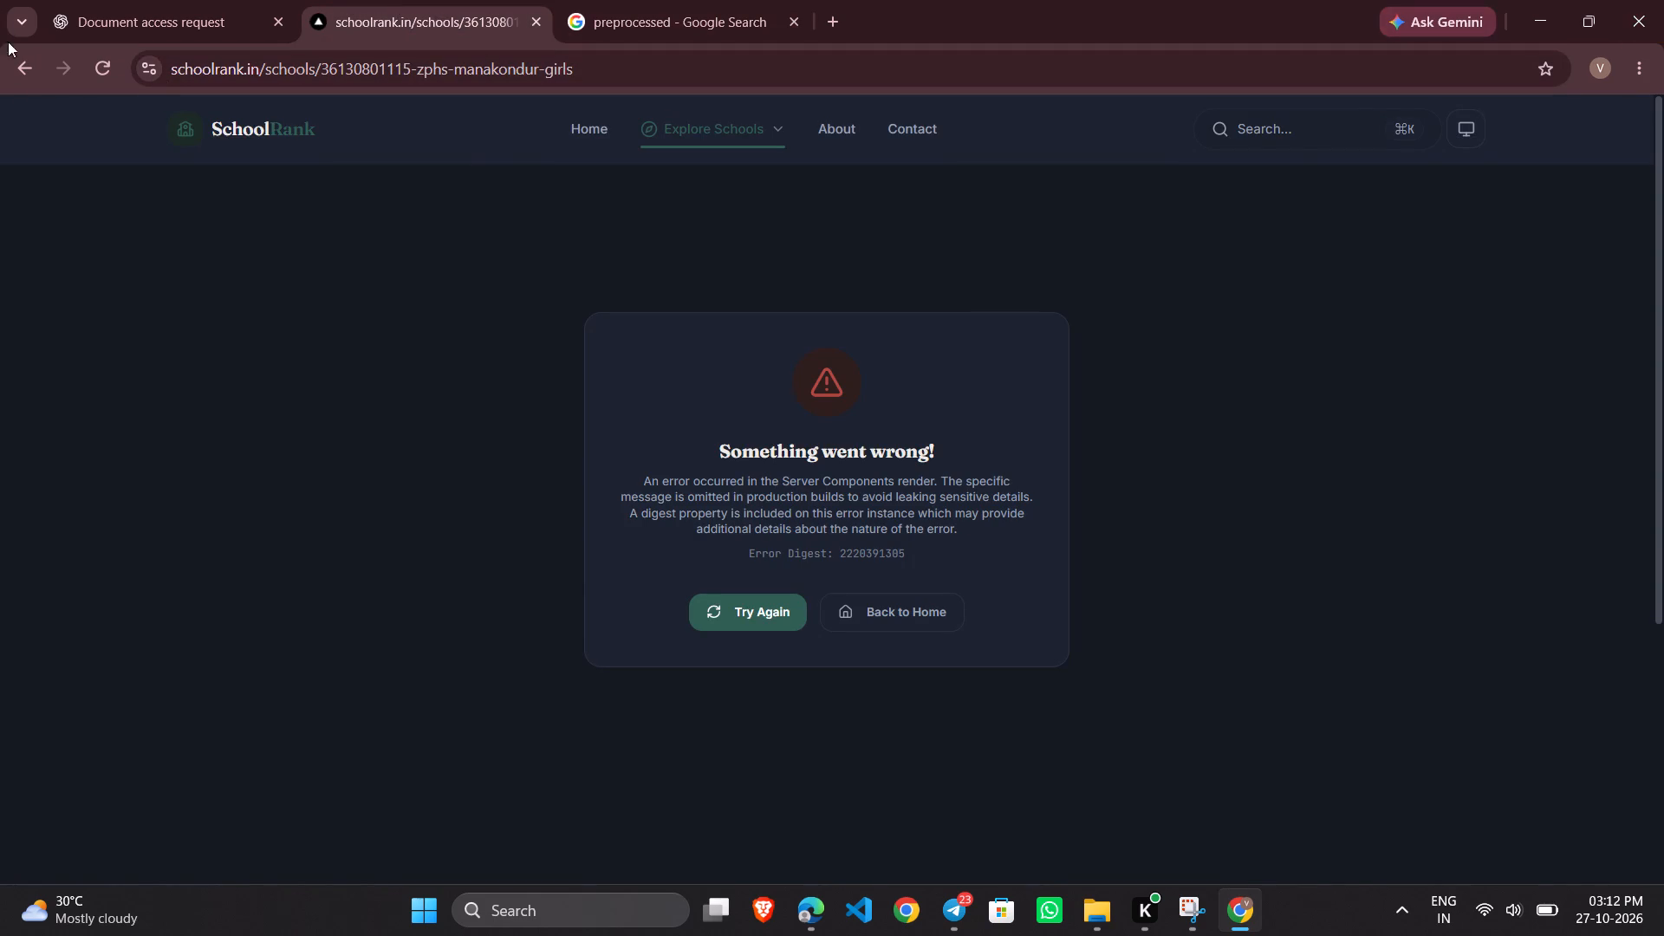
left_click(15, 89)
left_click(7, 81)
scroll(315, 677, "down", 5)
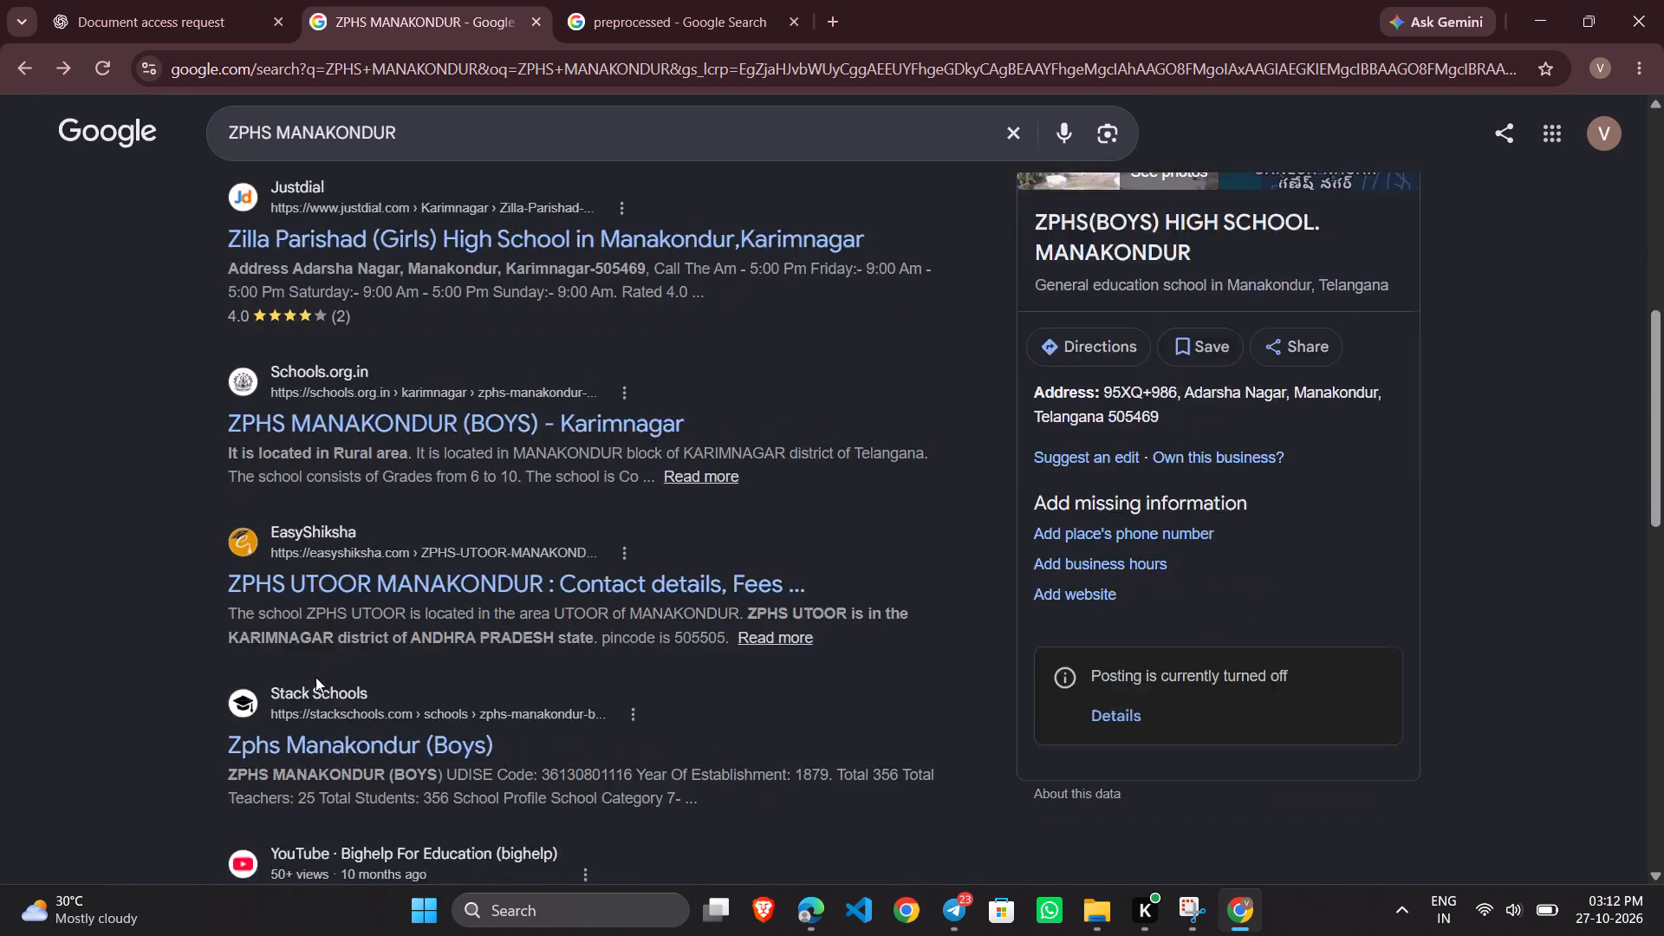
scroll(424, 667, "down", 4)
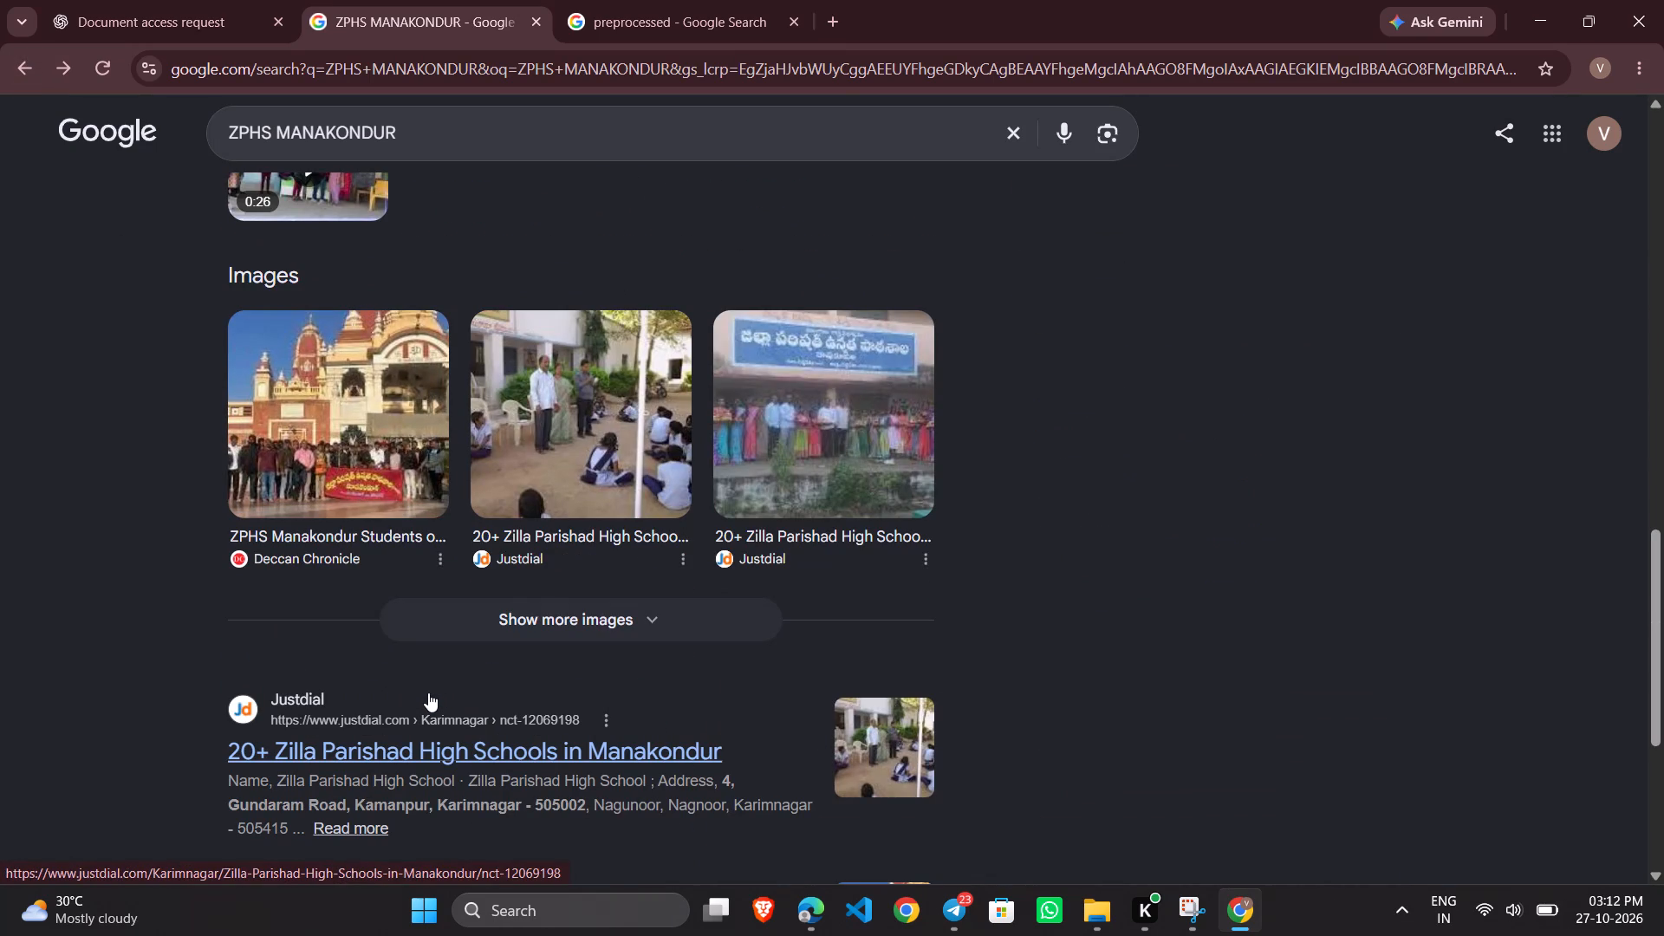
scroll(428, 692, "down", 5)
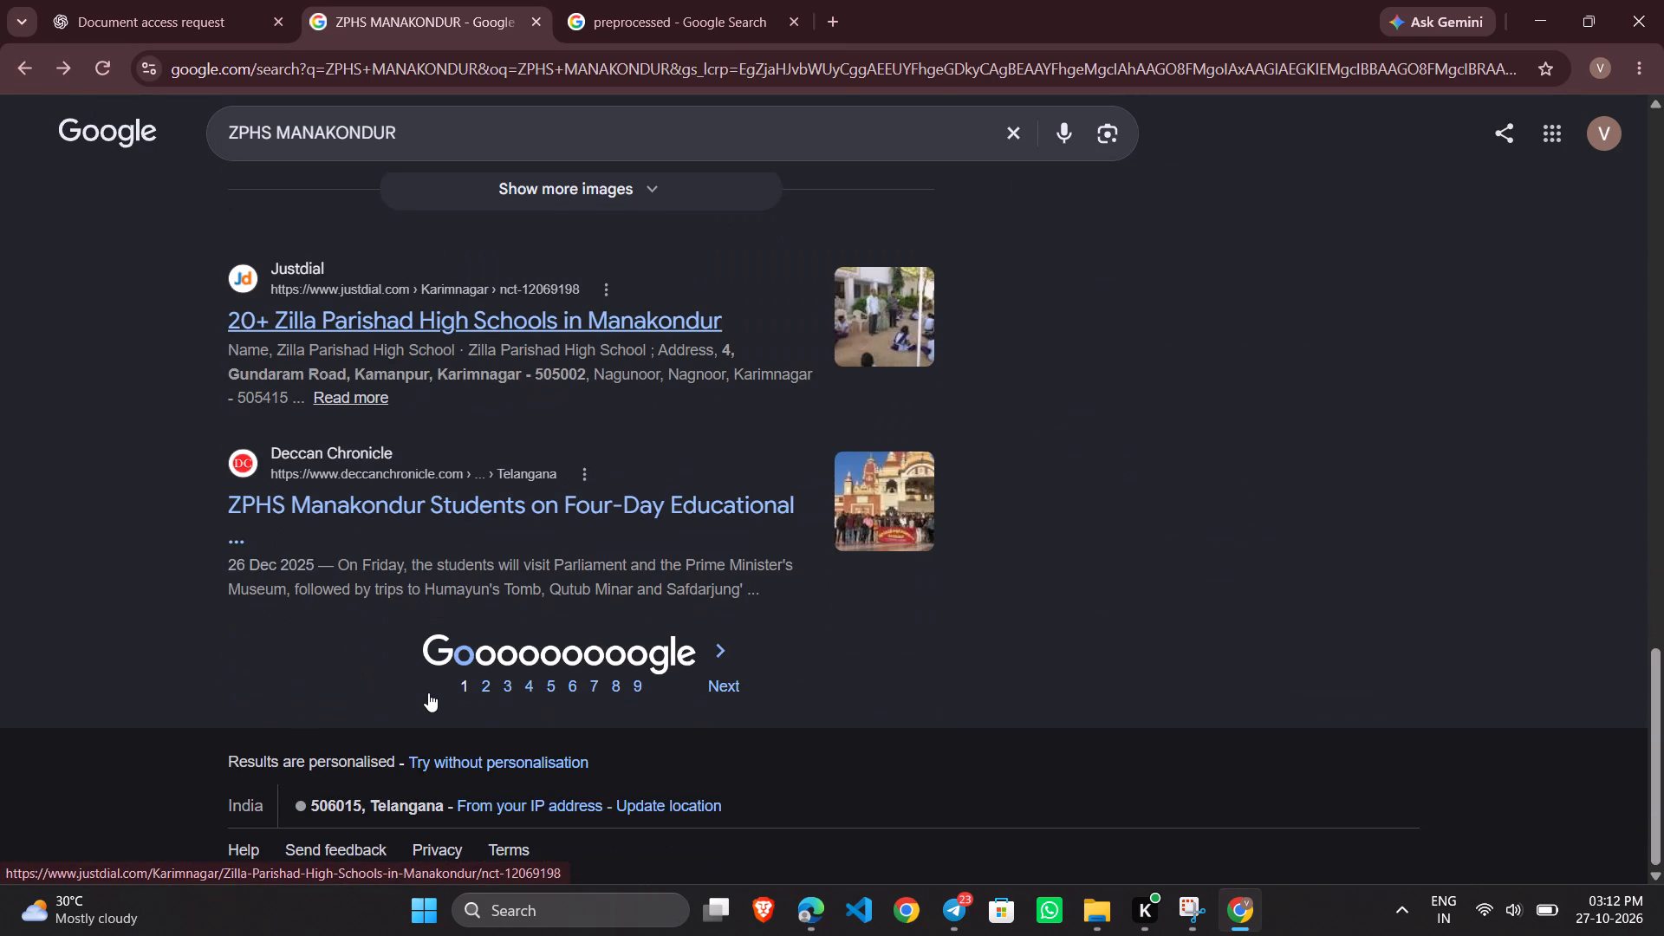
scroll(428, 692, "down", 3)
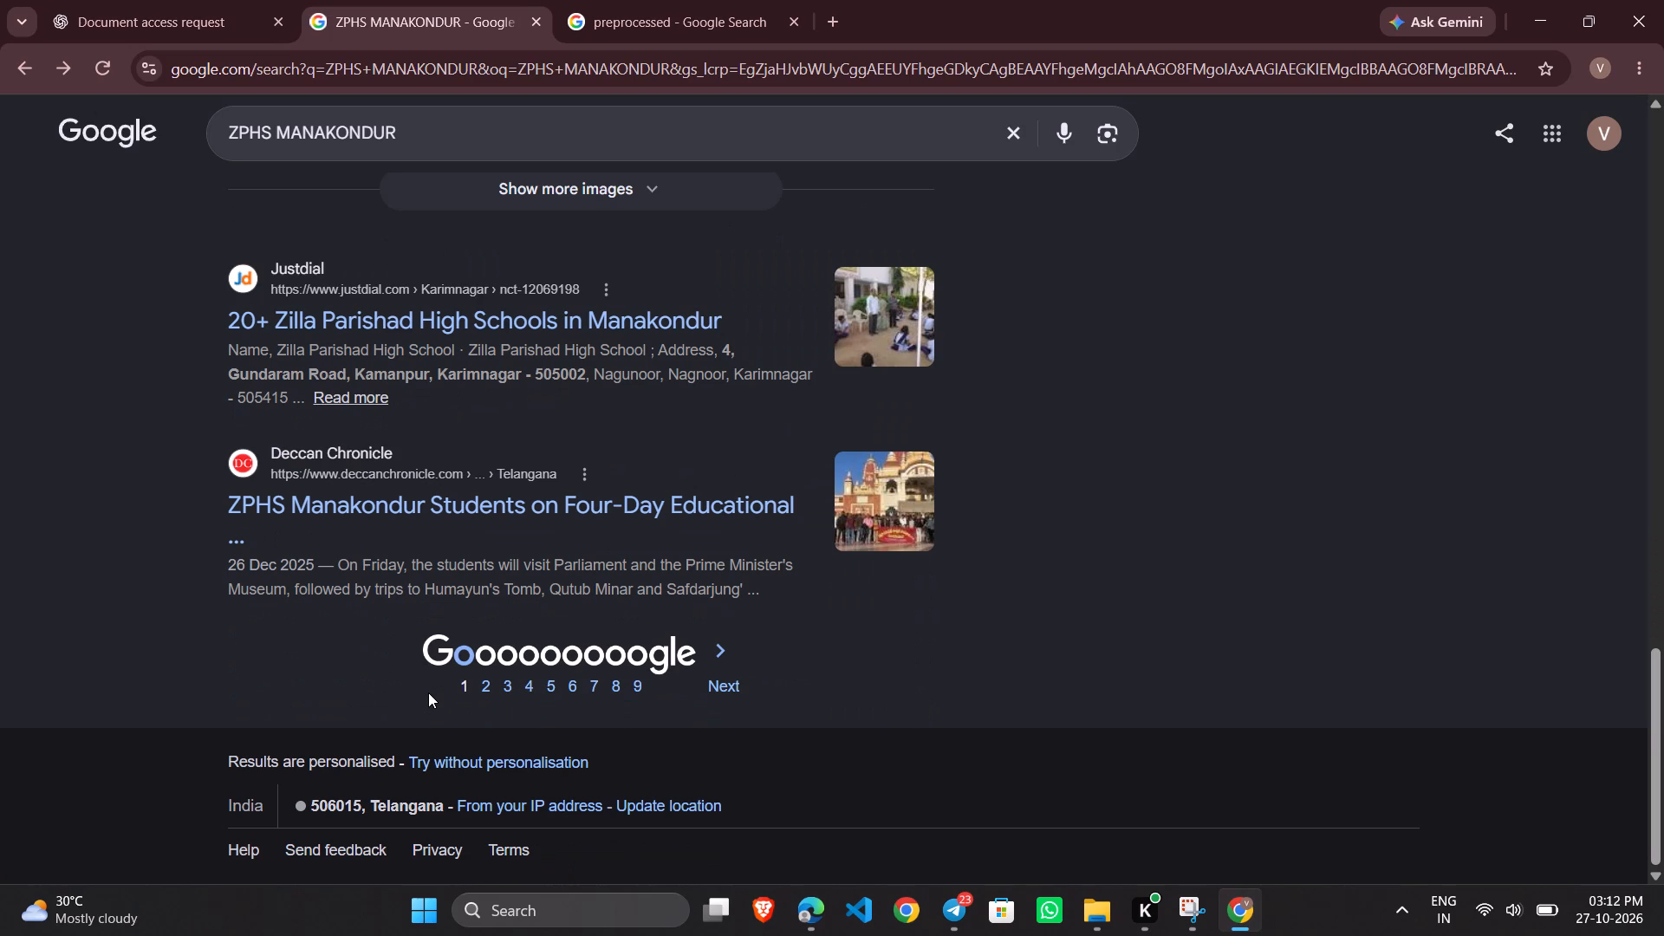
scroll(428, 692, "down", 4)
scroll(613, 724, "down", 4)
Search Google for kitsw and open the official website of Kakatiya Institute of Technology & Science, Warangal.
left_click_drag(454, 129, 145, 87)
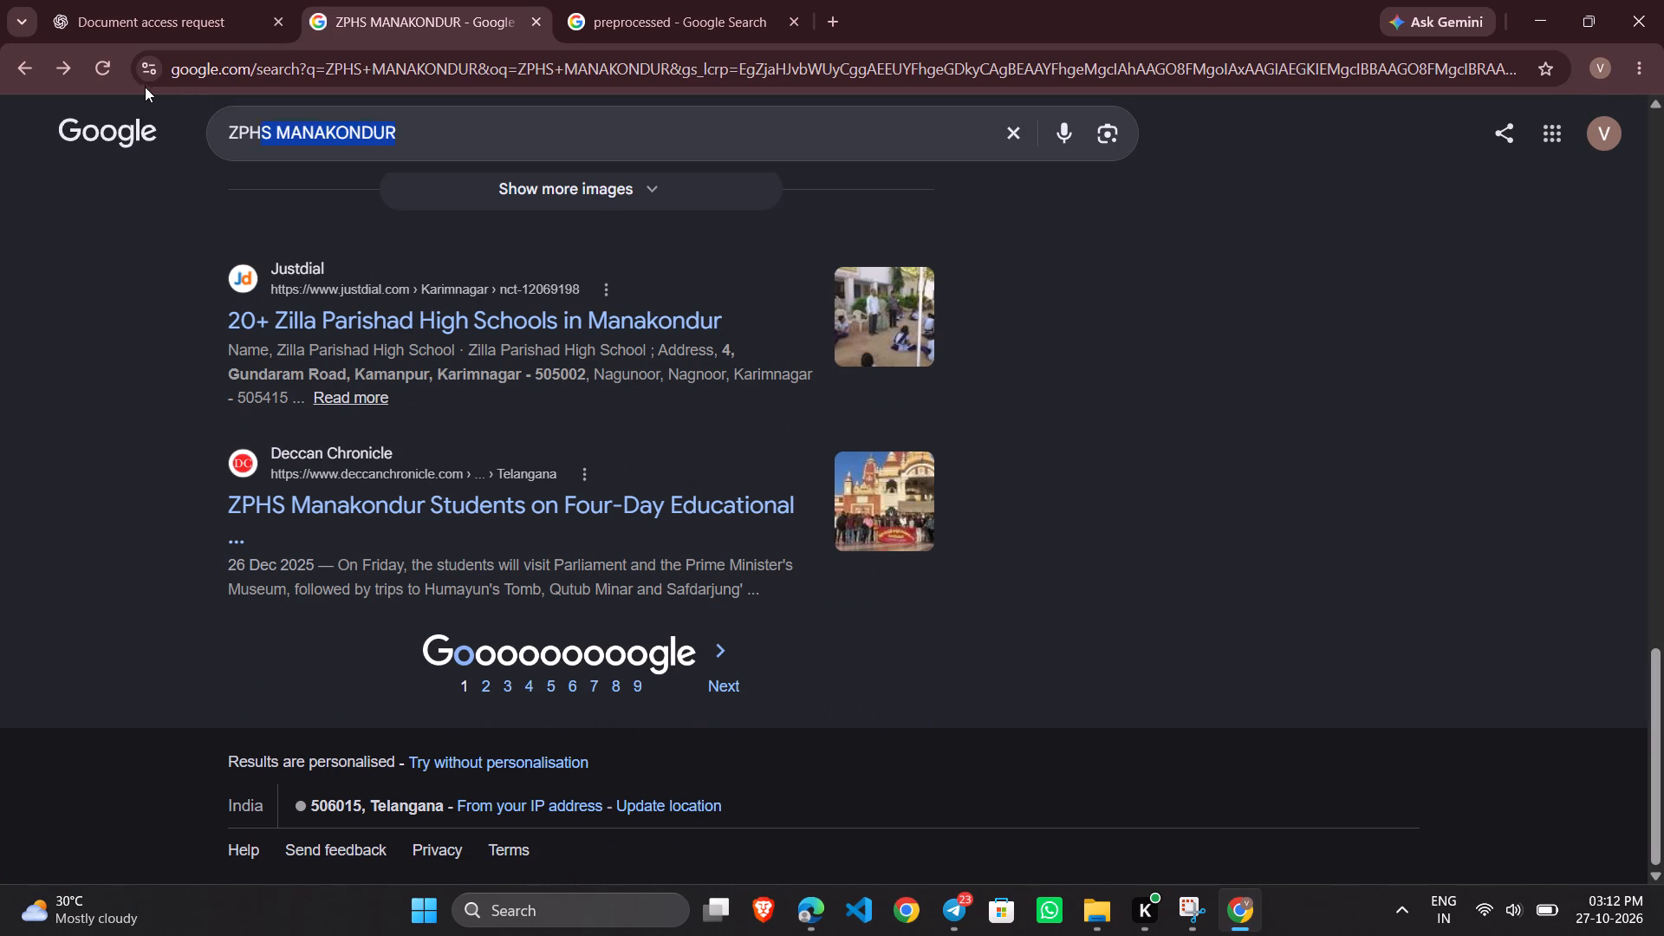
left_click_drag(145, 87, 138, 85)
key("BackSpace")
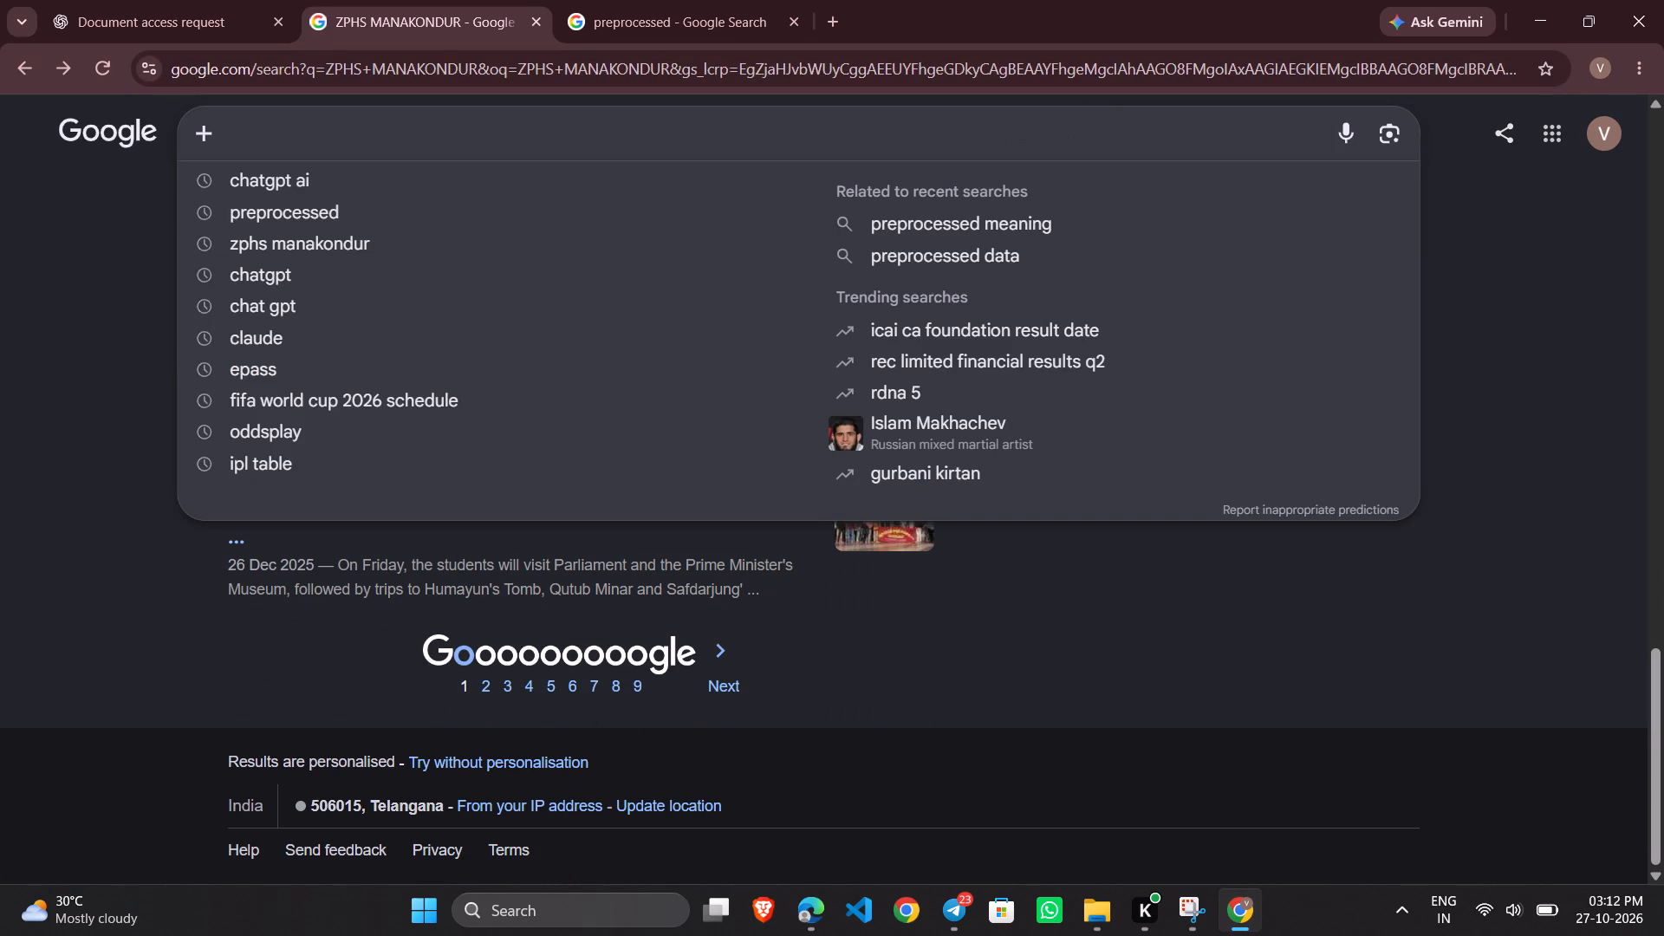
type("kitsw")
key("Return")
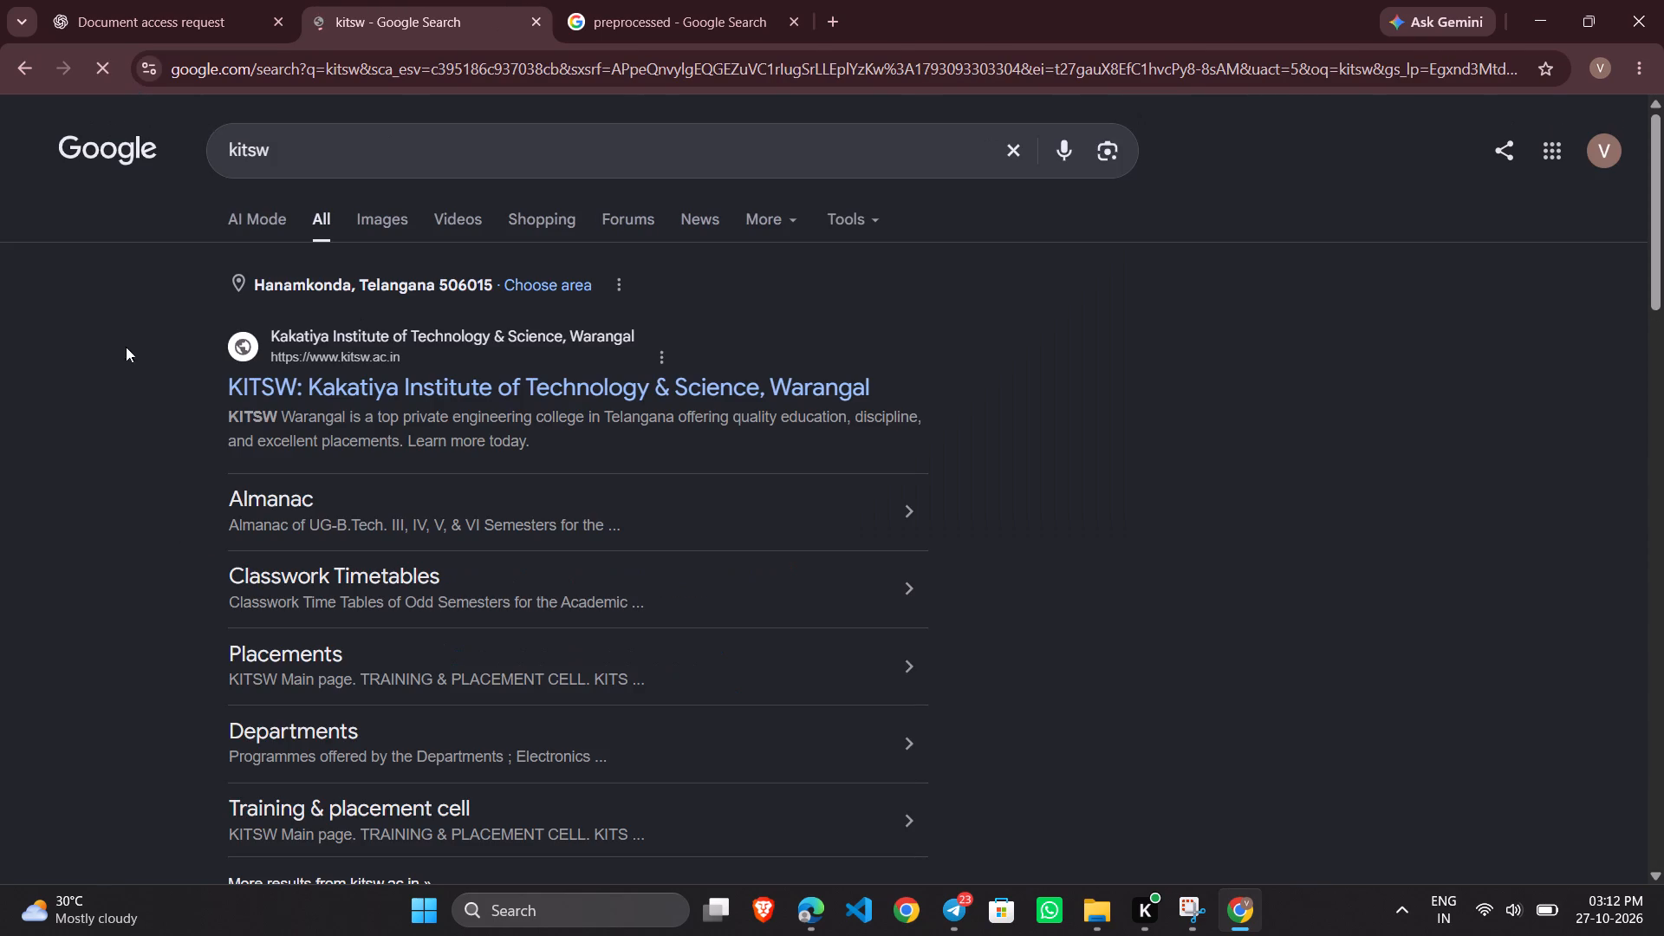
left_click(274, 391)
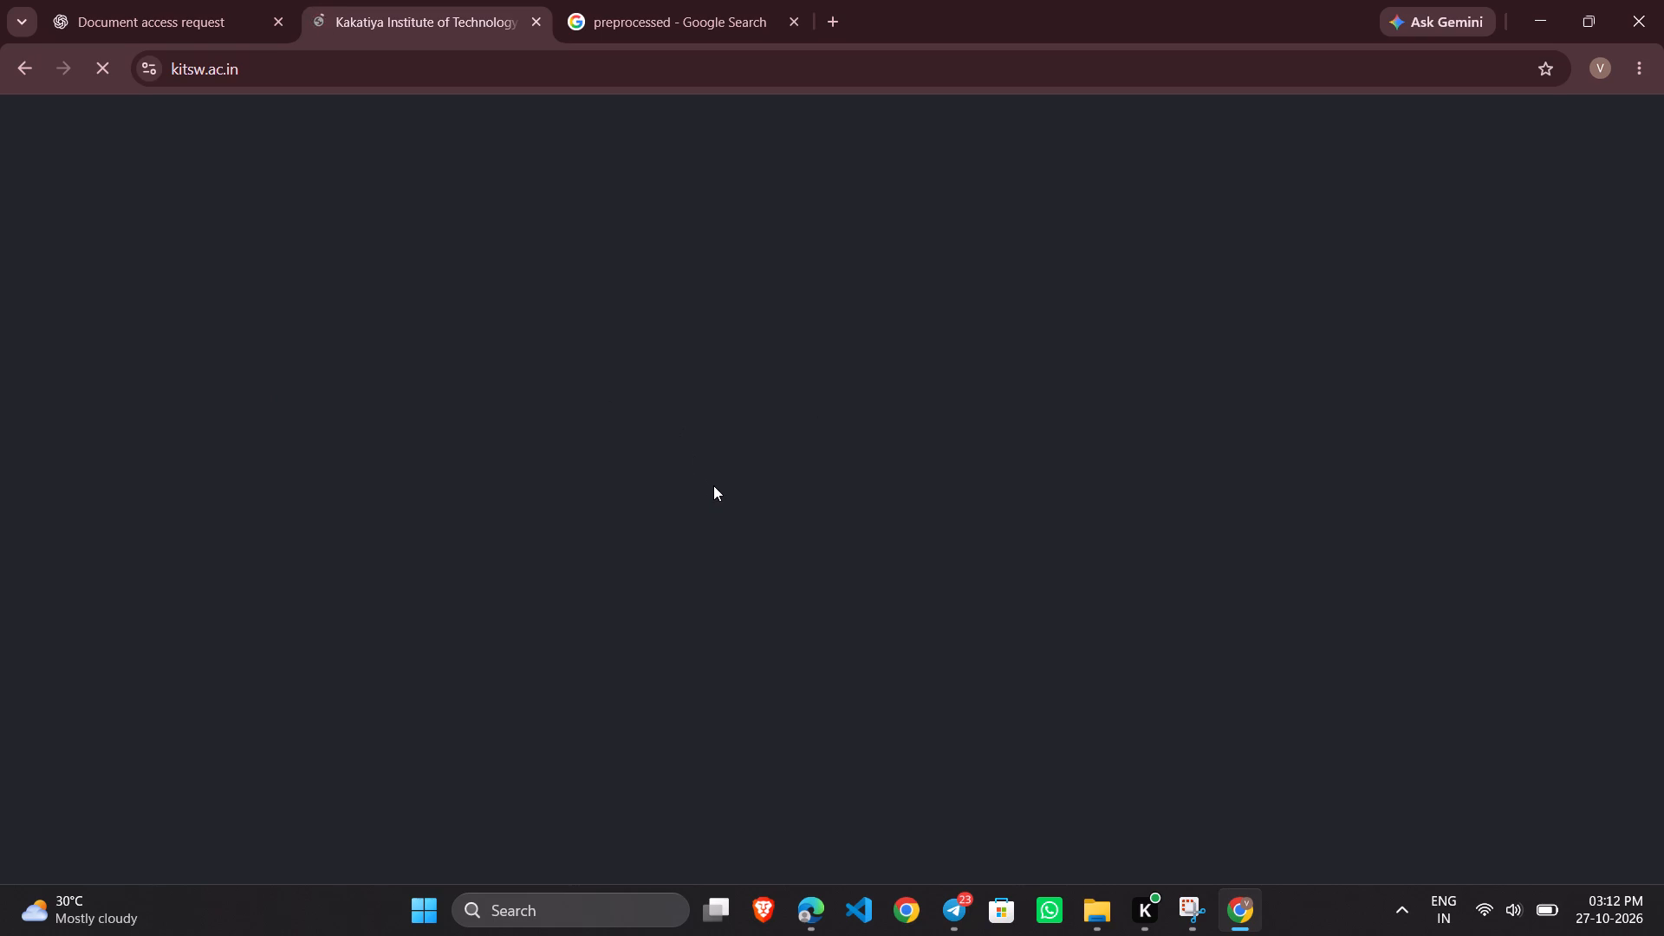
left_click(877, 378)
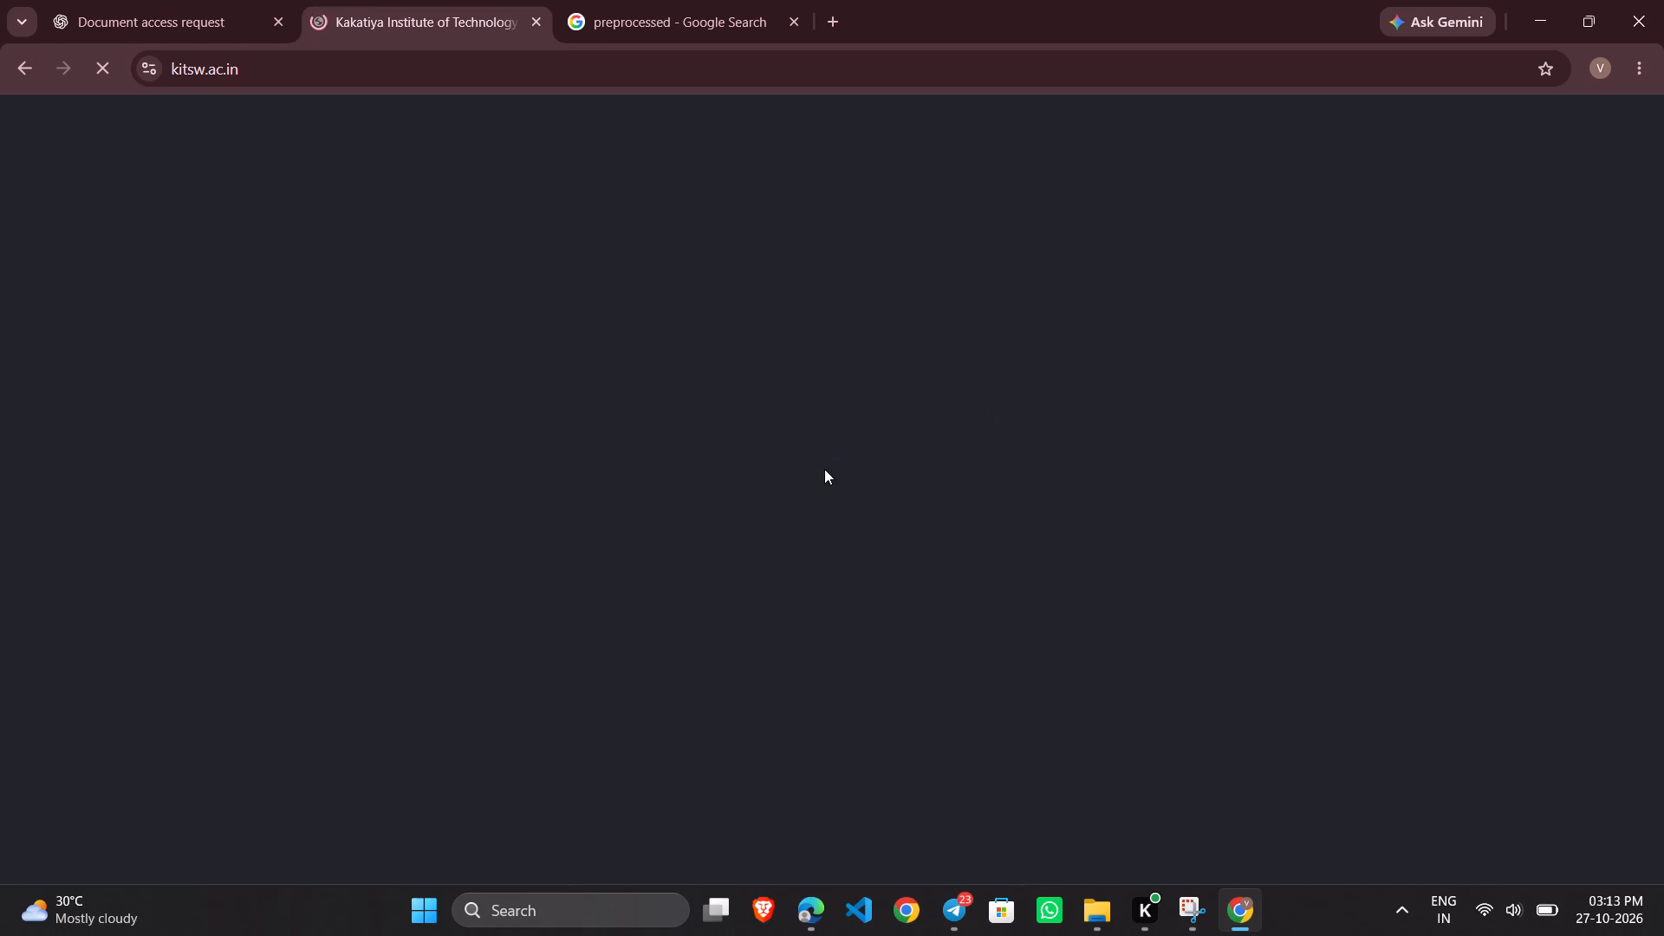